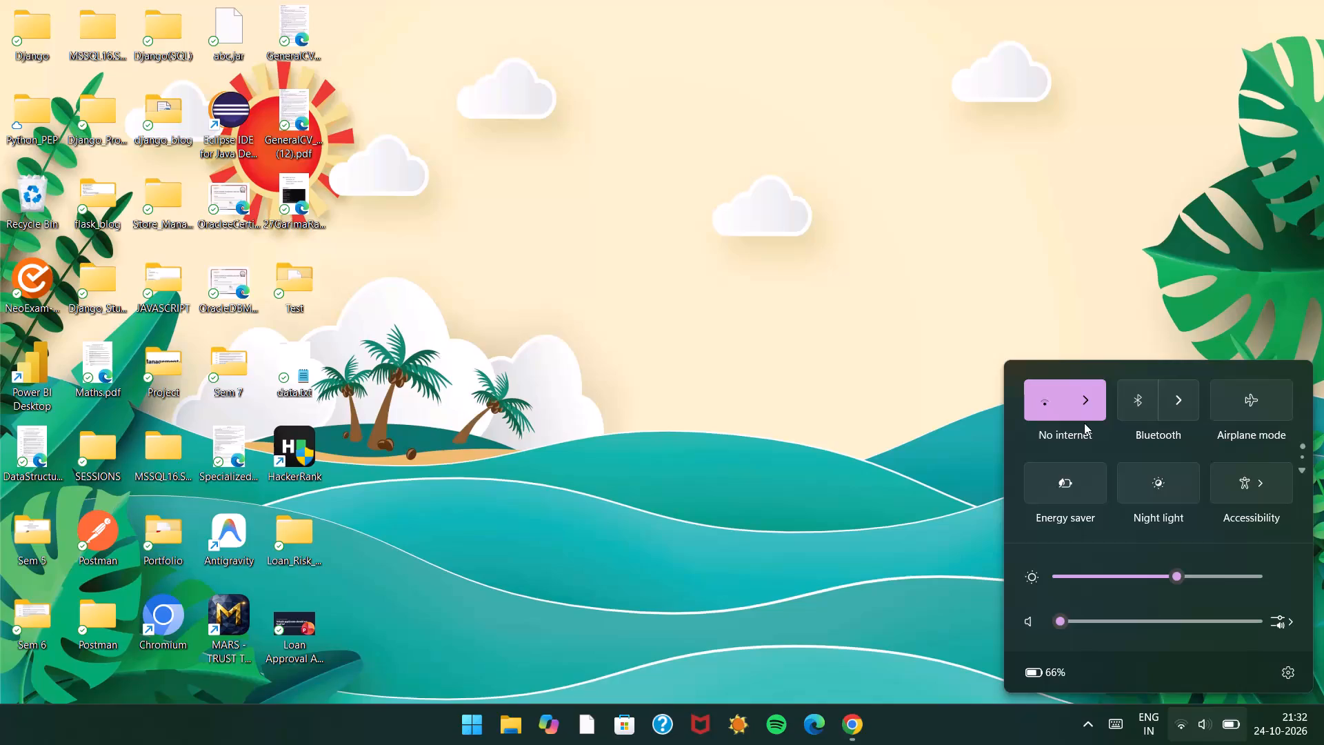
Show the available Wi-Fi networks to check the current connection.
{"action": "left_click", "coordinate": [1084, 419]}
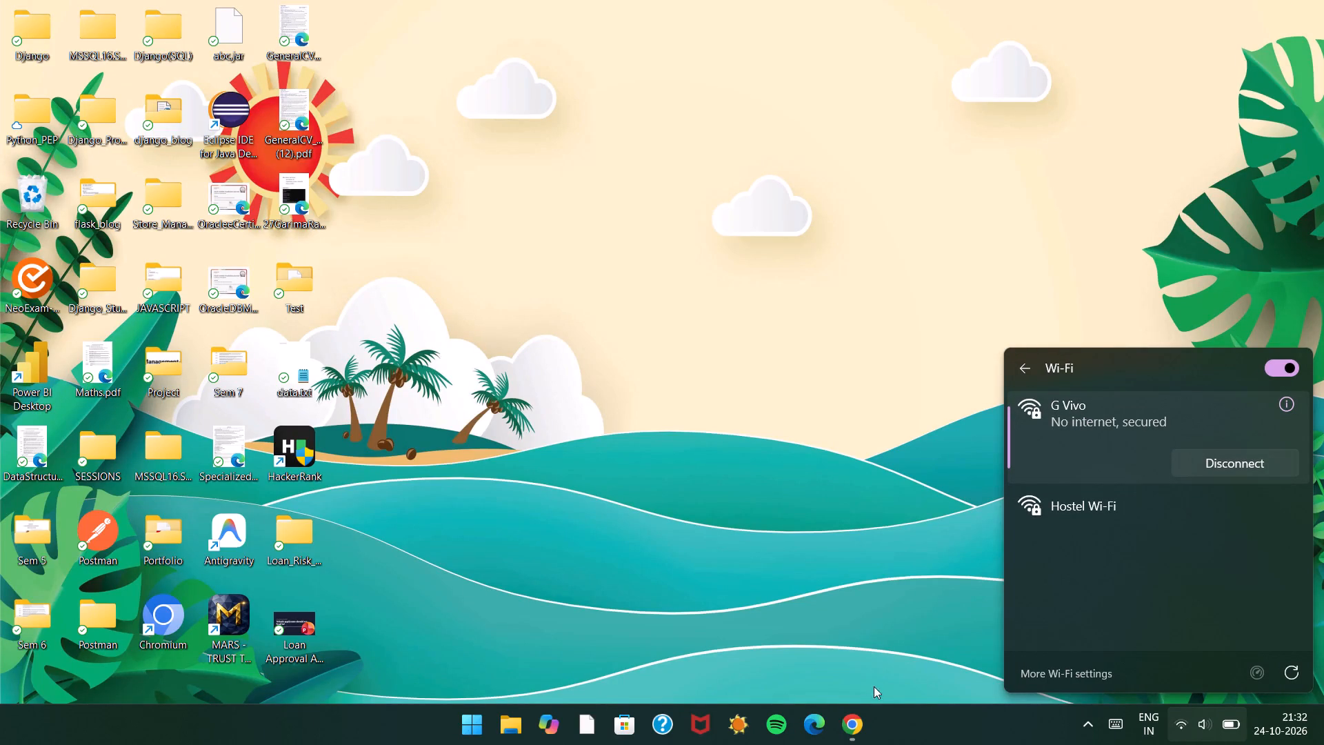
Switch to the ChatGPT conversation about the cluster project in Chrome.
{"action": "left_click", "coordinate": [841, 720]}
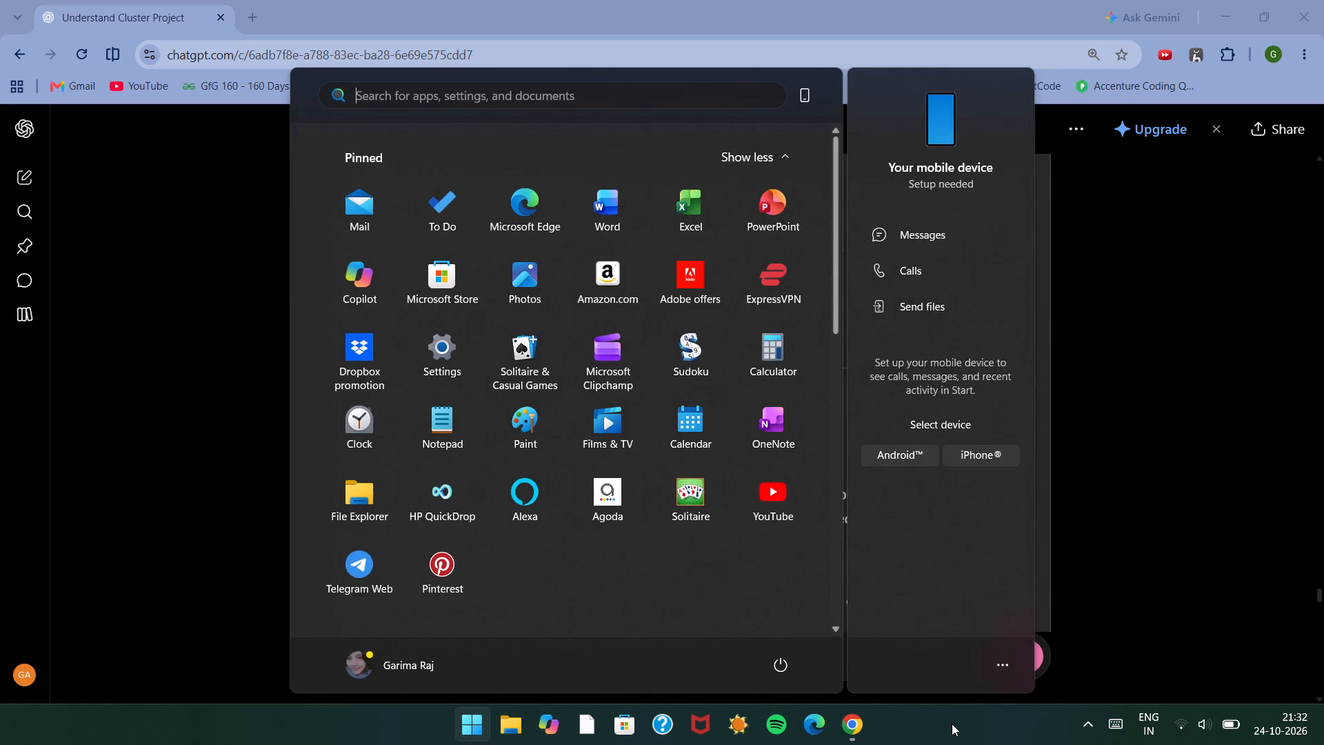
Launch Microsoft Word.
{"action": "double_click", "coordinate": [601, 208]}
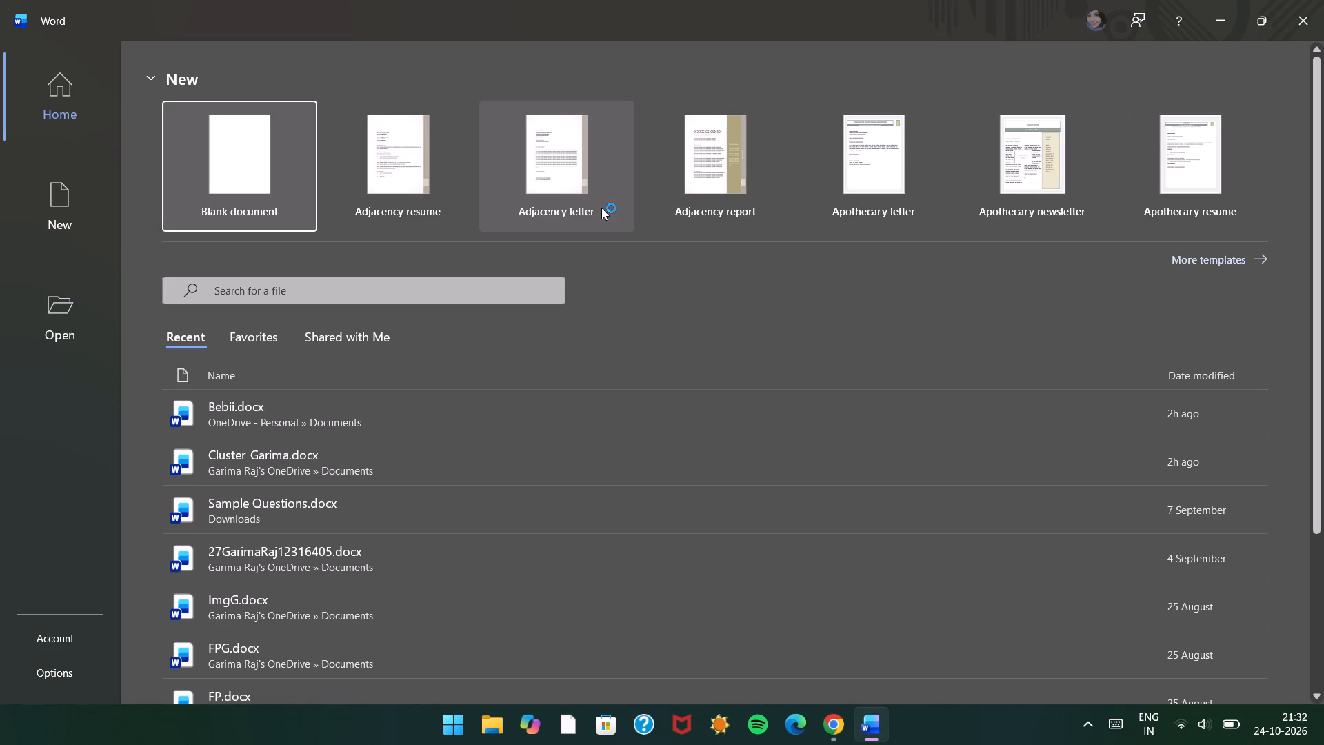
Open the recent document Cluster_Garima.docx.
{"action": "double_click", "coordinate": [313, 475]}
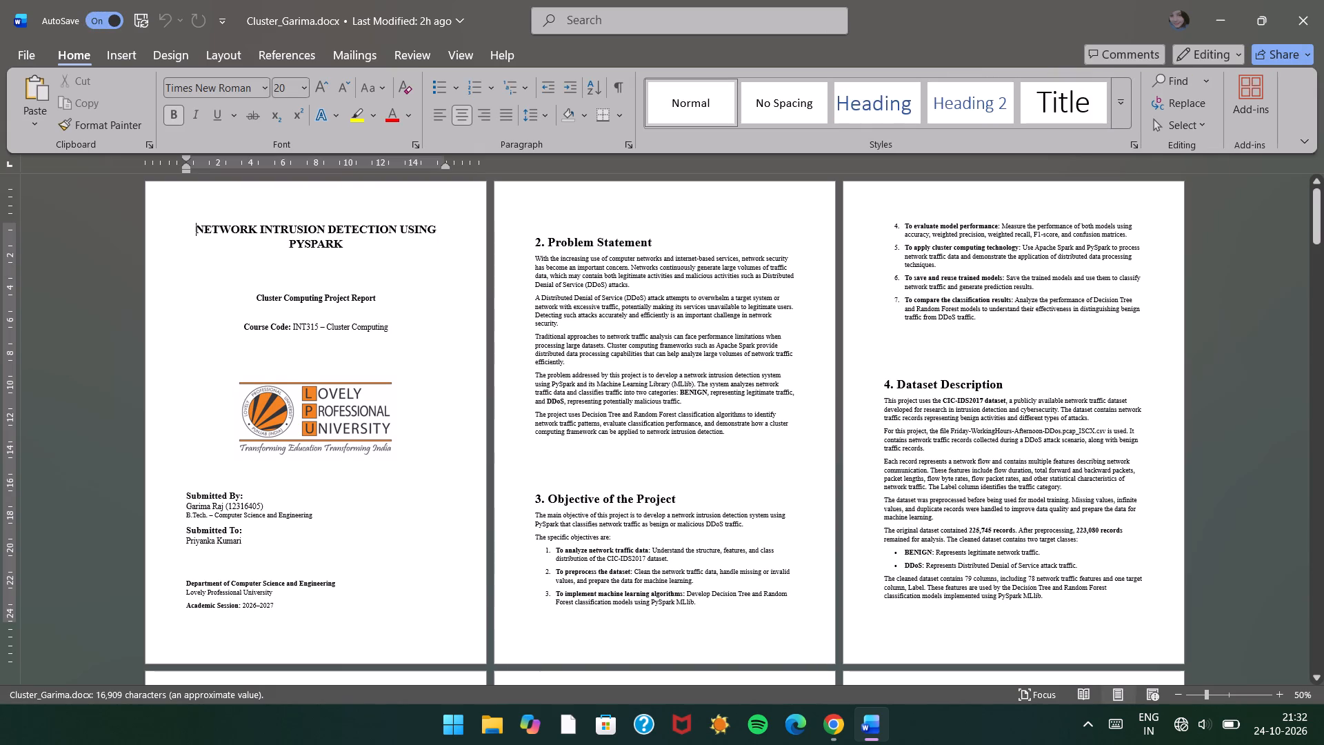
Look through the report's text sections and code screenshots, and return to the cover page.
{"action": "scroll", "coordinate": [313, 475], "scroll_direction": "down", "scroll_amount": 8}
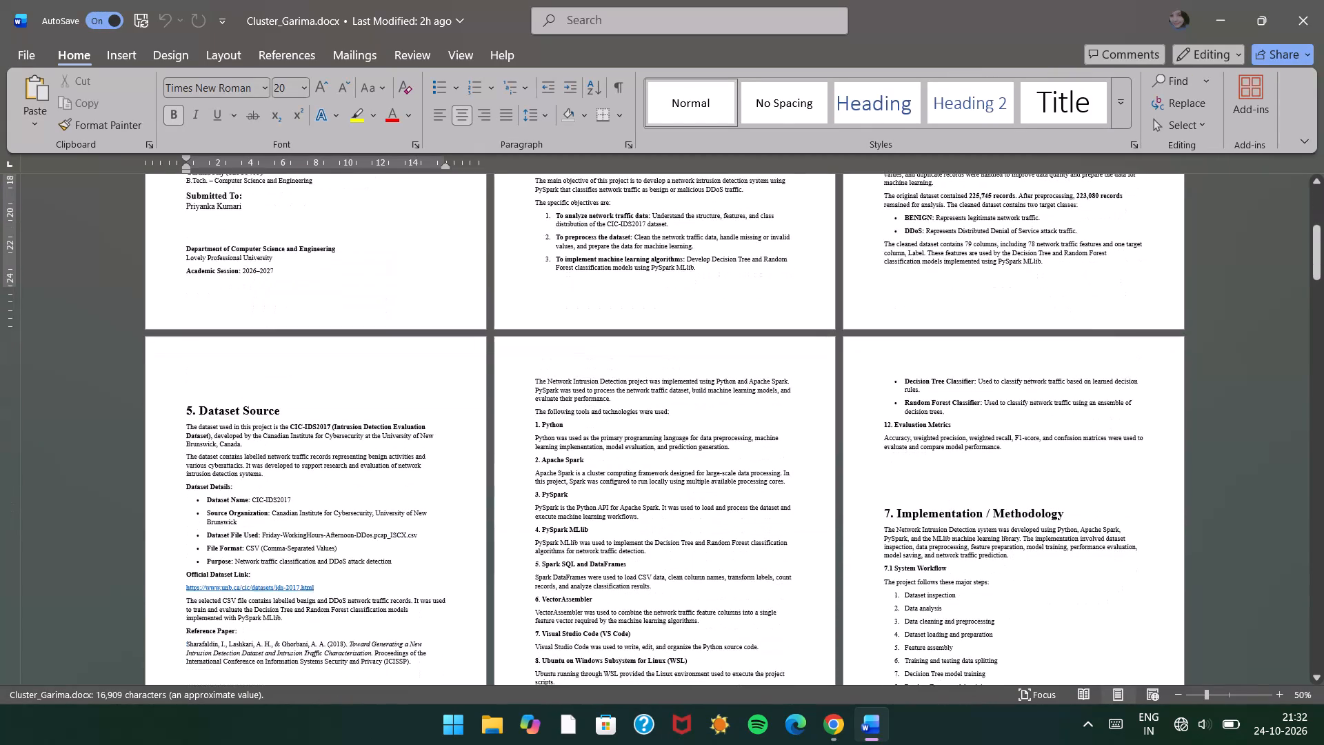
{"action": "scroll", "coordinate": [313, 475], "scroll_direction": "down", "scroll_amount": 10}
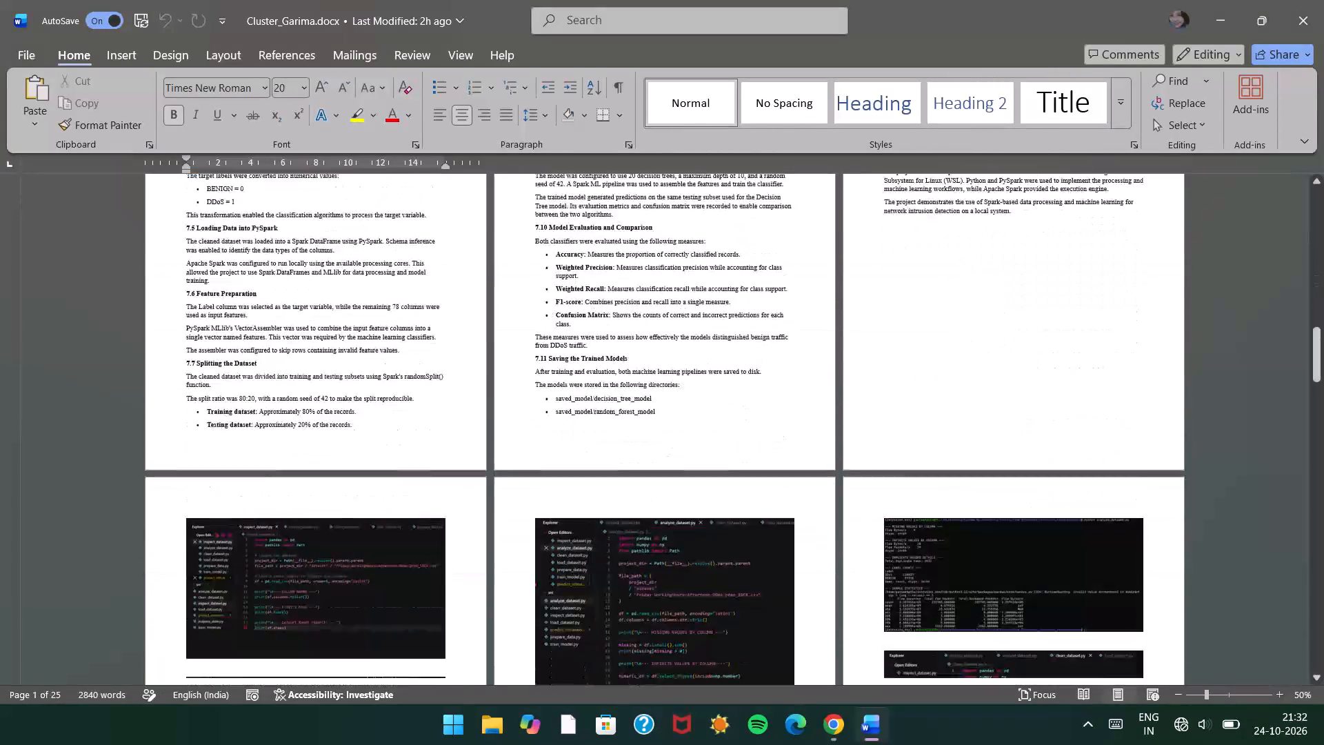
{"action": "scroll", "coordinate": [313, 475], "scroll_direction": "down", "scroll_amount": 7}
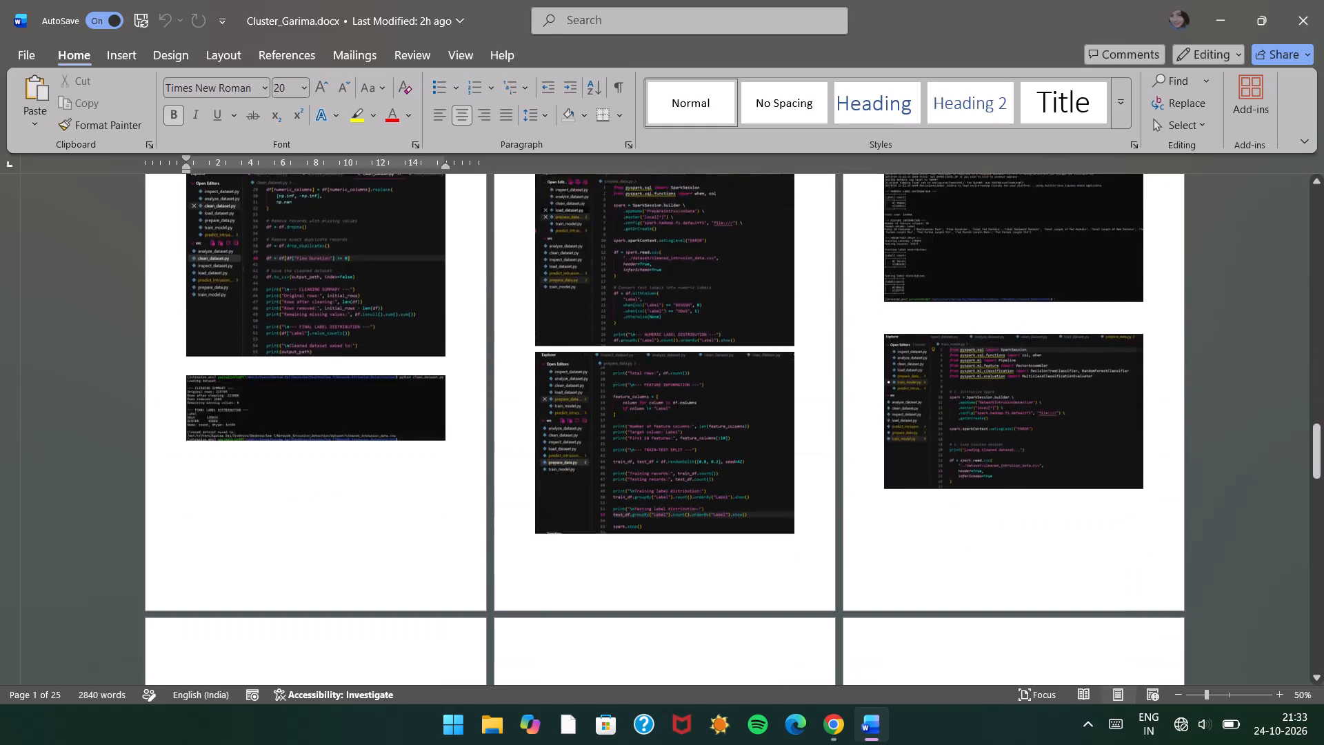
{"action": "scroll", "coordinate": [313, 475], "scroll_direction": "down", "scroll_amount": 1}
{"action": "scroll", "coordinate": [313, 475], "scroll_direction": "up", "scroll_amount": 12}
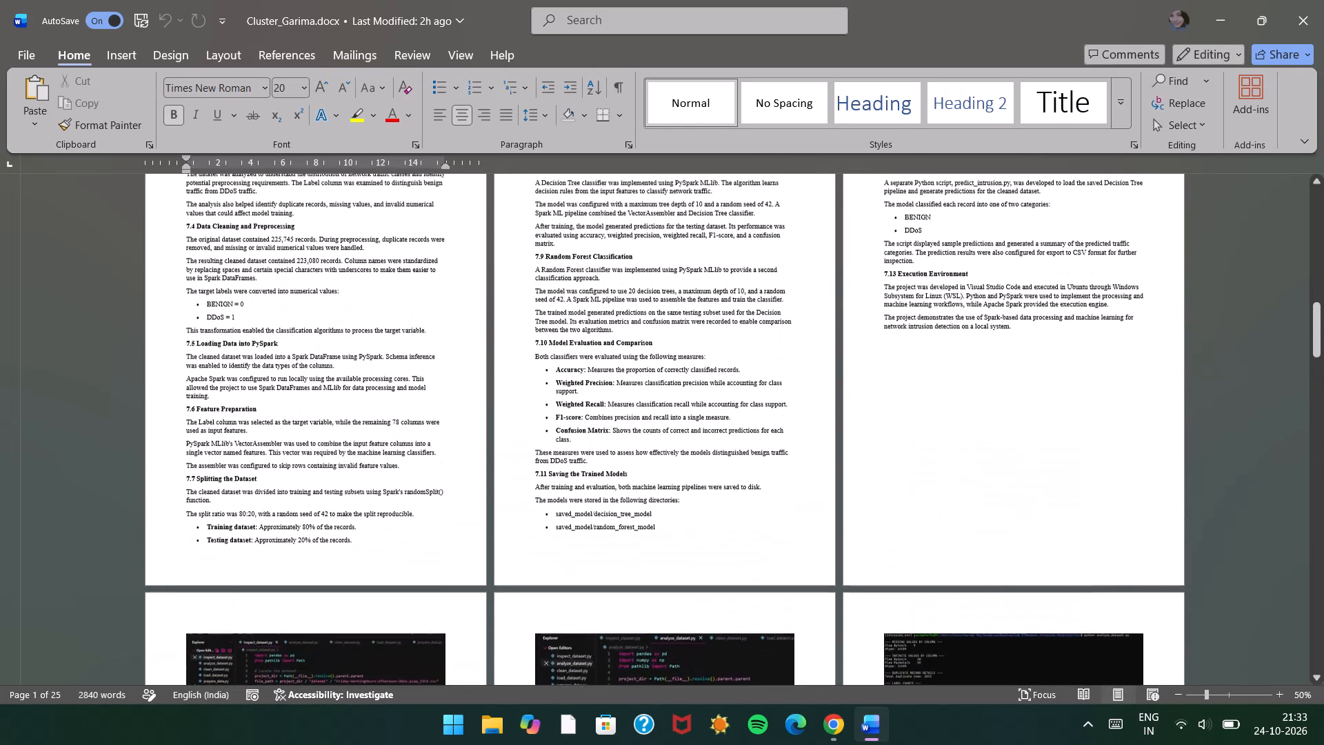
{"action": "scroll", "coordinate": [313, 475], "scroll_direction": "up", "scroll_amount": 2}
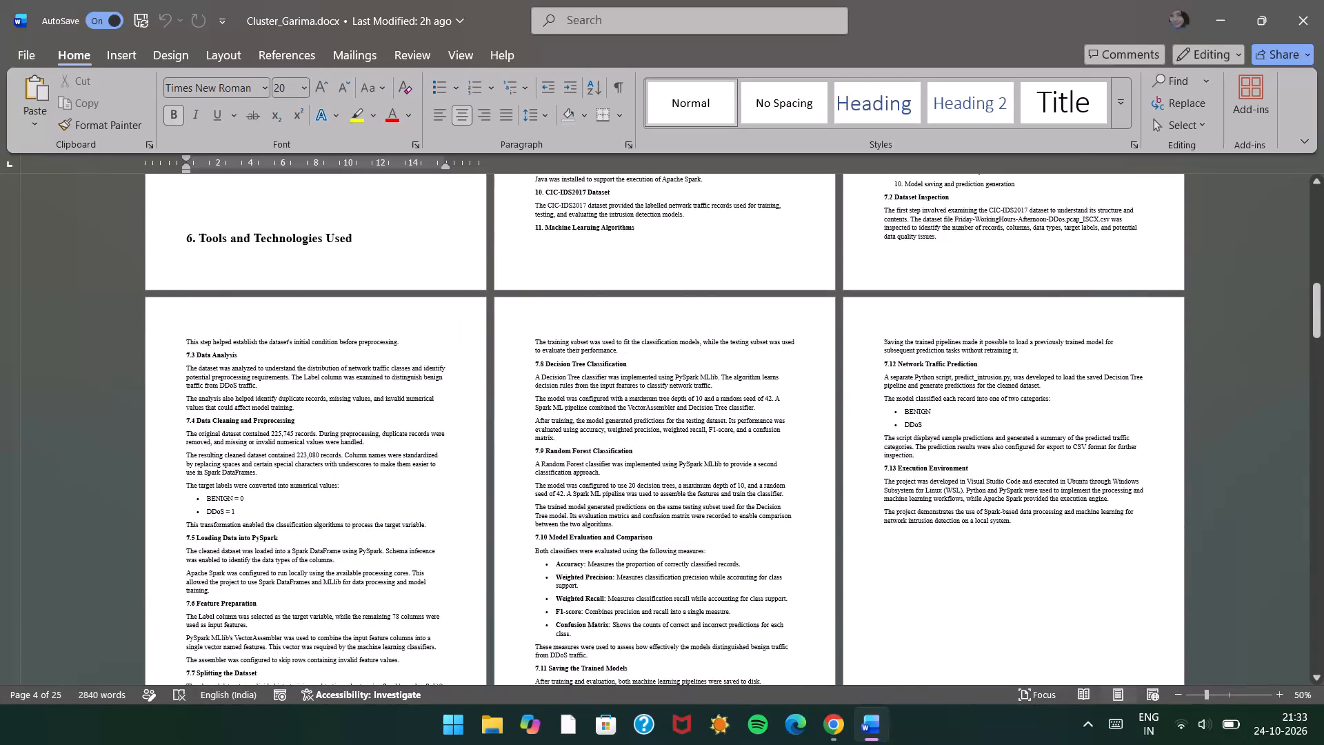
{"action": "scroll", "coordinate": [313, 475], "scroll_direction": "up", "scroll_amount": 7}
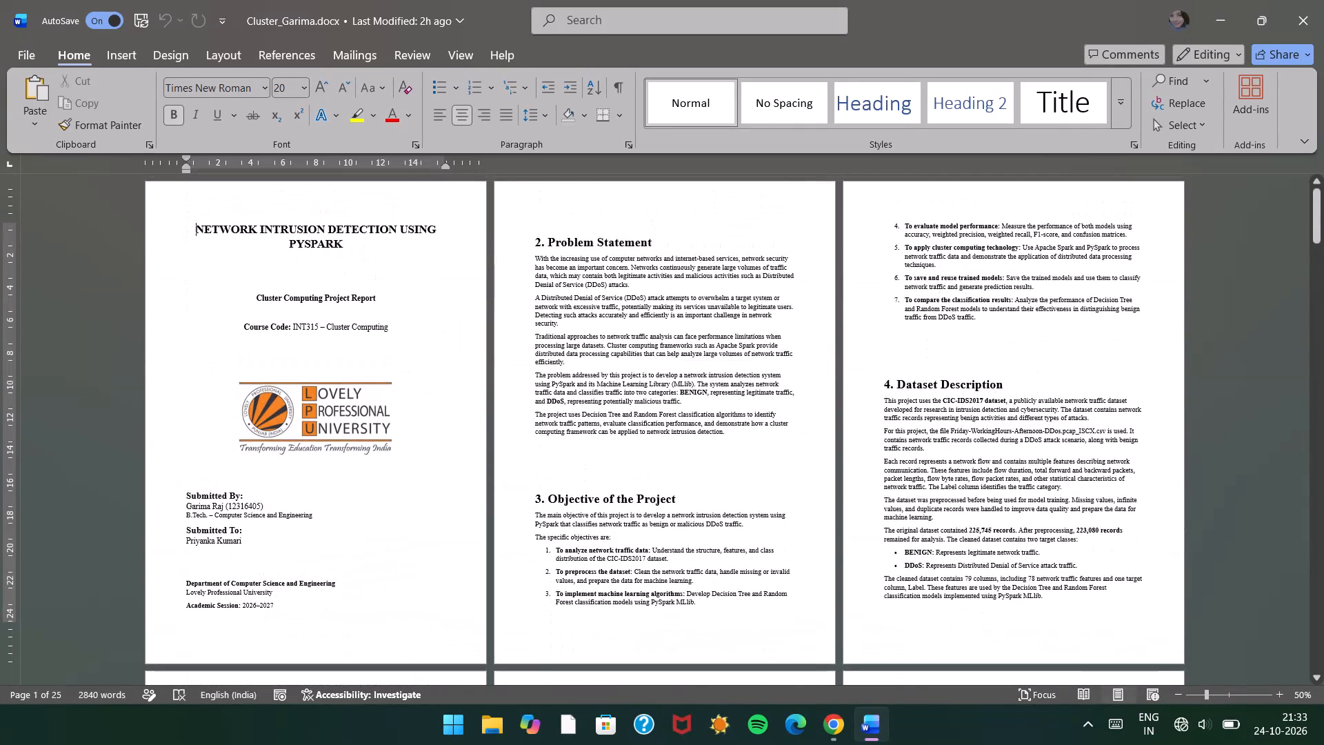
Set the font size of the student name and B.Tech. programme lines under "Submitted By:" to 14.
{"action": "left_click_drag", "start_coordinate": [316, 519], "coordinate": [181, 506]}
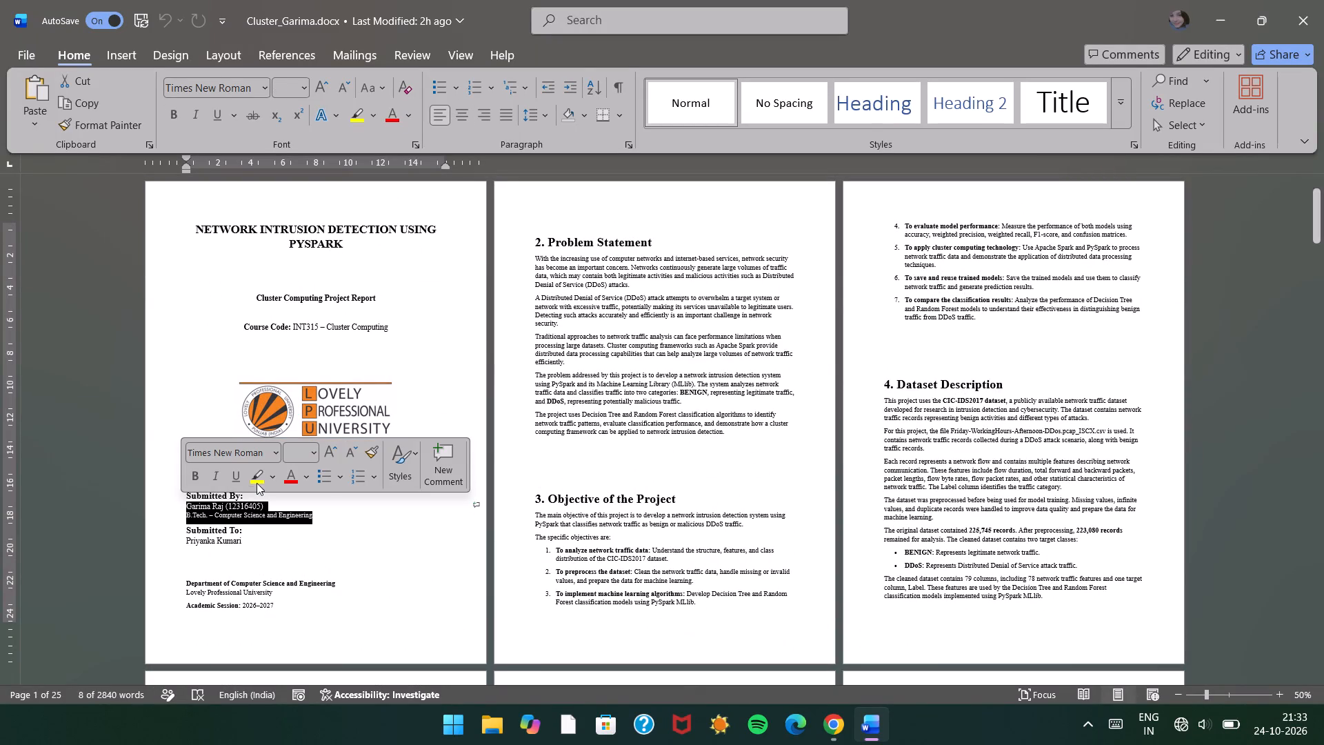
{"action": "left_click", "coordinate": [309, 453]}
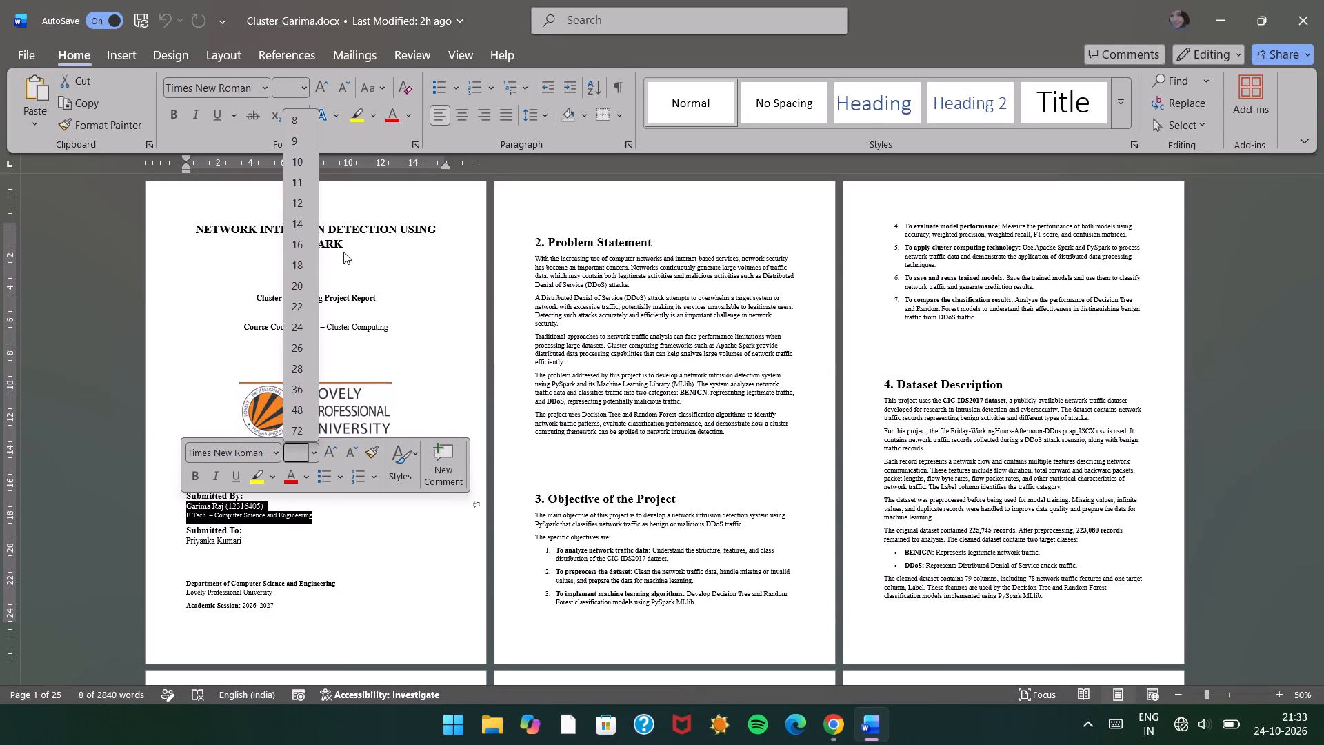
{"action": "left_click", "coordinate": [298, 215]}
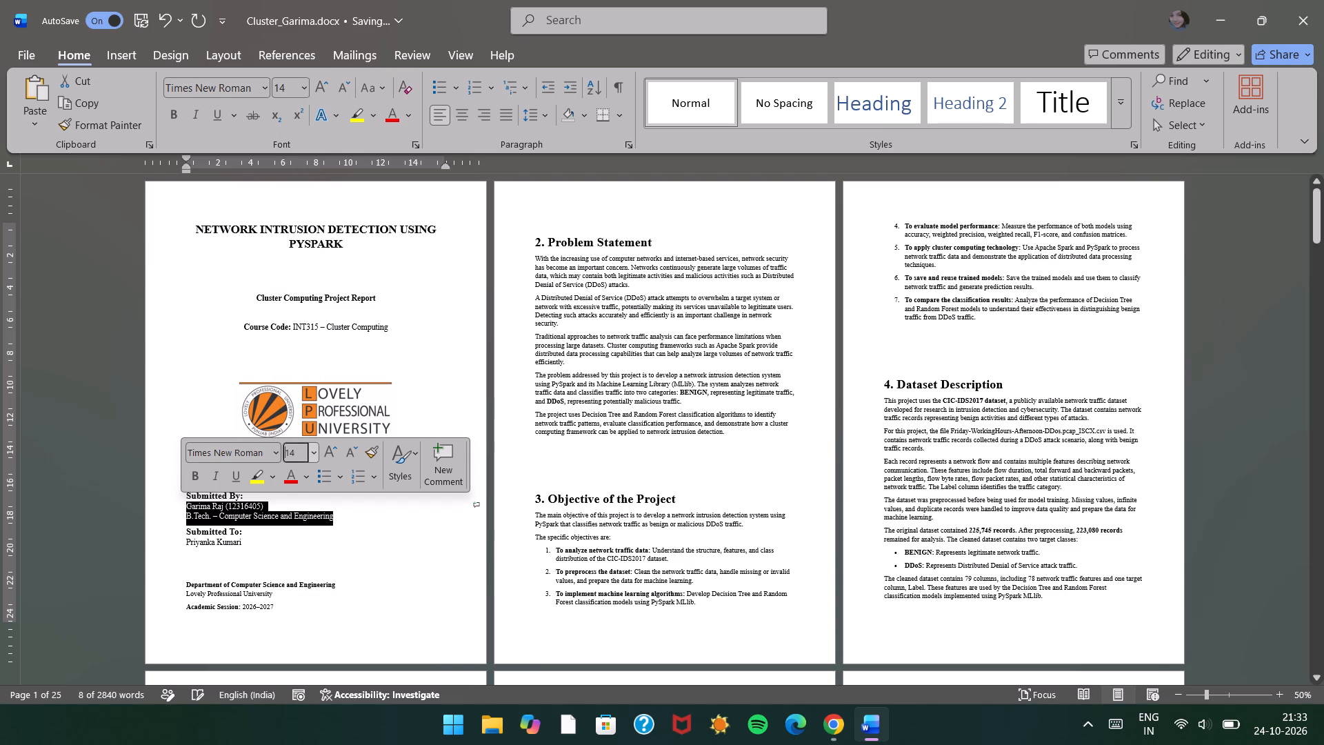
Check the font sizes of the name under "Submitted To:" and the university line on the cover page.
{"action": "left_click_drag", "start_coordinate": [248, 541], "coordinate": [176, 546]}
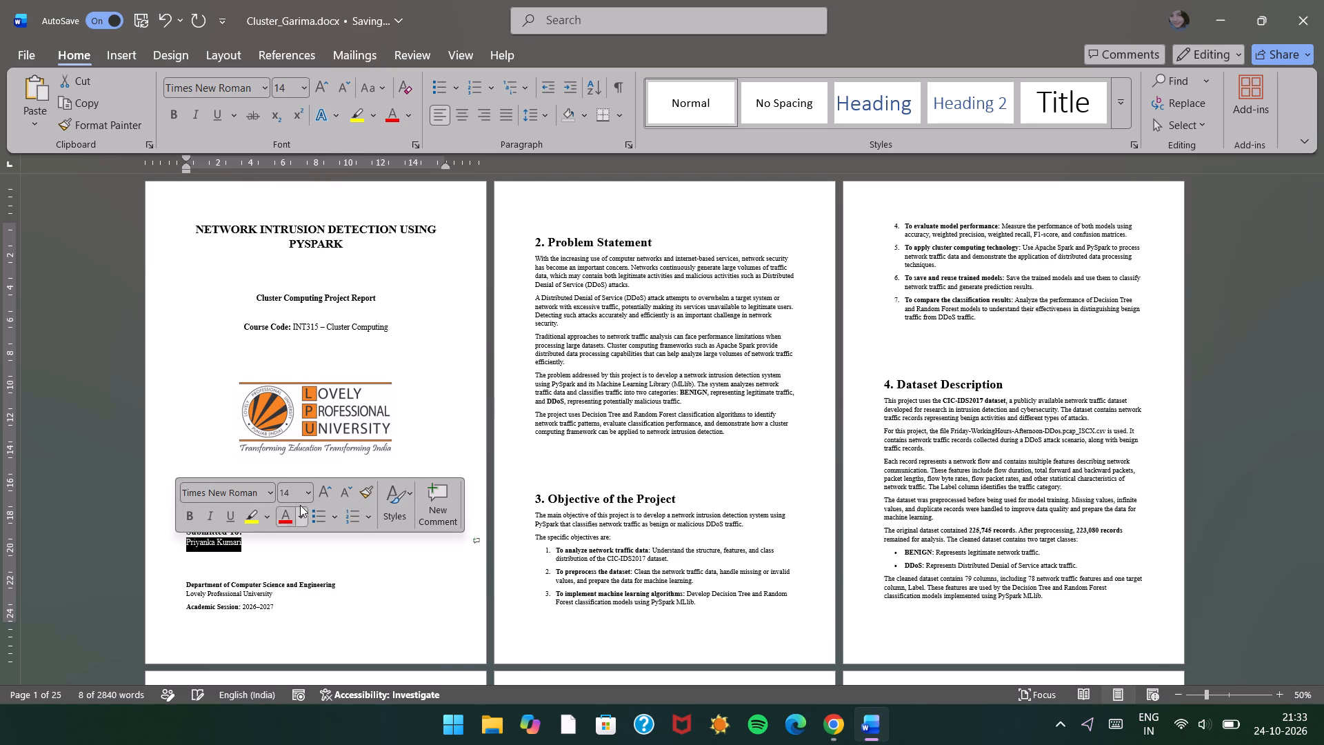
{"action": "left_click", "coordinate": [372, 386]}
{"action": "left_click", "coordinate": [391, 593]}
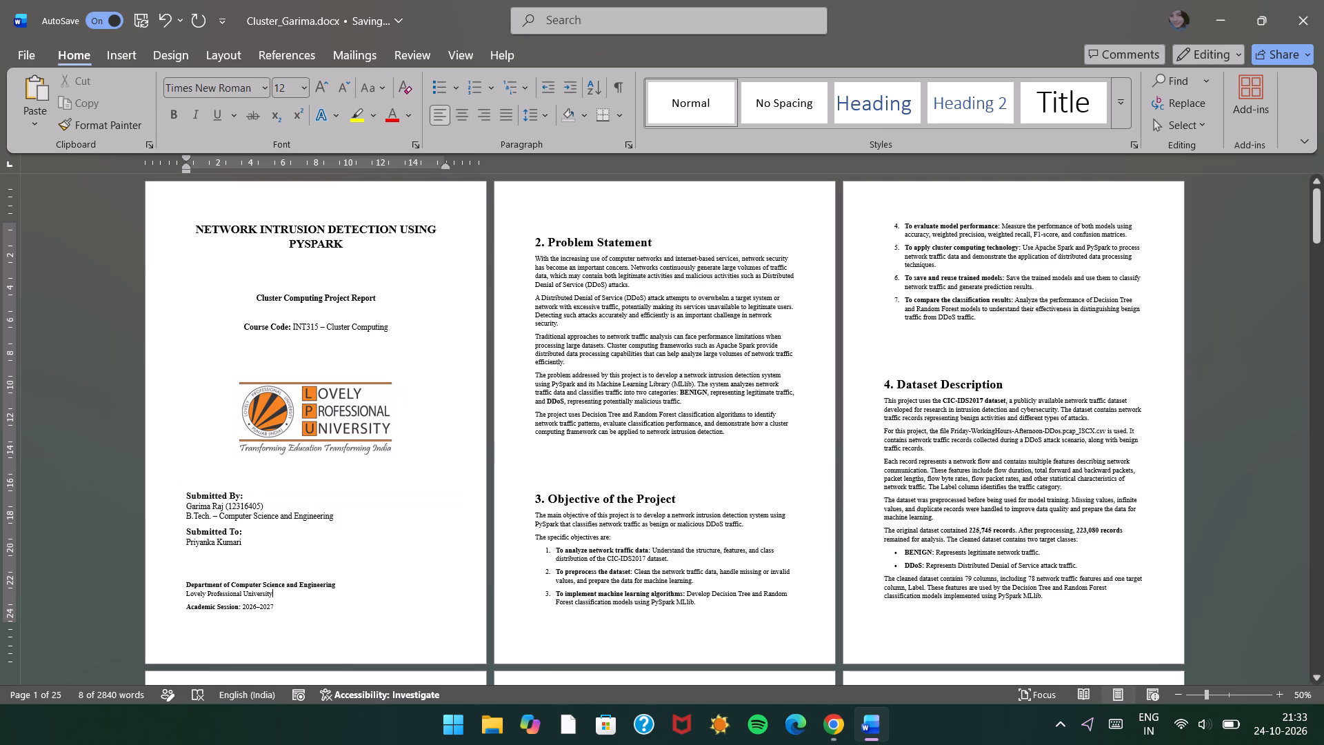
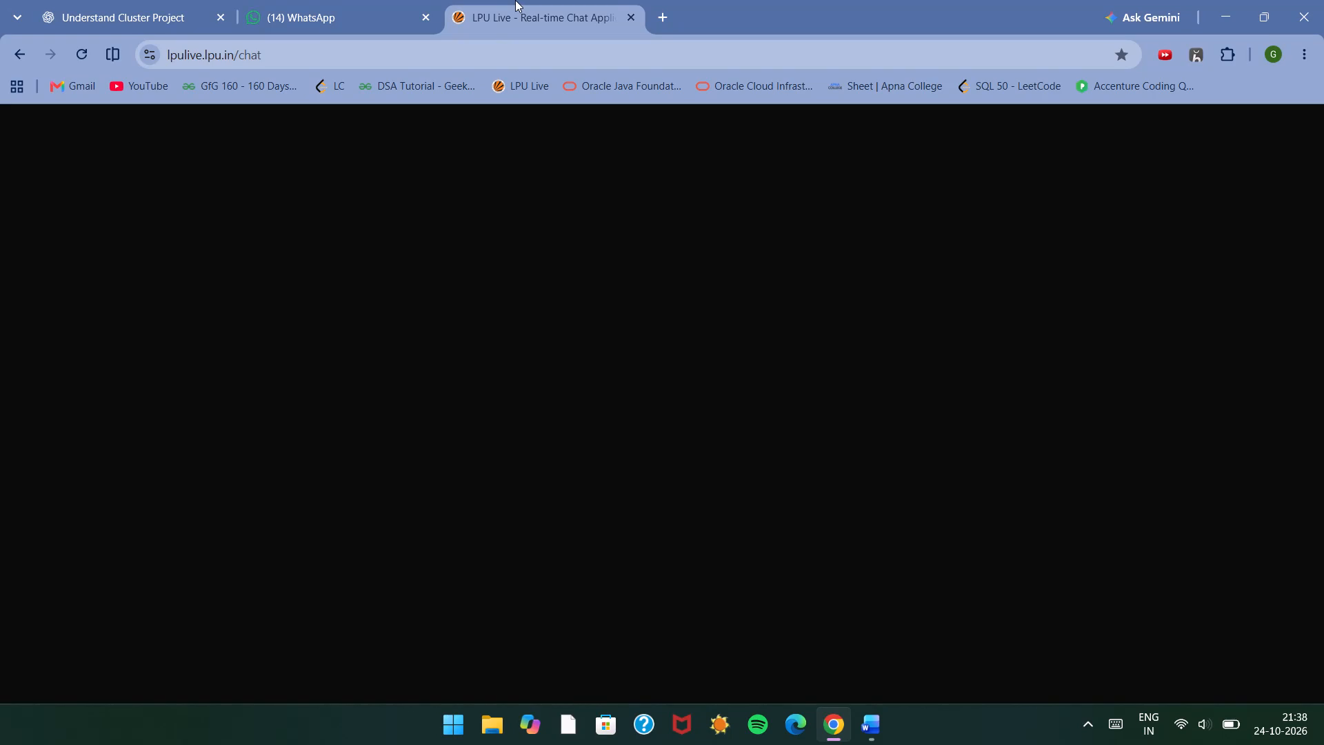
Switch from the browser back to the Cluster_Garima.docx report in Word.
{"action": "left_click", "coordinate": [871, 717]}
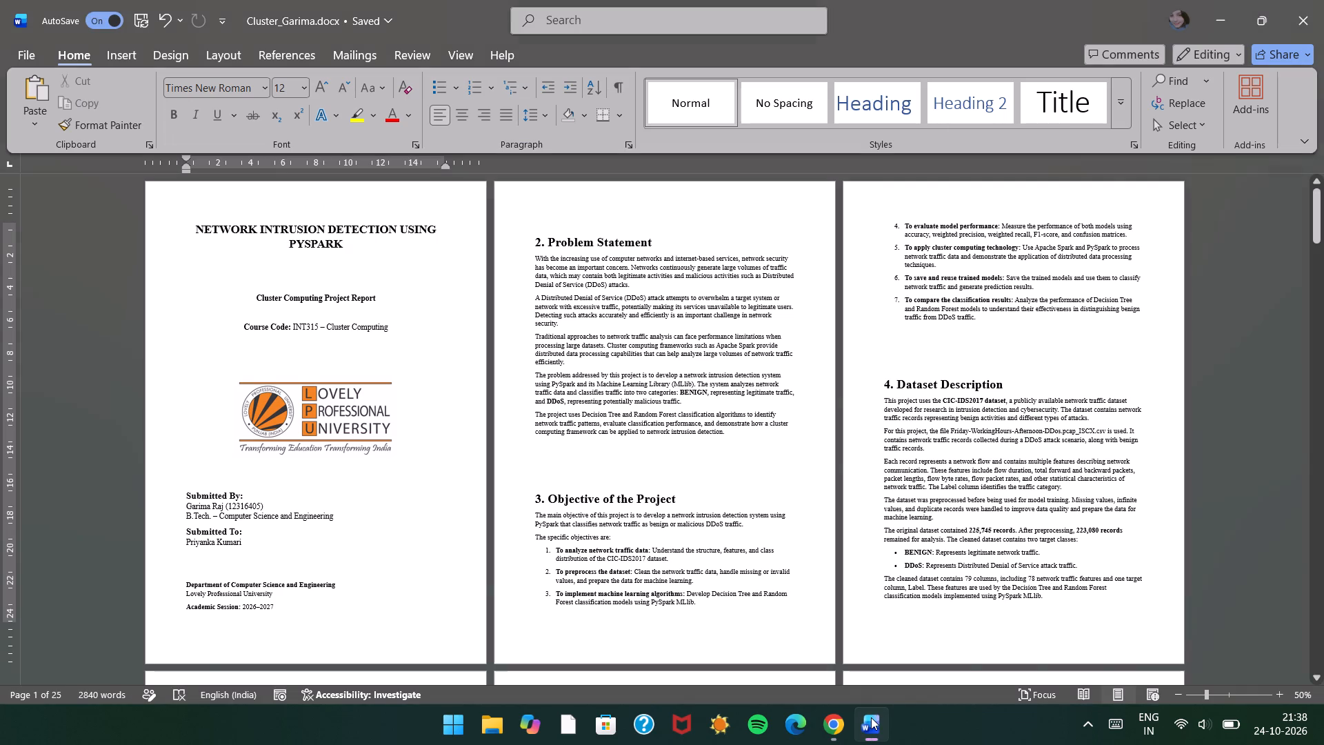
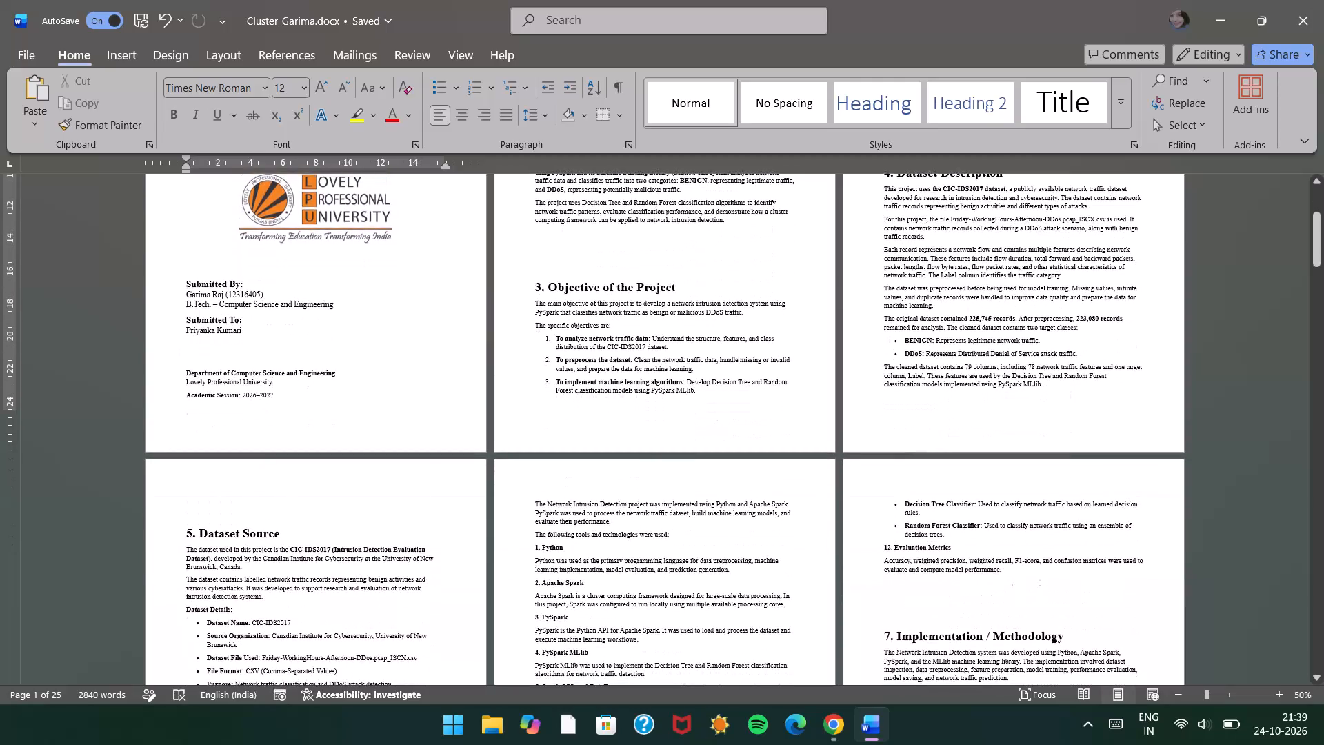
Look over the report's opening pages, checking the spacing between the numbered sections.
{"action": "scroll", "coordinate": [821, 550], "scroll_direction": "down", "scroll_amount": 3}
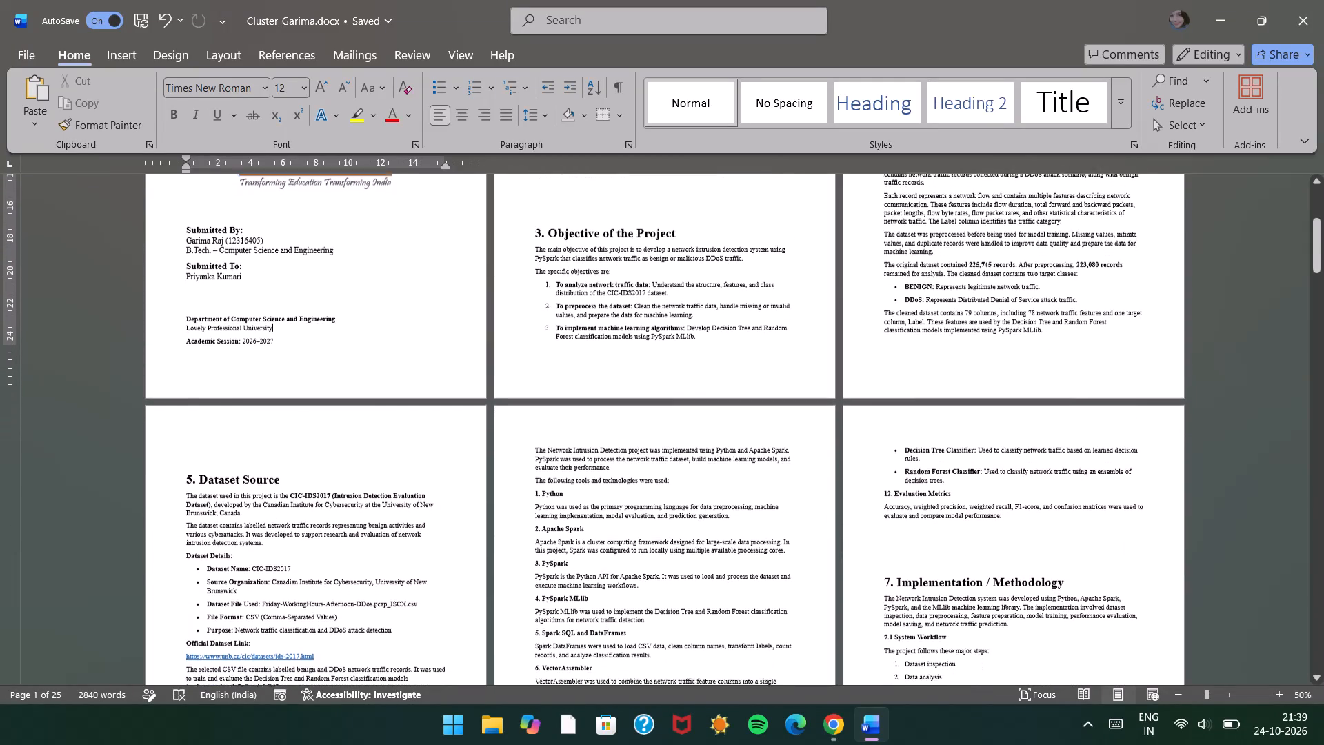
{"action": "scroll", "coordinate": [821, 550], "scroll_direction": "down", "scroll_amount": 4}
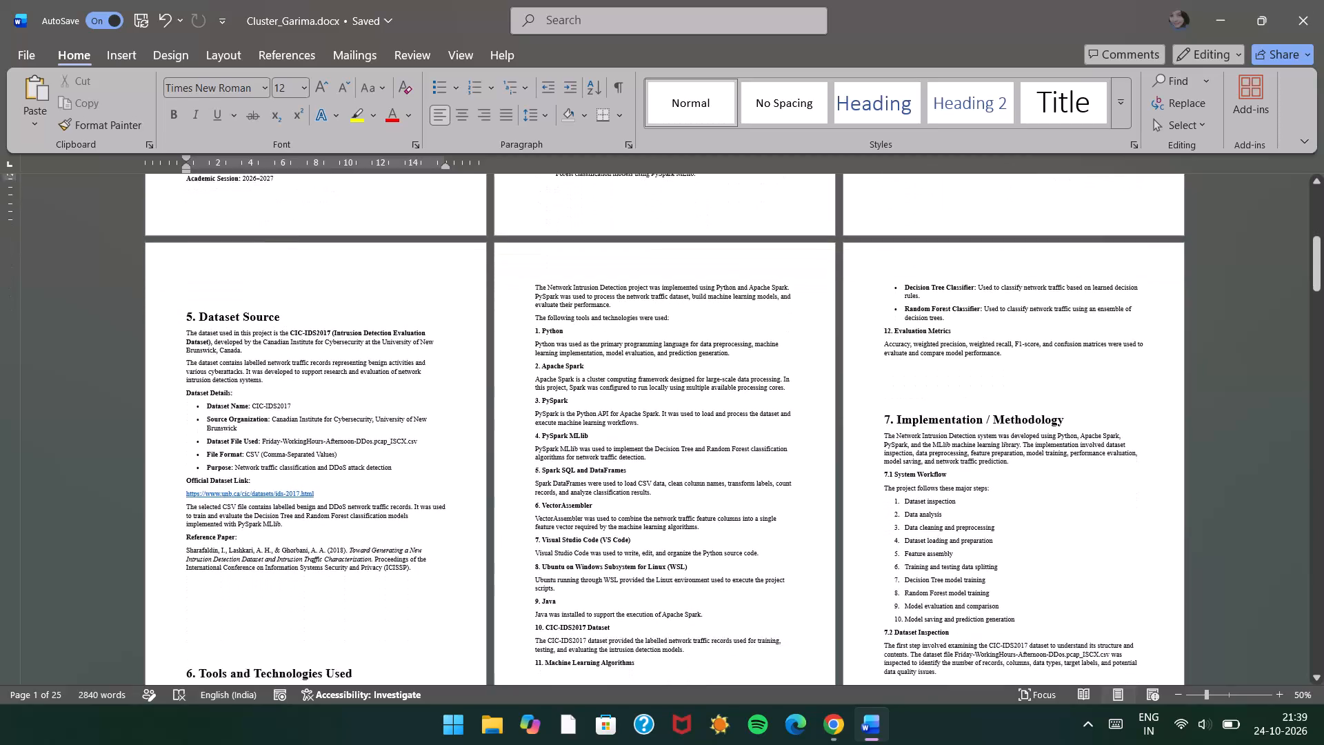
{"action": "scroll", "coordinate": [821, 550], "scroll_direction": "up", "scroll_amount": 2}
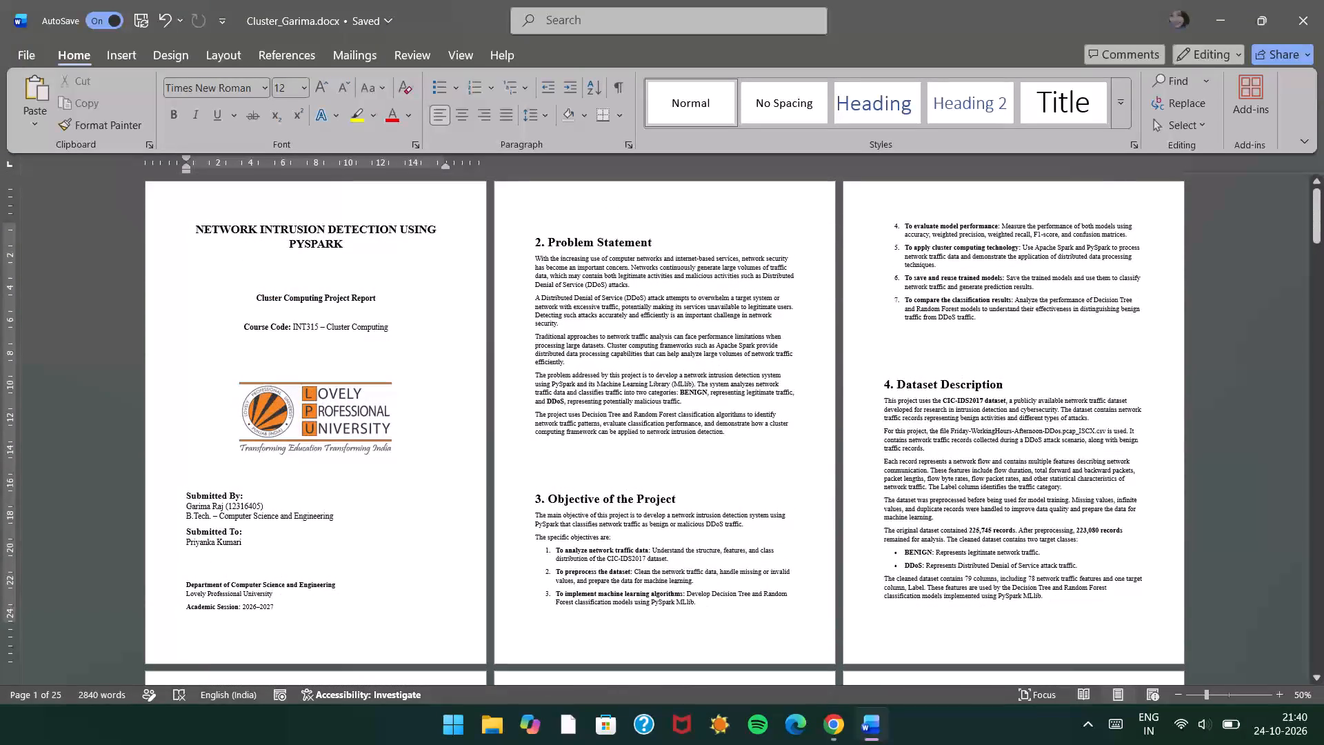
{"action": "scroll", "coordinate": [821, 550], "scroll_direction": "up", "scroll_amount": 1}
Reduce the gap above the "3. Objective of the Project" heading by one blank line.
{"action": "left_click", "coordinate": [612, 464]}
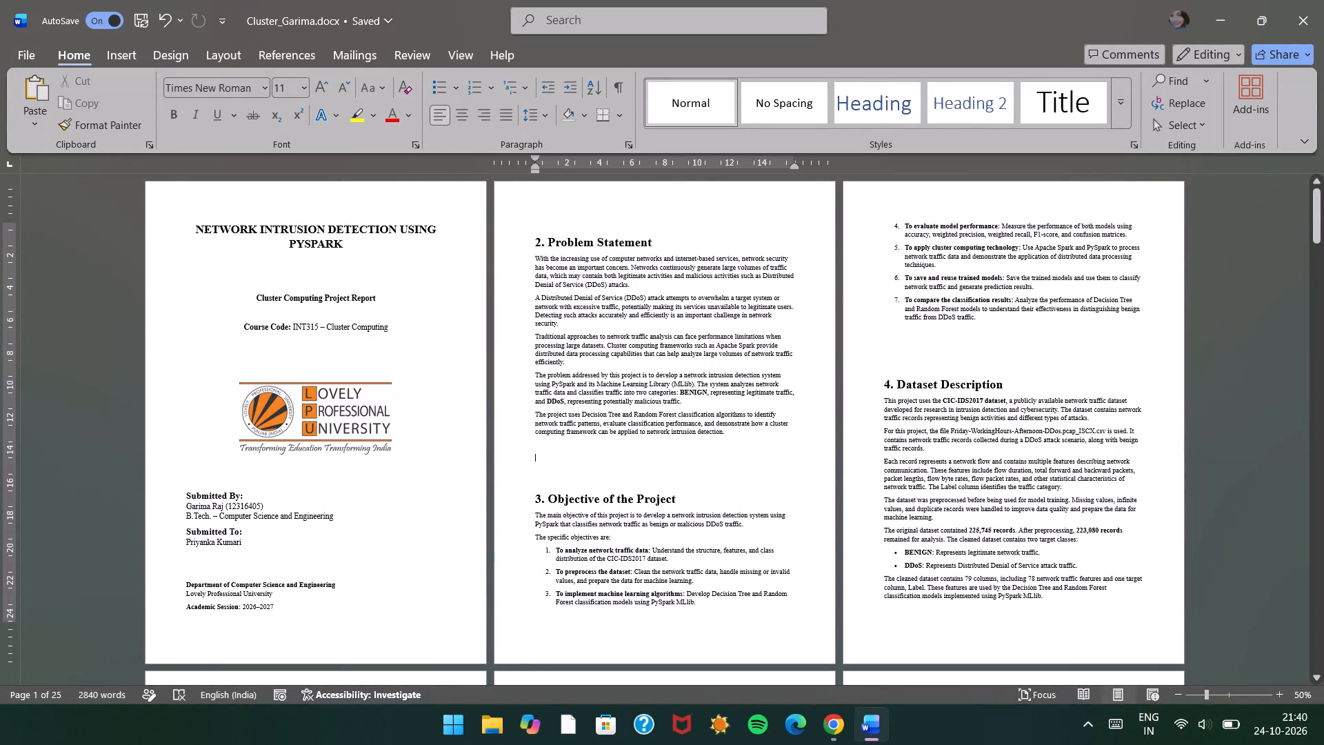
{"action": "key", "text": "BackSpace"}
{"action": "key", "text": "BackSpace"}
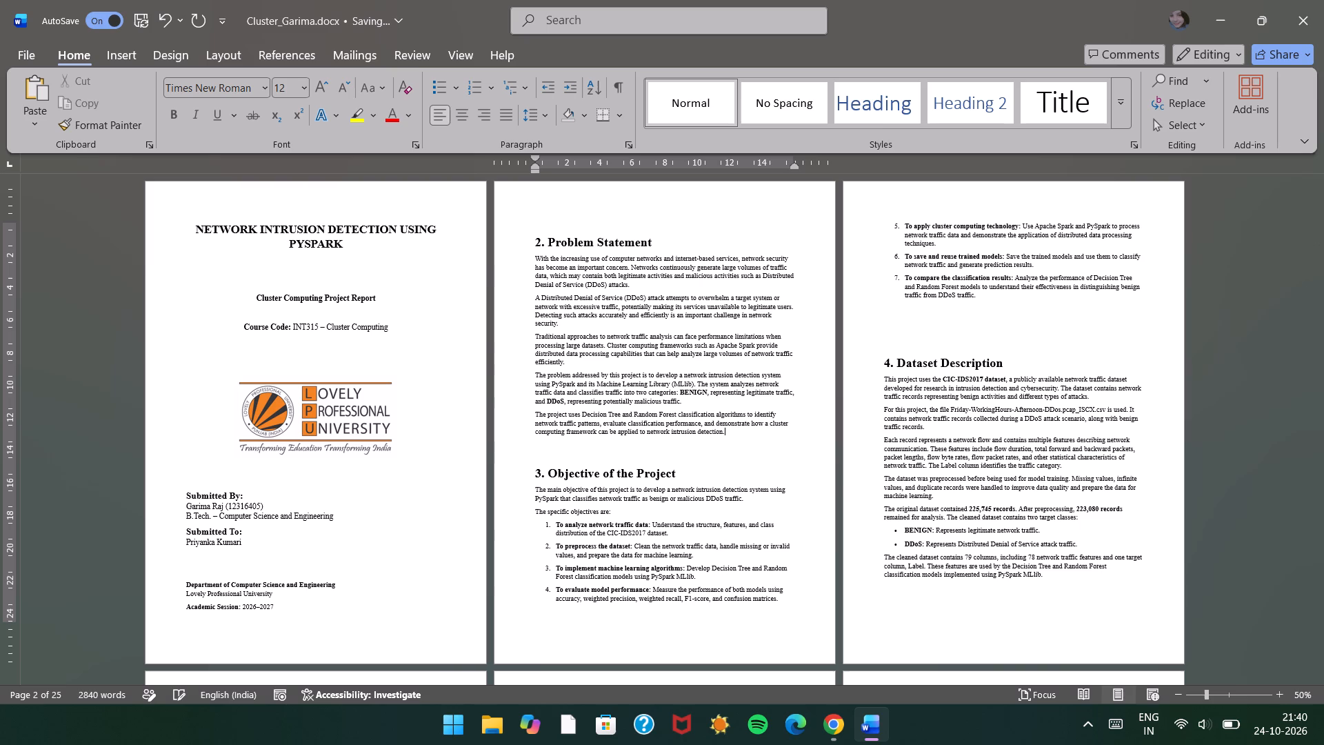
{"action": "key", "text": "Return"}
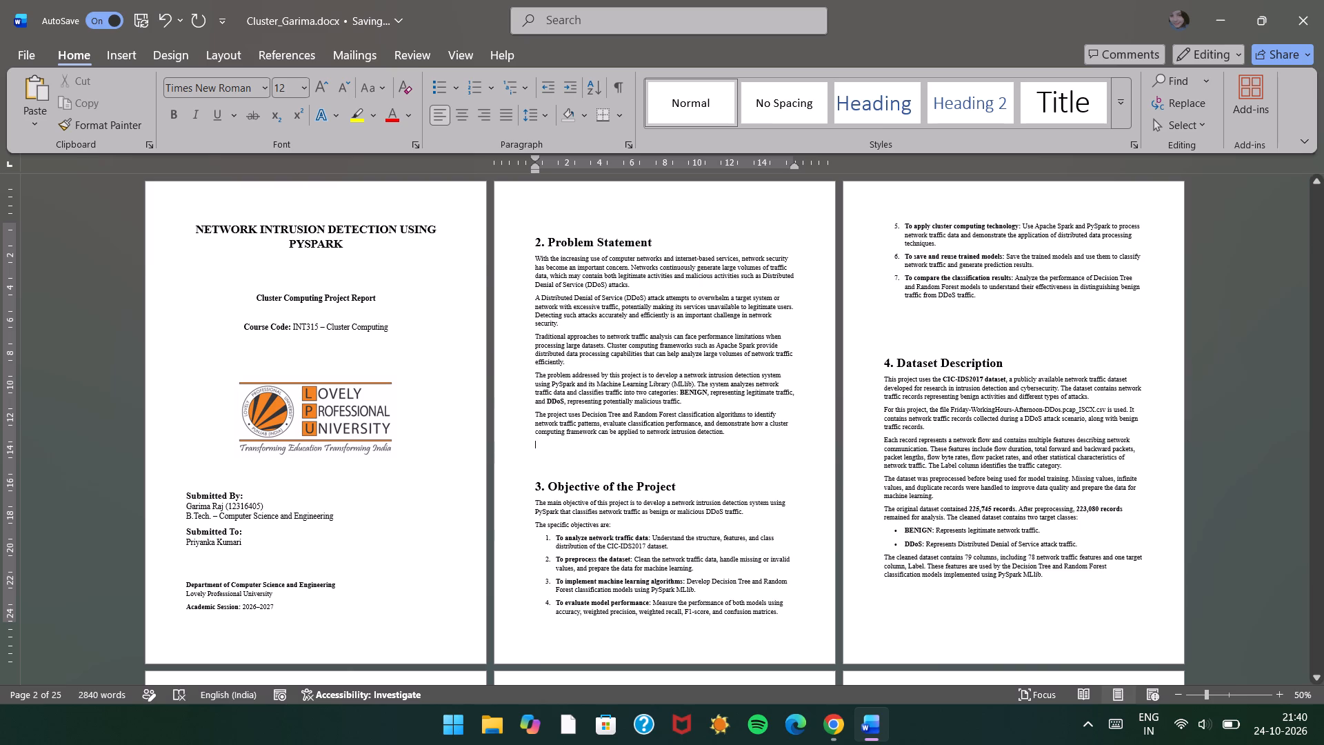
Delete one blank line above the "4. Dataset Description" heading.
{"action": "left_click", "coordinate": [974, 329]}
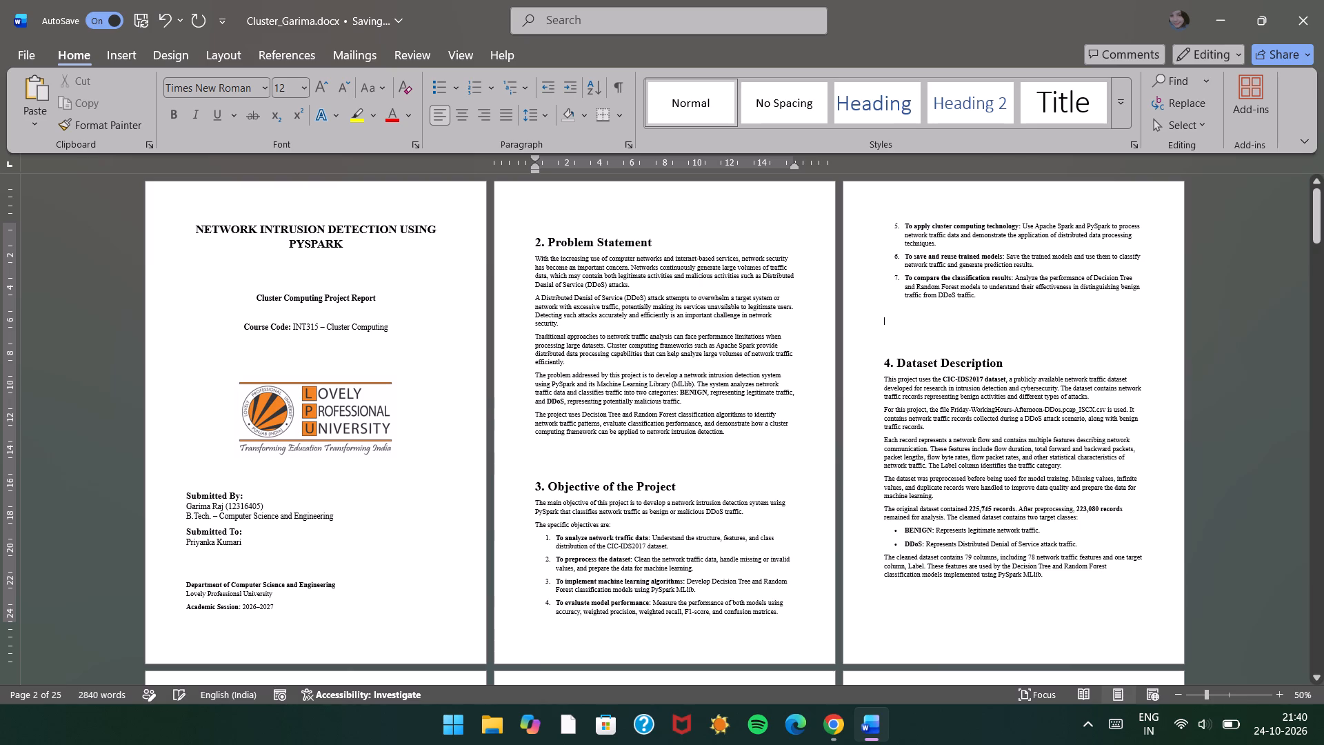
{"action": "key", "text": "BackSpace"}
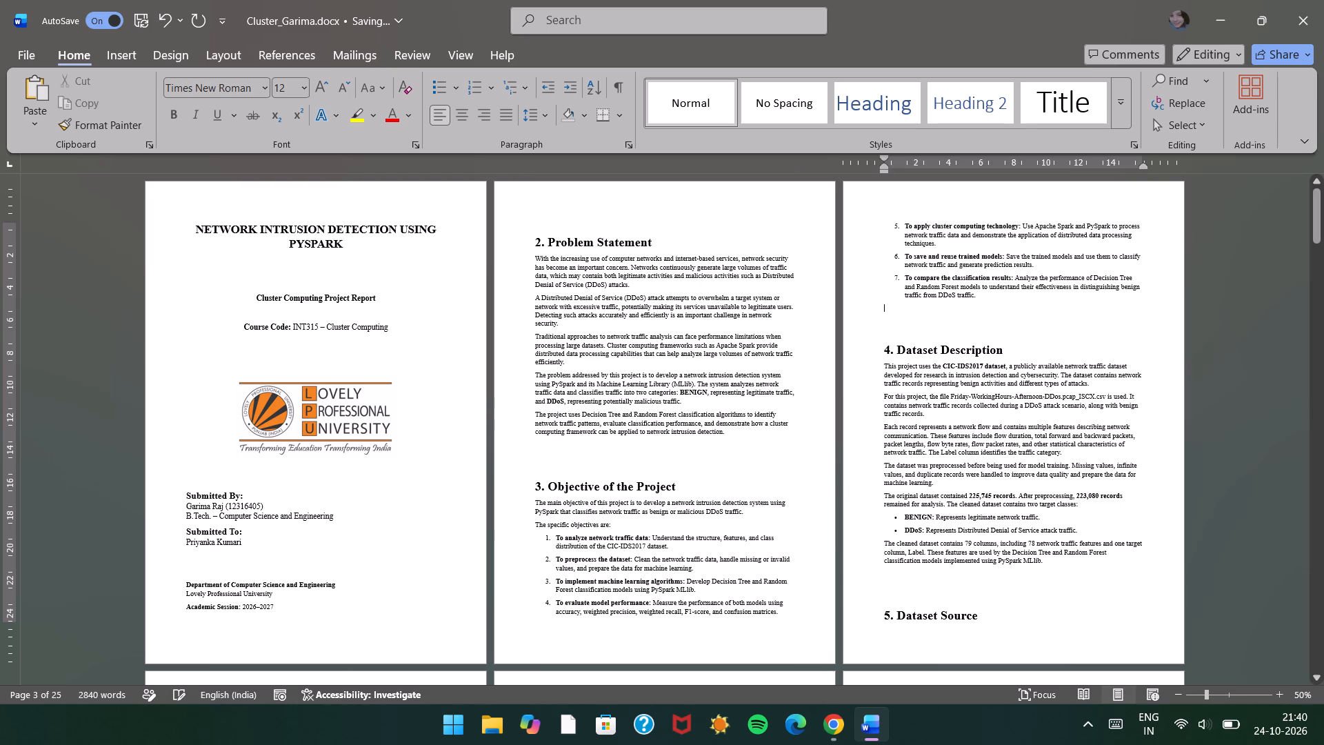
Insert a blank line above "5. Dataset Source" so the heading starts on the next page with its text.
{"action": "scroll", "coordinate": [1005, 480], "scroll_direction": "down", "scroll_amount": 1}
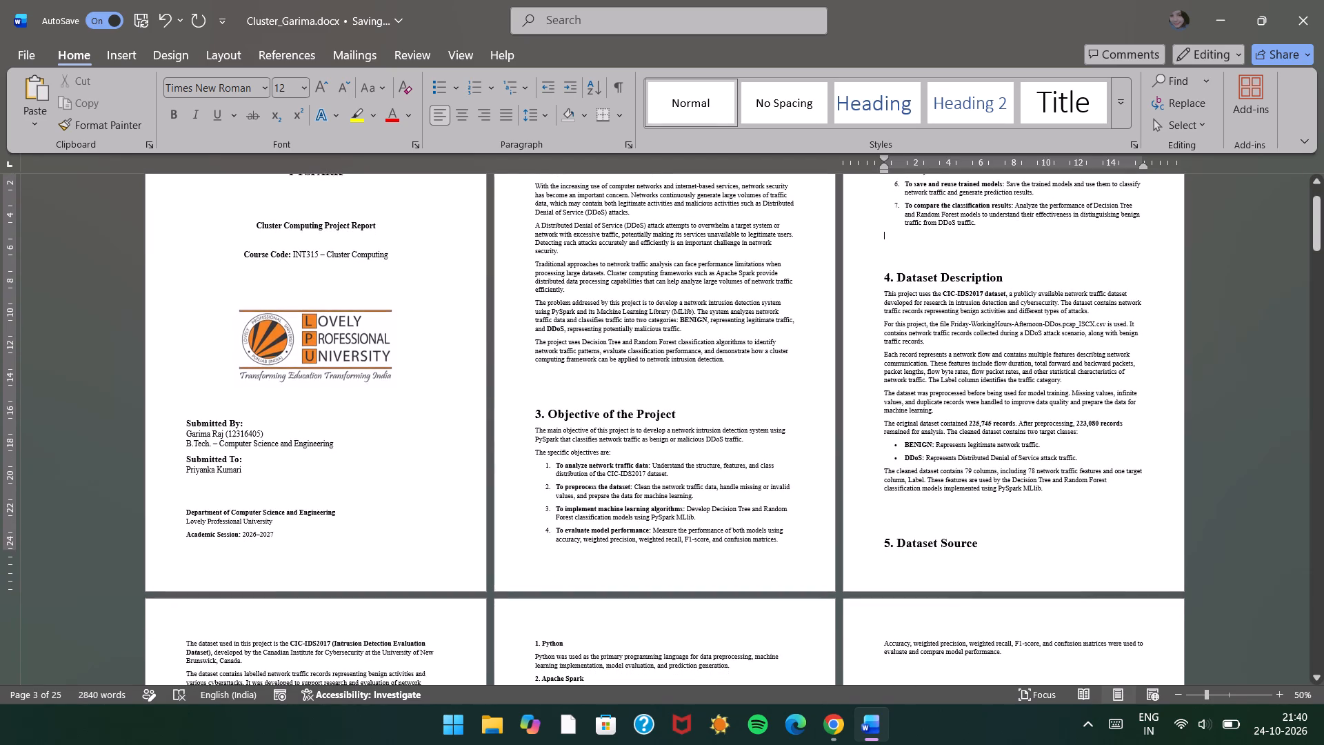
{"action": "left_click", "coordinate": [985, 526]}
{"action": "key", "text": "Return"}
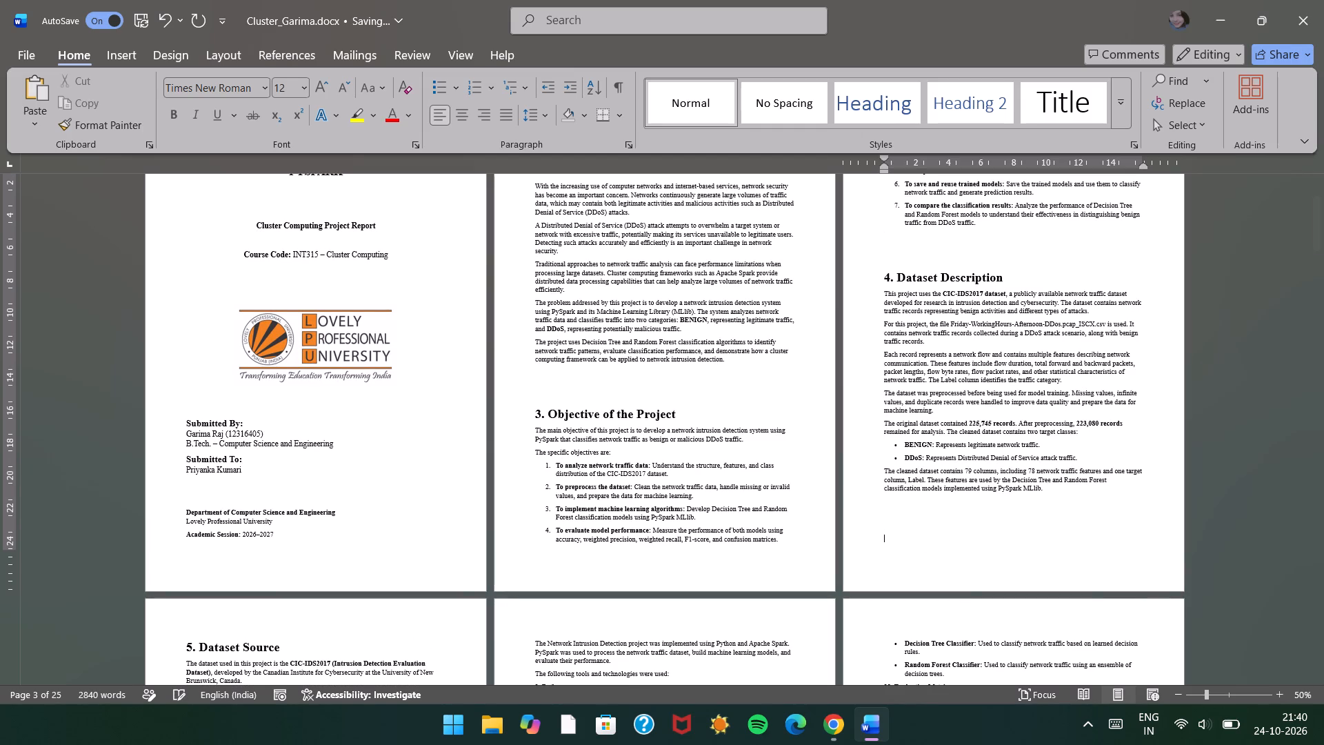
Delete four blank lines between the reference paper paragraph and the "6. Tools and Technologies Used" heading.
{"action": "scroll", "coordinate": [985, 526], "scroll_direction": "down", "scroll_amount": 2}
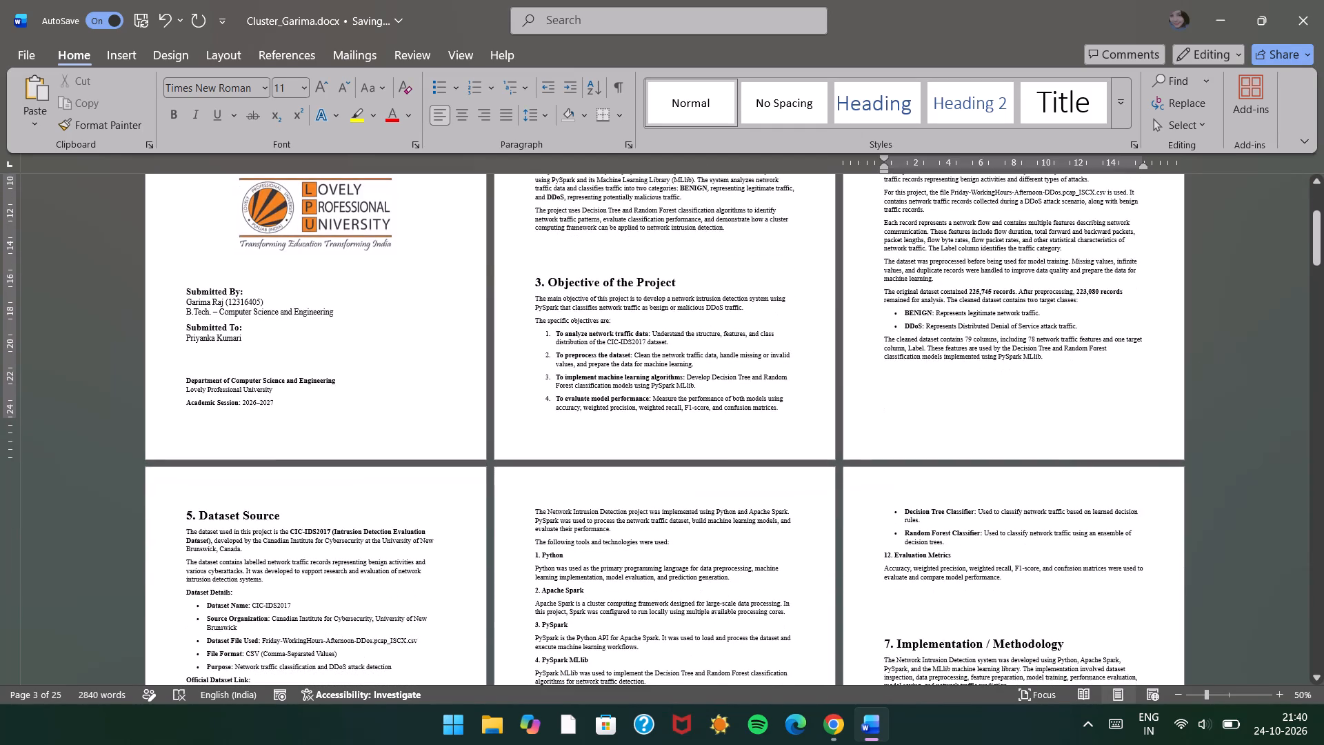
{"action": "scroll", "coordinate": [985, 526], "scroll_direction": "down", "scroll_amount": 3}
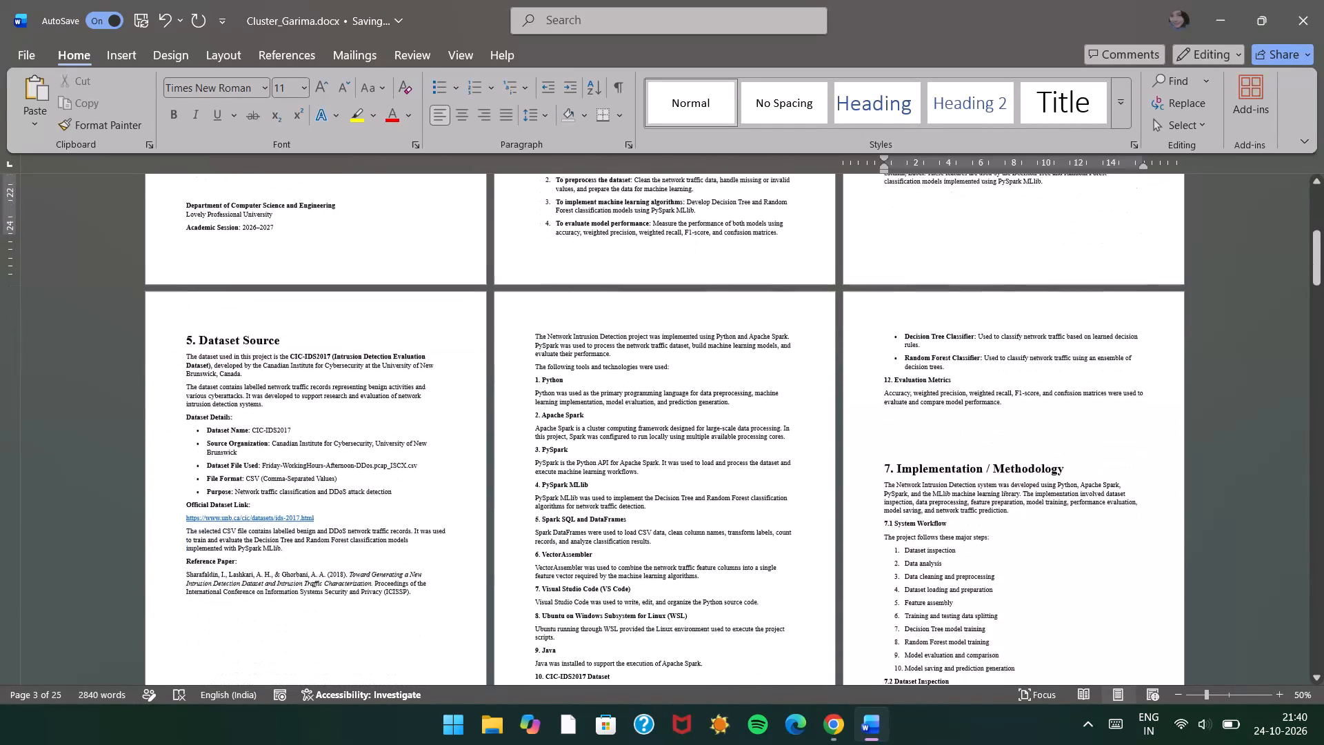
{"action": "scroll", "coordinate": [985, 526], "scroll_direction": "down", "scroll_amount": 2}
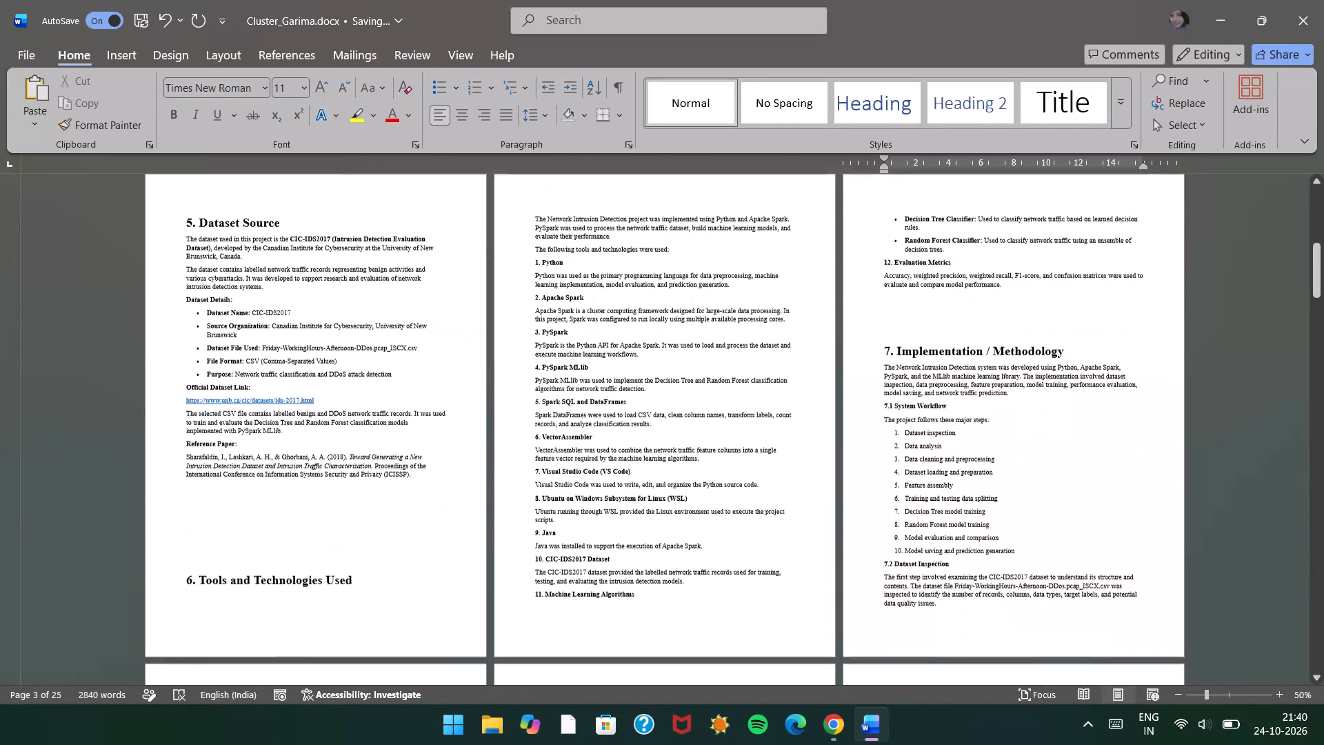
{"action": "left_click", "coordinate": [342, 534]}
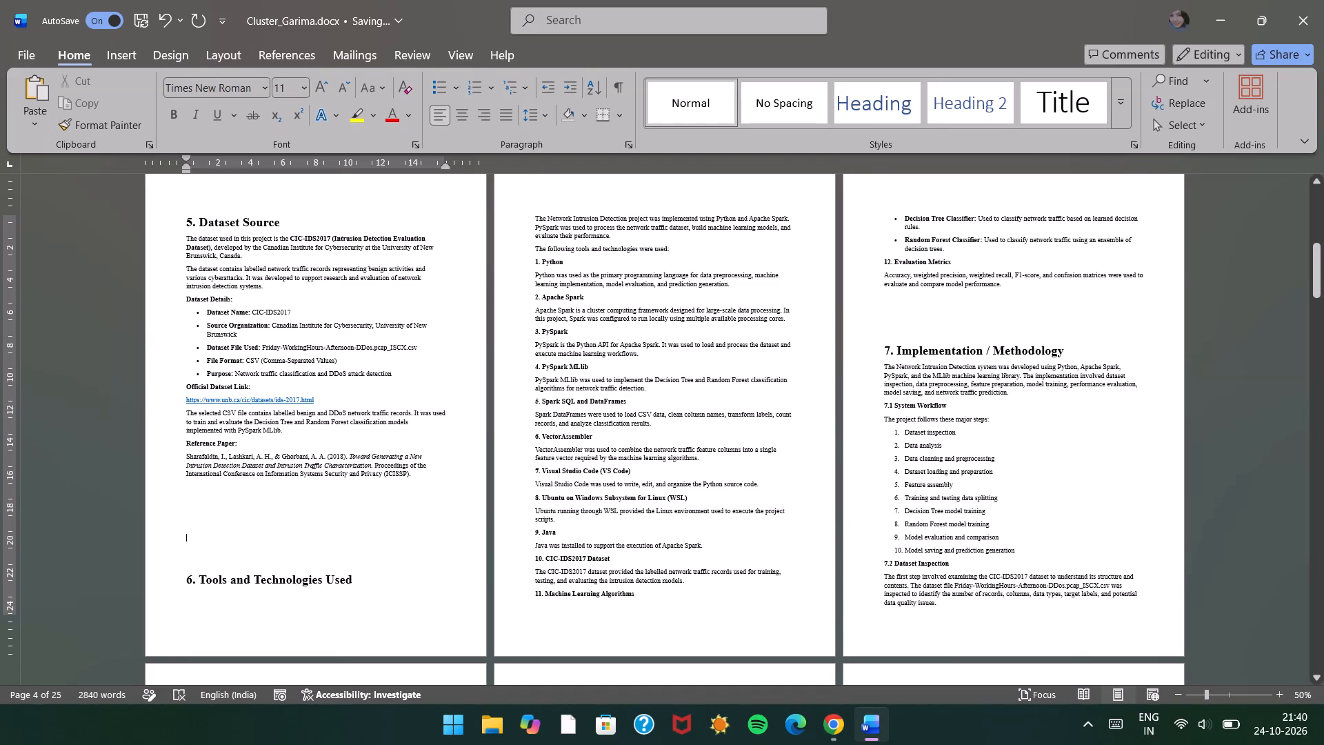
{"action": "key", "text": "BackSpace"}
{"action": "key", "text": "BackSpace"}
{"action": "key", "text": "BackSpace"}
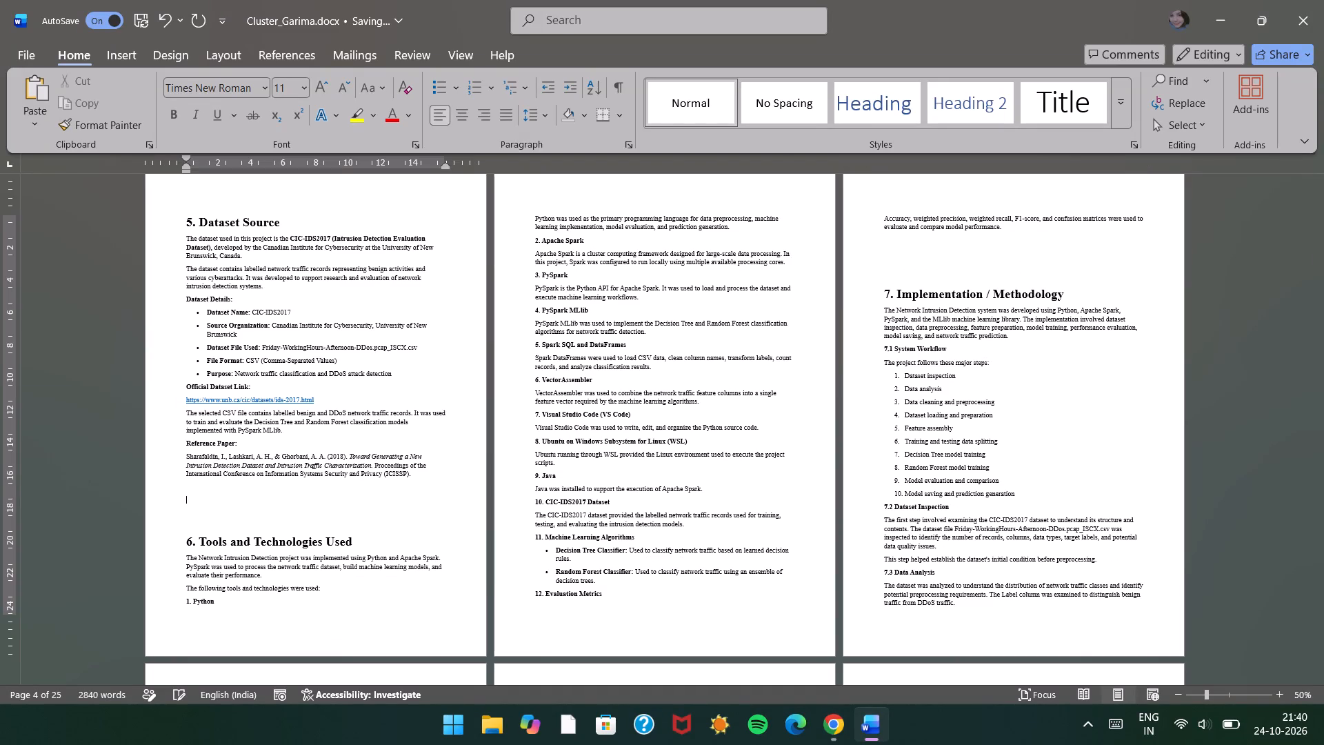
{"action": "key", "text": "BackSpace"}
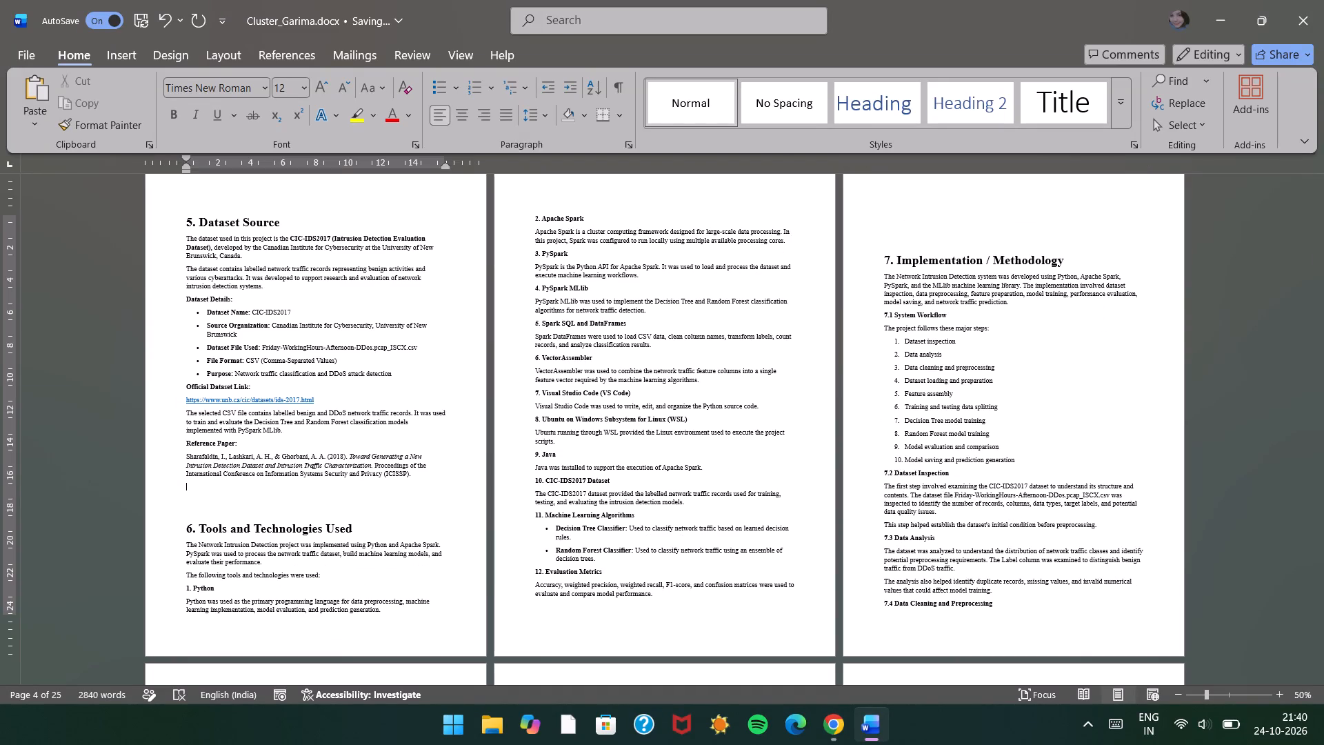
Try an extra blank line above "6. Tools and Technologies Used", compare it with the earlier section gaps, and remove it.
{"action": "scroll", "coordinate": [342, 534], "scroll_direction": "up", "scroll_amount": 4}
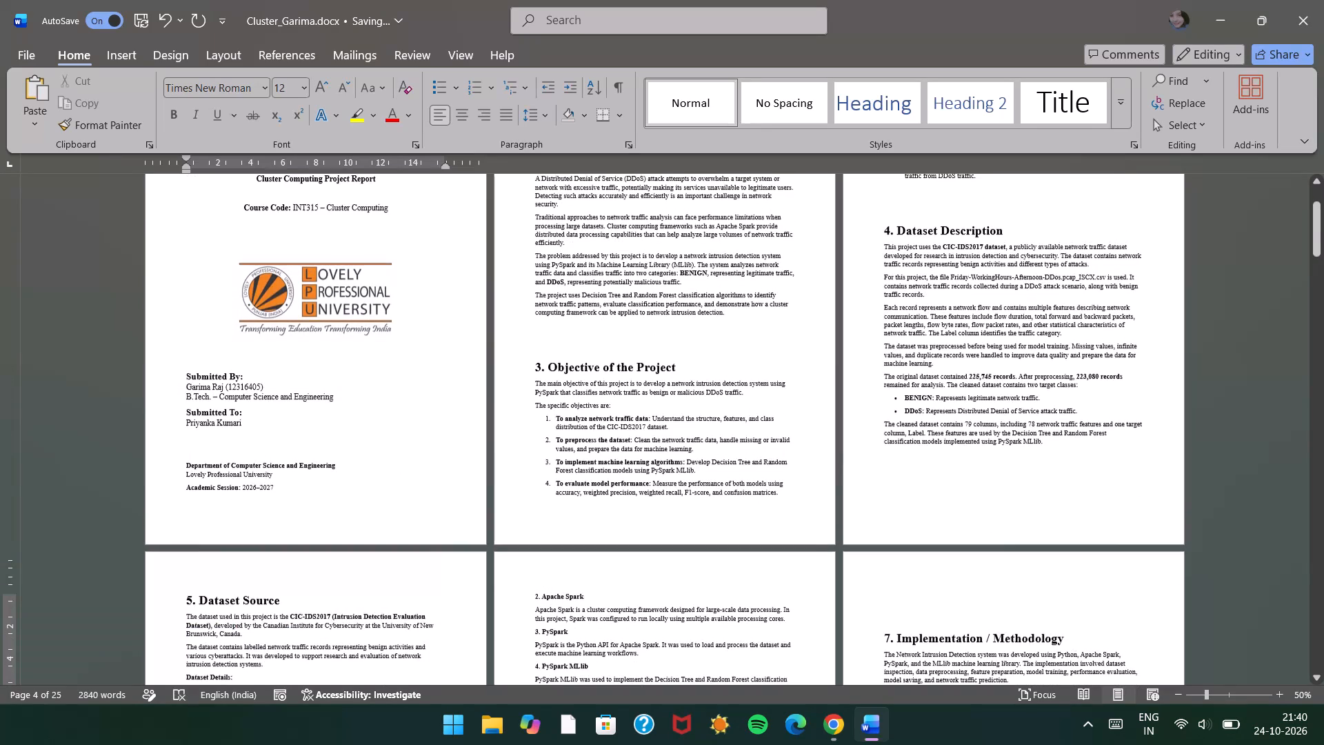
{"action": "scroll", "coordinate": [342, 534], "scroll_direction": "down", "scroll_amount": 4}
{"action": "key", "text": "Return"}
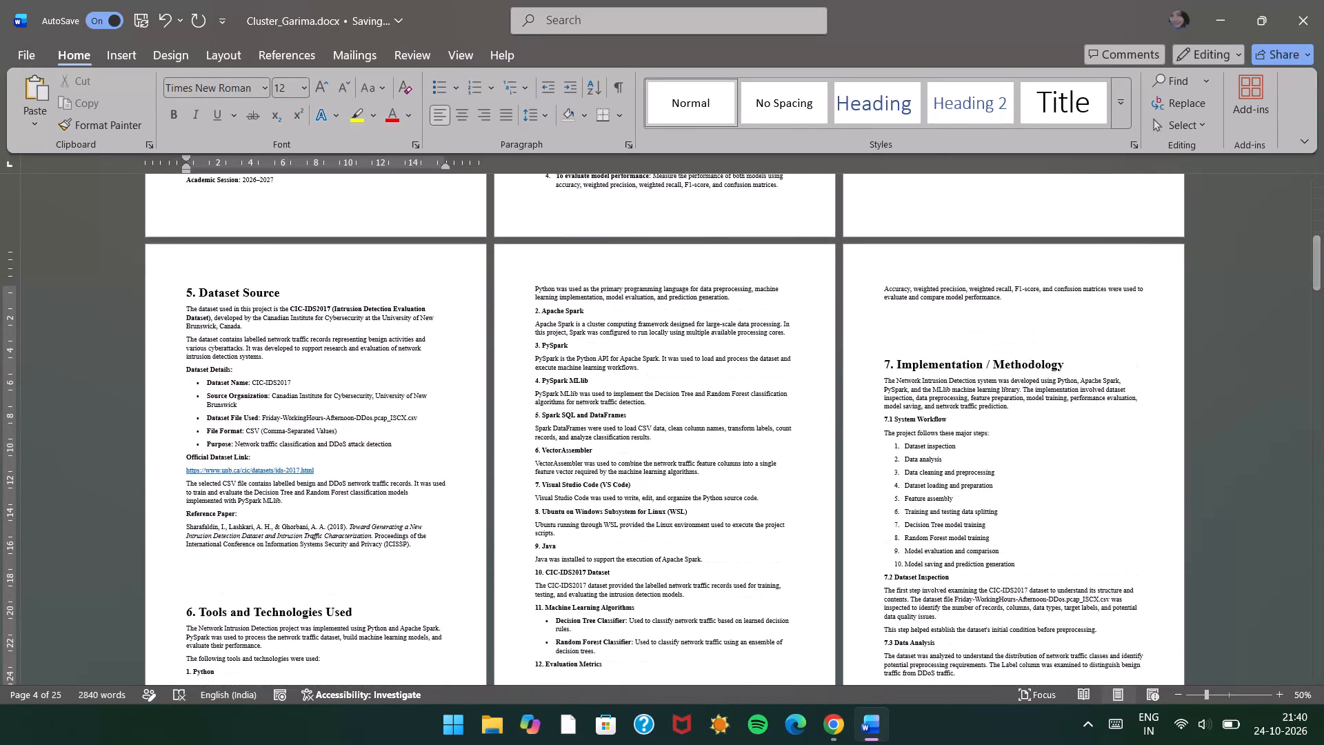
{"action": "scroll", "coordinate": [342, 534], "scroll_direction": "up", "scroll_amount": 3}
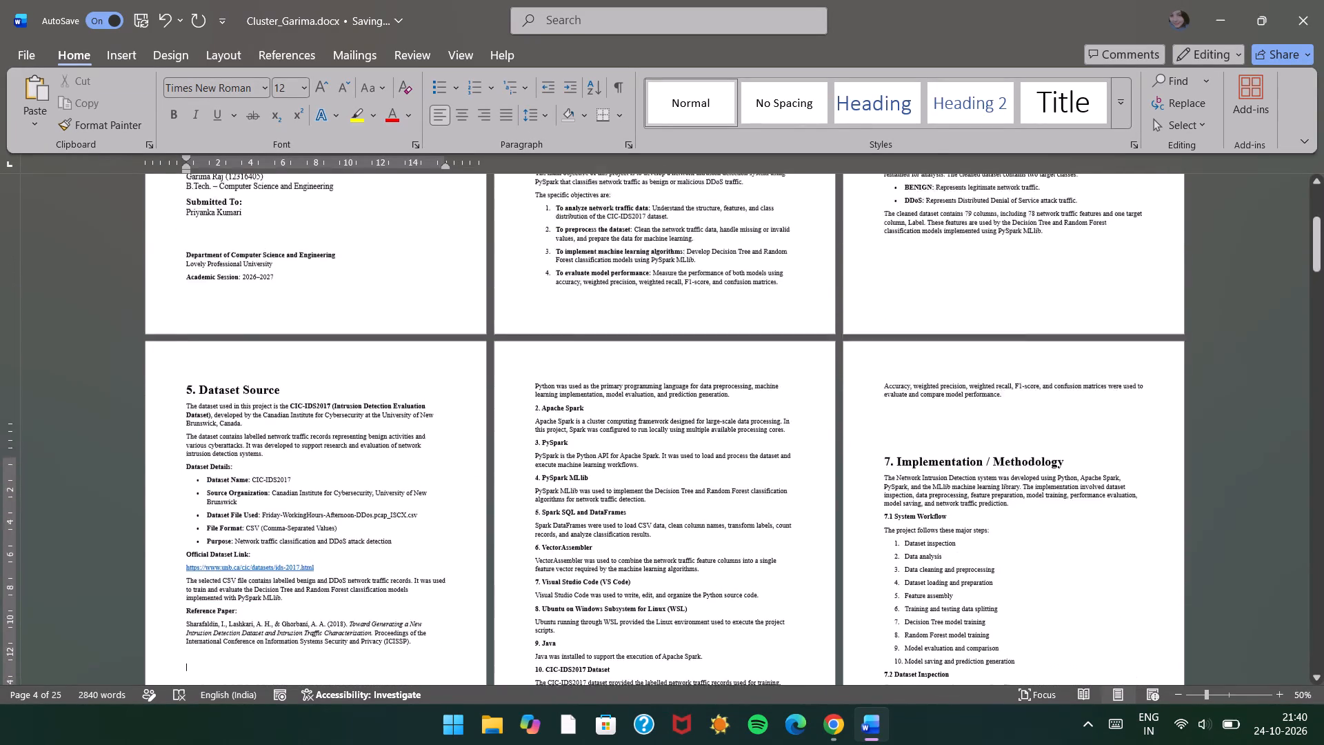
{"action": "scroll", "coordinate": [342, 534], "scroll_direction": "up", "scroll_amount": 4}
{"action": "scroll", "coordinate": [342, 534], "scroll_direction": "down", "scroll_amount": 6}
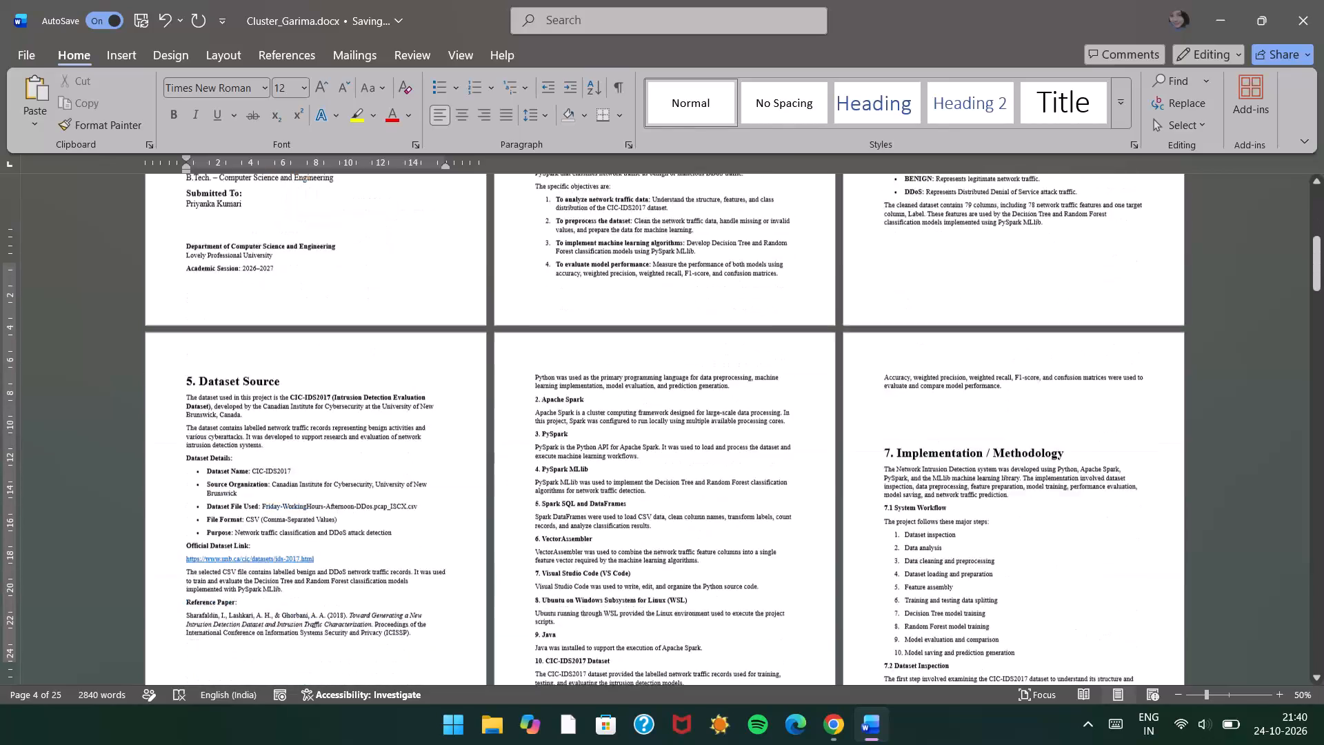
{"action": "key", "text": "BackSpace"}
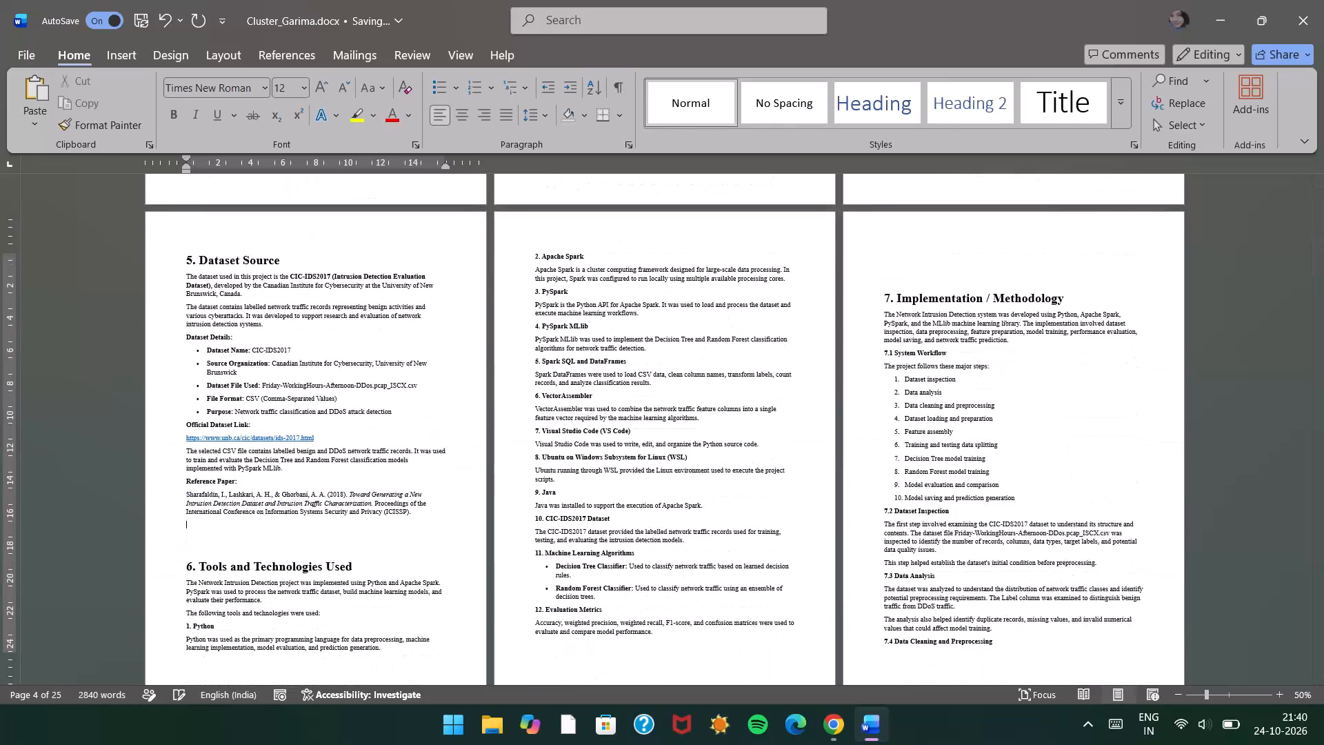
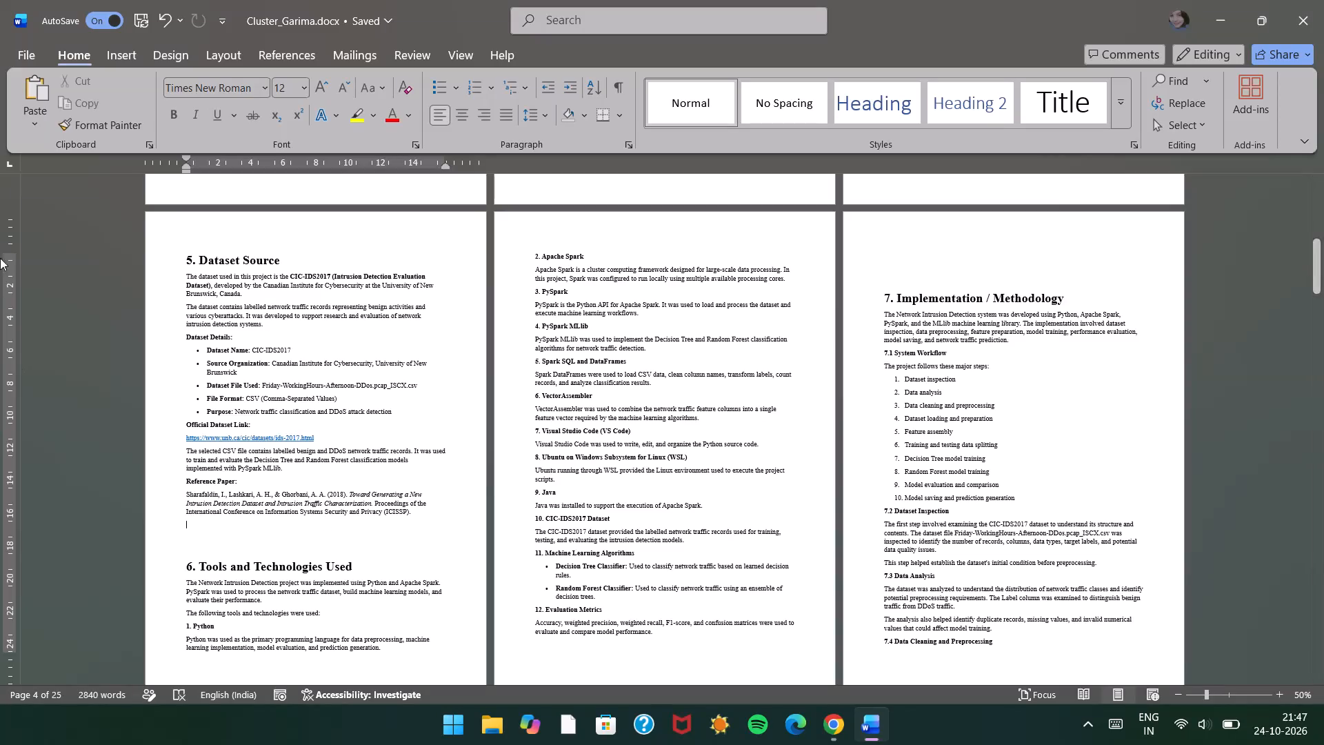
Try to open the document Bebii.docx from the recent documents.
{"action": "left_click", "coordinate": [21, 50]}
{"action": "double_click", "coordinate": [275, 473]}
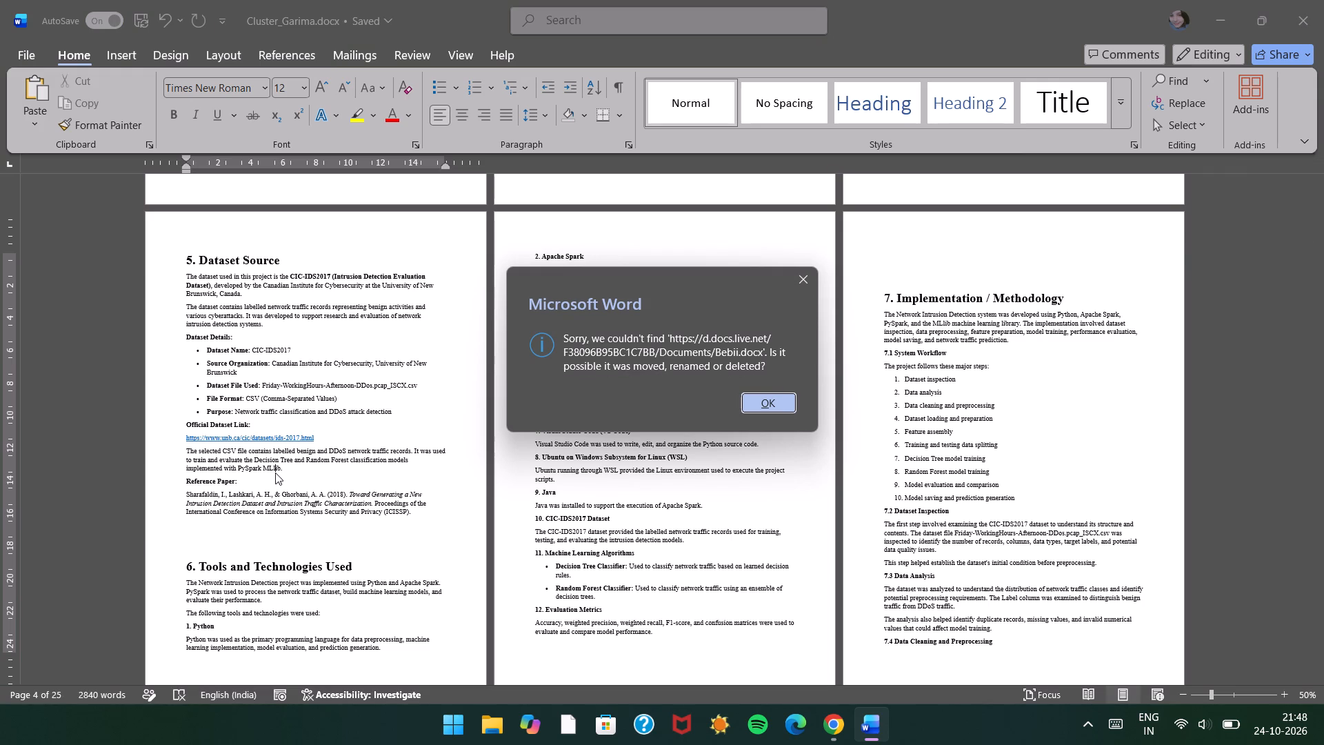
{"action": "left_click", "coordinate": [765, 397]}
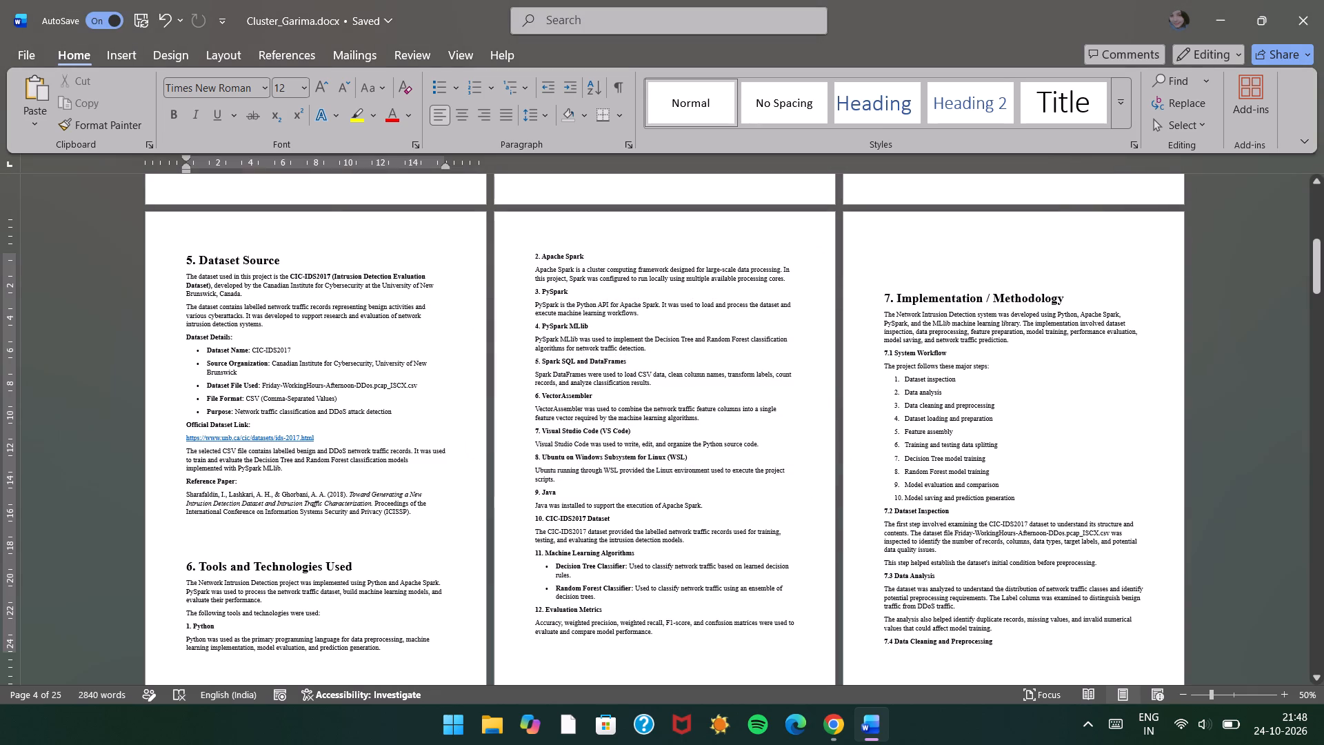
Switch to File Explorer and search the OneDrive Desktop folder for "bebi".
{"action": "left_click", "coordinate": [474, 719]}
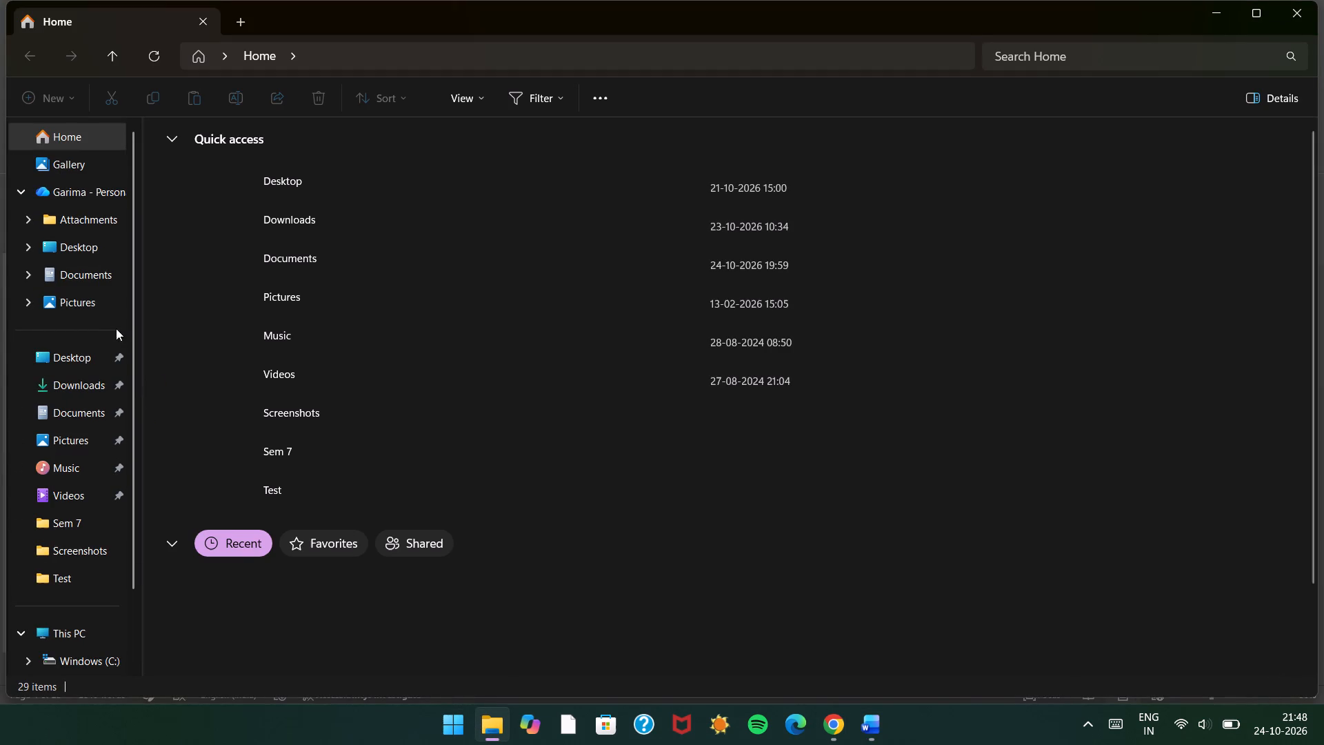
{"action": "double_click", "coordinate": [72, 241]}
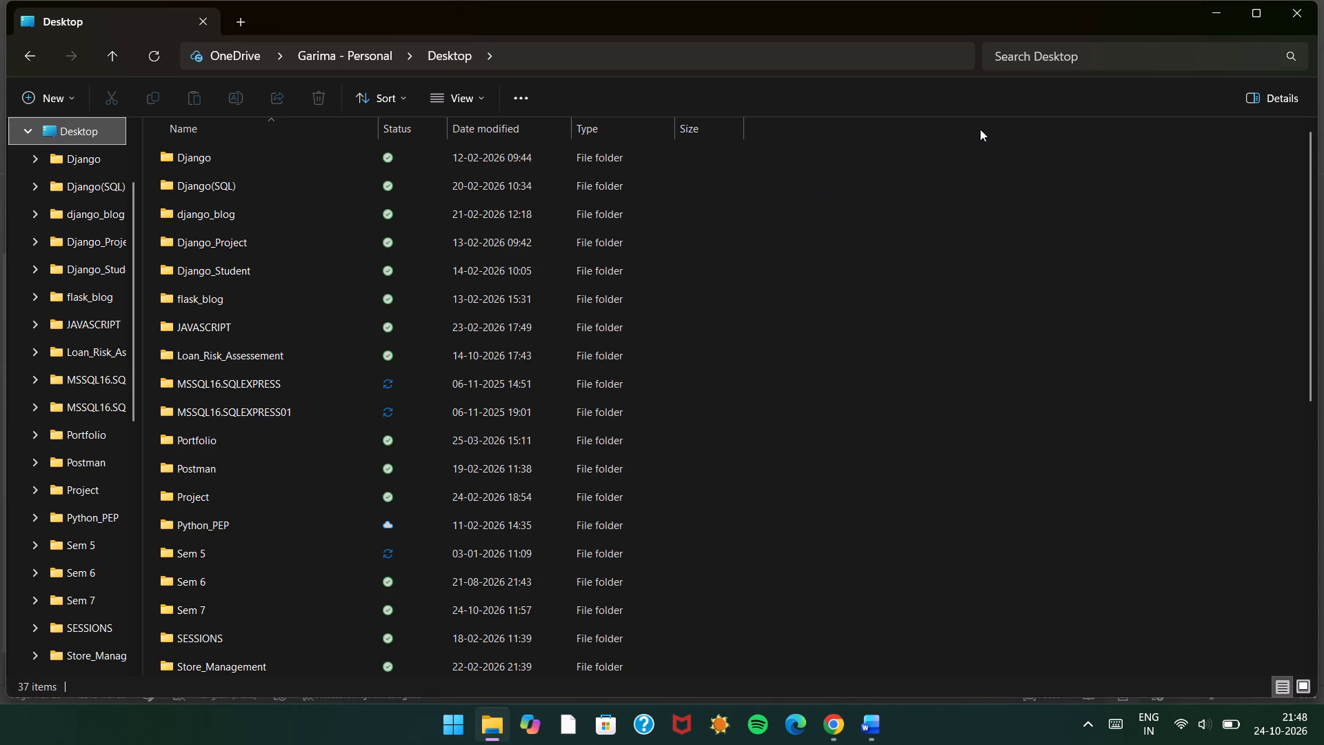
{"action": "left_click", "coordinate": [1039, 59]}
{"action": "type", "text": "bebi"}
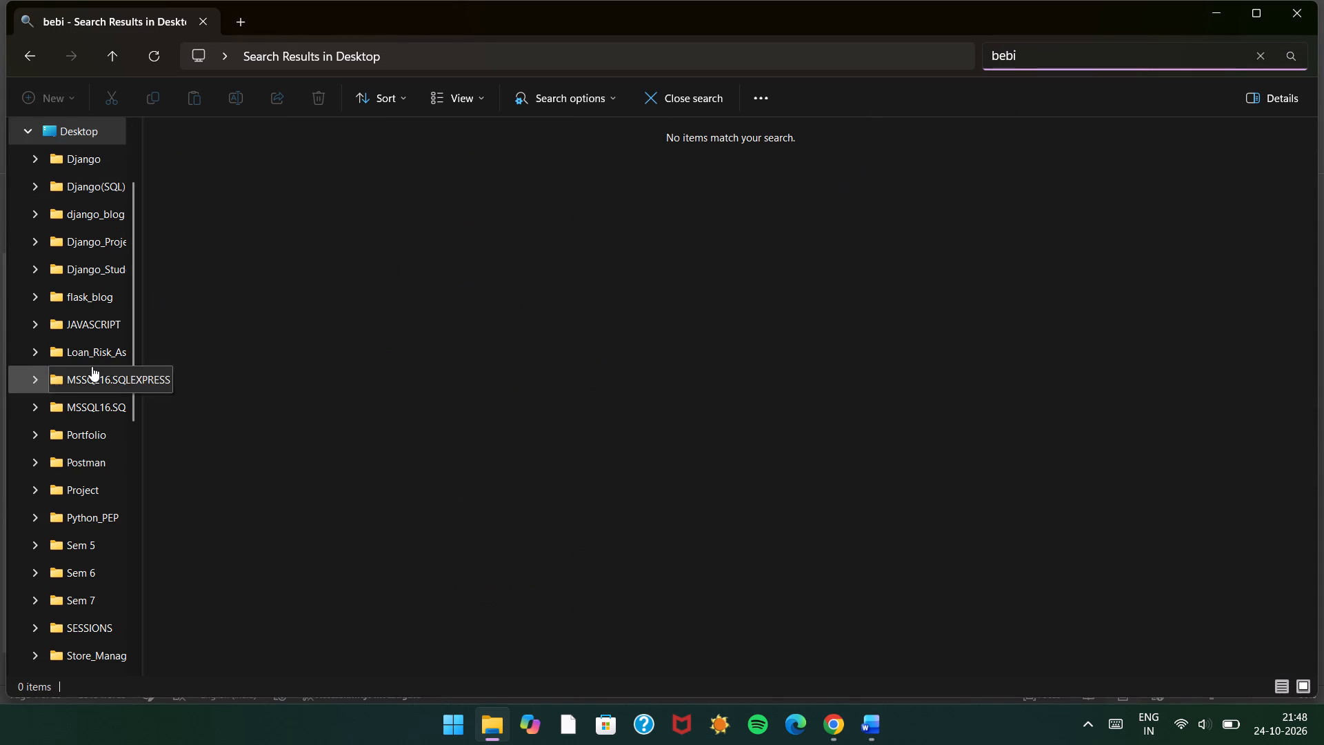
Search the OneDrive Documents folder for "bebi" and open BebiiRoxx.docx in Word.
{"action": "scroll", "coordinate": [92, 366], "scroll_direction": "down", "scroll_amount": 2}
{"action": "double_click", "coordinate": [88, 486]}
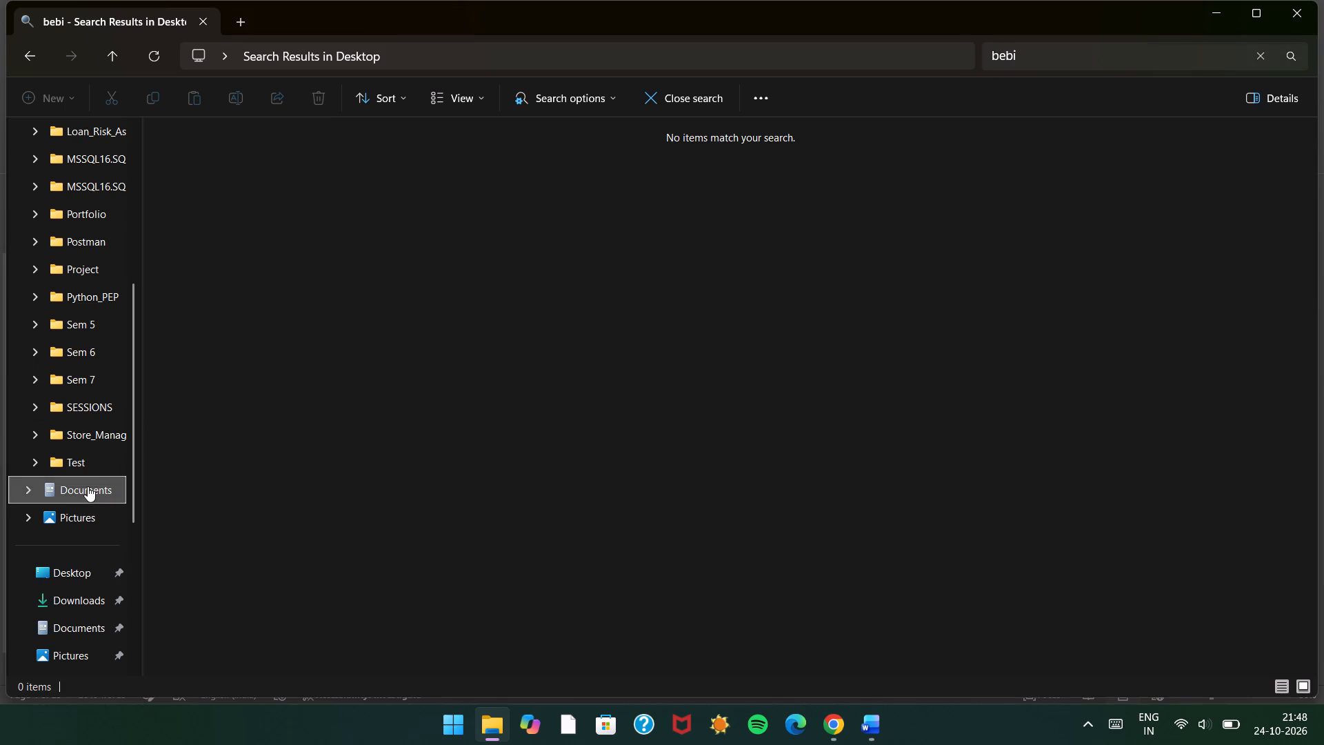
{"action": "left_click", "coordinate": [1048, 66]}
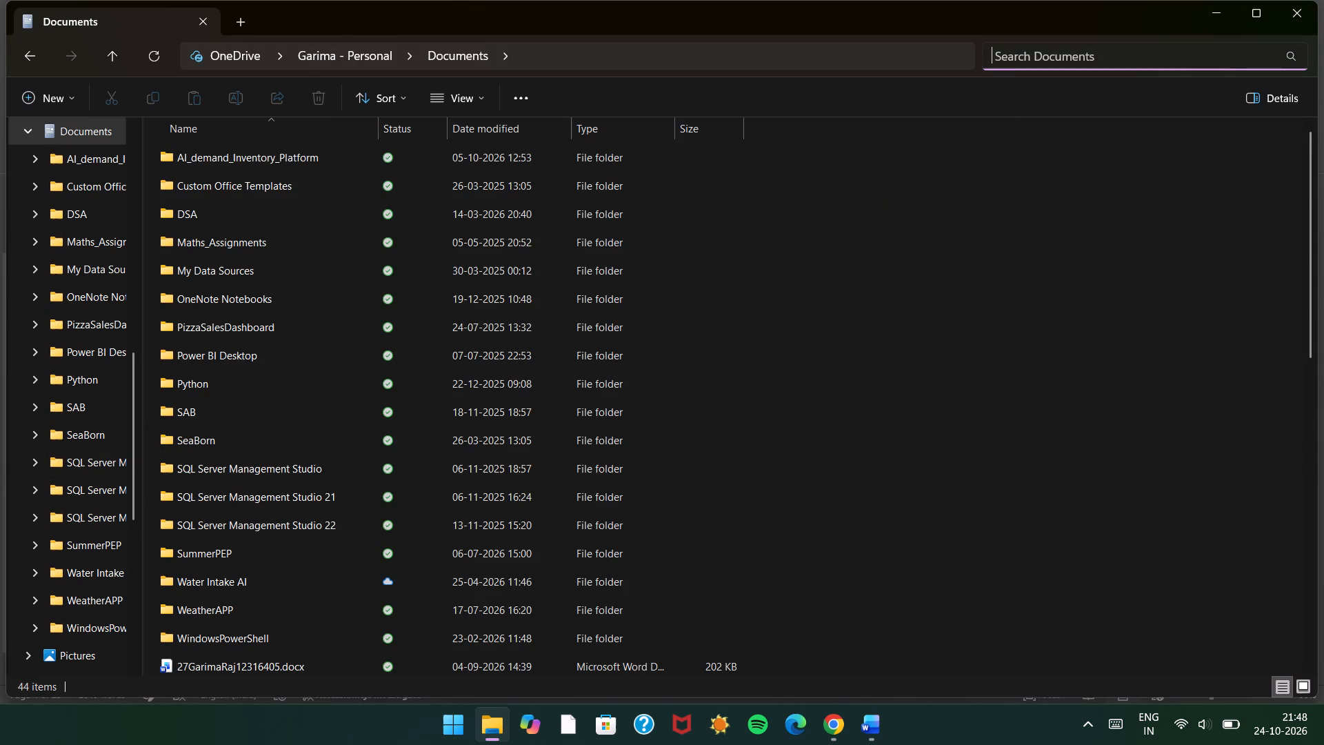
{"action": "type", "text": "bebi"}
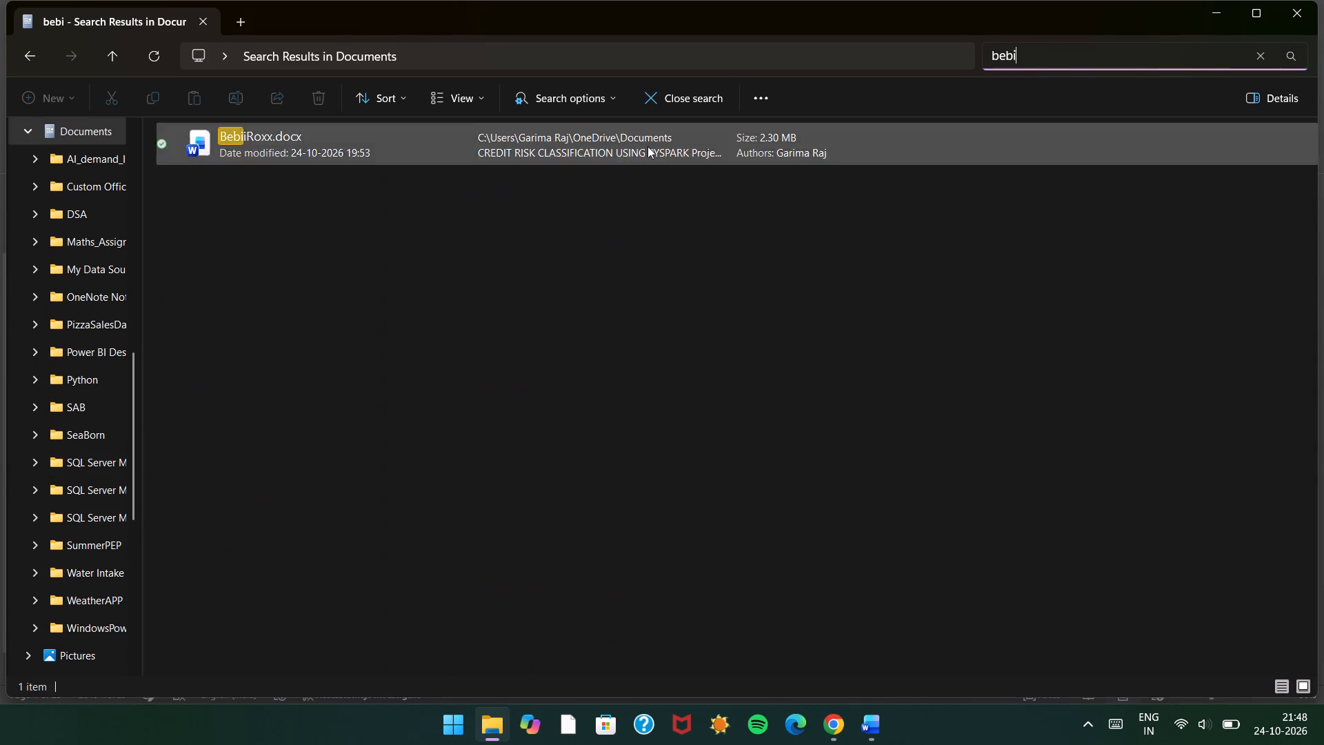
{"action": "double_click", "coordinate": [401, 140]}
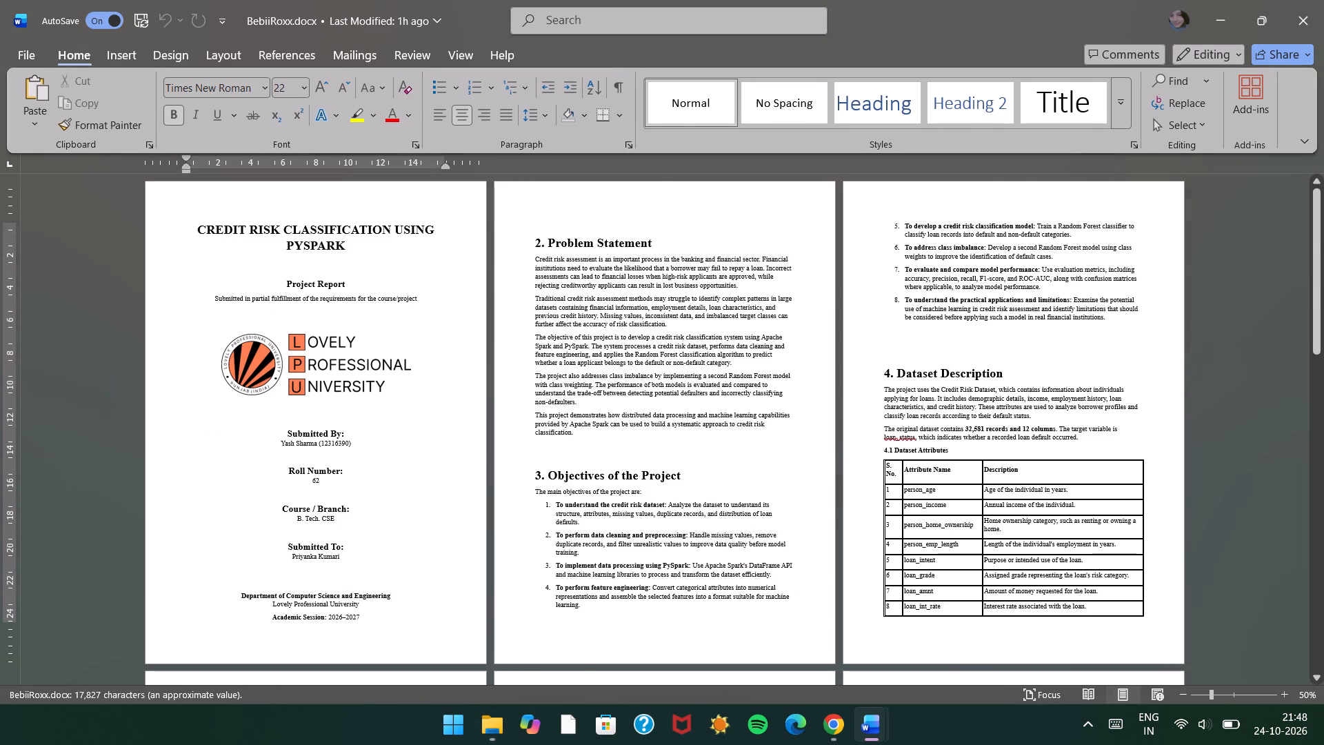
Skim the credit risk report from the cover page through its code and terminal output screenshots to the feature engineering pages.
{"action": "scroll", "coordinate": [757, 490], "scroll_direction": "down", "scroll_amount": 14}
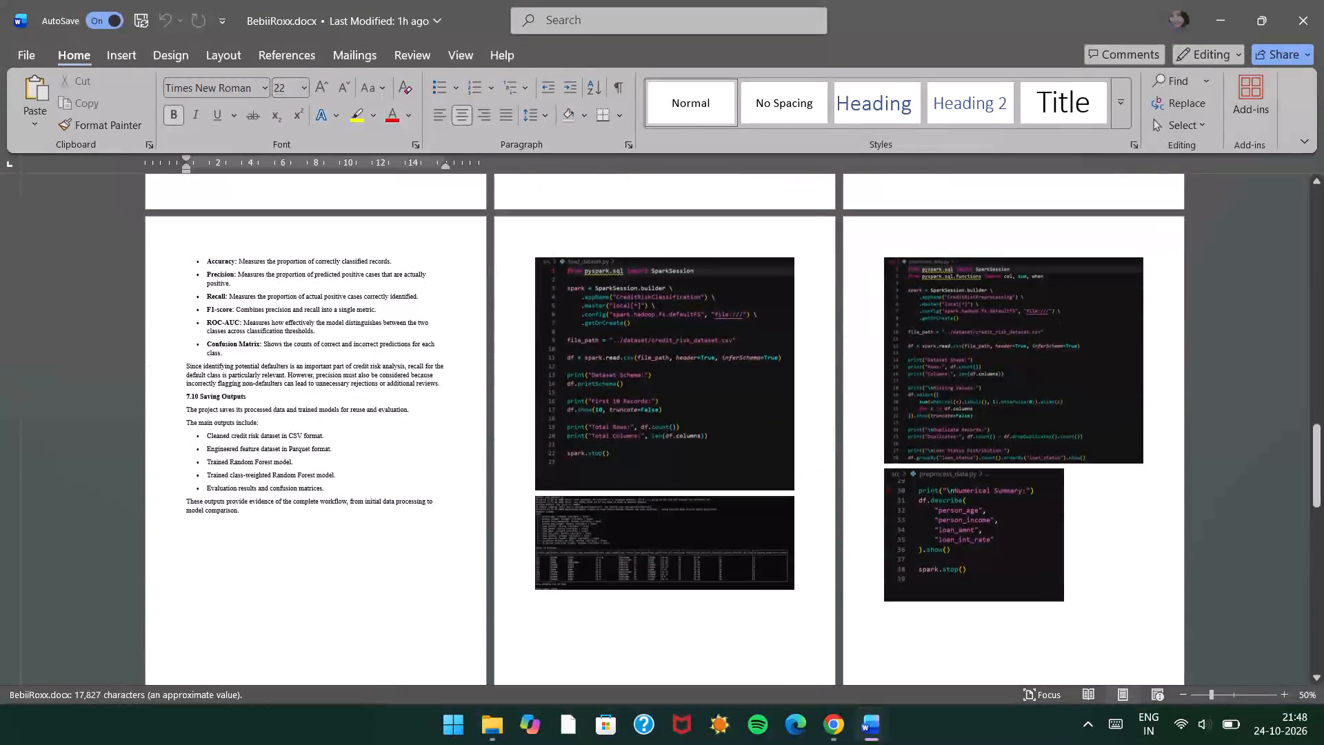
{"action": "scroll", "coordinate": [757, 490], "scroll_direction": "down", "scroll_amount": 6}
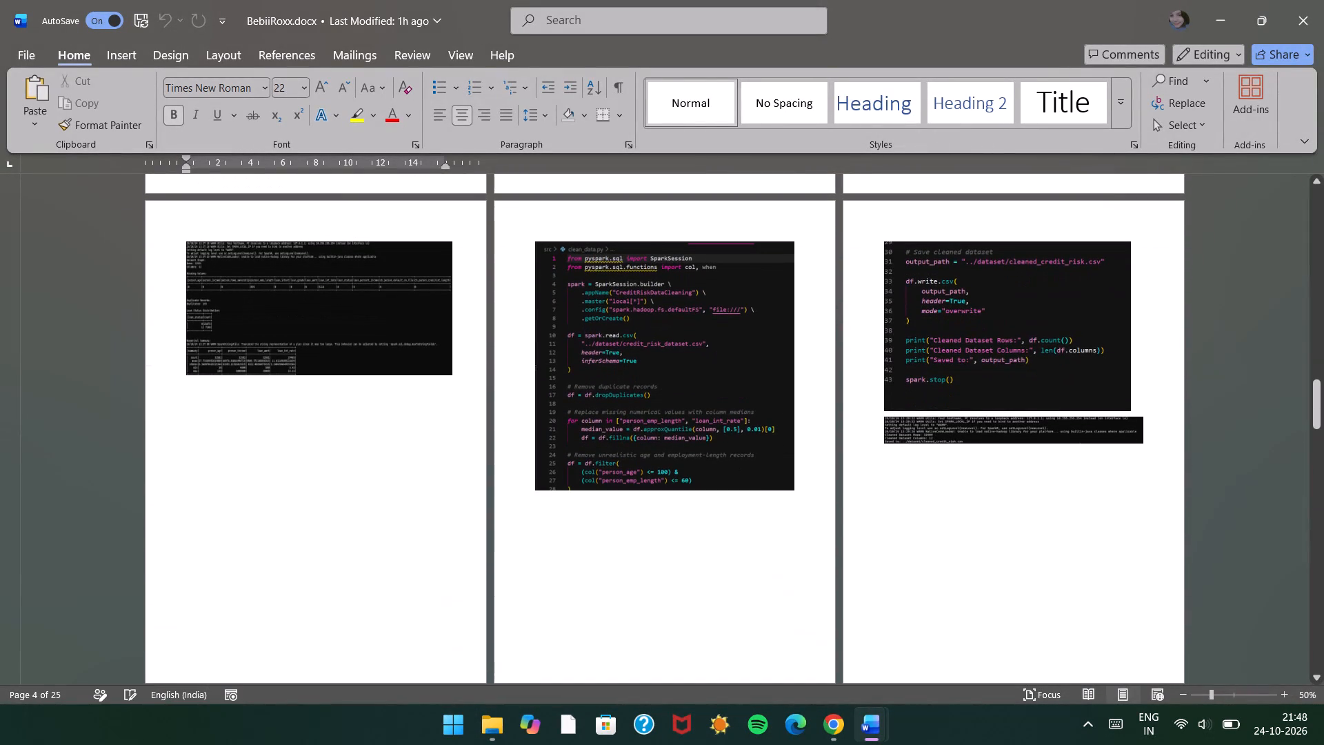
{"action": "scroll", "coordinate": [757, 490], "scroll_direction": "down", "scroll_amount": 2}
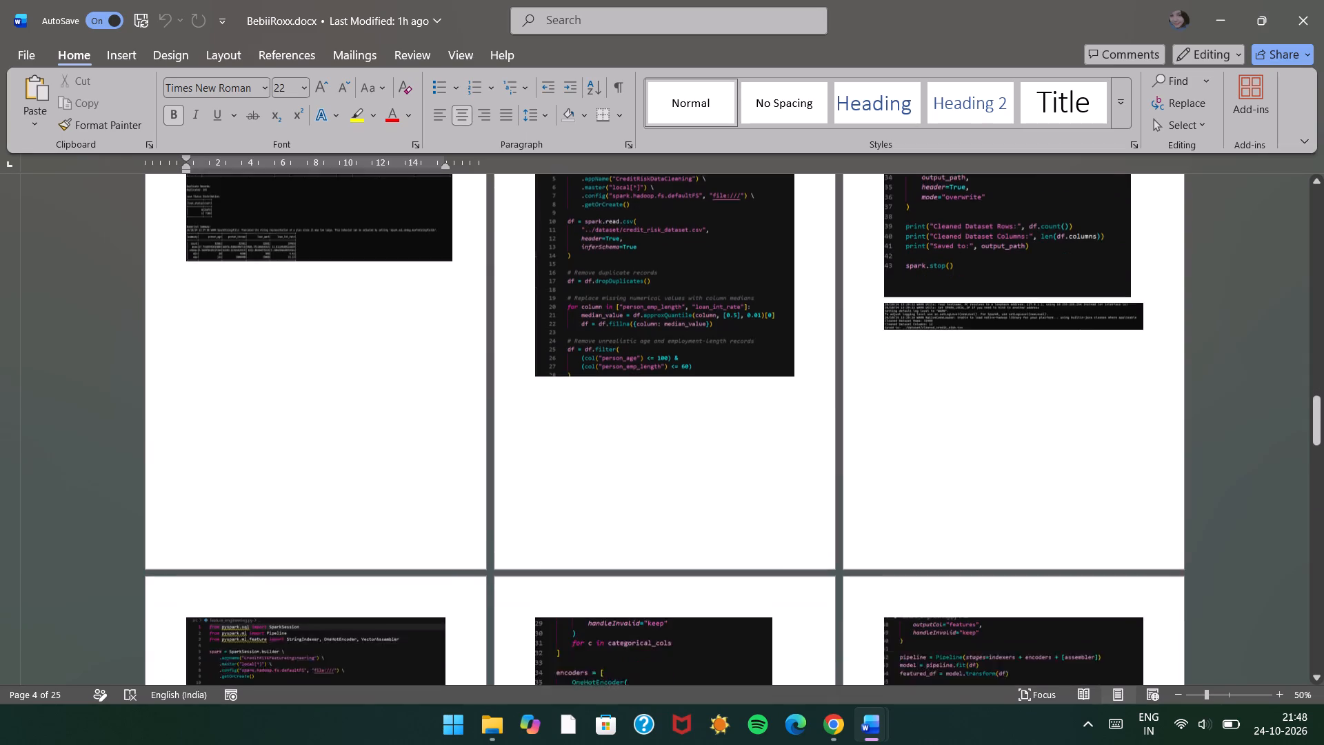
{"action": "scroll", "coordinate": [757, 490], "scroll_direction": "down", "scroll_amount": 6}
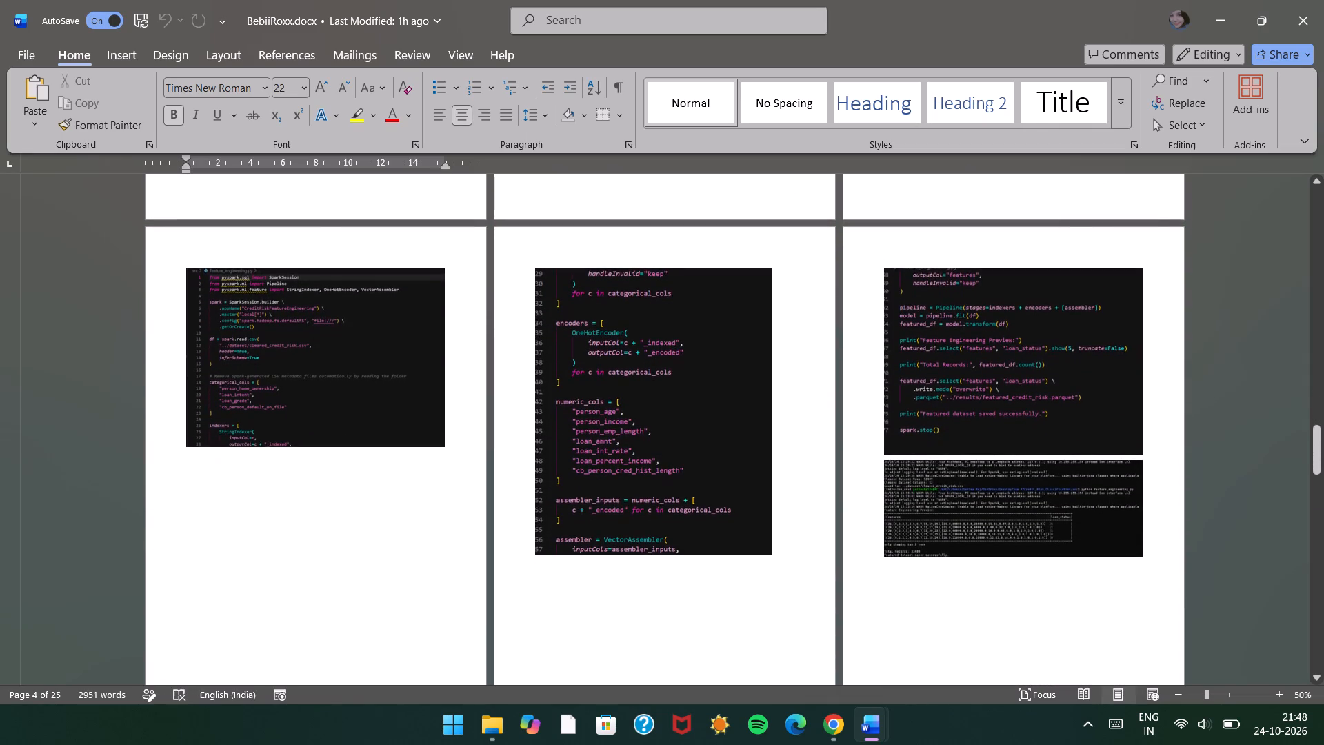
{"action": "scroll", "coordinate": [757, 490], "scroll_direction": "down", "scroll_amount": 1}
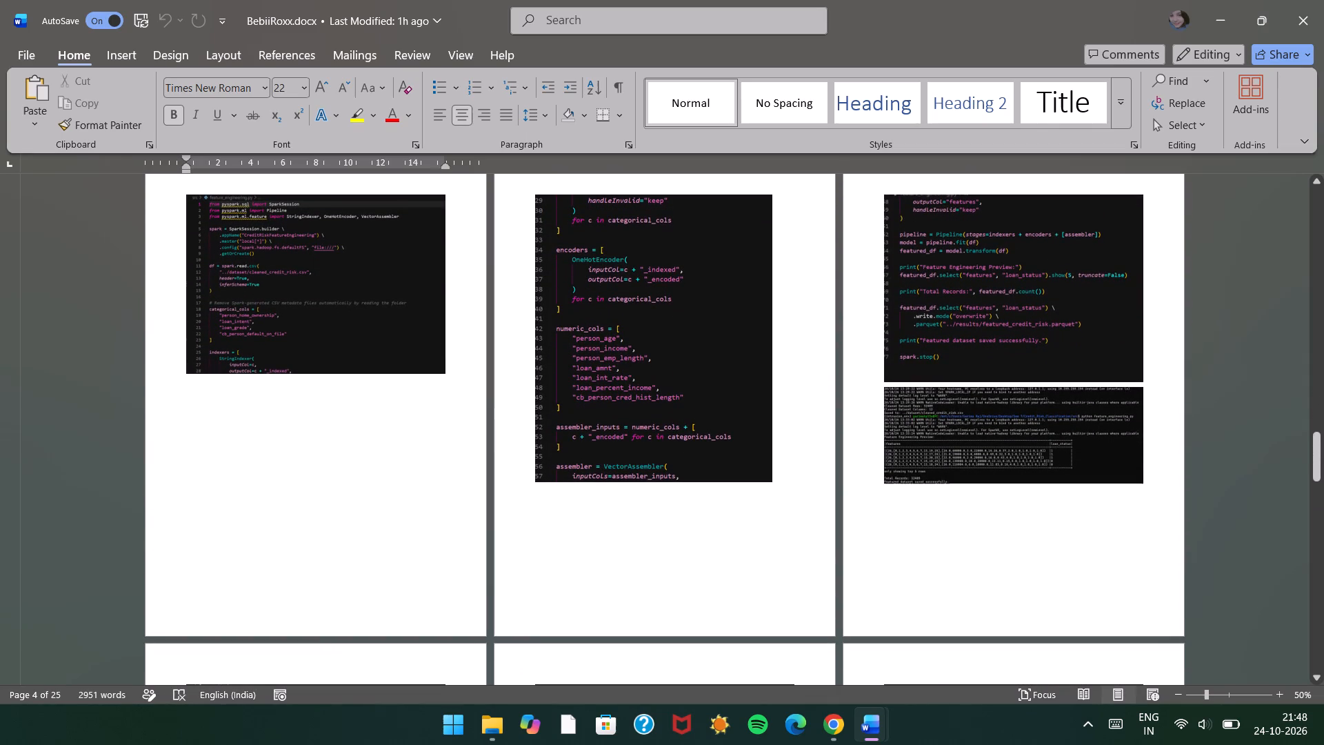
Examine the feature_engineering.py code screenshots and the terminal output image below them at a larger zoom.
{"action": "left_click", "coordinate": [983, 439]}
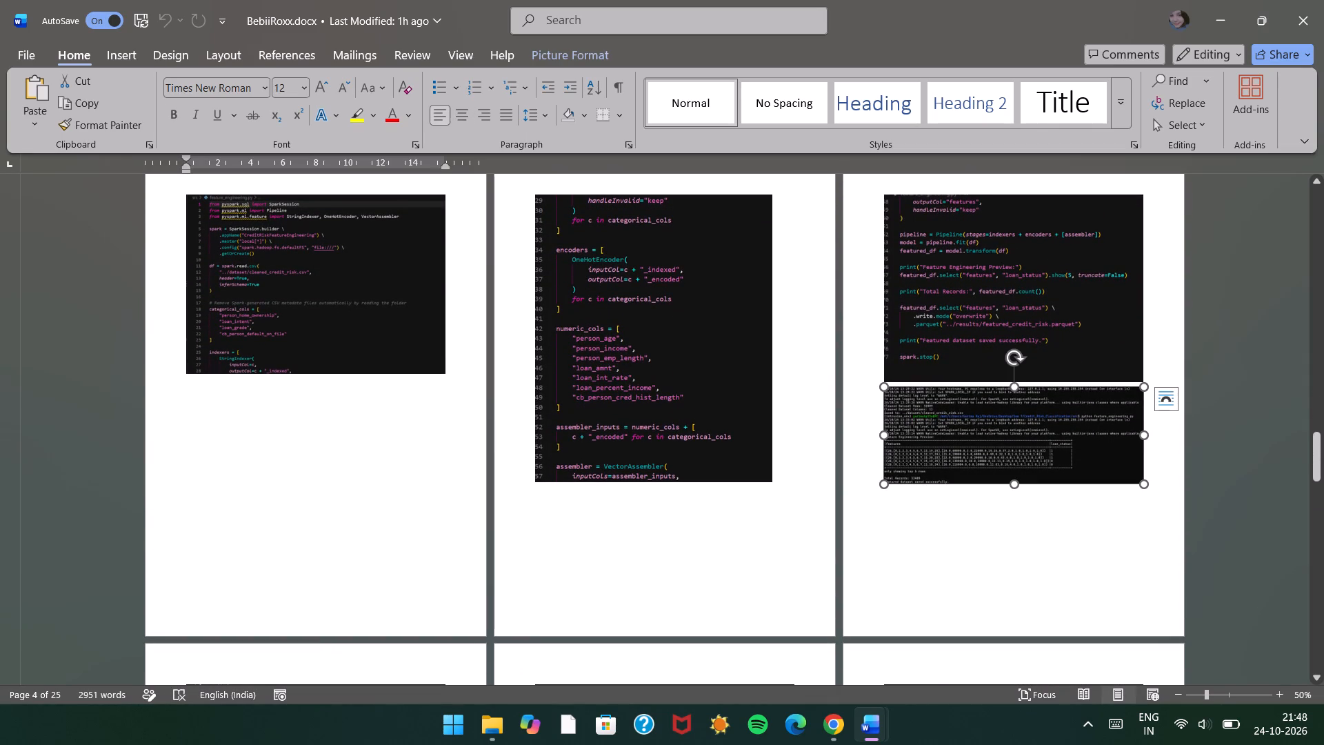
{"action": "scroll", "coordinate": [983, 439], "scroll_direction": "up", "scroll_amount": 4, "text": "ctrl"}
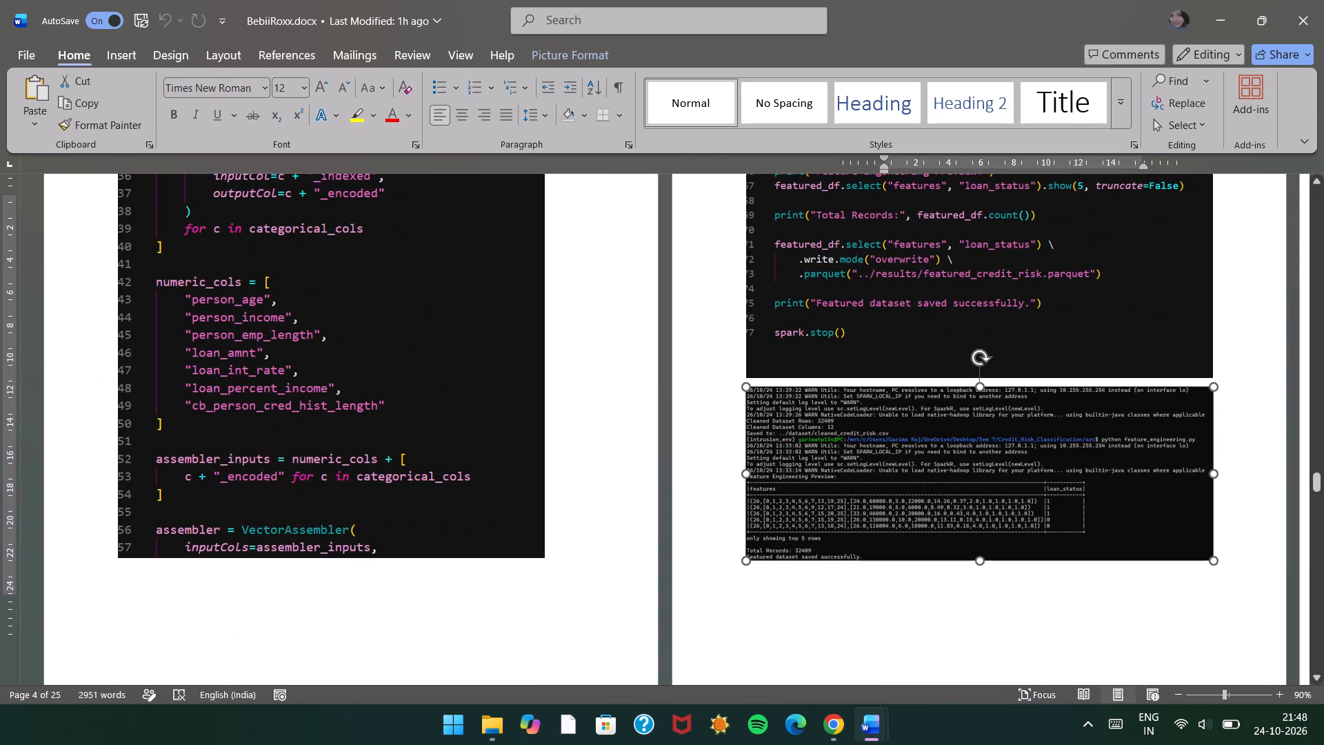
{"action": "scroll", "coordinate": [983, 439], "scroll_direction": "up", "scroll_amount": 5, "text": "ctrl"}
{"action": "scroll", "coordinate": [983, 439], "scroll_direction": "left", "scroll_amount": 1}
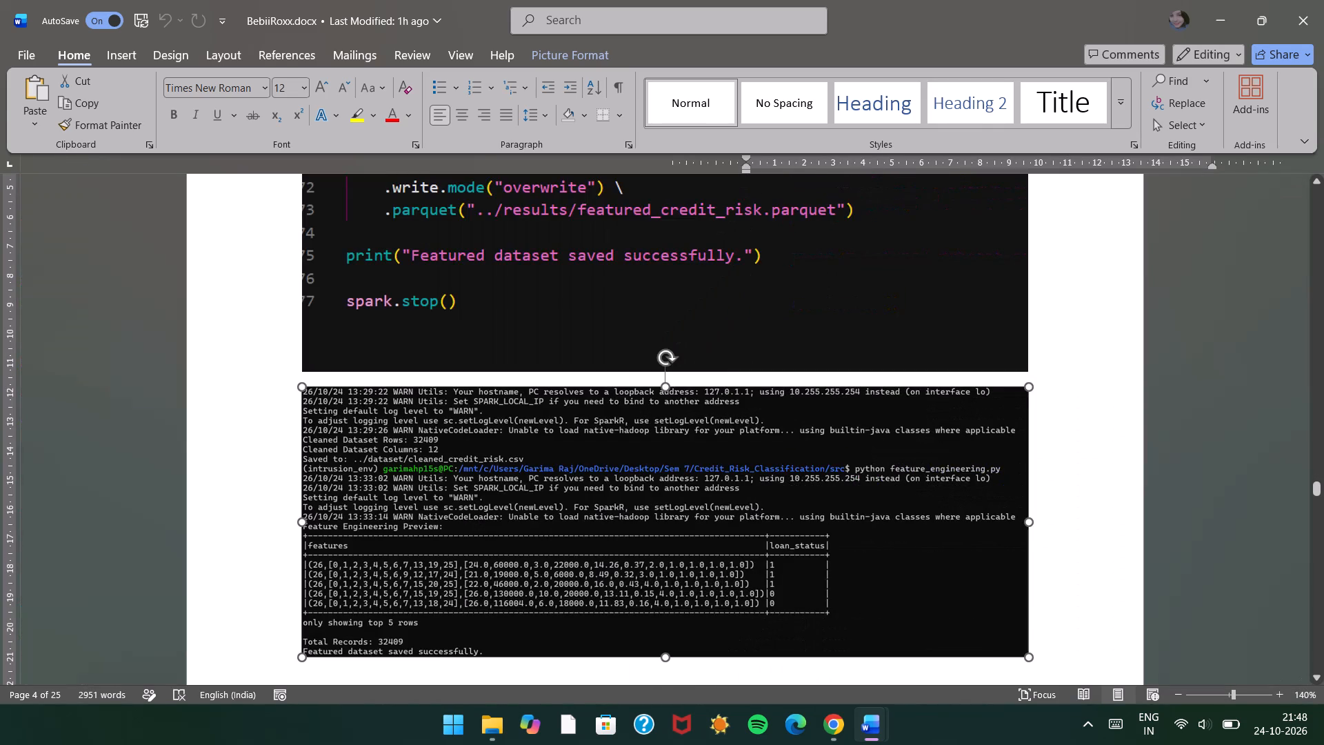
{"action": "scroll", "coordinate": [983, 439], "scroll_direction": "left", "scroll_amount": 1}
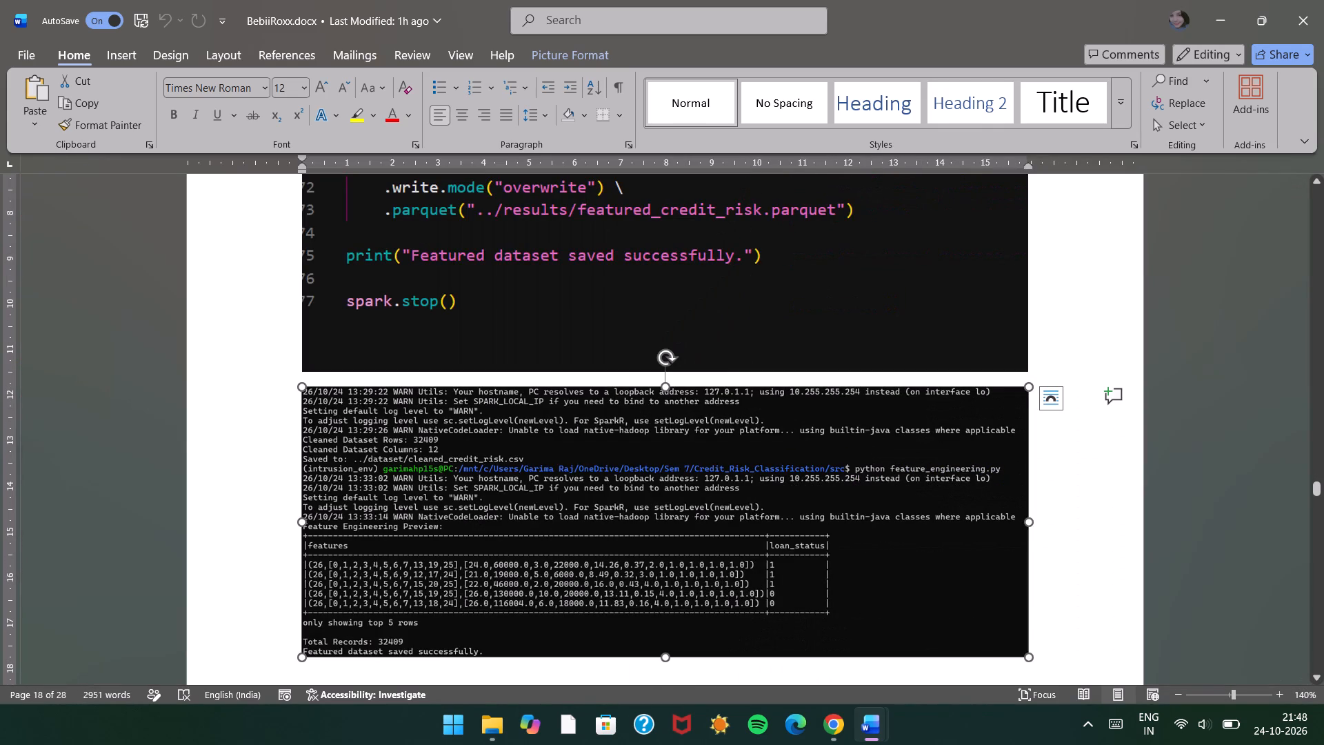
{"action": "scroll", "coordinate": [983, 439], "scroll_direction": "up", "scroll_amount": 4}
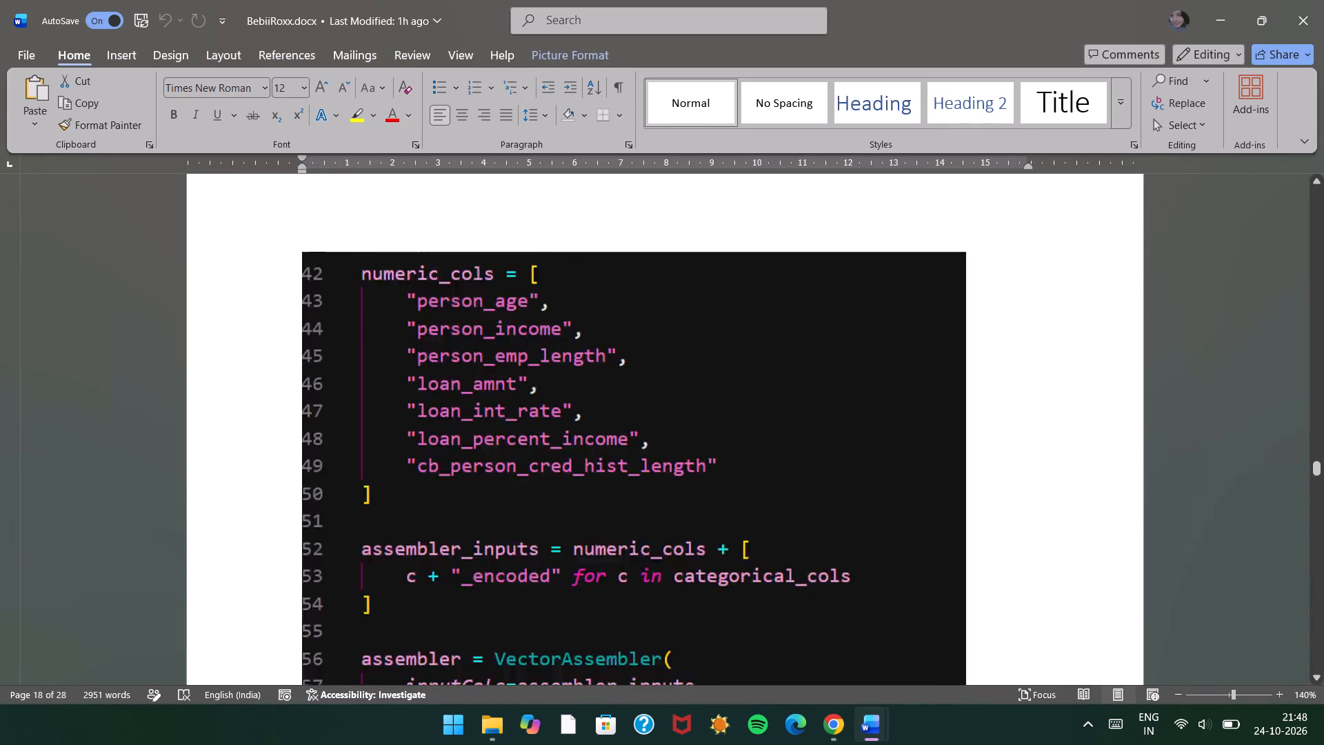
{"action": "scroll", "coordinate": [983, 439], "scroll_direction": "up", "scroll_amount": 4}
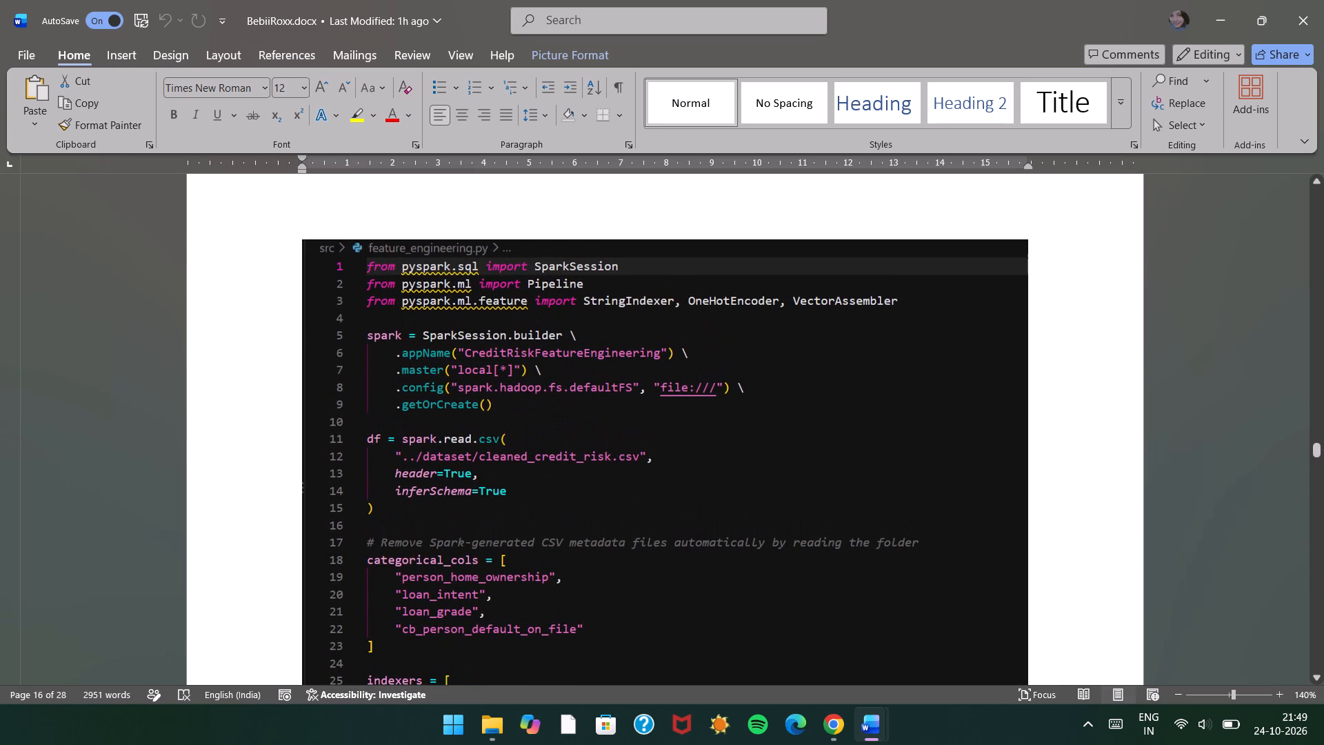
{"action": "scroll", "coordinate": [983, 439], "scroll_direction": "down", "scroll_amount": 2}
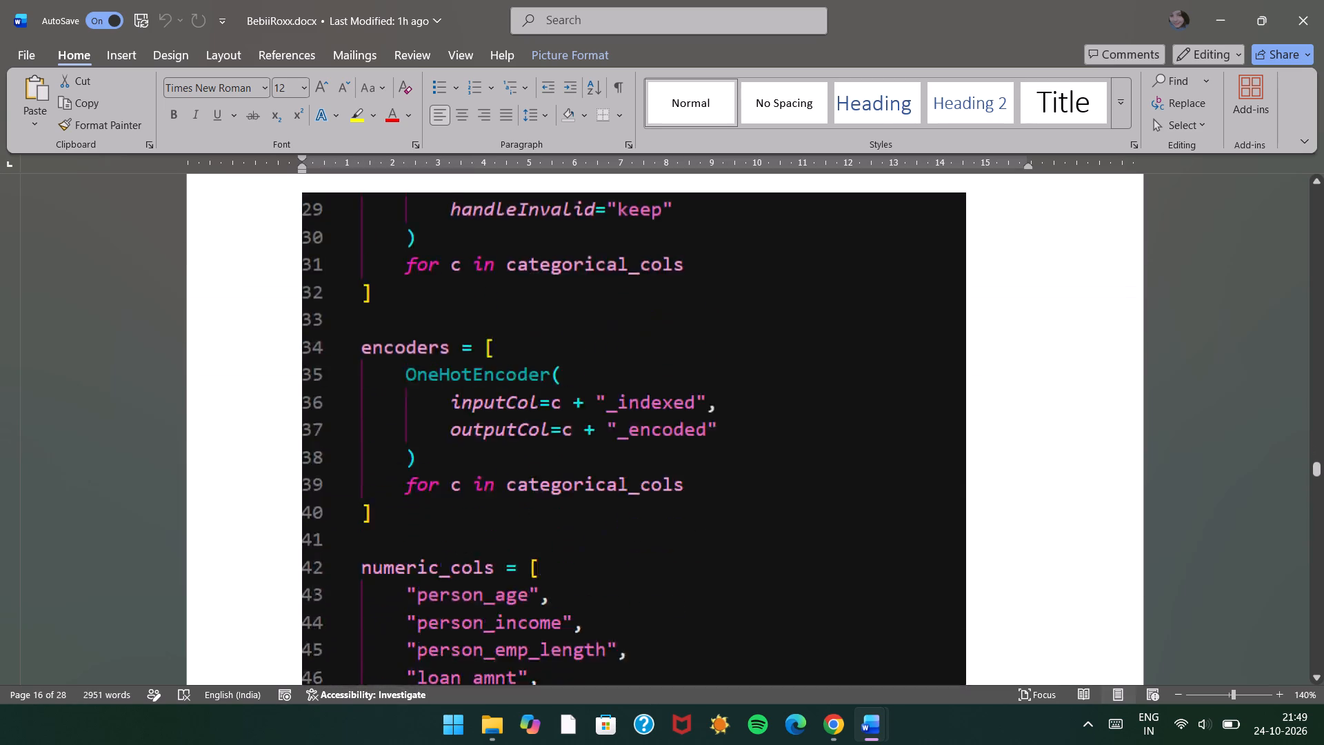
{"action": "scroll", "coordinate": [983, 439], "scroll_direction": "down", "scroll_amount": 7}
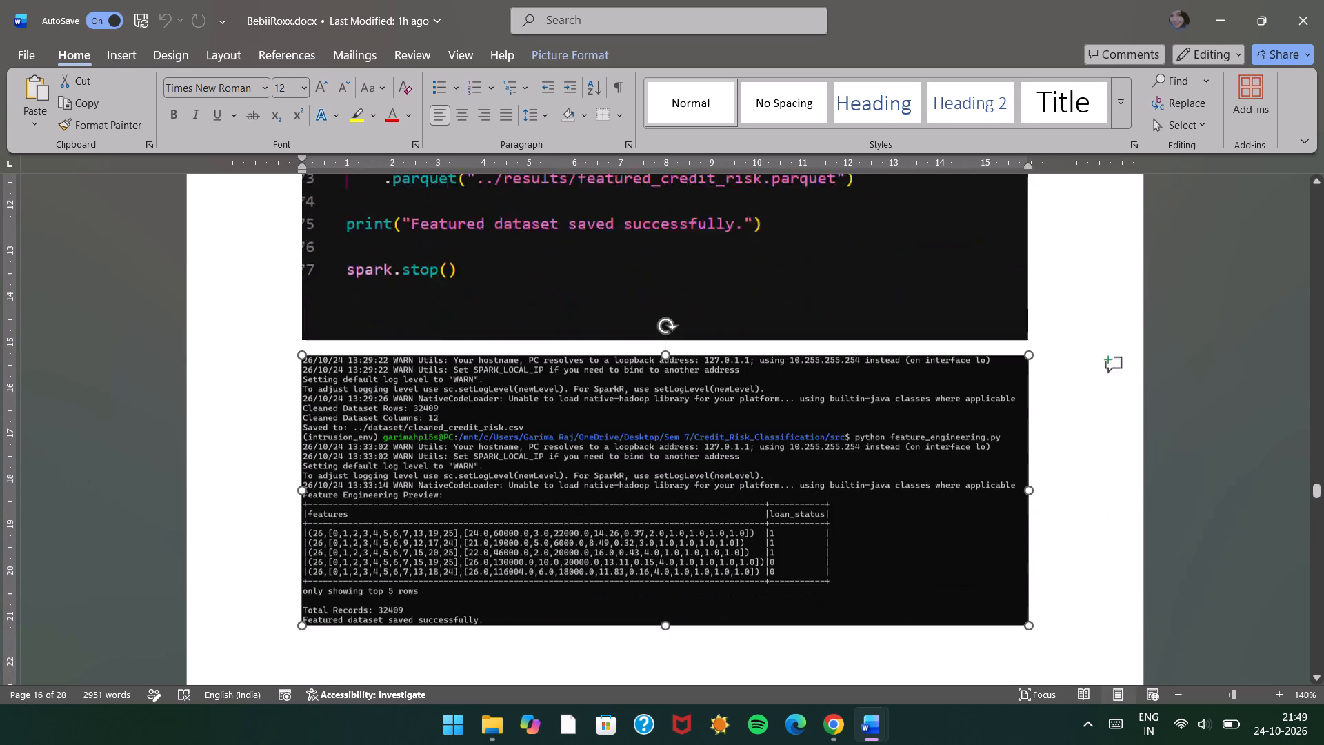
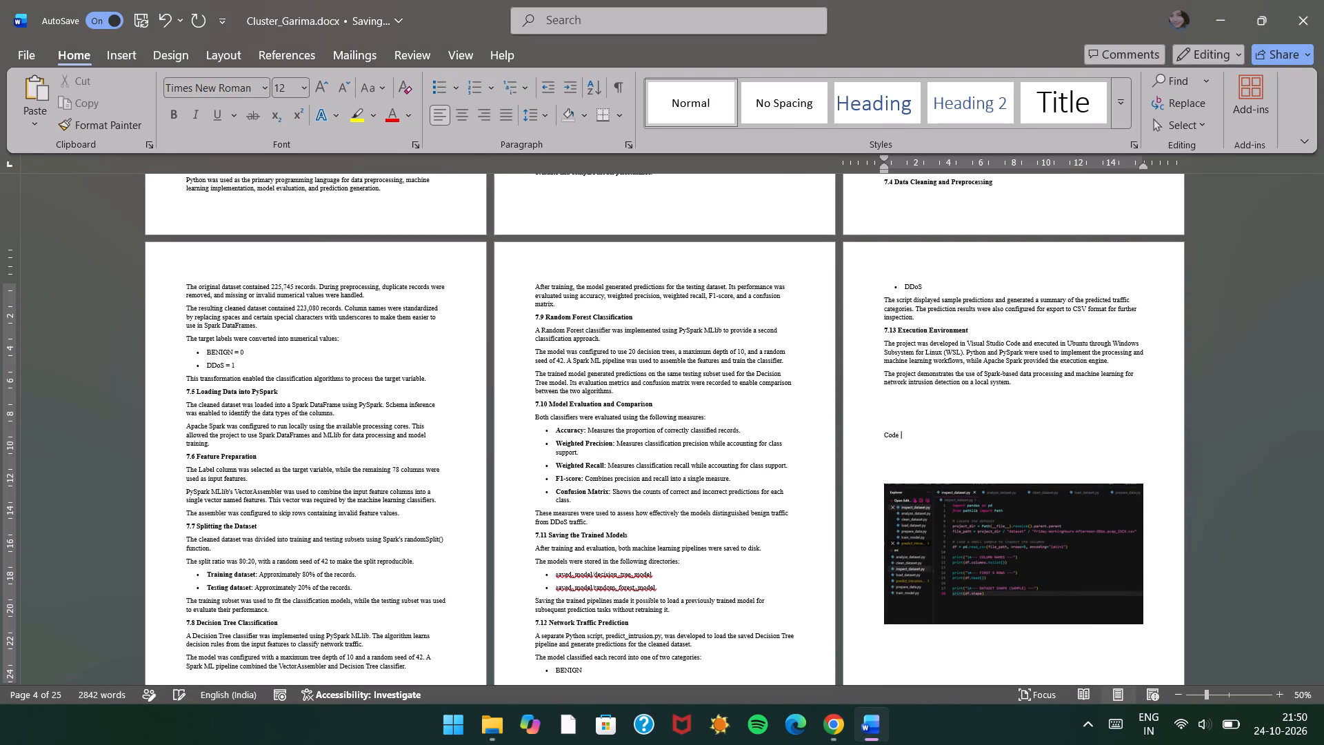
{"action": "key", "text": "BackSpace"}
{"action": "type", "text": ","}
{"action": "key", "text": "space"}
Make the new "Code, Execution and Output ScreenShots" heading bold and set its font size to 22.
{"action": "left_click_drag", "start_coordinate": [1002, 437], "coordinate": [877, 432]}
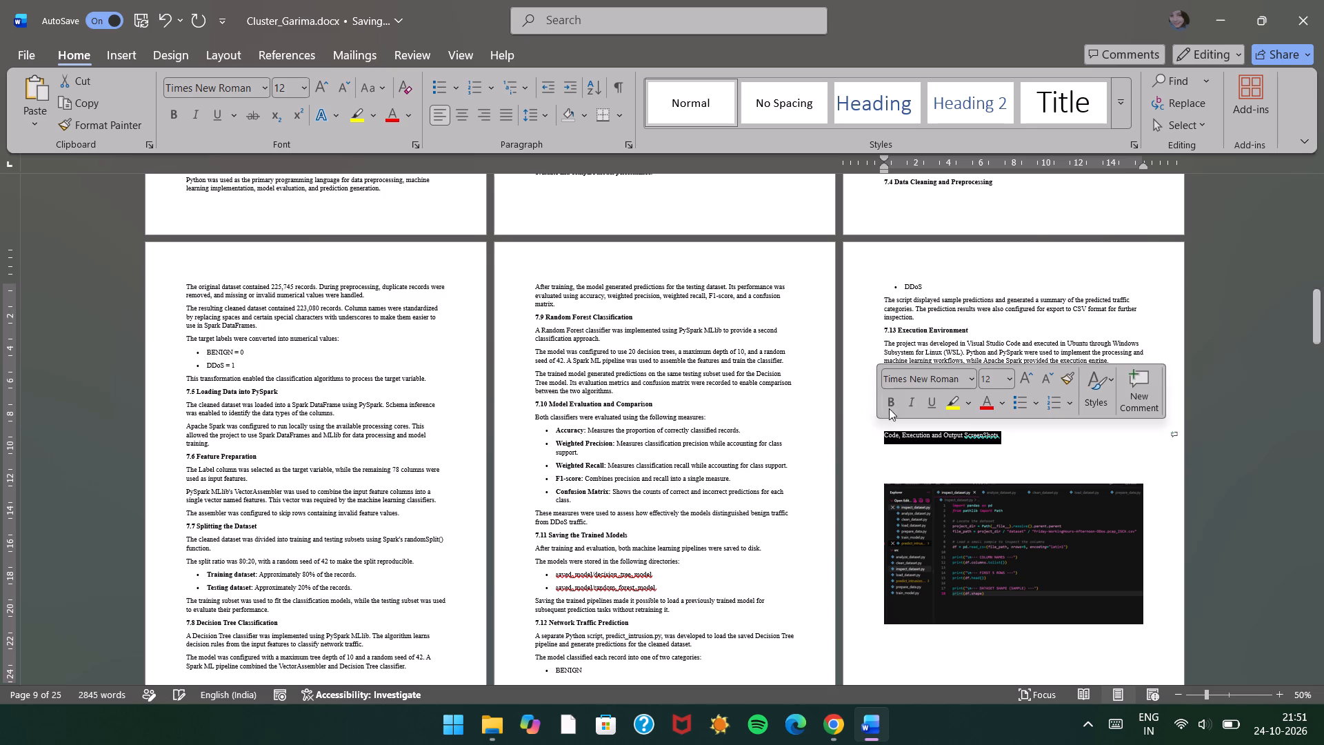
{"action": "left_click", "coordinate": [891, 404]}
{"action": "left_click", "coordinate": [1011, 379]}
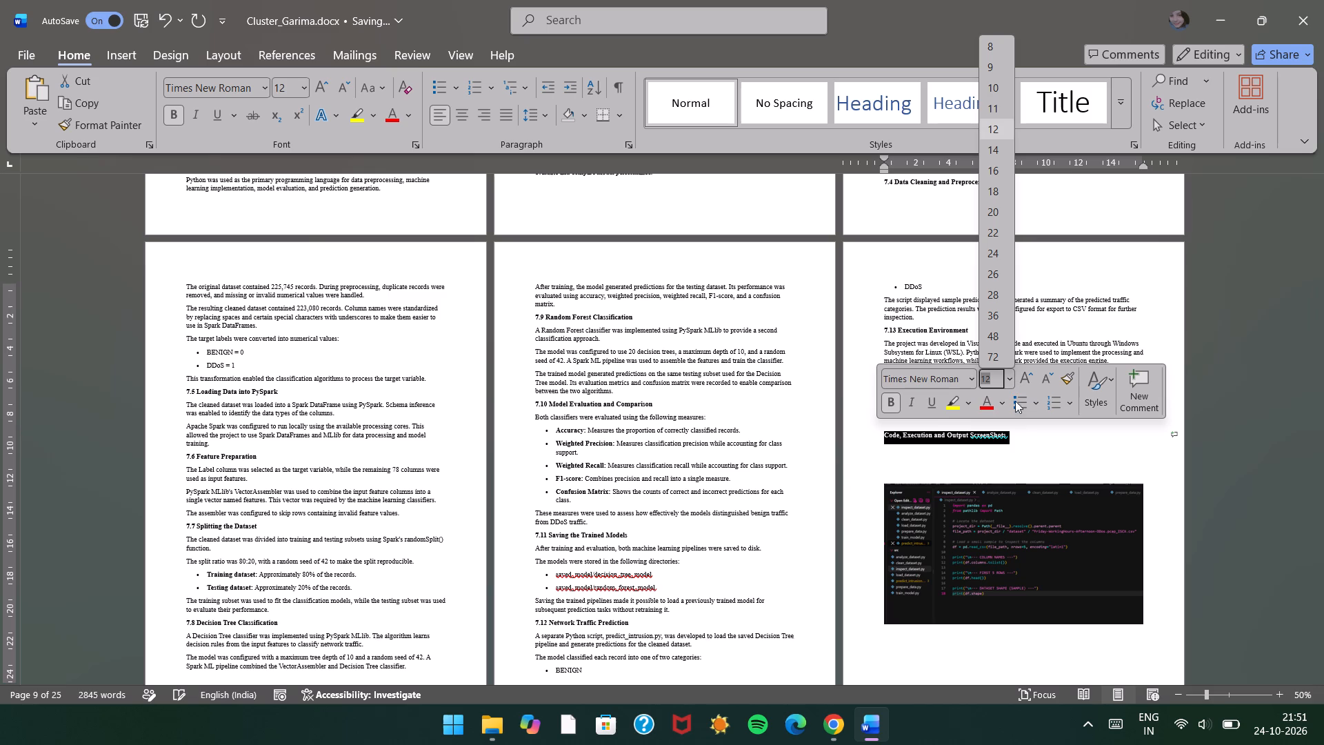
{"action": "left_click", "coordinate": [998, 231]}
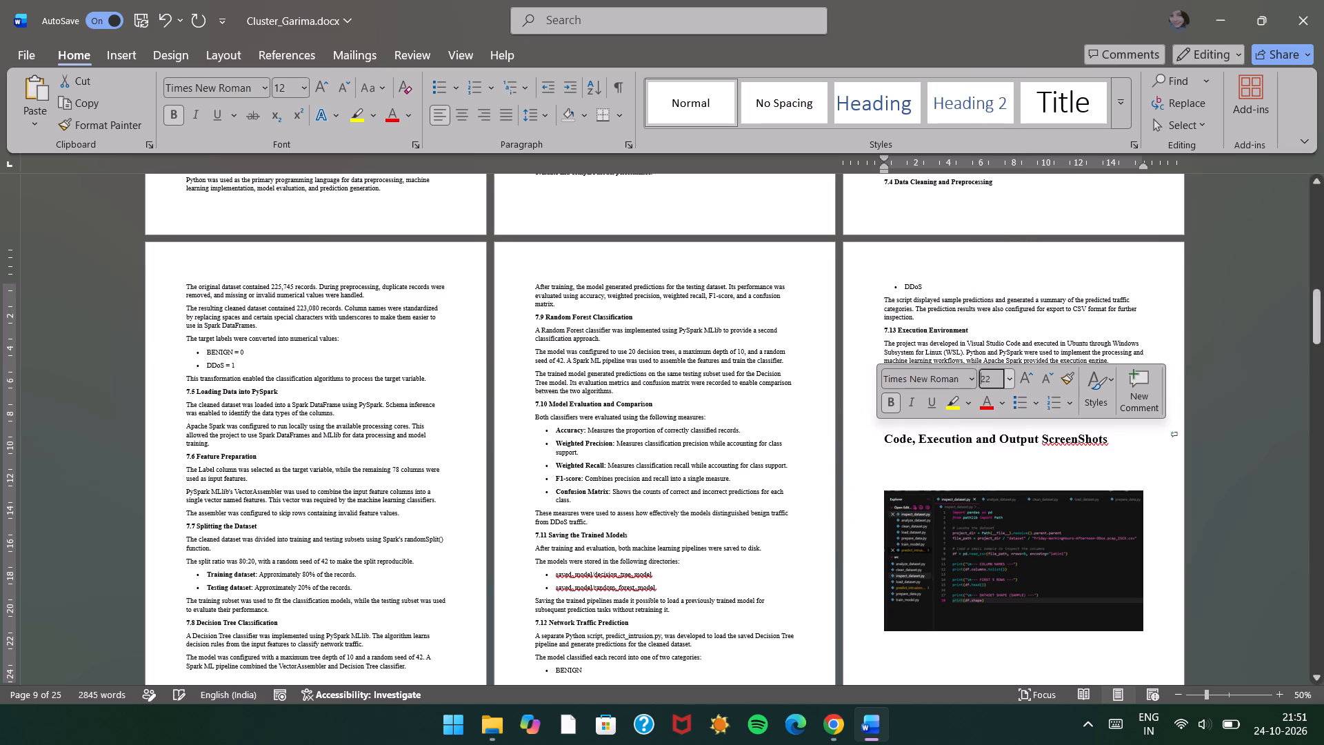
{"action": "left_click", "coordinate": [1113, 457]}
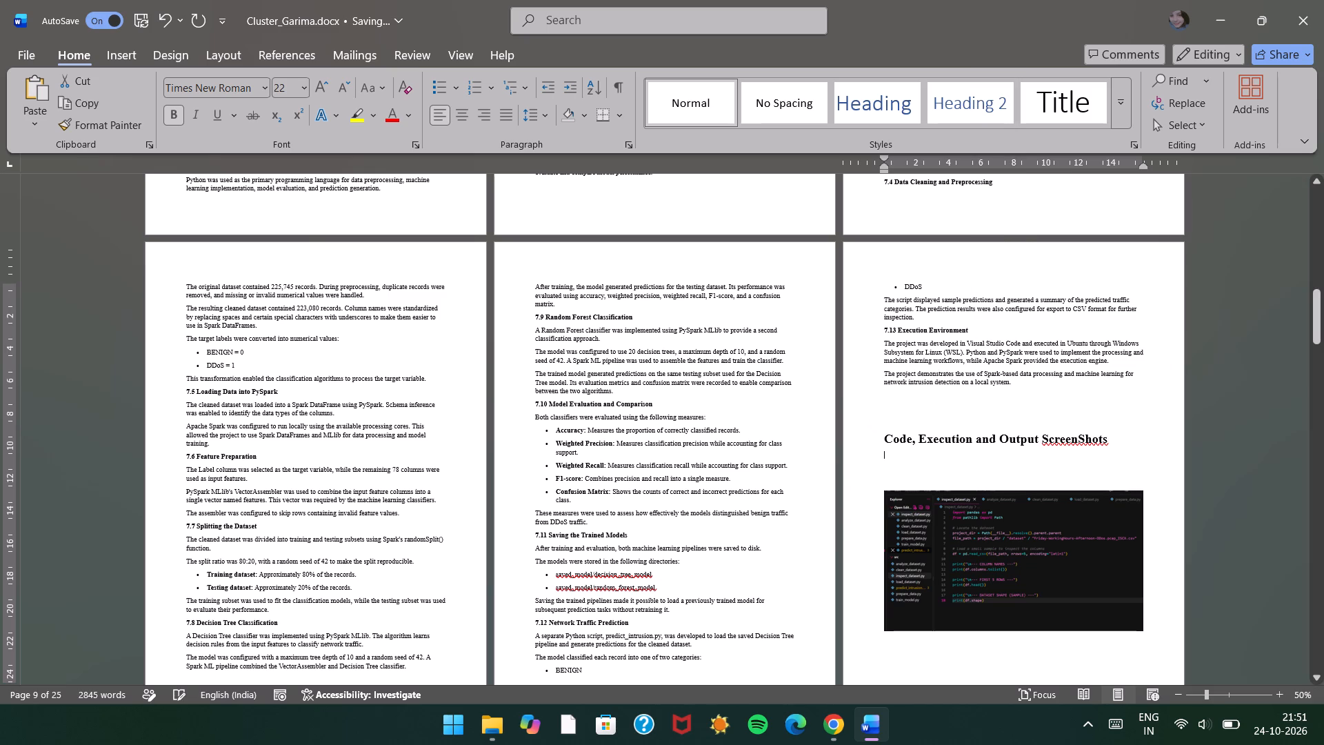
Correct the capitalization in the new heading so that "ScreenShots" reads "Screenshots".
{"action": "left_click", "coordinate": [1086, 437]}
{"action": "key", "text": "BackSpace"}
{"action": "key", "text": "s"}
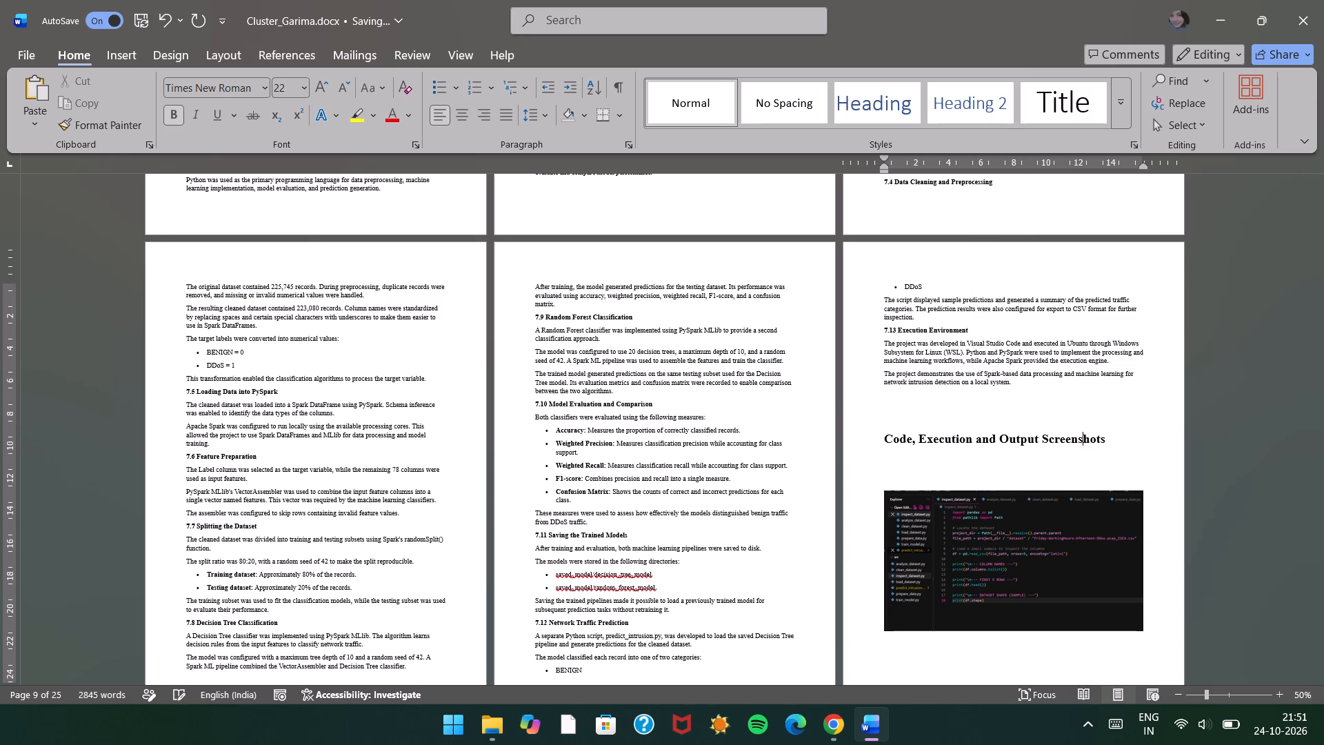
Remove the extra blank lines under the Screenshots heading, leaving one empty line before the inspect_dataset.py image.
{"action": "left_click", "coordinate": [1081, 459]}
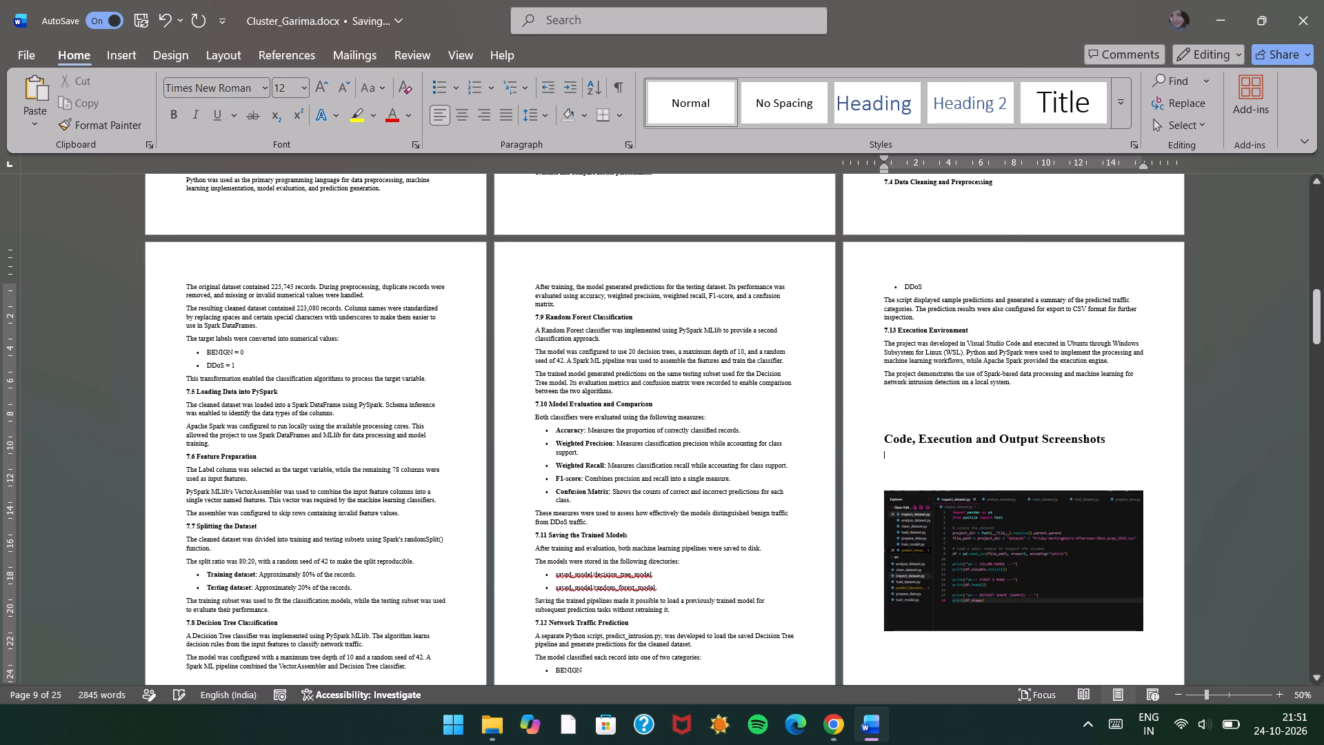
{"action": "key", "text": "Down"}
{"action": "key", "text": "Down"}
{"action": "key", "text": "BackSpace"}
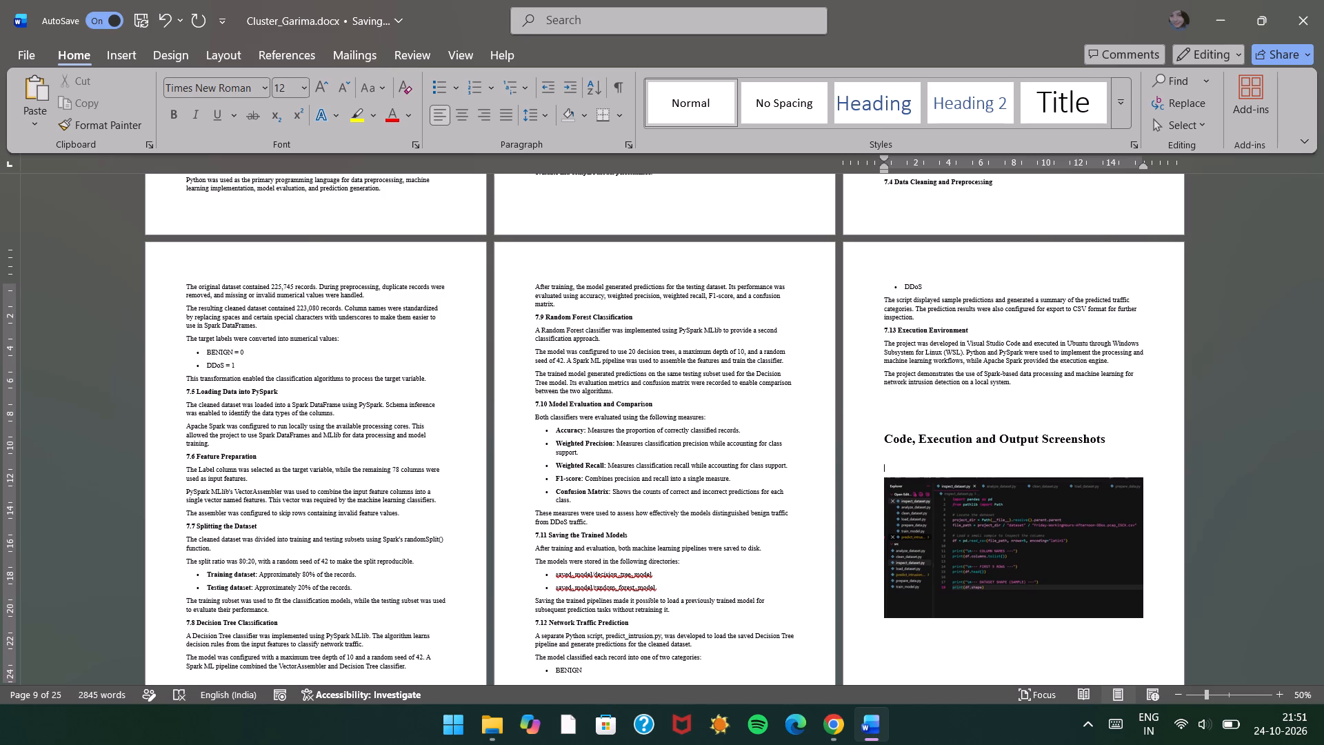
{"action": "key", "text": "BackSpace"}
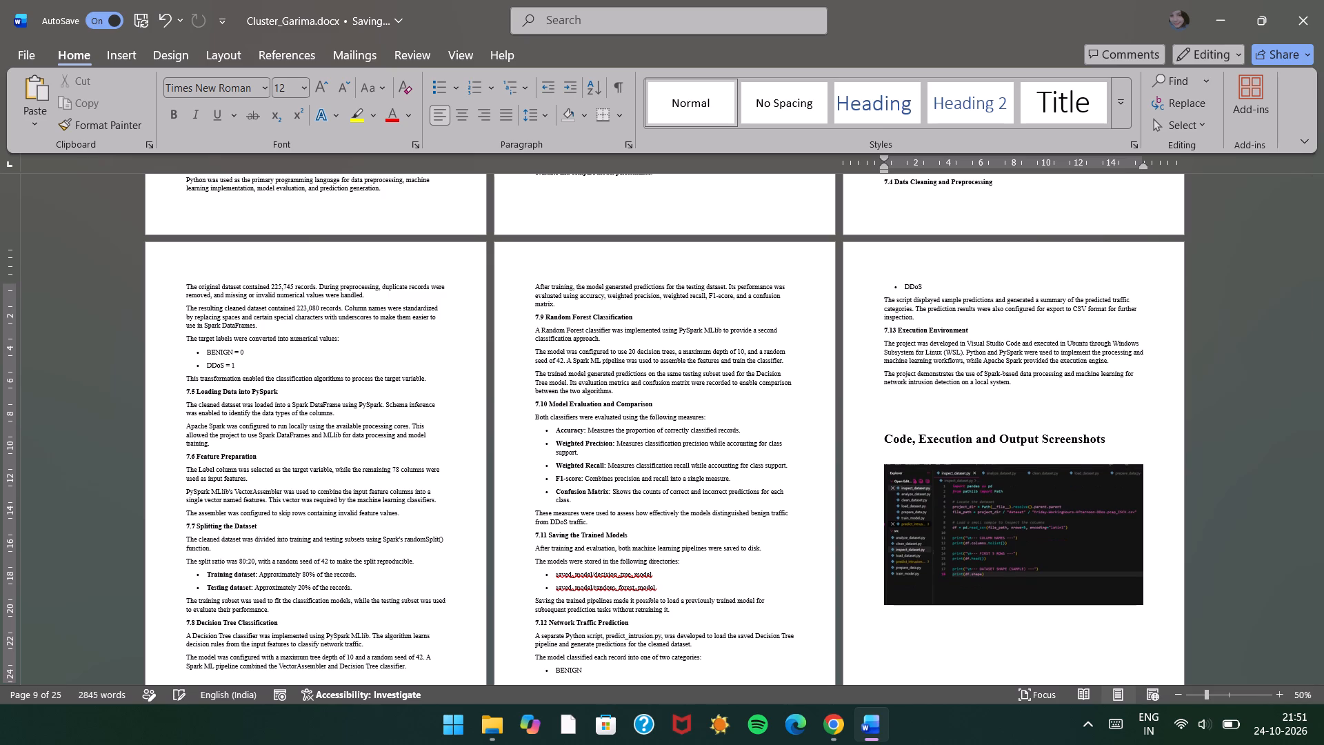
{"action": "scroll", "coordinate": [1033, 508], "scroll_direction": "up", "scroll_amount": 1}
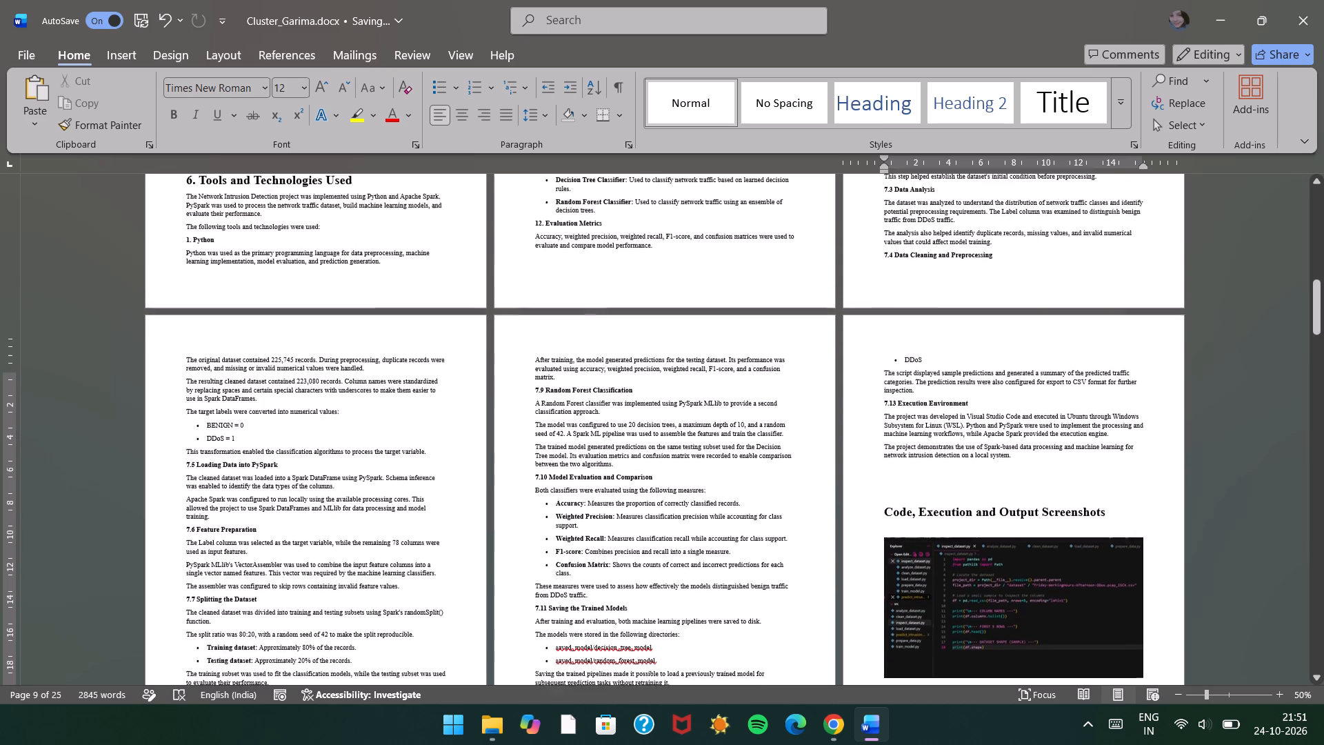
{"action": "scroll", "coordinate": [1033, 508], "scroll_direction": "up", "scroll_amount": 5}
{"action": "scroll", "coordinate": [1033, 508], "scroll_direction": "down", "scroll_amount": 1}
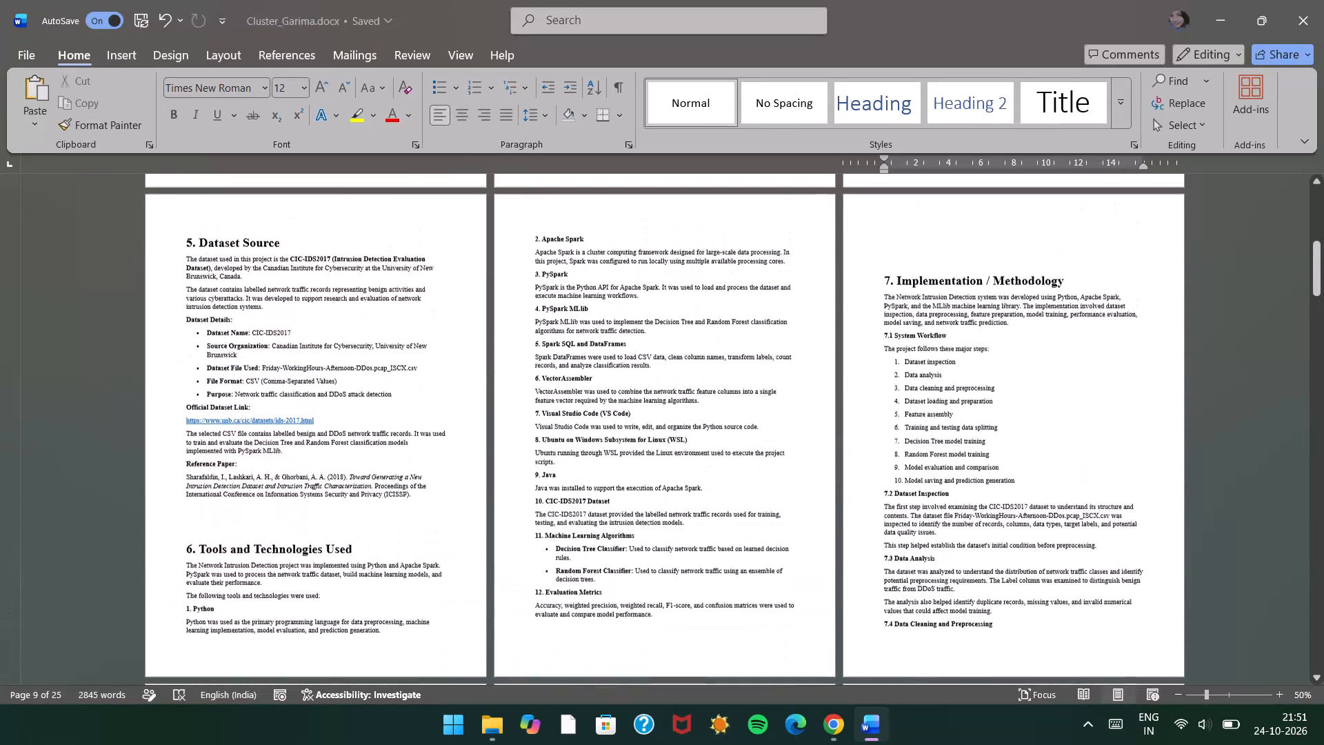
{"action": "scroll", "coordinate": [1033, 508], "scroll_direction": "down", "scroll_amount": 2}
{"action": "key", "text": "BackSpace"}
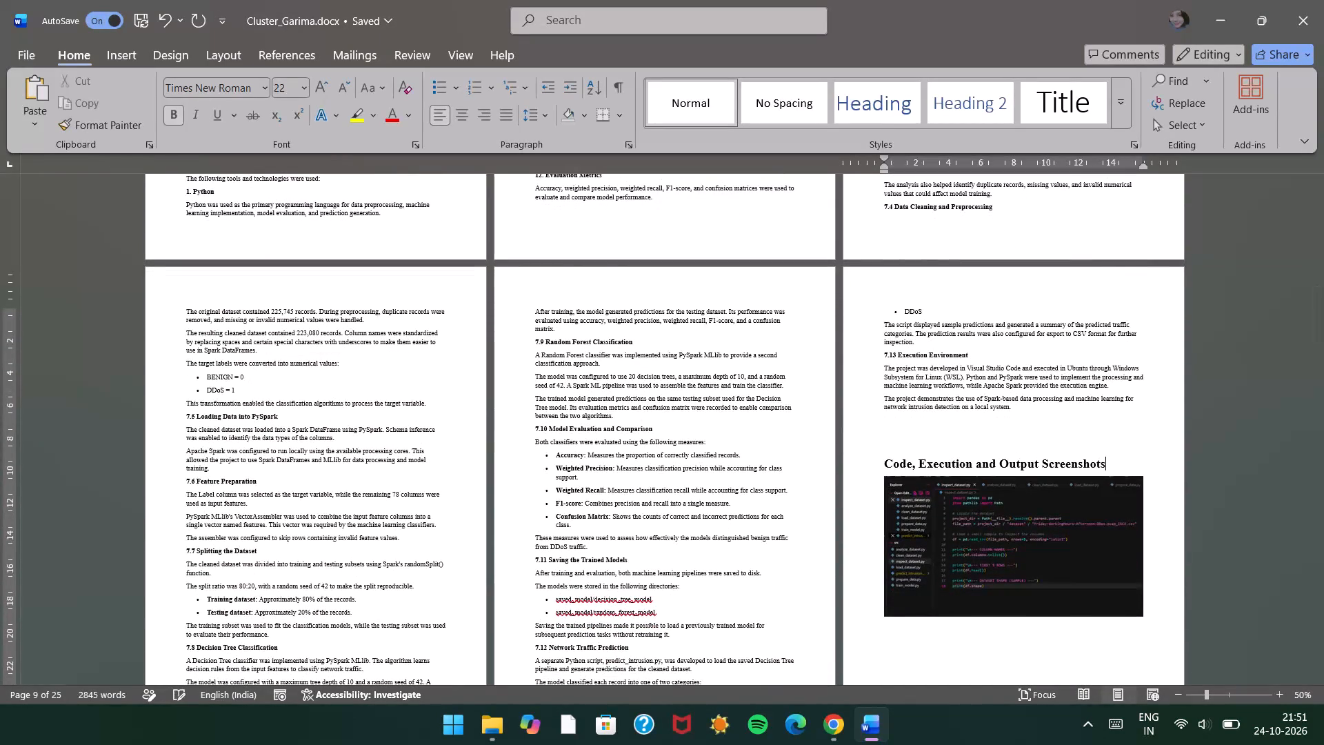
{"action": "key", "text": "Return"}
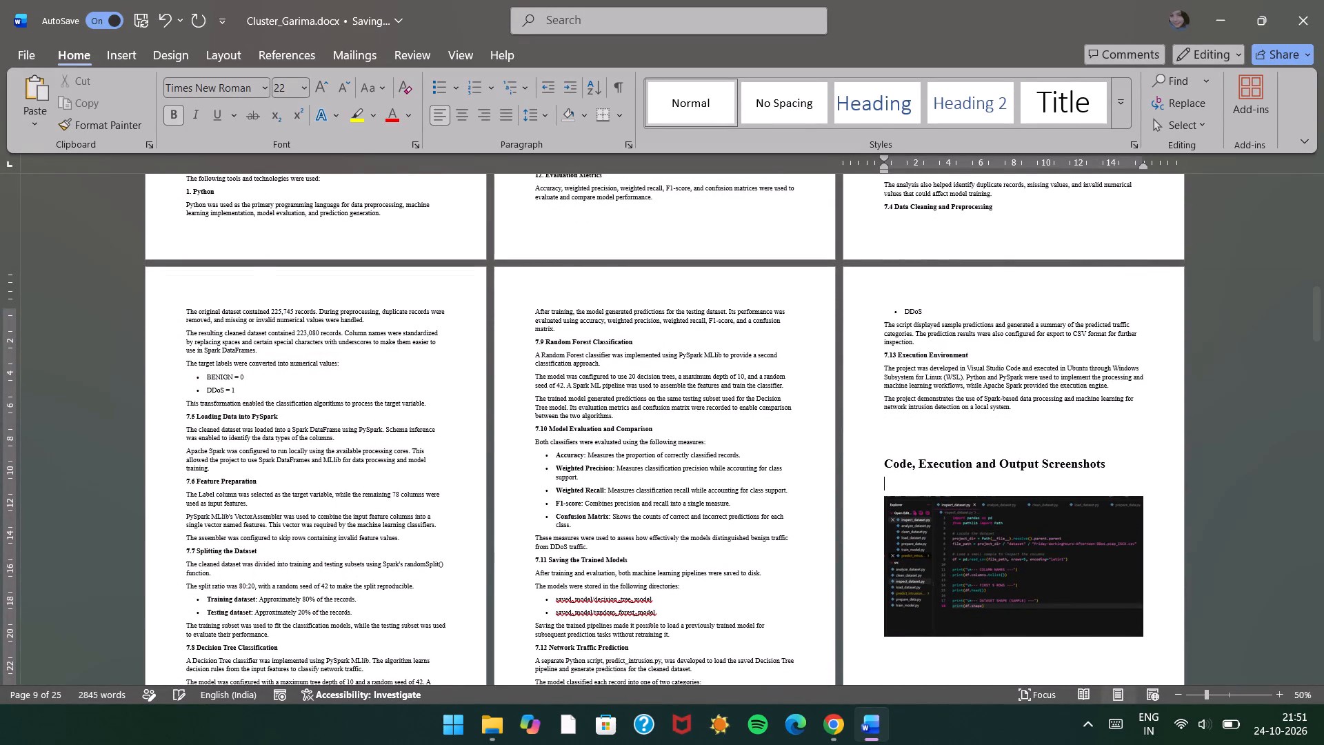
Ignore all spelling flags for saved_model in the directory list of section 7.11 Saving the Trained Models.
{"action": "scroll", "coordinate": [1055, 563], "scroll_direction": "down", "scroll_amount": 4}
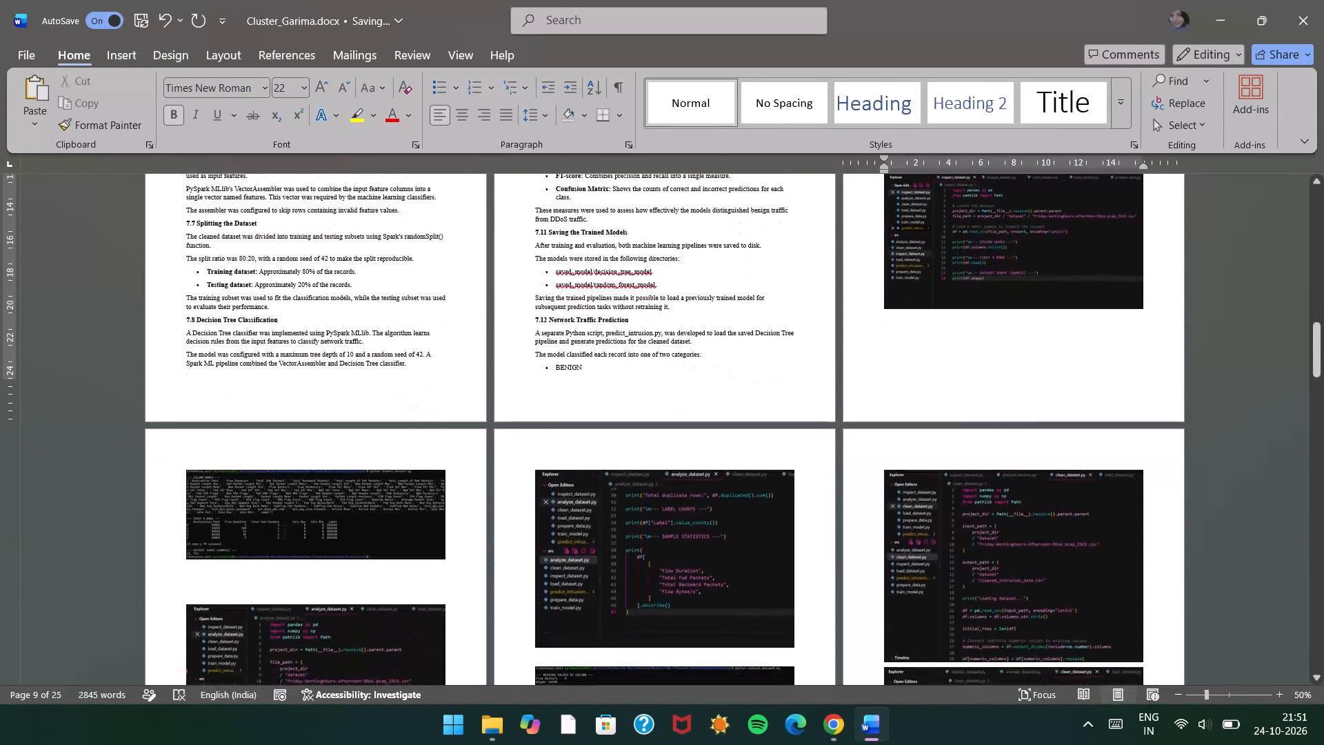
{"action": "scroll", "coordinate": [1055, 563], "scroll_direction": "down", "scroll_amount": 1}
{"action": "scroll", "coordinate": [1055, 563], "scroll_direction": "up", "scroll_amount": 1}
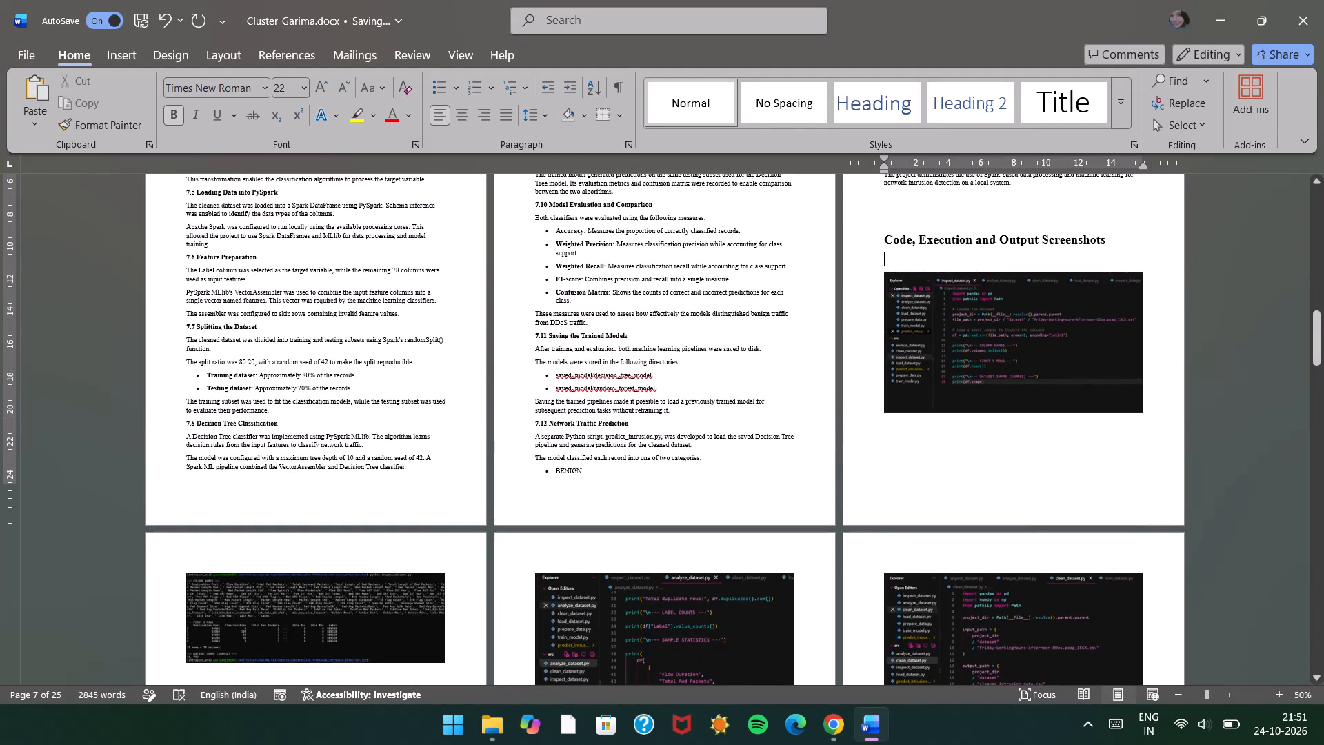
{"action": "scroll", "coordinate": [1055, 563], "scroll_direction": "up", "scroll_amount": 4}
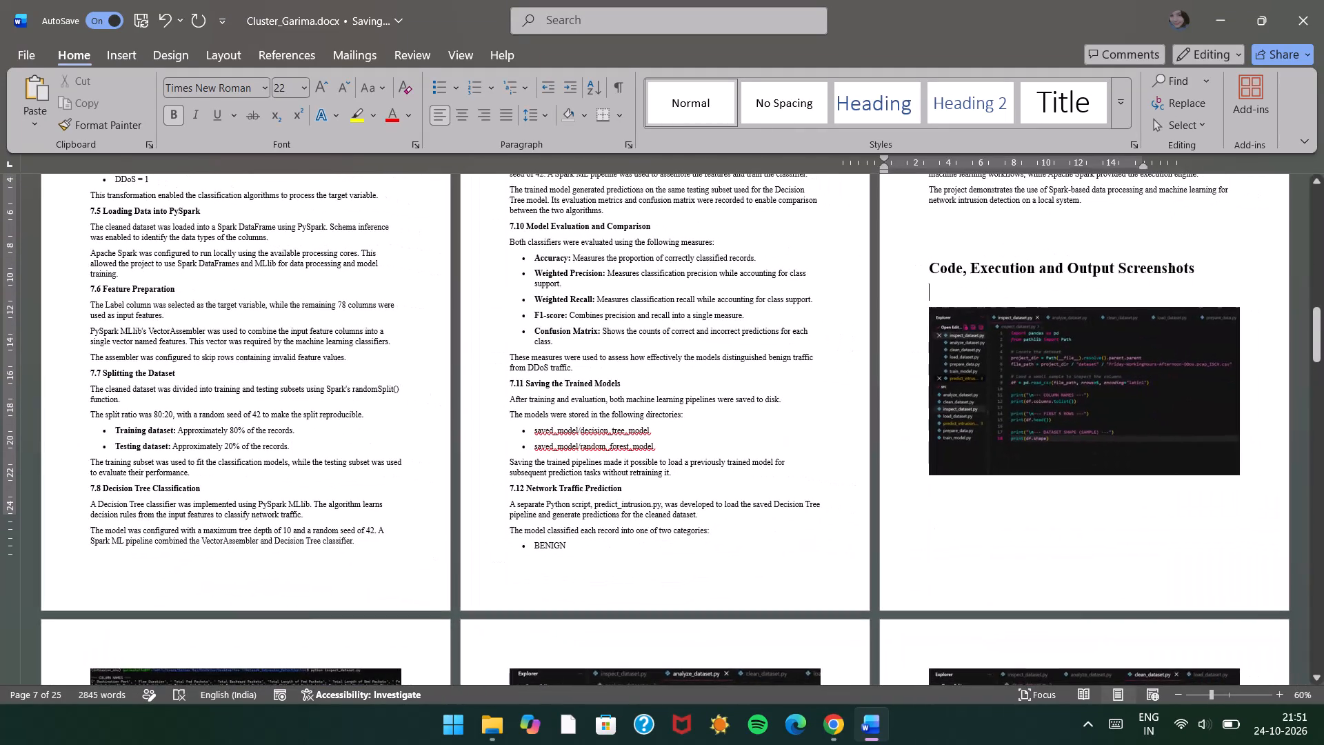
{"action": "scroll", "coordinate": [1055, 563], "scroll_direction": "up", "scroll_amount": 1, "text": "ctrl"}
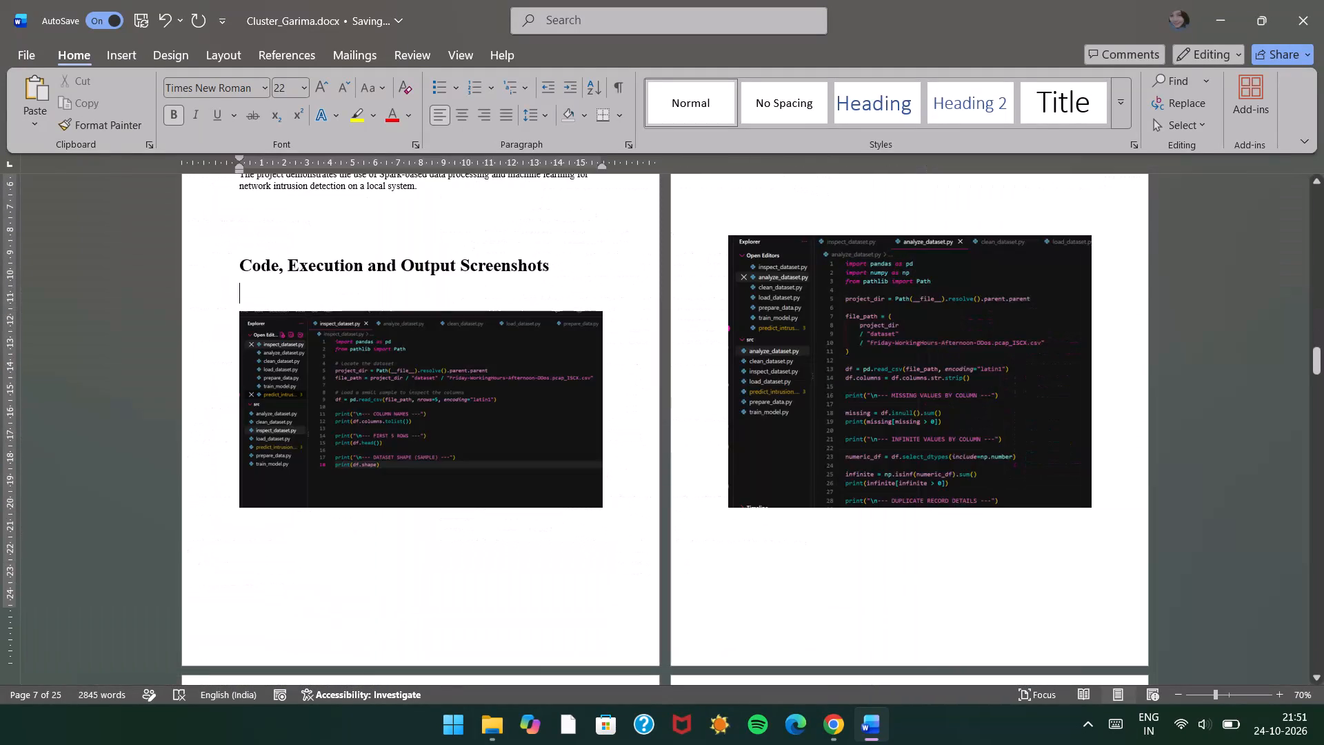
{"action": "scroll", "coordinate": [1055, 563], "scroll_direction": "up", "scroll_amount": 2}
{"action": "scroll", "coordinate": [1055, 563], "scroll_direction": "up", "scroll_amount": 2, "text": "ctrl"}
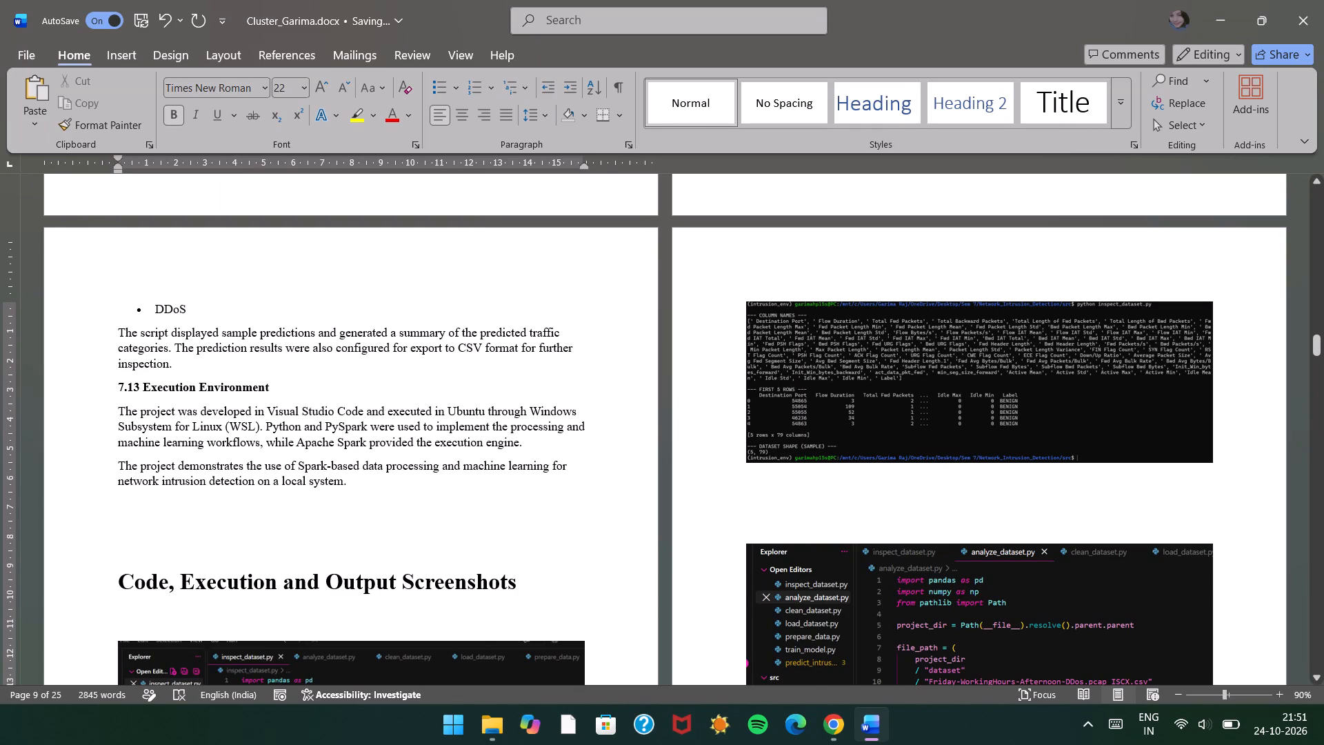
{"action": "scroll", "coordinate": [987, 508], "scroll_direction": "up", "scroll_amount": 1, "text": "ctrl"}
{"action": "scroll", "coordinate": [987, 508], "scroll_direction": "up", "scroll_amount": 3}
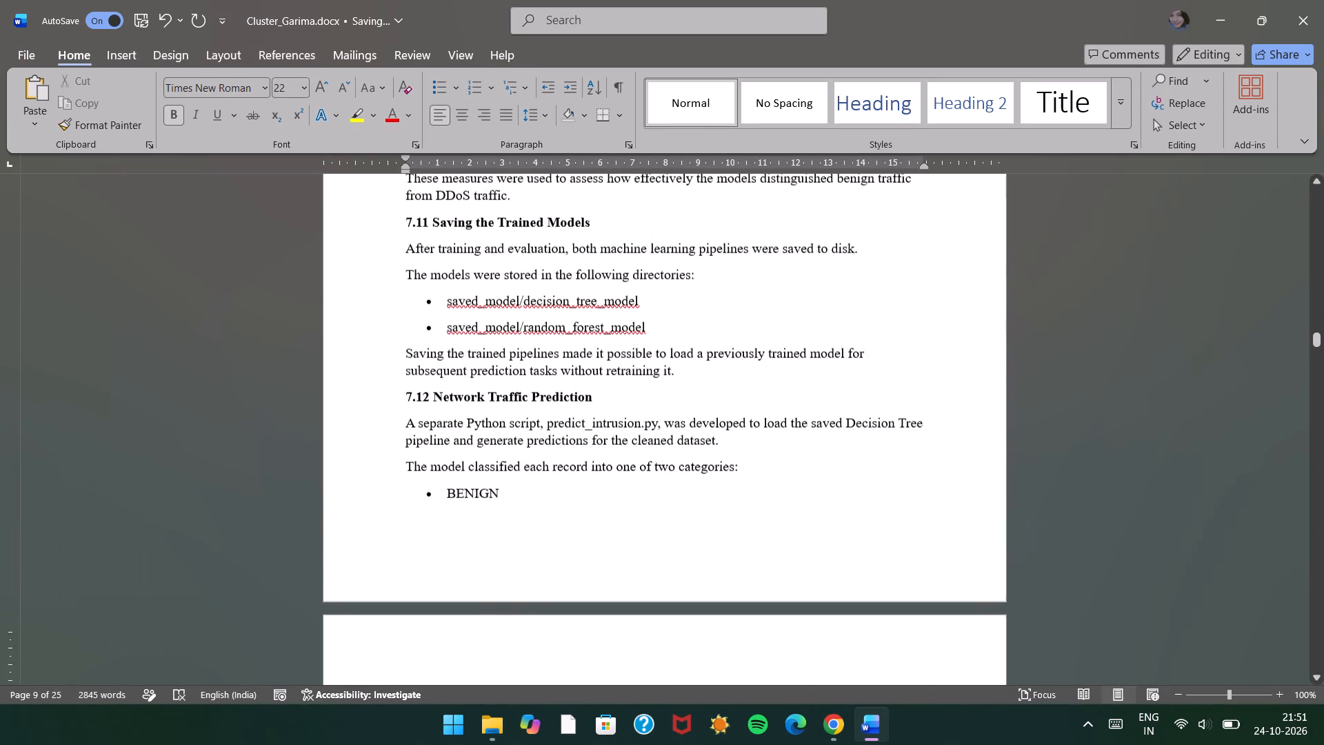
{"action": "scroll", "coordinate": [987, 508], "scroll_direction": "up", "scroll_amount": 1}
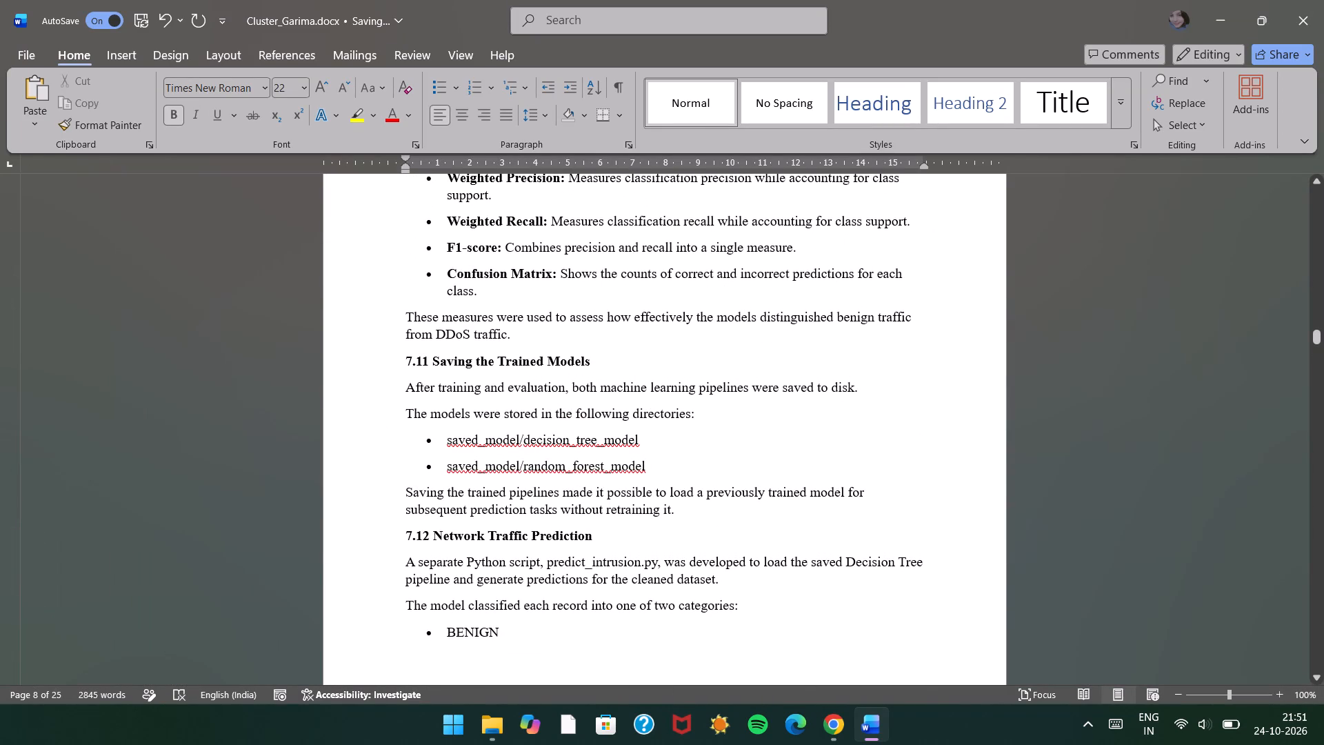
{"action": "left_click_drag", "start_coordinate": [518, 441], "coordinate": [515, 441]}
{"action": "left_click_drag", "start_coordinate": [515, 441], "coordinate": [455, 444]}
{"action": "right_click", "coordinate": [455, 444]}
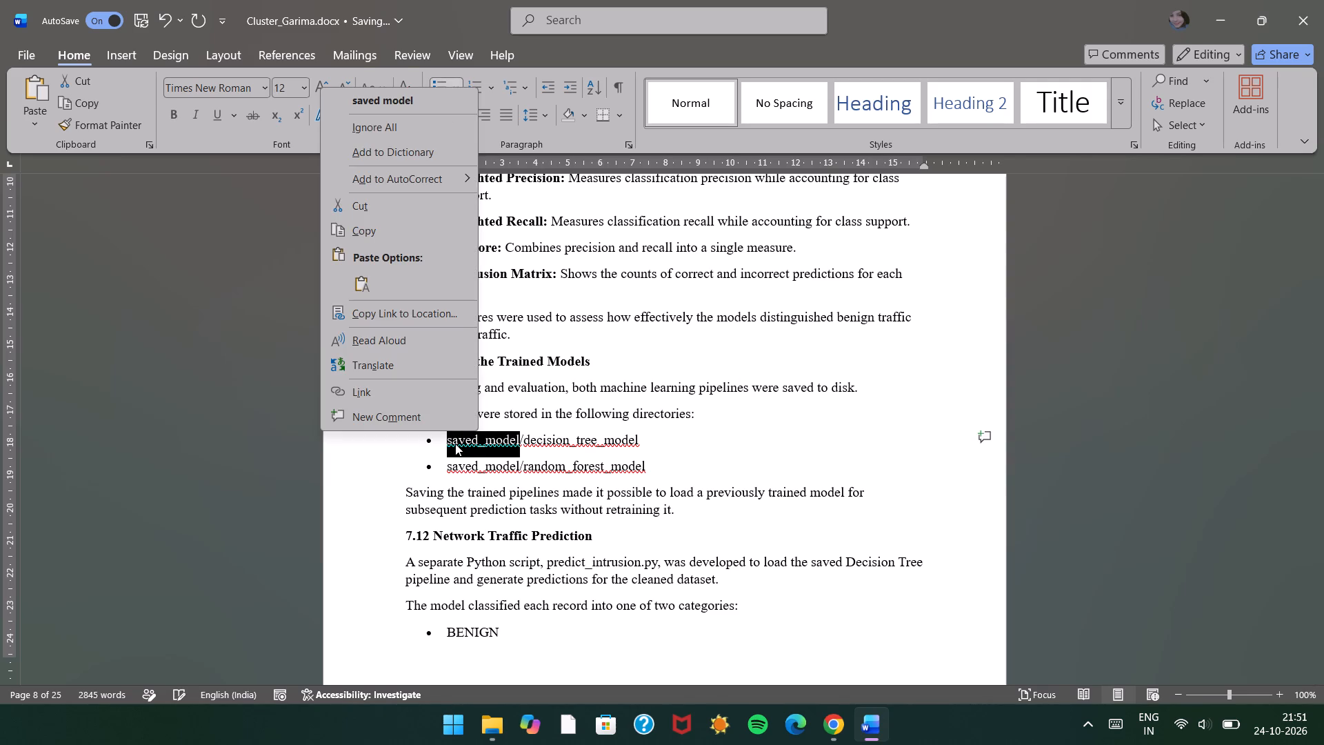
{"action": "left_click", "coordinate": [414, 123]}
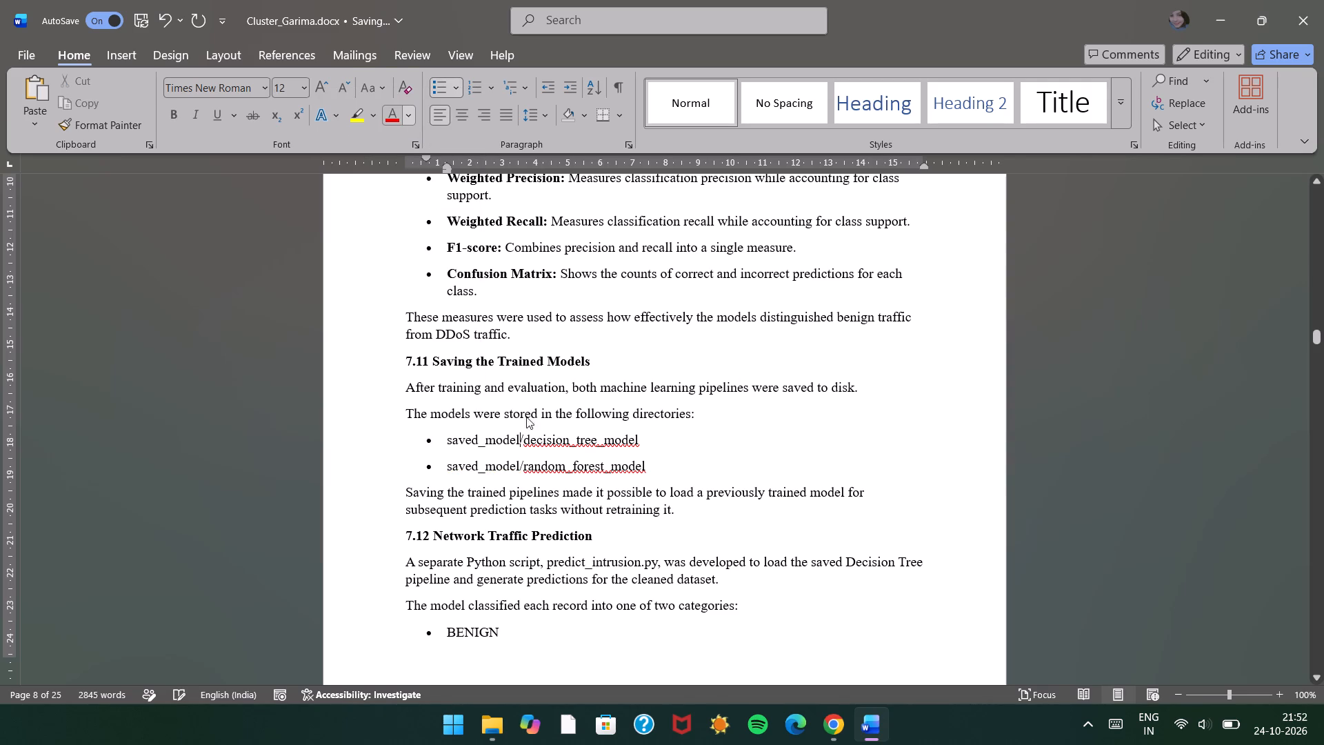
Ignore all spelling flags for decision_tree_model and random_forest_model in the section 7.11 directory list.
{"action": "left_click_drag", "start_coordinate": [524, 444], "coordinate": [643, 439]}
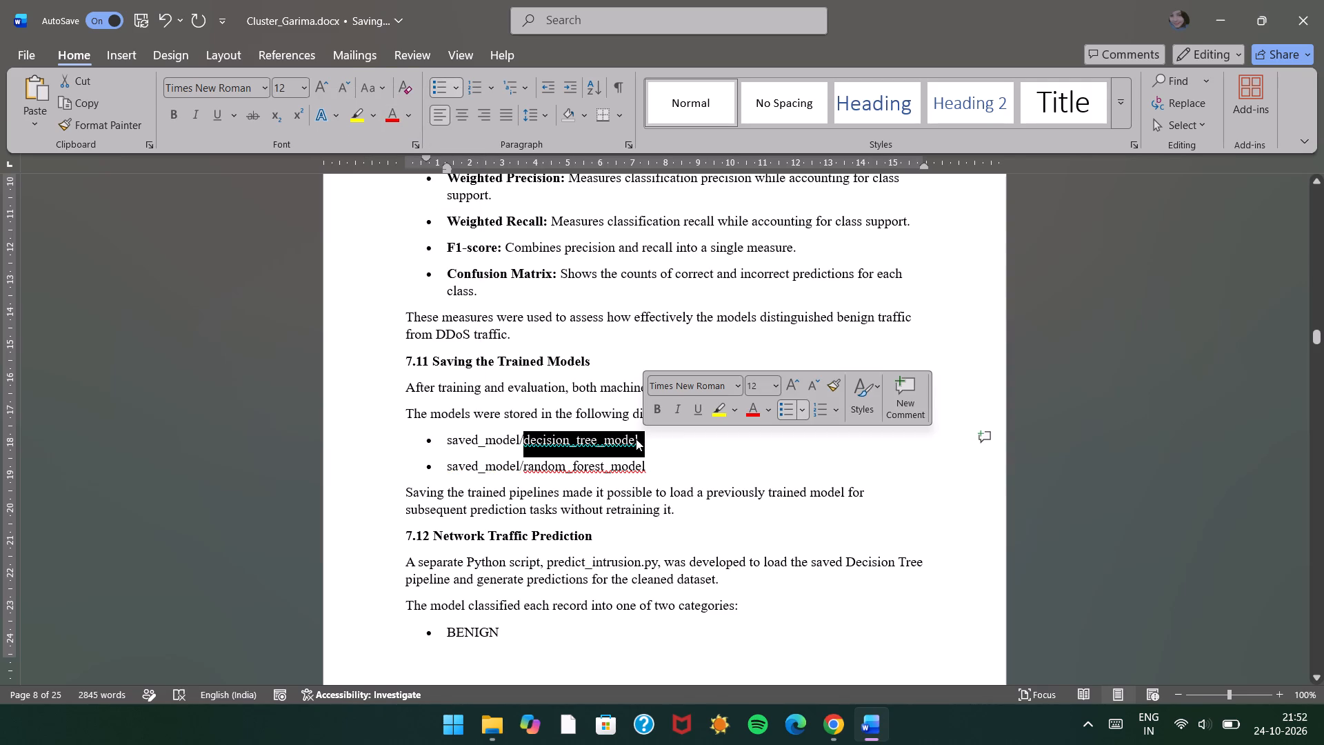
{"action": "left_click", "coordinate": [639, 440]}
{"action": "left_click_drag", "start_coordinate": [639, 440], "coordinate": [630, 440]}
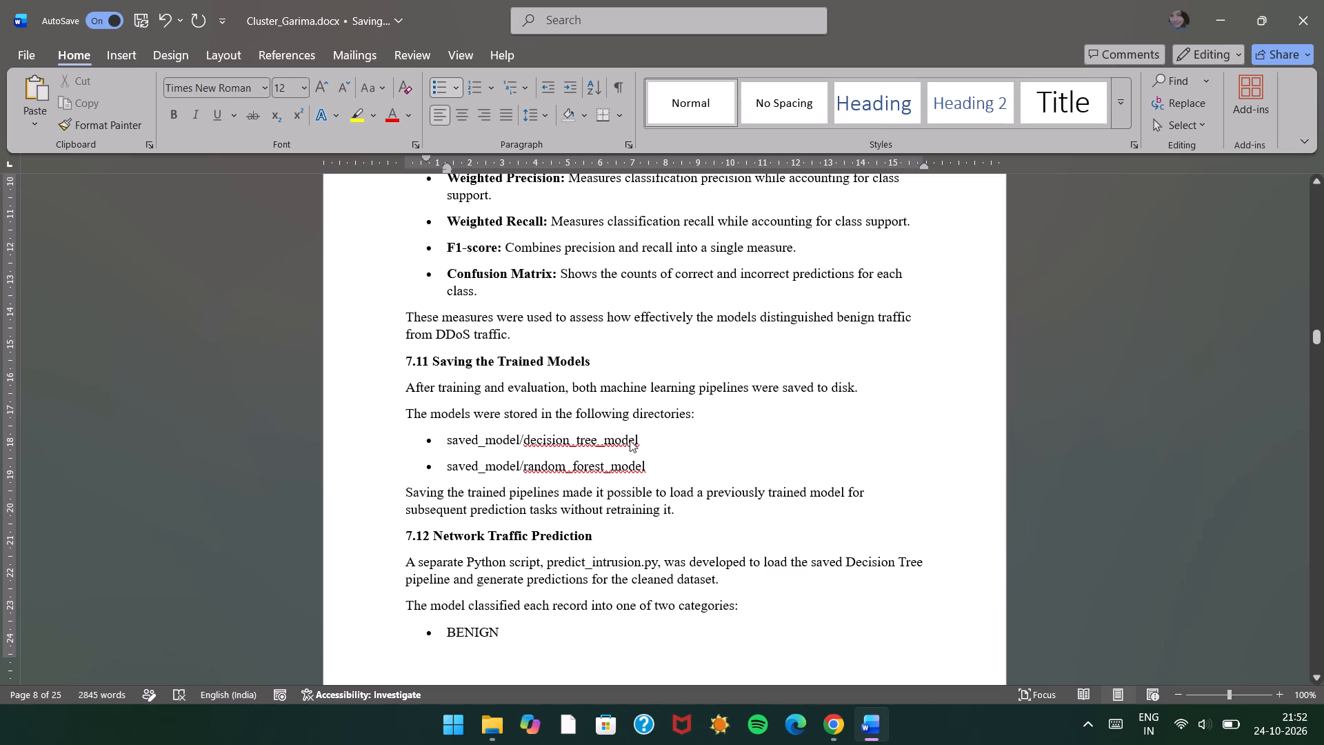
{"action": "left_click_drag", "start_coordinate": [630, 440], "coordinate": [531, 440]}
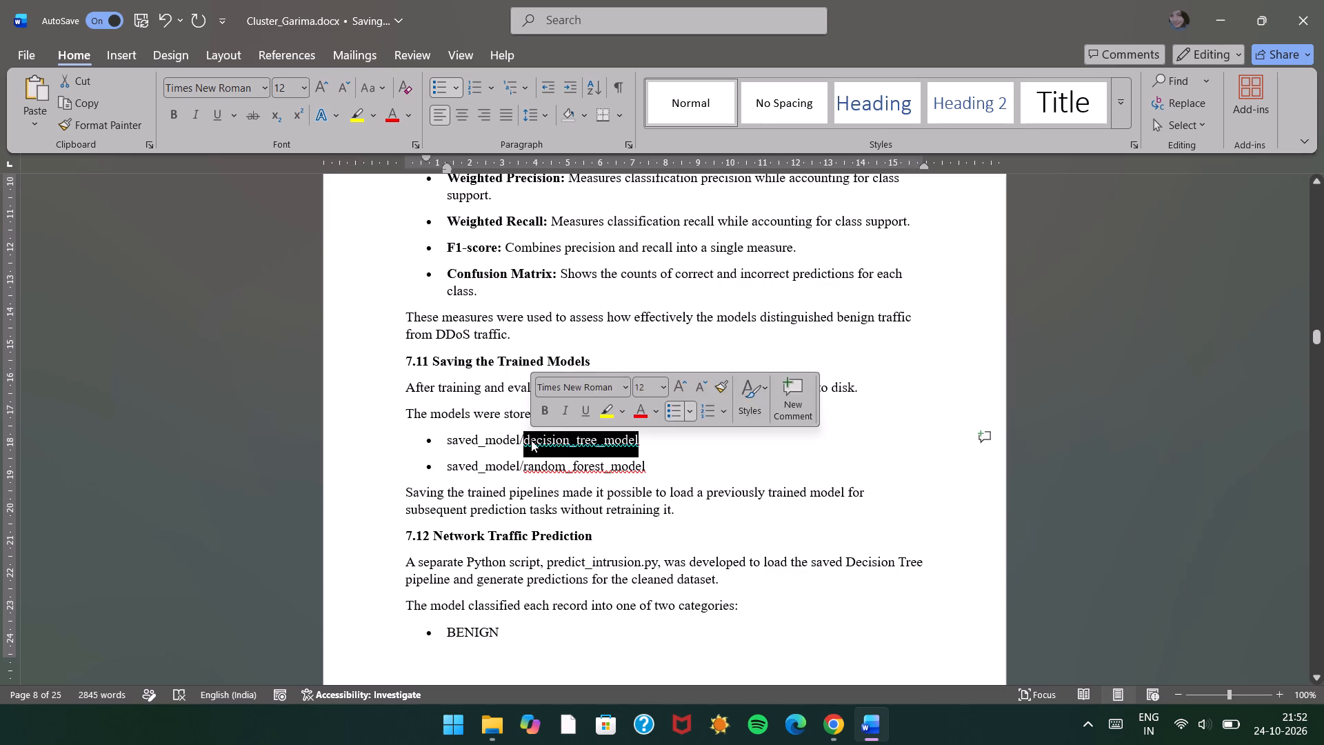
{"action": "right_click", "coordinate": [531, 440]}
{"action": "left_click", "coordinate": [512, 153]}
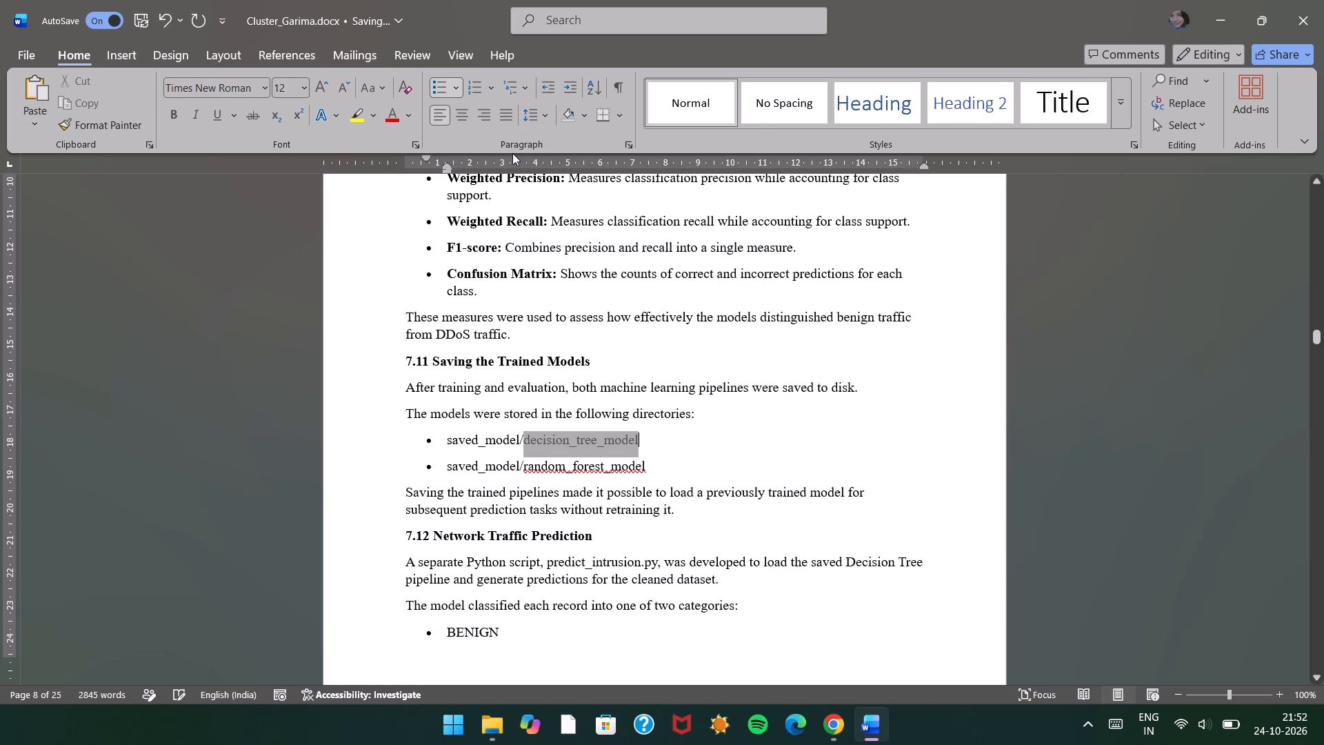
{"action": "left_click_drag", "start_coordinate": [643, 465], "coordinate": [531, 470]}
{"action": "right_click", "coordinate": [531, 470]}
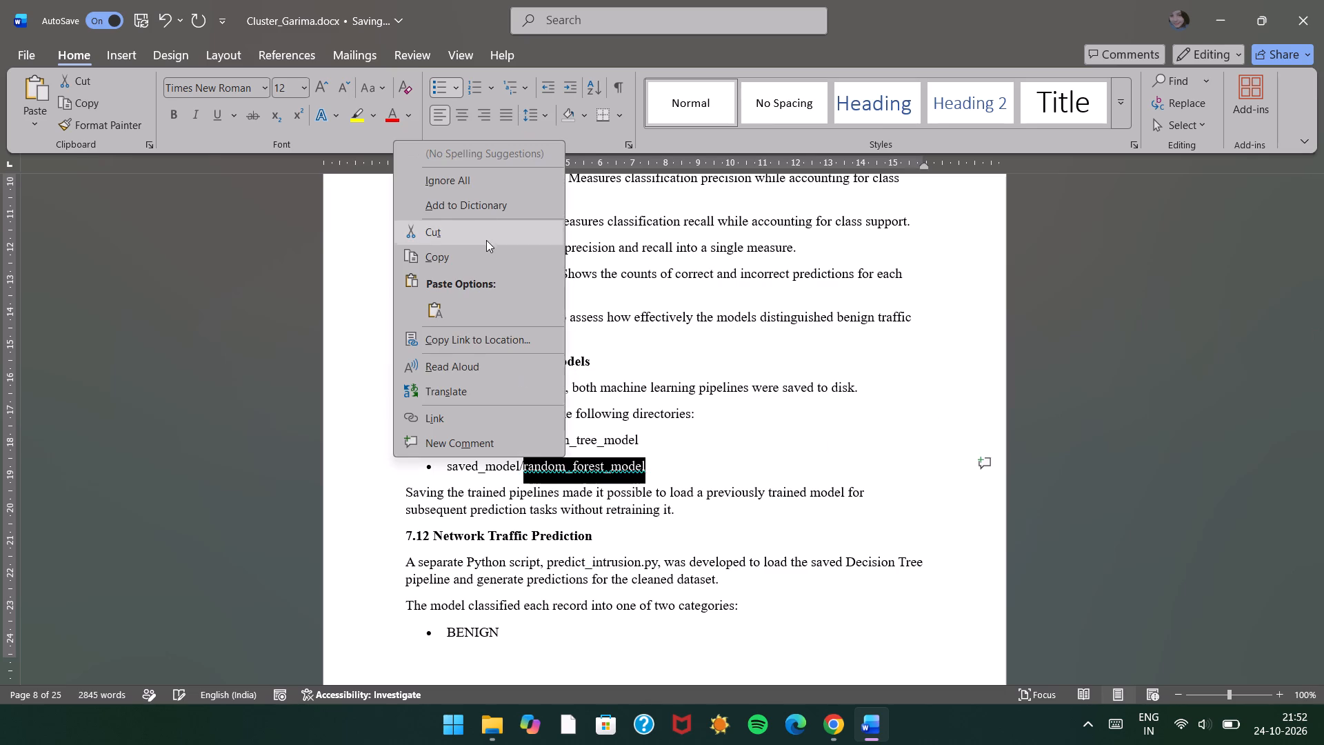
{"action": "left_click", "coordinate": [473, 179]}
Shrink the inspect_dataset.py code screenshot under the Code, Execution and Output Screenshots heading slightly, keeping its proportions.
{"action": "scroll", "coordinate": [619, 466], "scroll_direction": "down", "scroll_amount": 2}
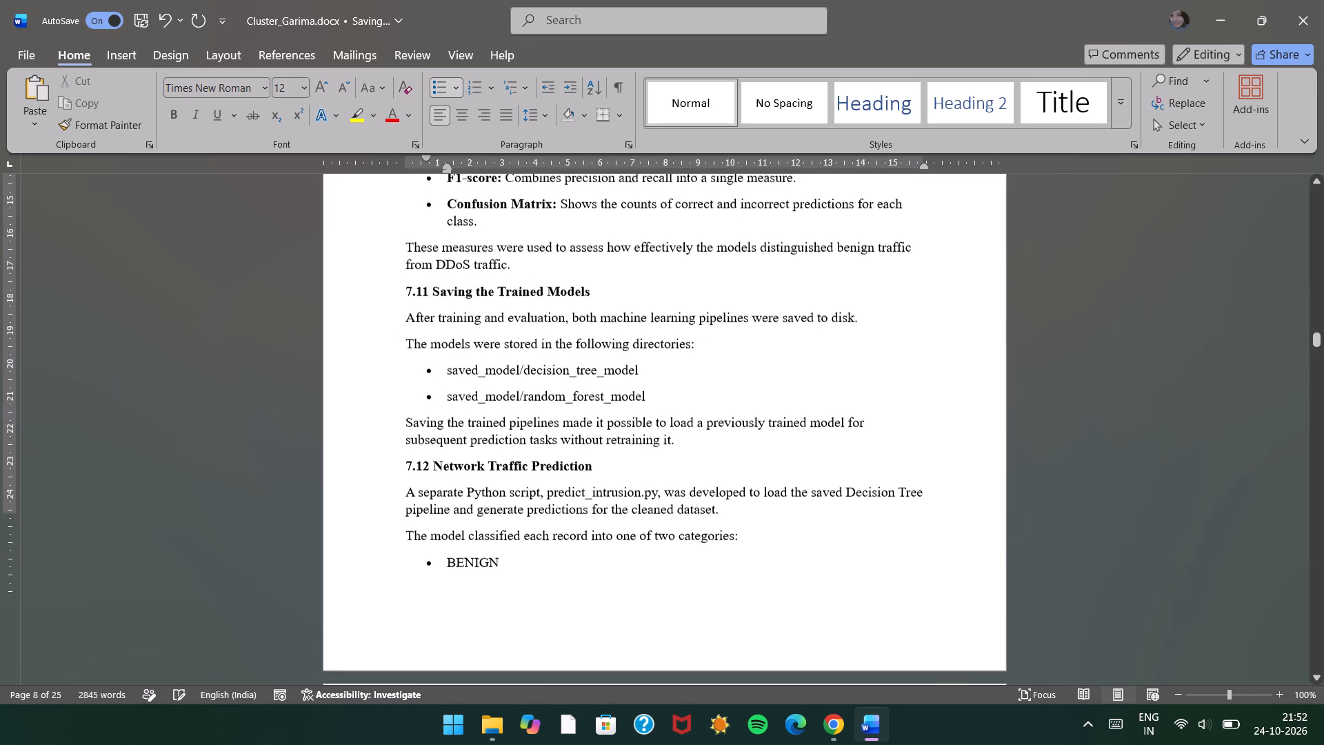
{"action": "scroll", "coordinate": [619, 466], "scroll_direction": "down", "scroll_amount": 4}
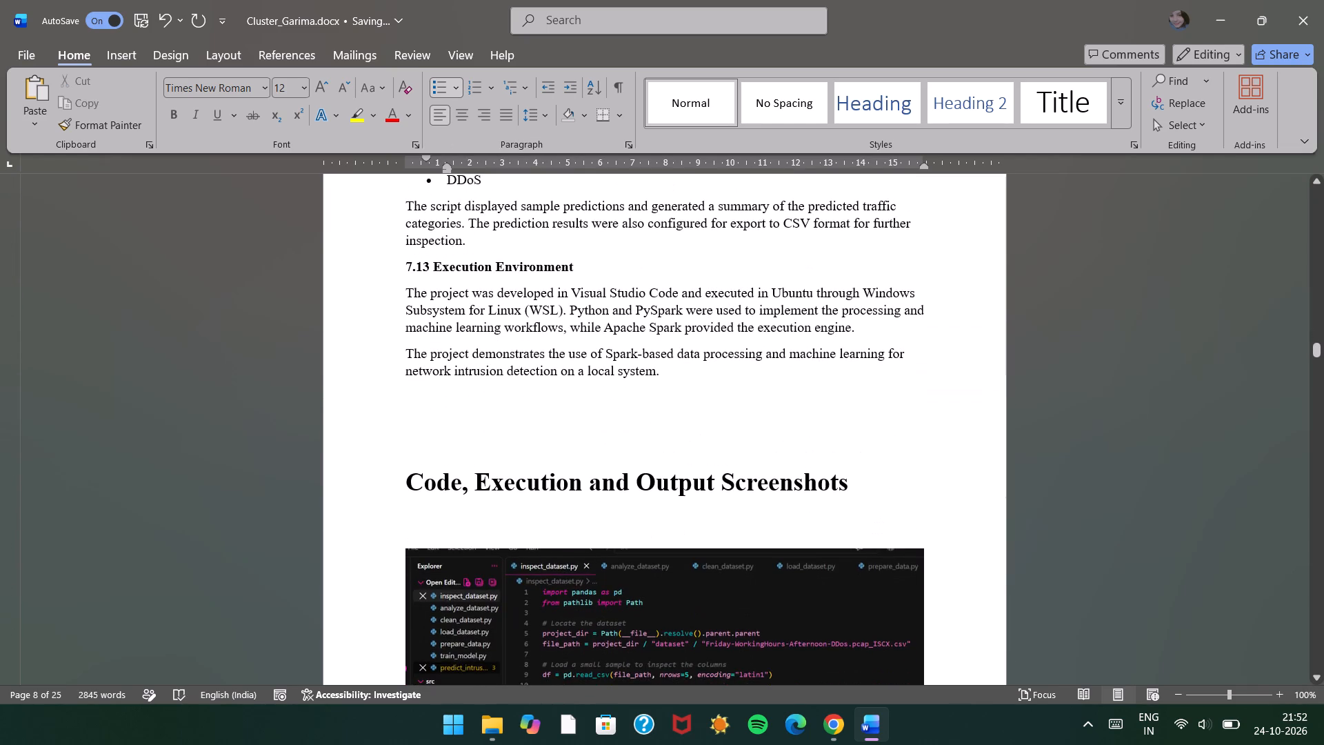
{"action": "scroll", "coordinate": [619, 466], "scroll_direction": "down", "scroll_amount": 3}
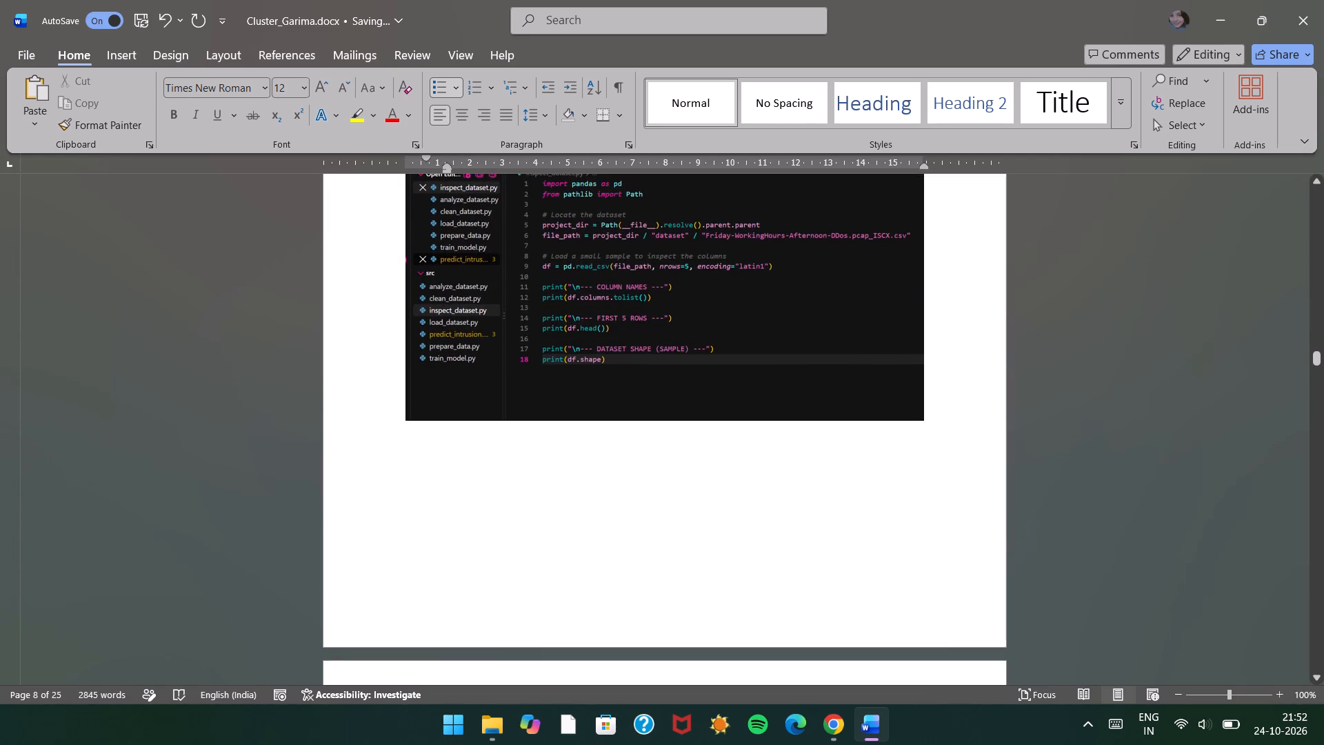
{"action": "scroll", "coordinate": [619, 466], "scroll_direction": "down", "scroll_amount": 1}
{"action": "left_click", "coordinate": [743, 399]}
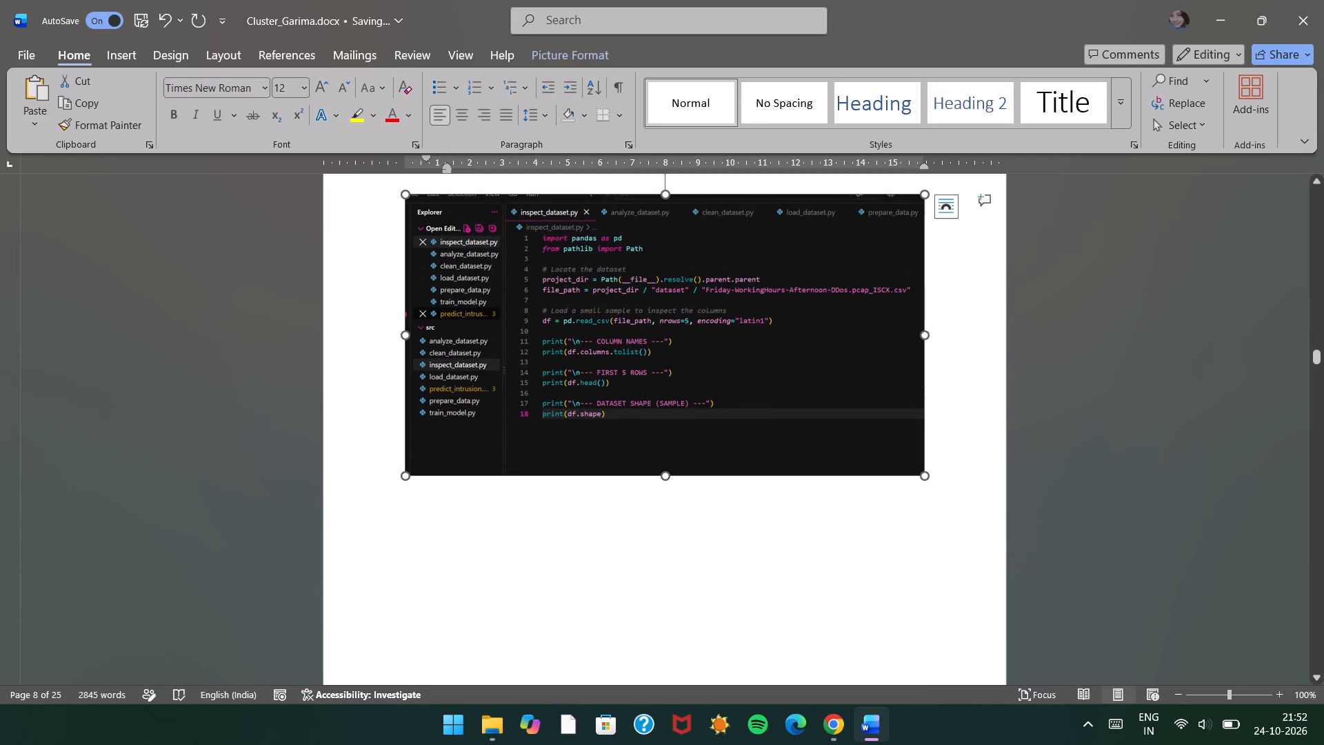
{"action": "left_click_drag", "start_coordinate": [927, 475], "coordinate": [920, 455]}
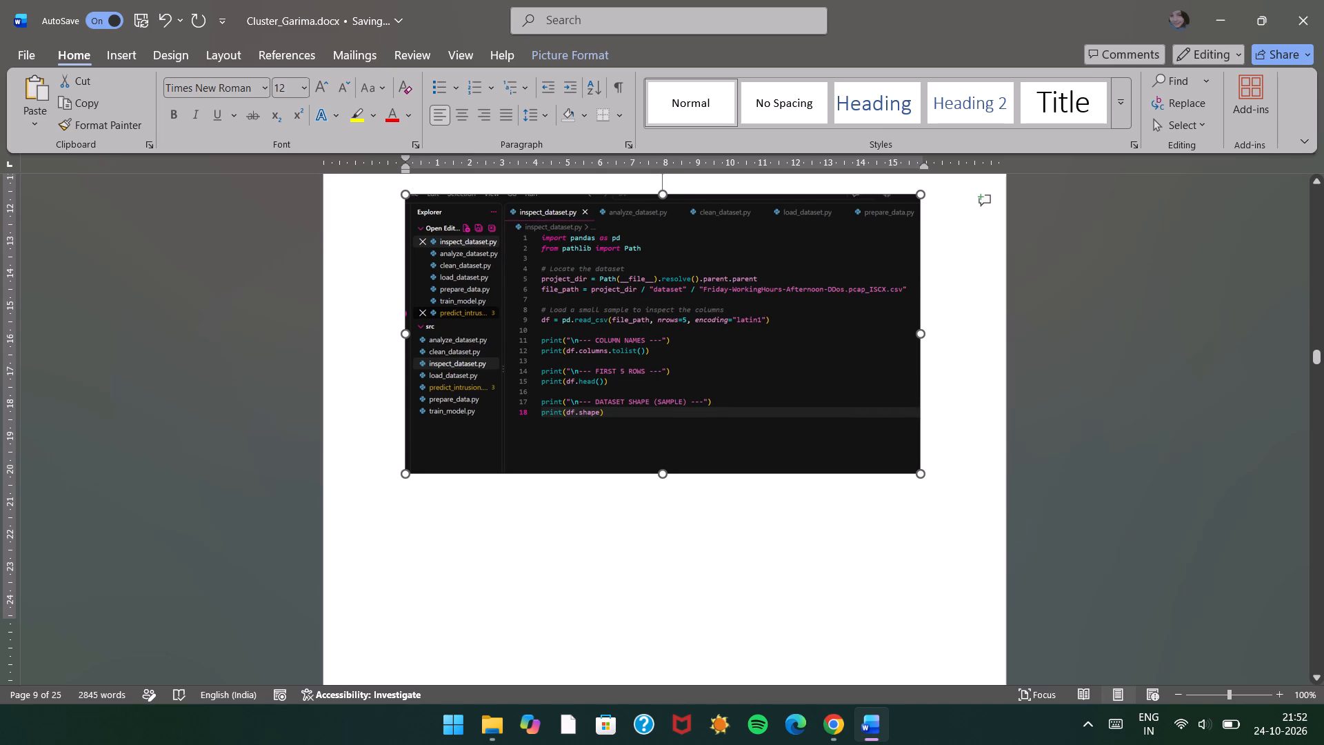
Widen the inspect_dataset.py code screenshot to the full text width and reduce its height to about 8 cm.
{"action": "left_click_drag", "start_coordinate": [920, 455], "coordinate": [925, 463]}
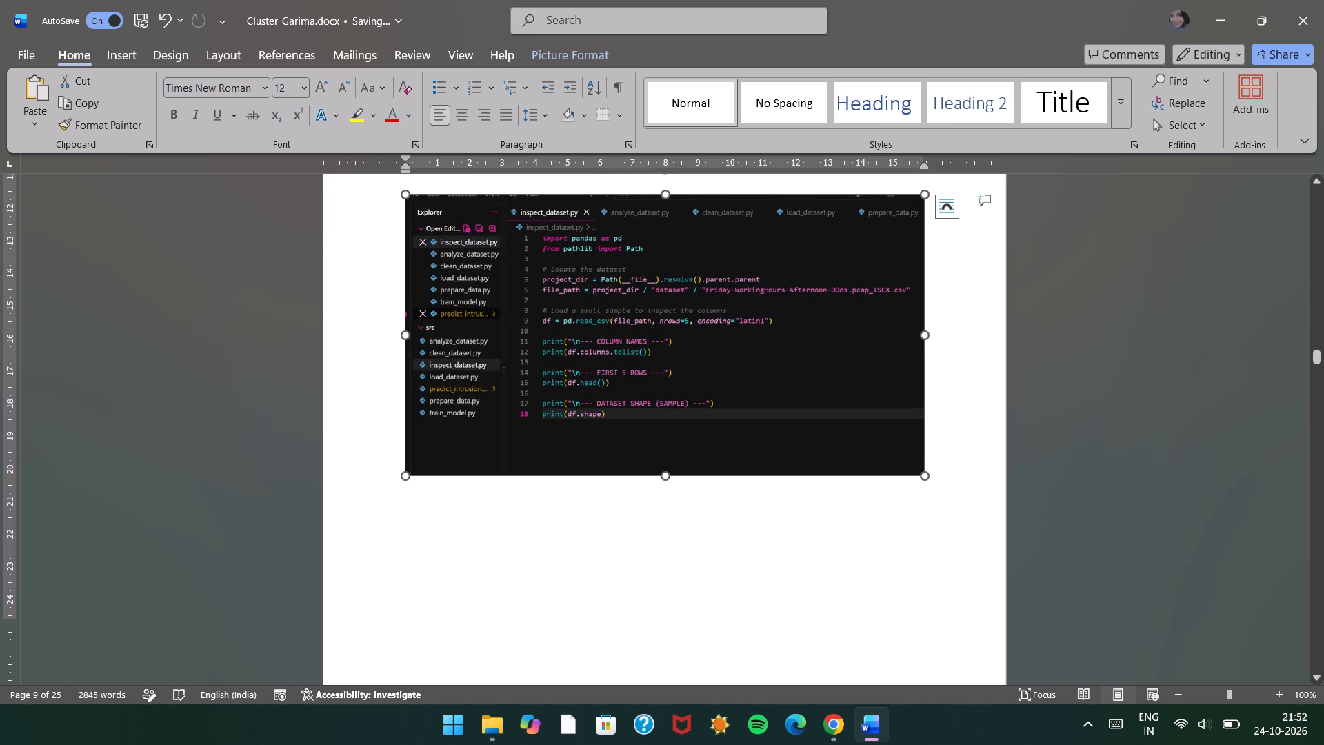
{"action": "left_click_drag", "start_coordinate": [667, 478], "coordinate": [665, 463]}
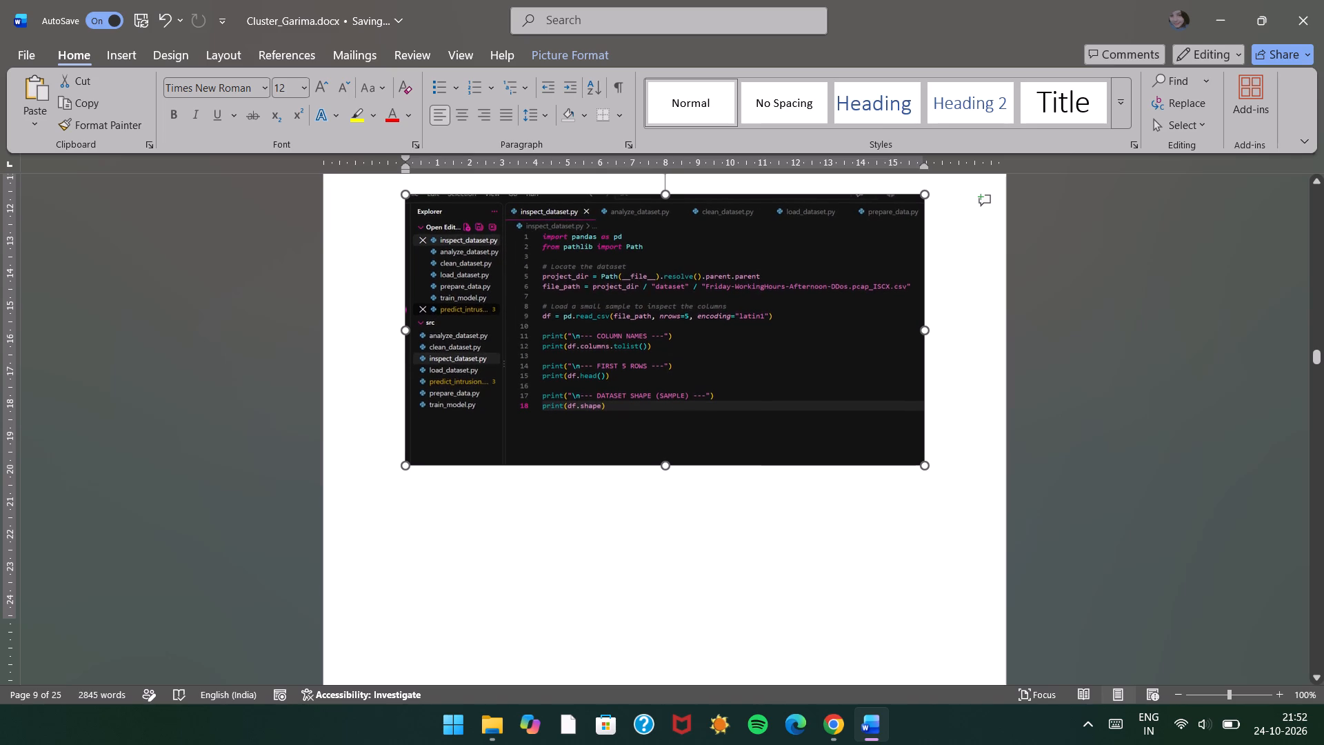
{"action": "left_click_drag", "start_coordinate": [665, 463], "coordinate": [665, 454]}
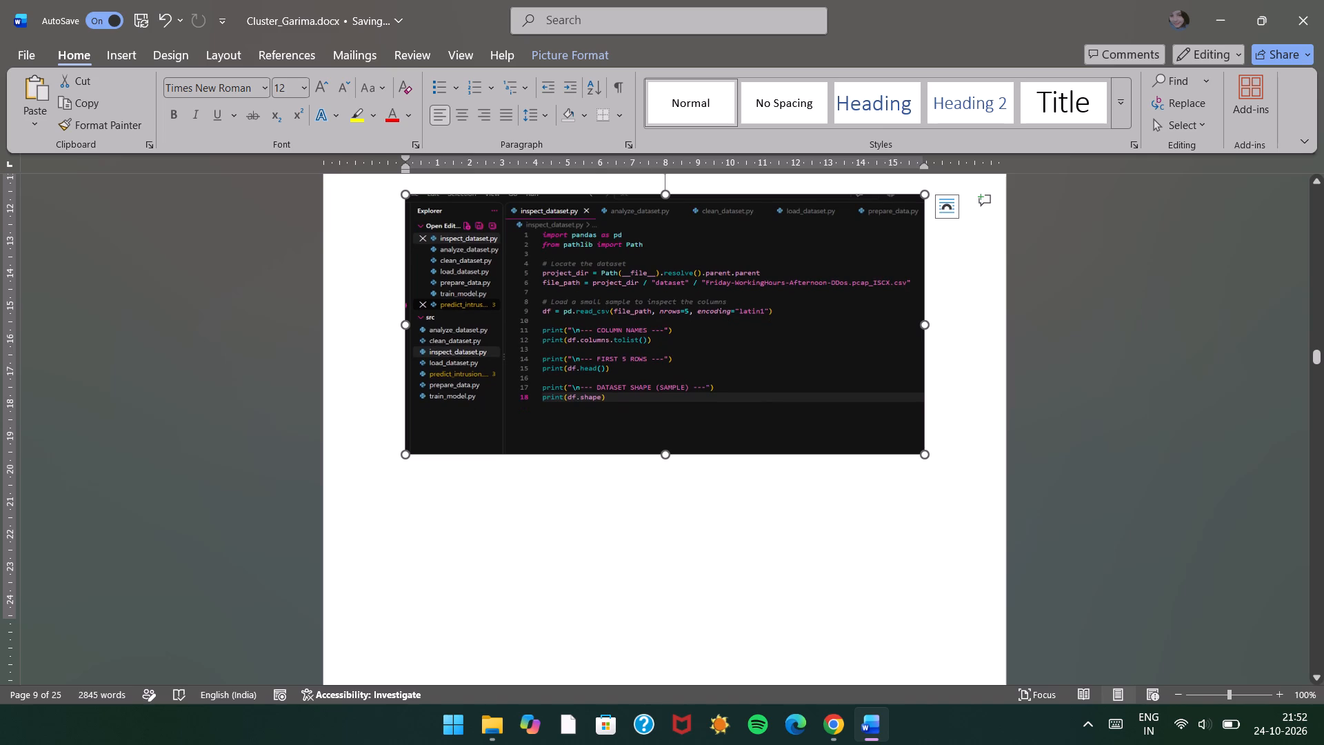
Remove the empty line between the inspect_dataset.py code screenshot and its terminal output screenshot.
{"action": "scroll", "coordinate": [838, 533], "scroll_direction": "down", "scroll_amount": 2}
{"action": "left_click", "coordinate": [768, 498]}
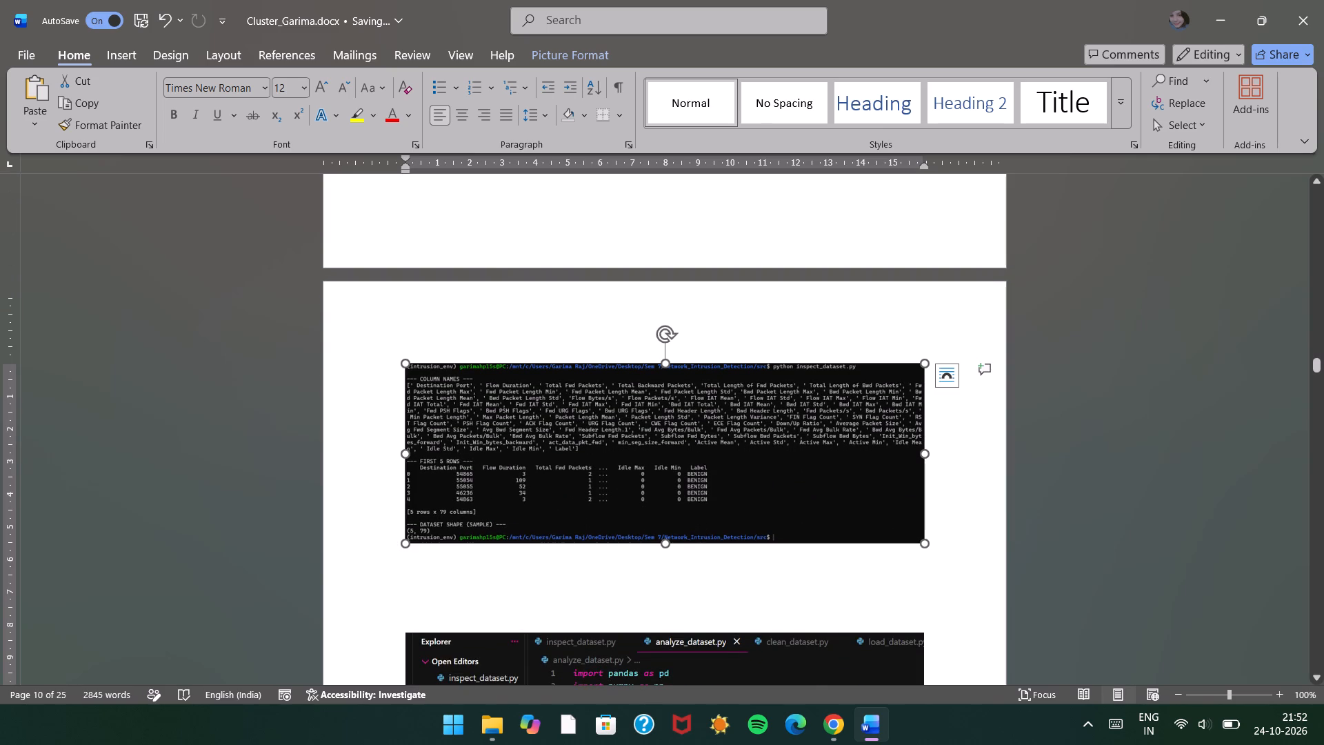
{"action": "left_click", "coordinate": [483, 252]}
{"action": "scroll", "coordinate": [483, 252], "scroll_direction": "up", "scroll_amount": 1}
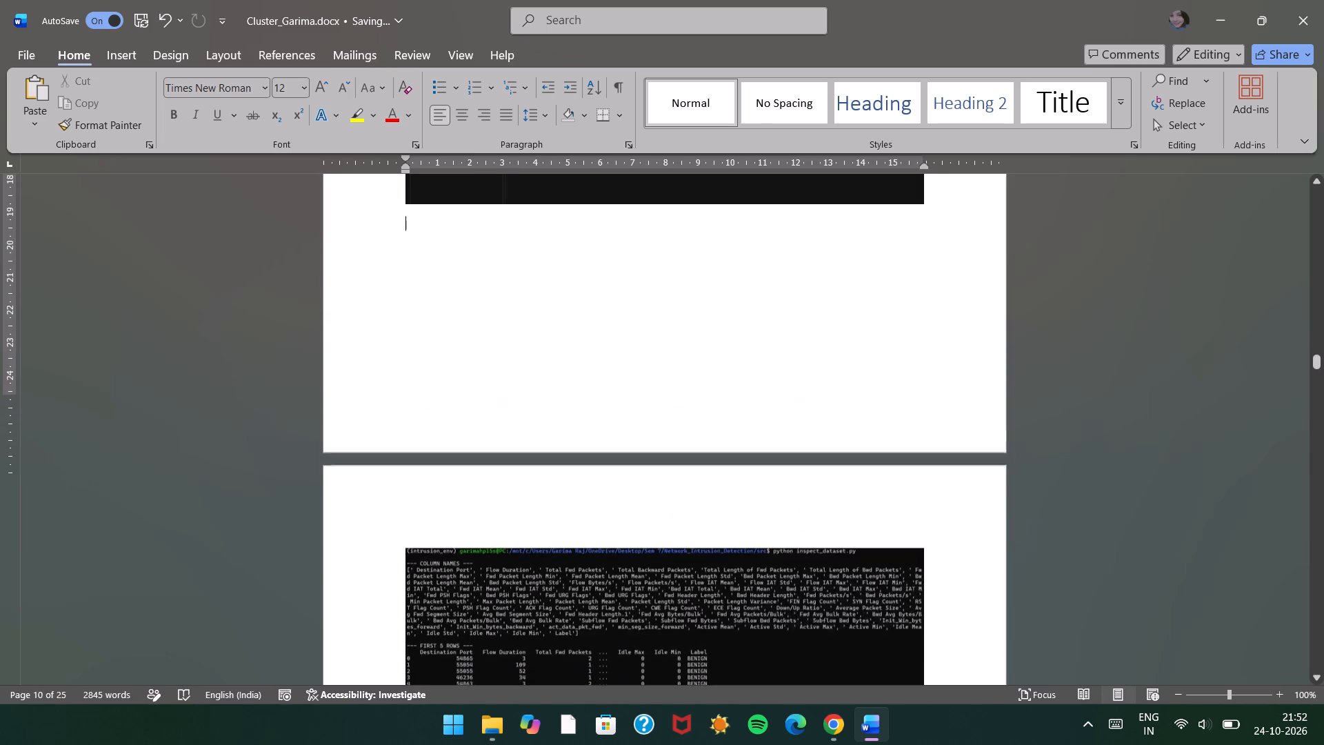
{"action": "scroll", "coordinate": [483, 252], "scroll_direction": "up", "scroll_amount": 1}
{"action": "key", "text": "BackSpace"}
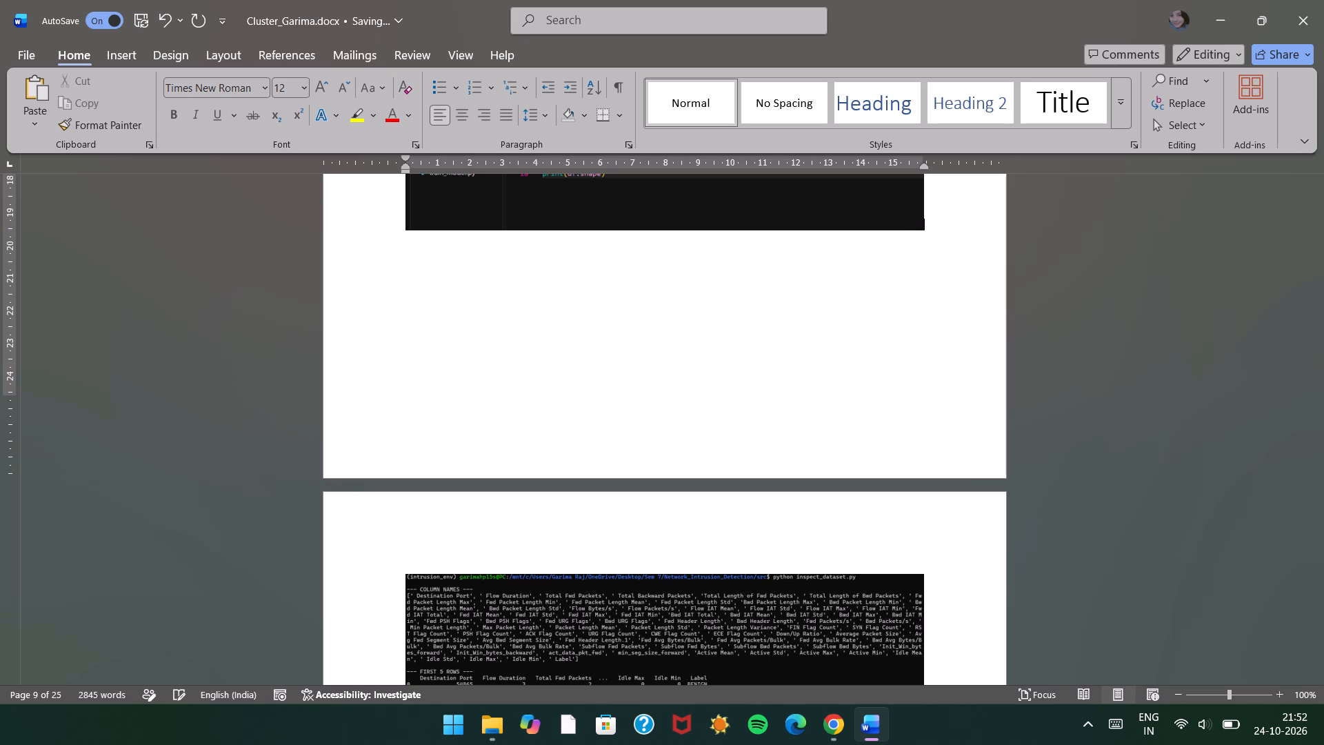
{"action": "key", "text": "Down"}
{"action": "key", "text": "BackSpace"}
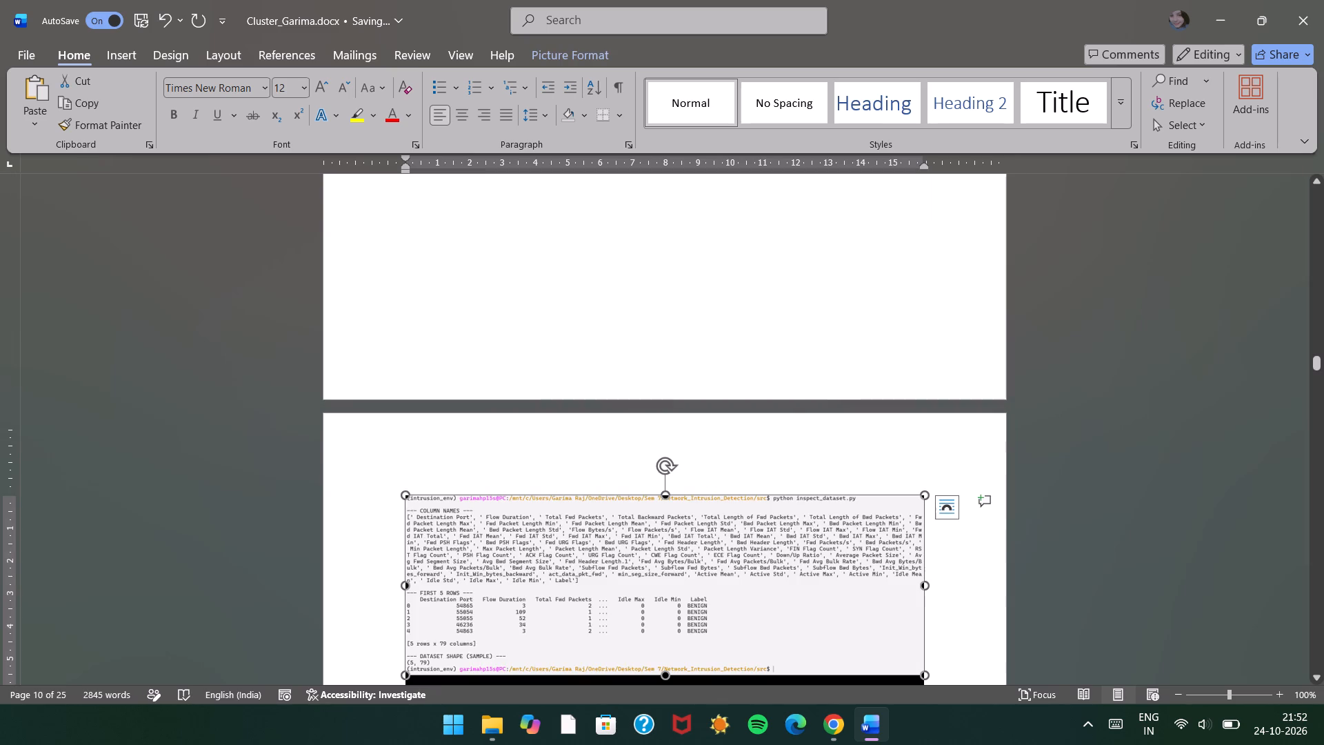
{"action": "left_click", "coordinate": [626, 348]}
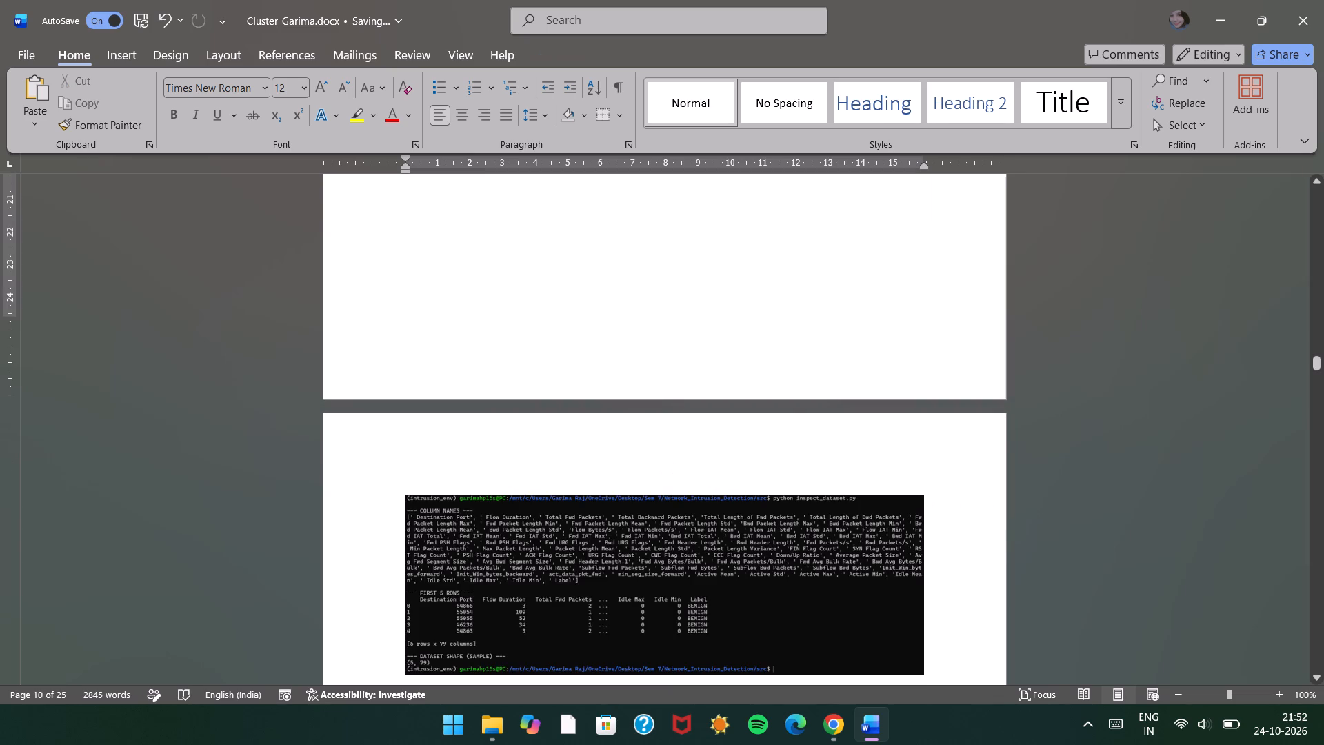
Shrink the inspect_dataset.py code screenshot proportionally to about 13.6 cm wide so its output screenshot fits on the same page.
{"action": "scroll", "coordinate": [626, 348], "scroll_direction": "up", "scroll_amount": 2}
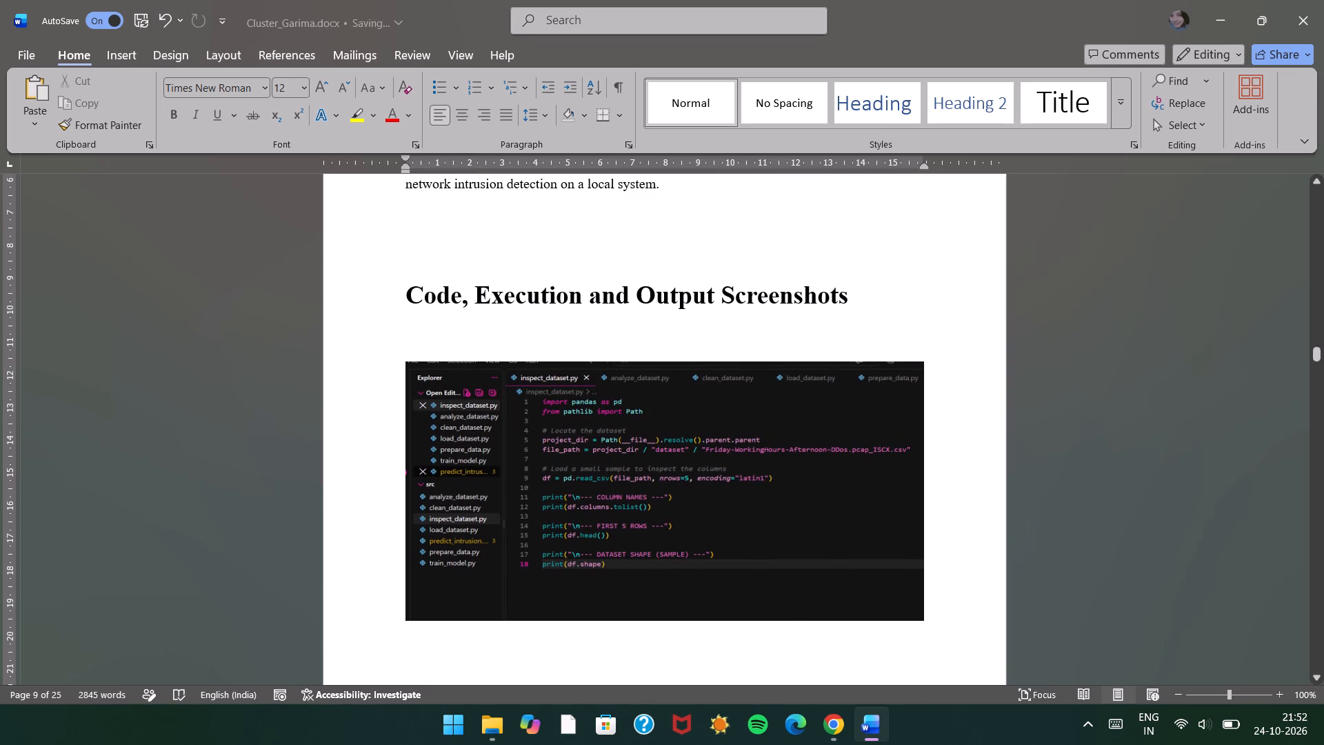
{"action": "left_click", "coordinate": [696, 476]}
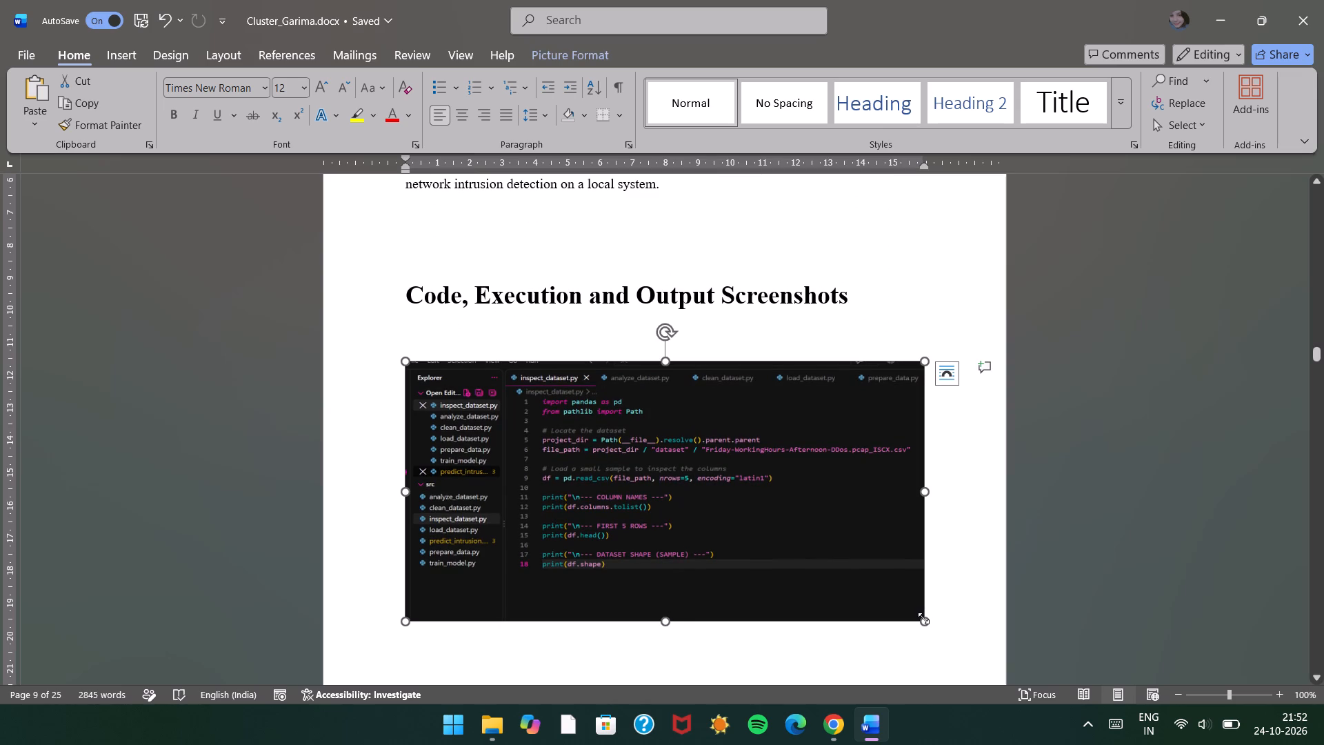
{"action": "left_click_drag", "start_coordinate": [923, 618], "coordinate": [846, 527]}
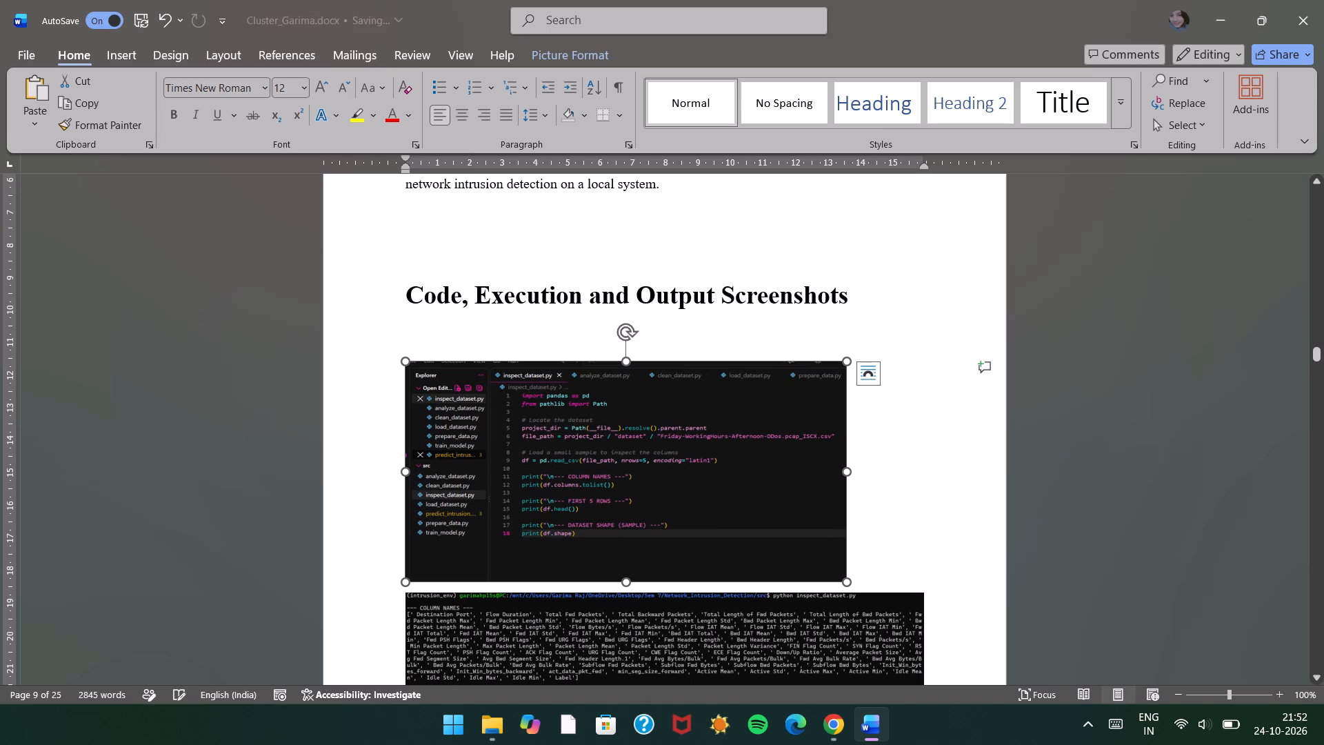
{"action": "left_click", "coordinate": [954, 547]}
{"action": "scroll", "coordinate": [954, 547], "scroll_direction": "down", "scroll_amount": 2}
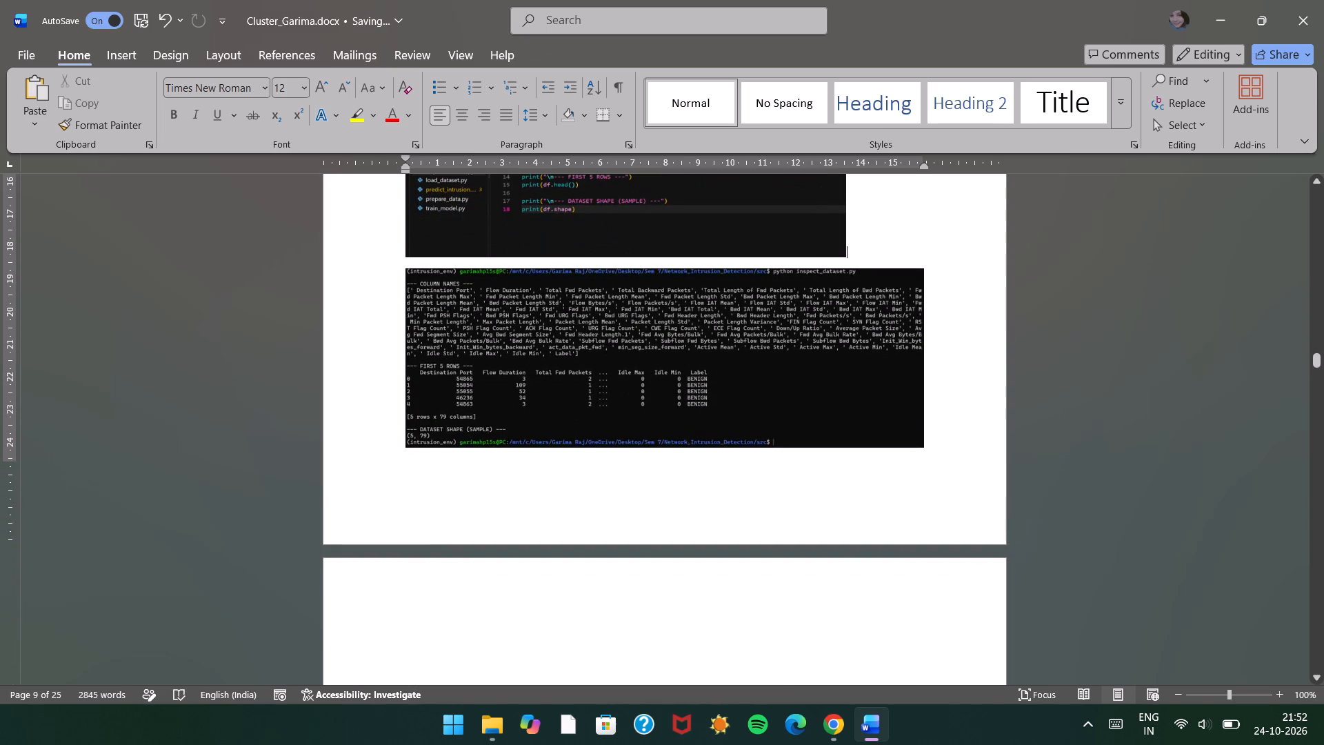
{"action": "scroll", "coordinate": [954, 547], "scroll_direction": "up", "scroll_amount": 1}
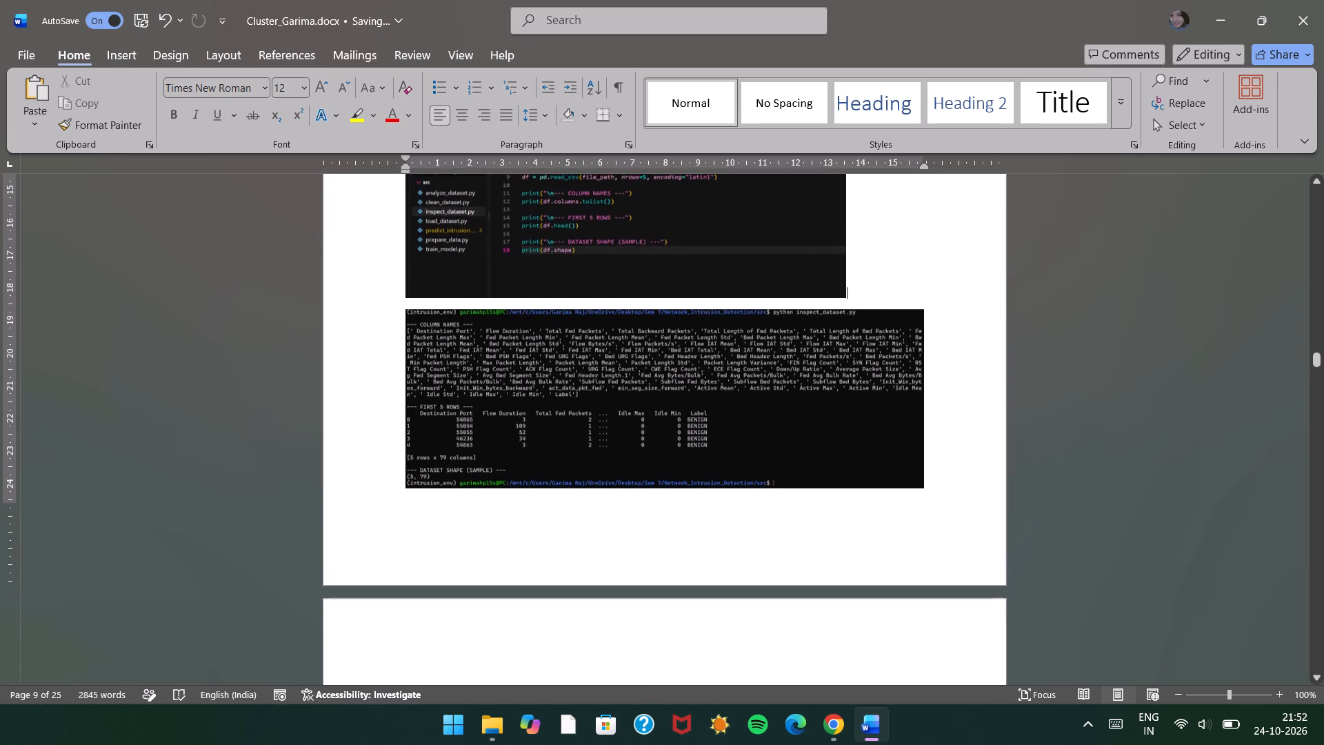
{"action": "scroll", "coordinate": [954, 547], "scroll_direction": "up", "scroll_amount": 1}
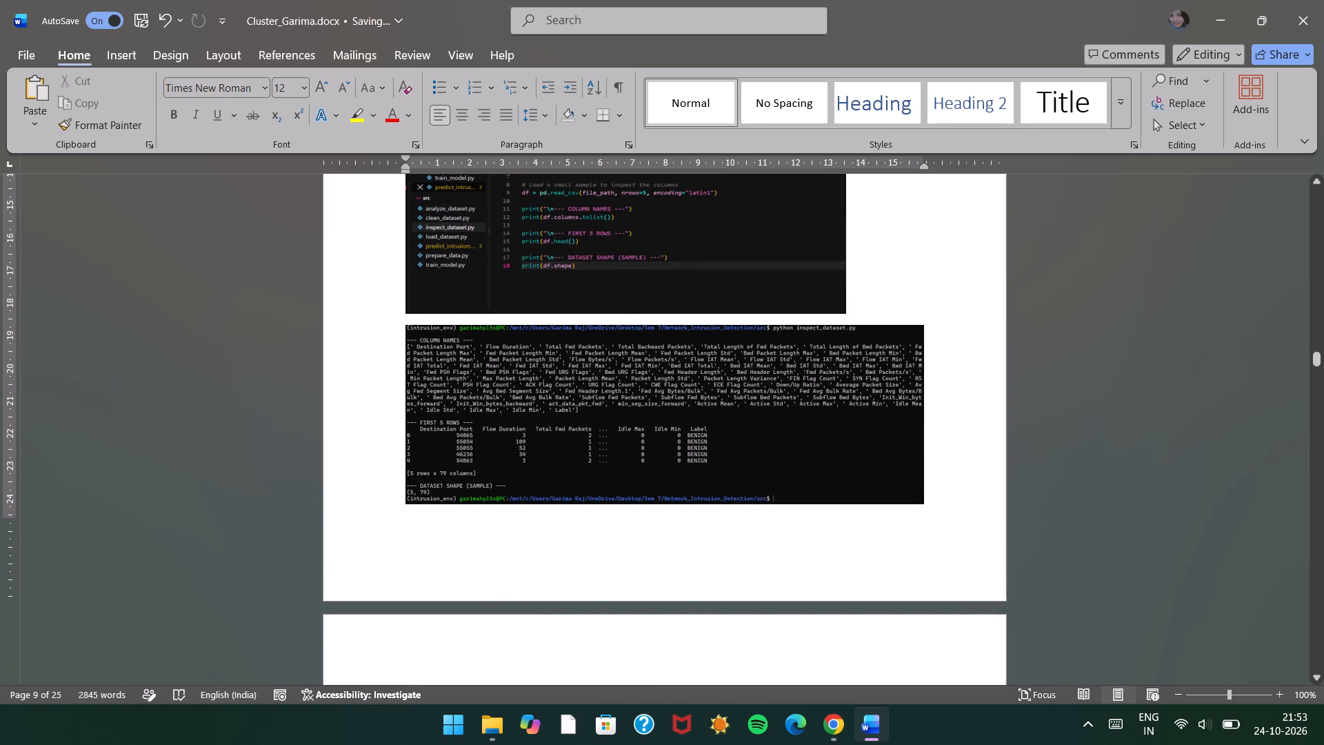
Enlarge the inspect_dataset.py code screenshot to about 14.5 cm wide, keeping its proportions and the output screenshot on the same page.
{"action": "left_click", "coordinate": [650, 266]}
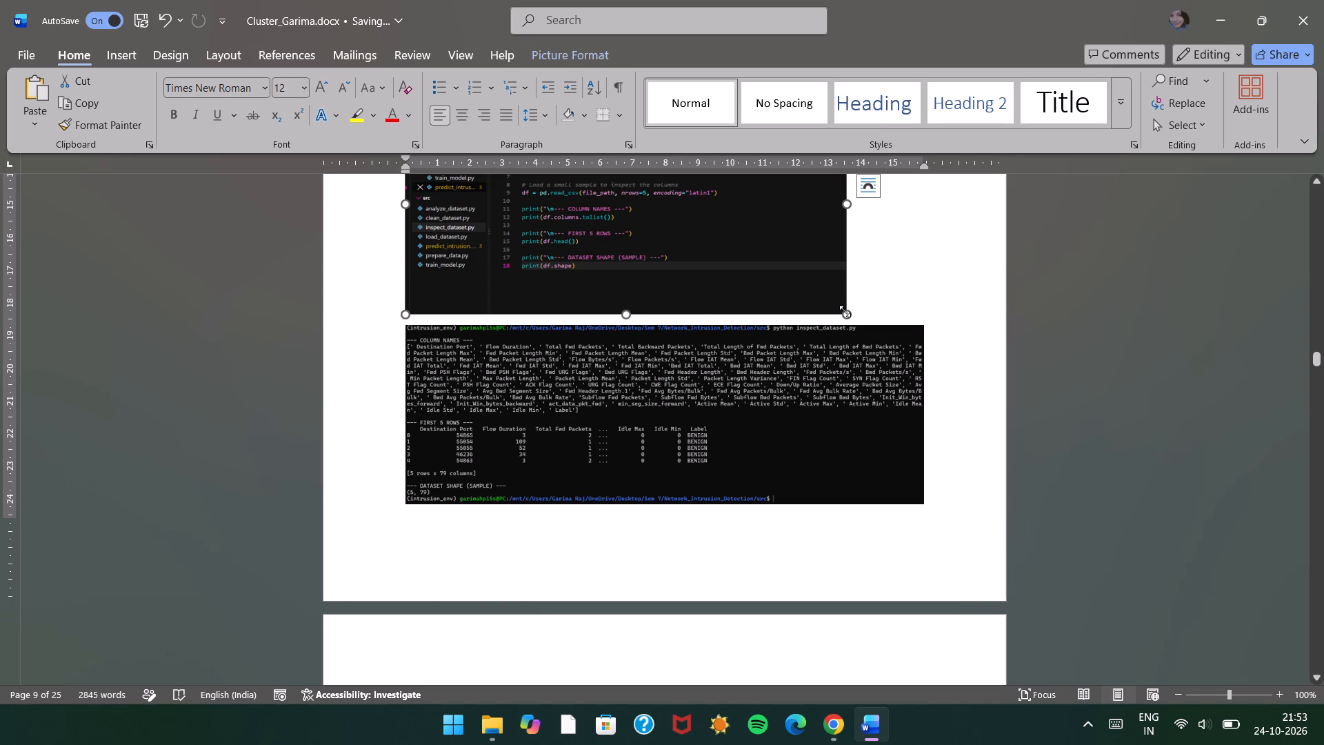
{"action": "left_click_drag", "start_coordinate": [845, 311], "coordinate": [851, 319]}
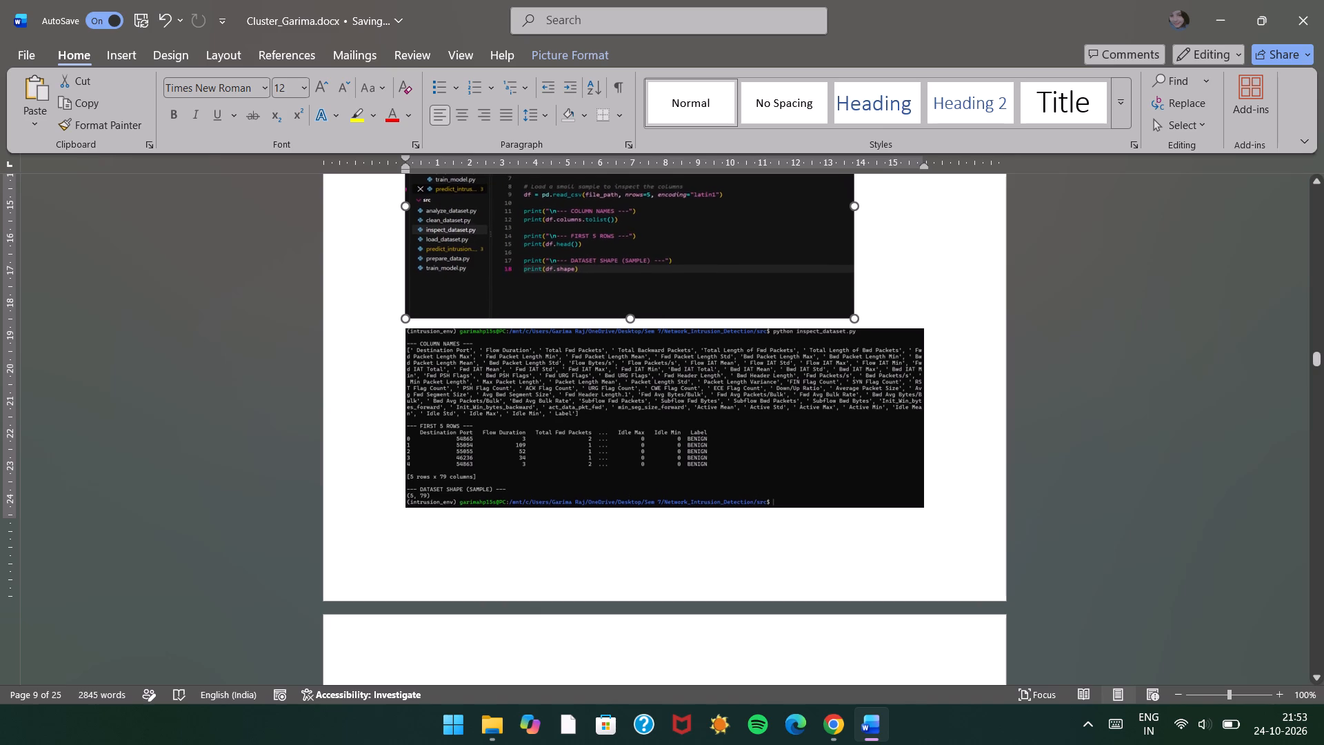
{"action": "left_click_drag", "start_coordinate": [851, 319], "coordinate": [856, 325]}
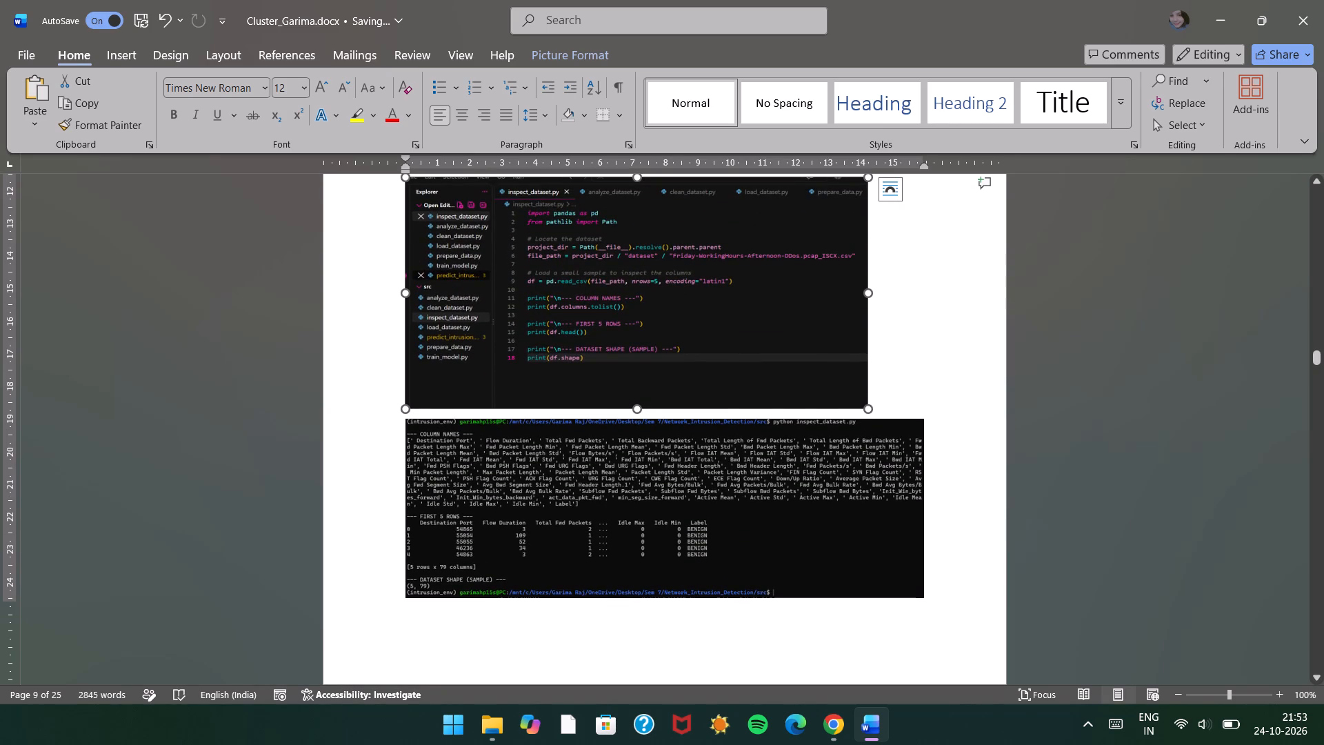
{"action": "left_click", "coordinate": [868, 406]}
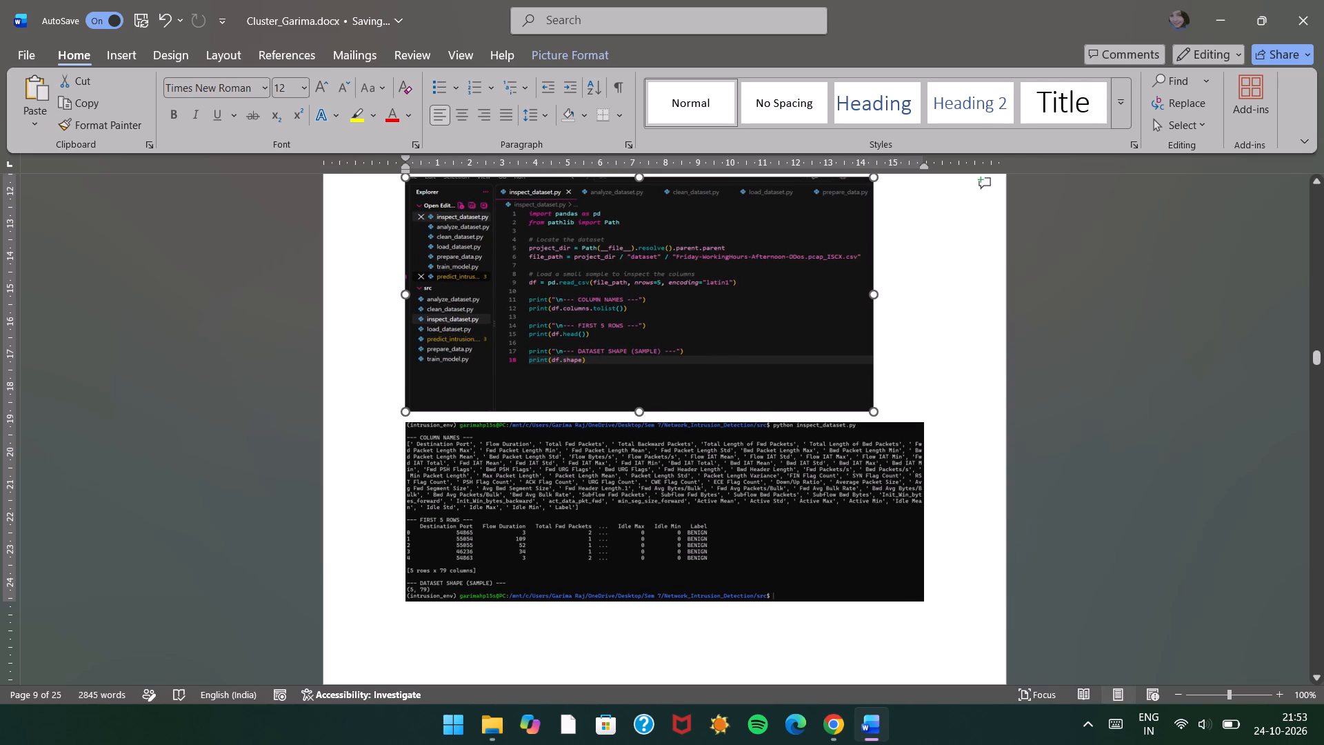
{"action": "left_click", "coordinate": [873, 410]}
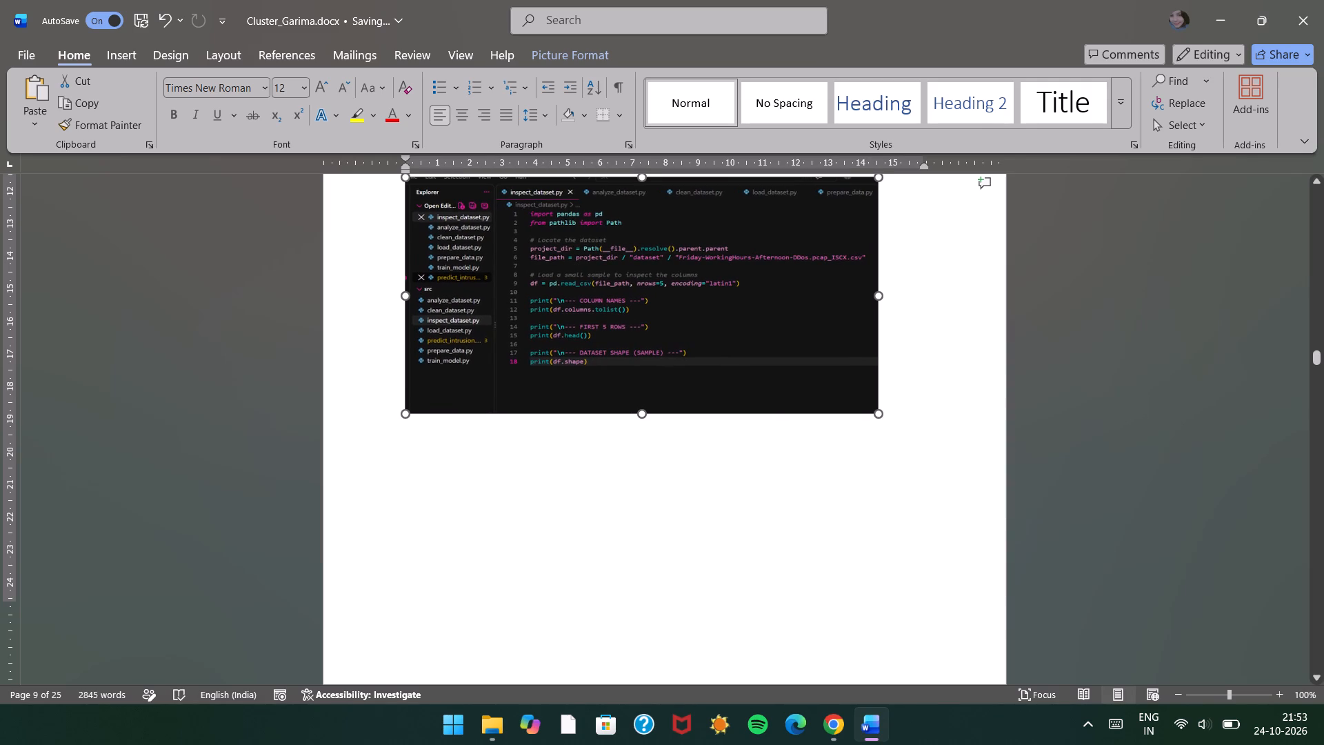
{"action": "left_click", "coordinate": [908, 410]}
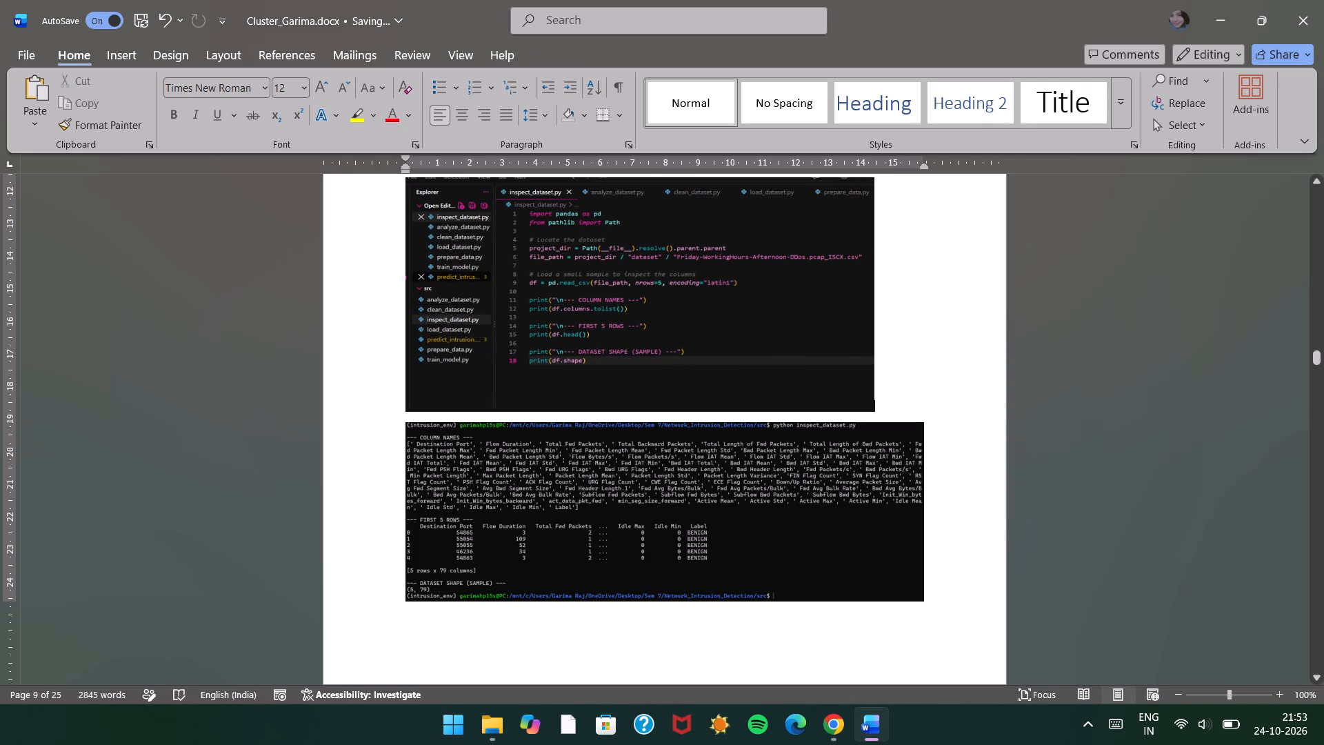
{"action": "scroll", "coordinate": [952, 484], "scroll_direction": "up", "scroll_amount": 1}
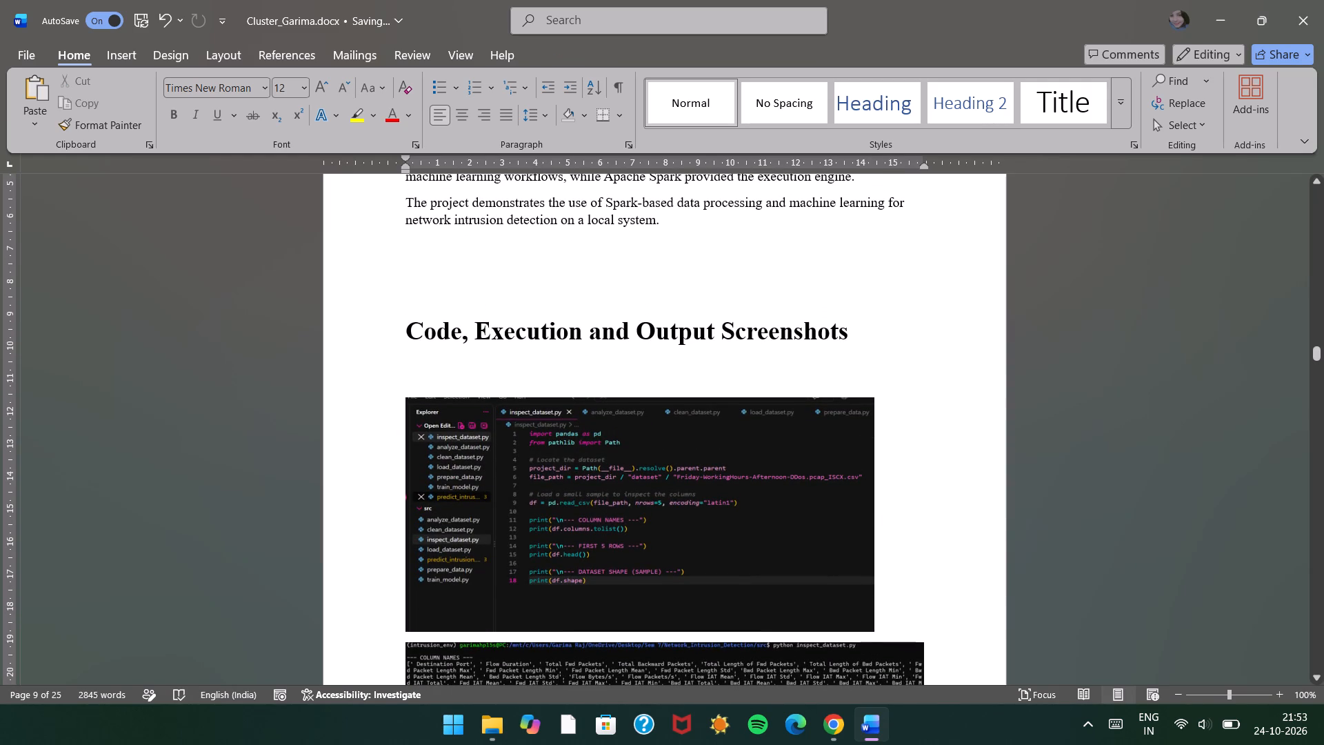
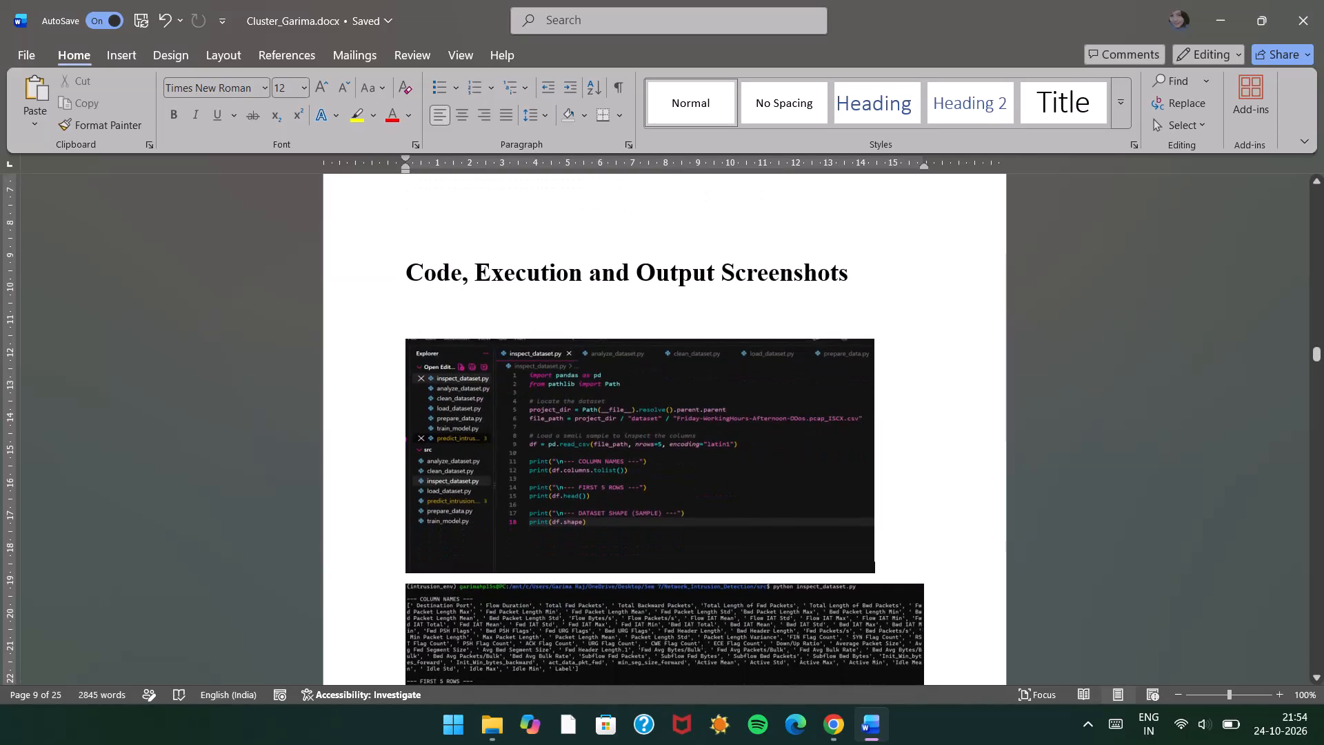
{"action": "scroll", "coordinate": [952, 484], "scroll_direction": "down", "scroll_amount": 1}
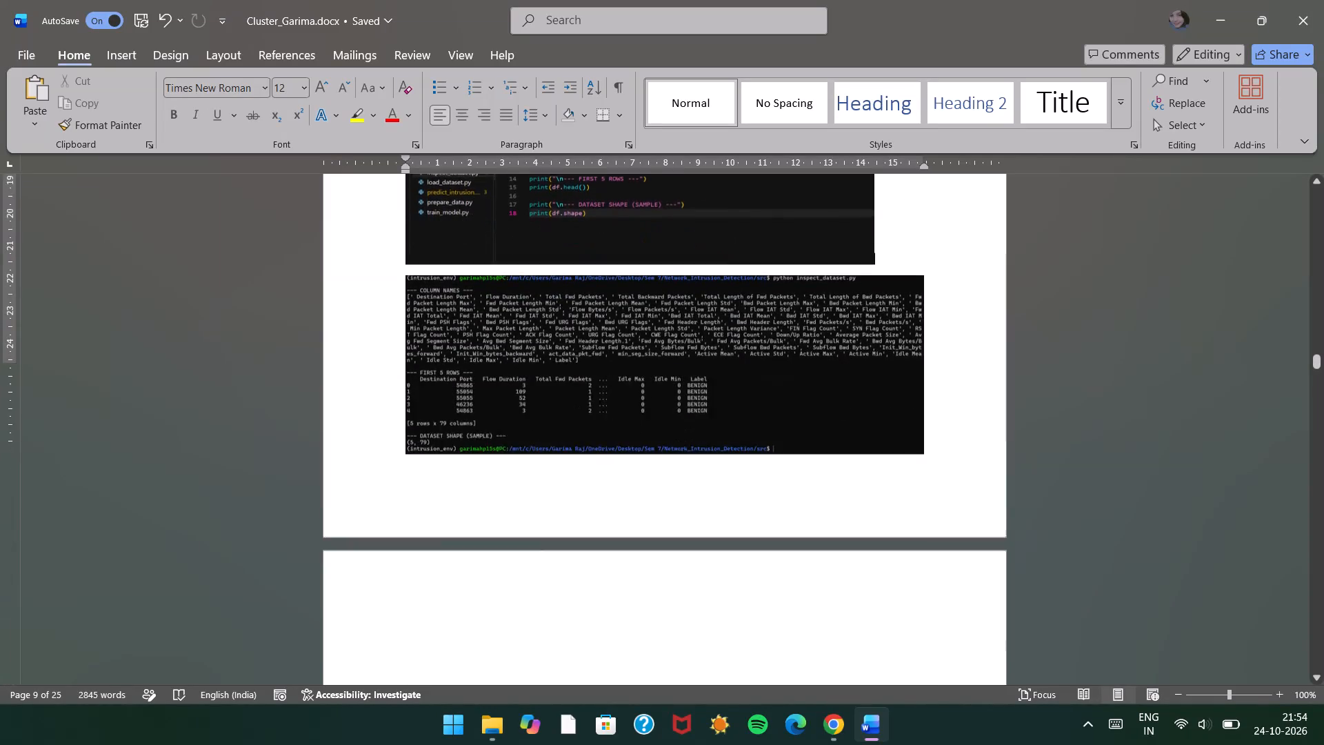
{"action": "scroll", "coordinate": [952, 484], "scroll_direction": "down", "scroll_amount": 1}
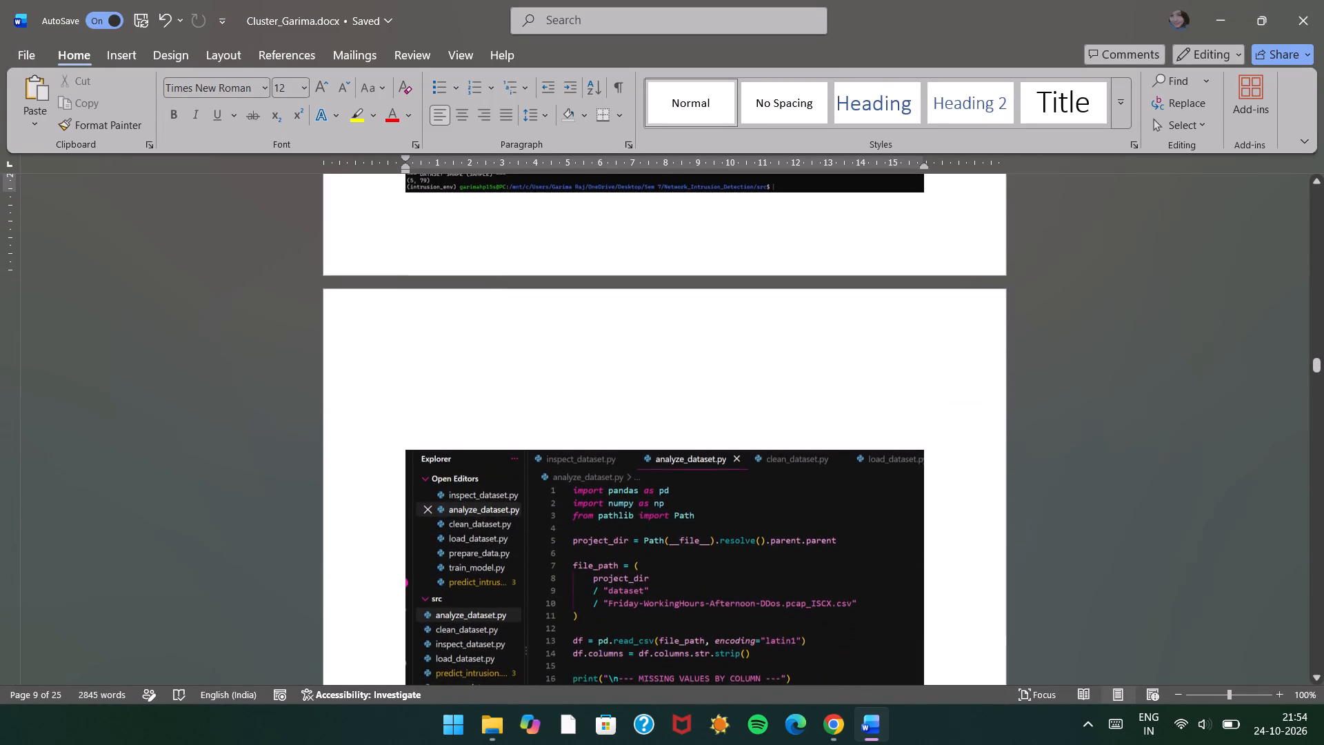
{"action": "scroll", "coordinate": [952, 484], "scroll_direction": "up", "scroll_amount": 1}
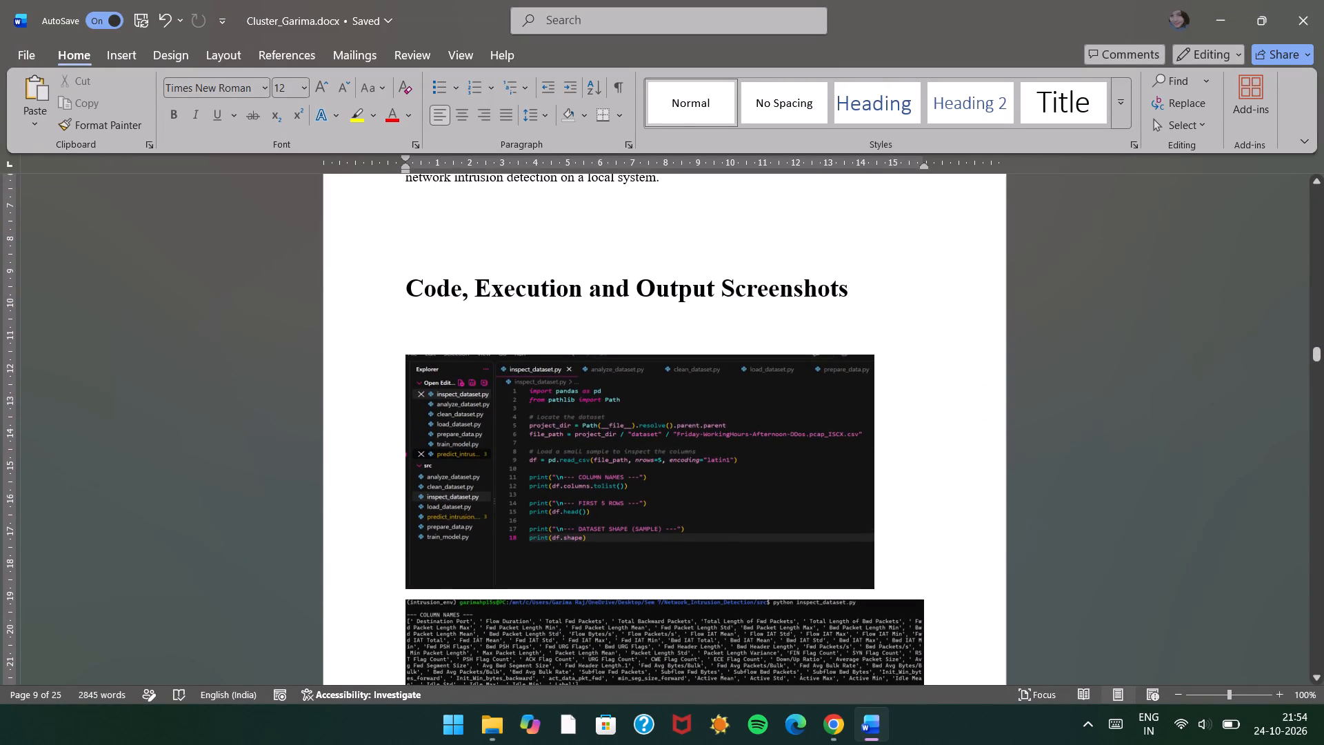
{"action": "left_click", "coordinate": [468, 319]}
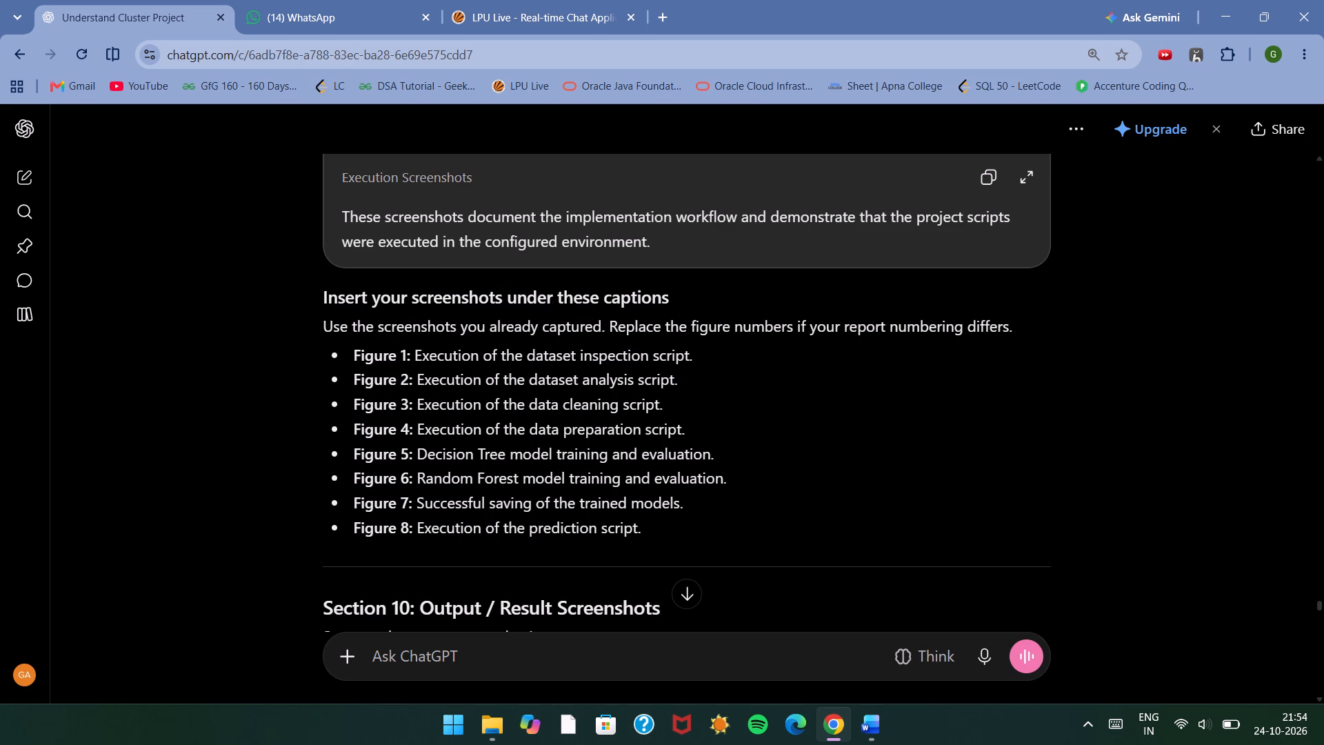
Copy the caption "Execution of the dataset inspection script." from ChatGPT into the empty line under the Word heading "Code, Execution and Output Screenshots".
{"action": "left_click_drag", "start_coordinate": [697, 355], "coordinate": [430, 366]}
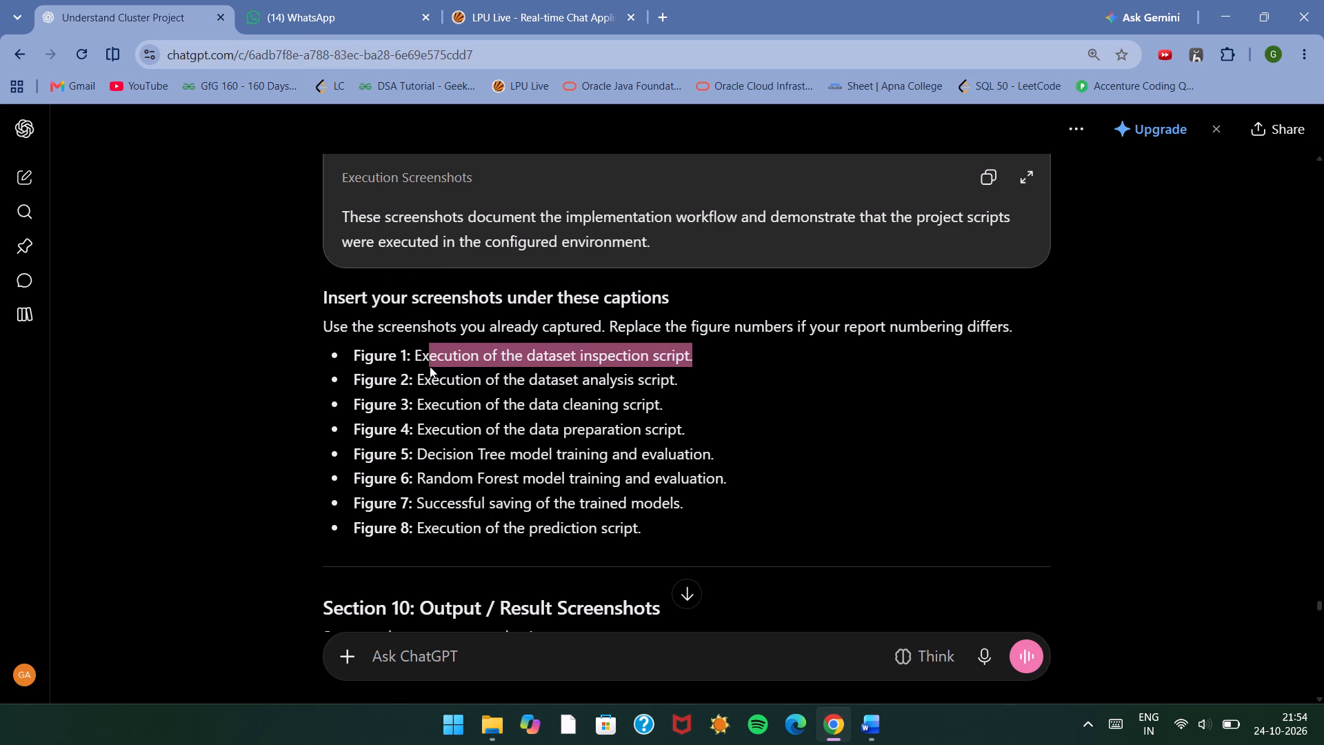
{"action": "left_click_drag", "start_coordinate": [430, 366], "coordinate": [416, 363]}
{"action": "key", "text": "ctrl+c"}
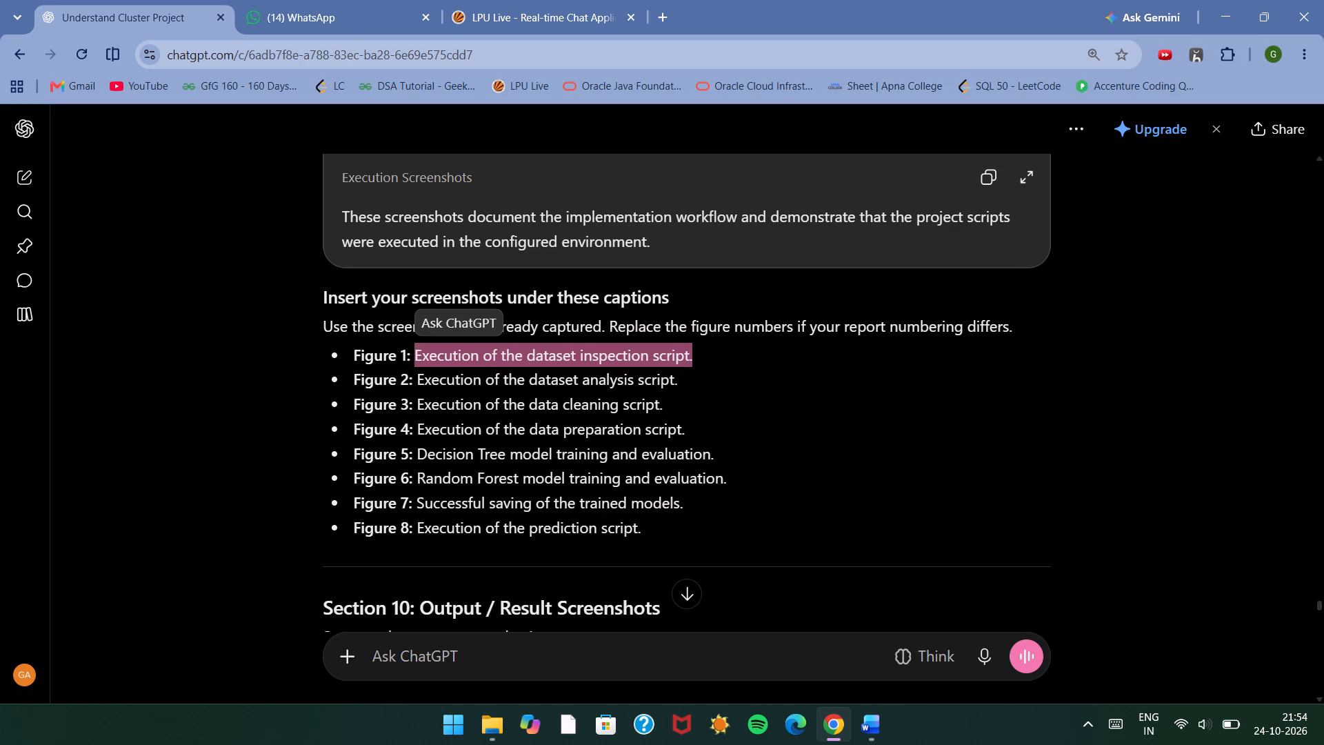
{"action": "left_click", "coordinate": [875, 727]}
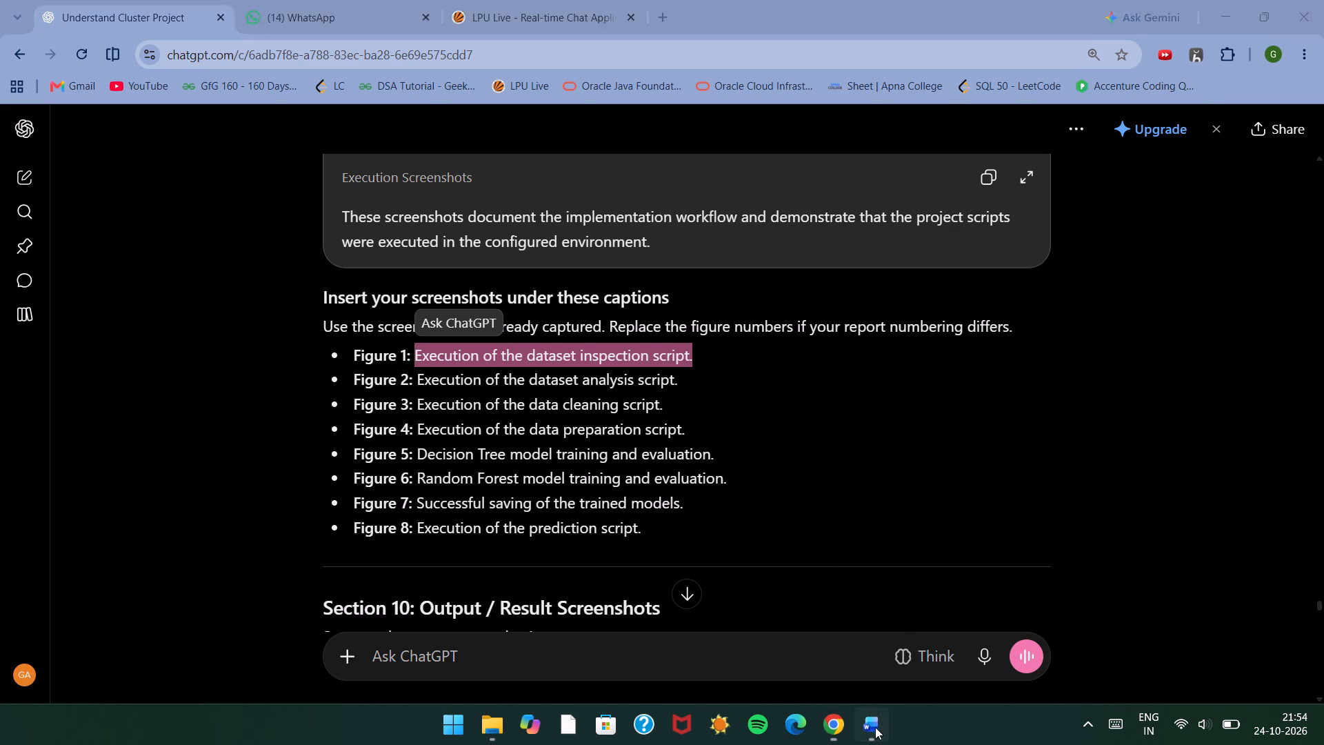
{"action": "left_click", "coordinate": [541, 321]}
{"action": "key", "text": "ctrl+v"}
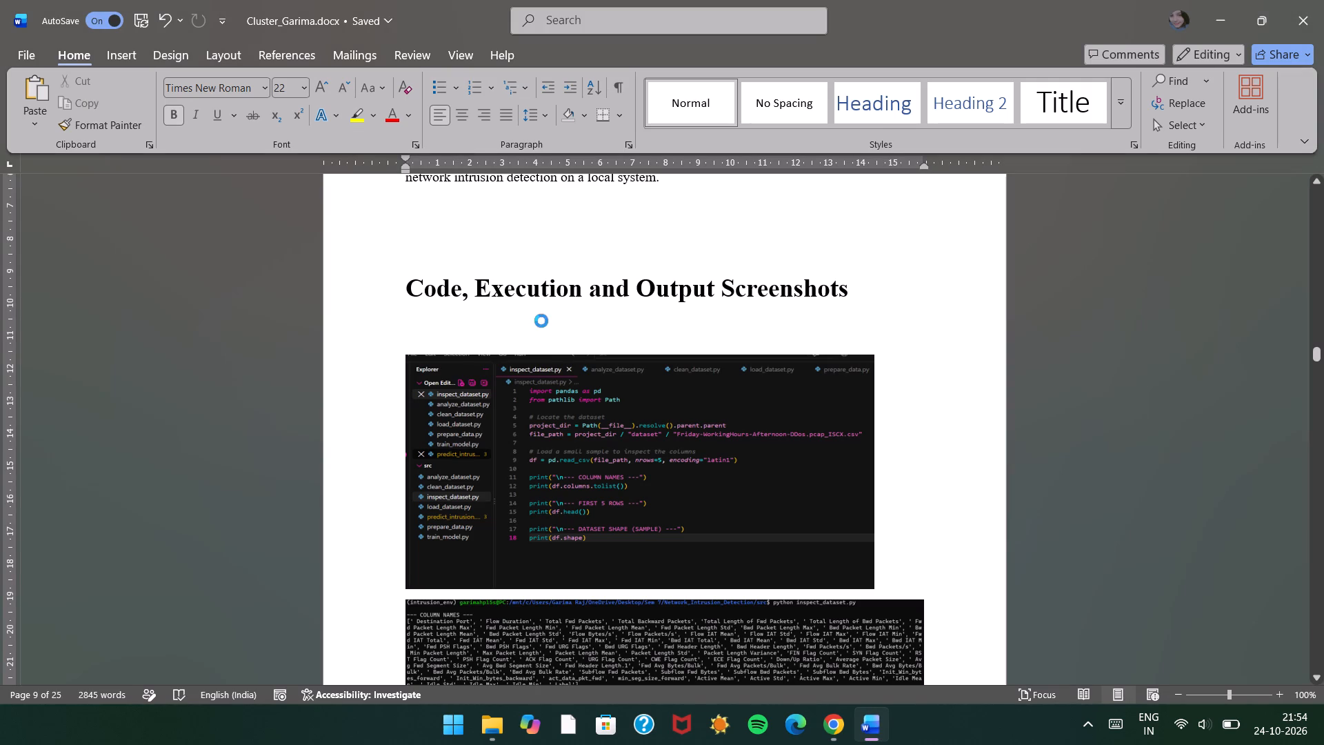
Format the dataset inspection caption as non-bold italic text at size 12.
{"action": "left_click_drag", "start_coordinate": [860, 329], "coordinate": [649, 329]}
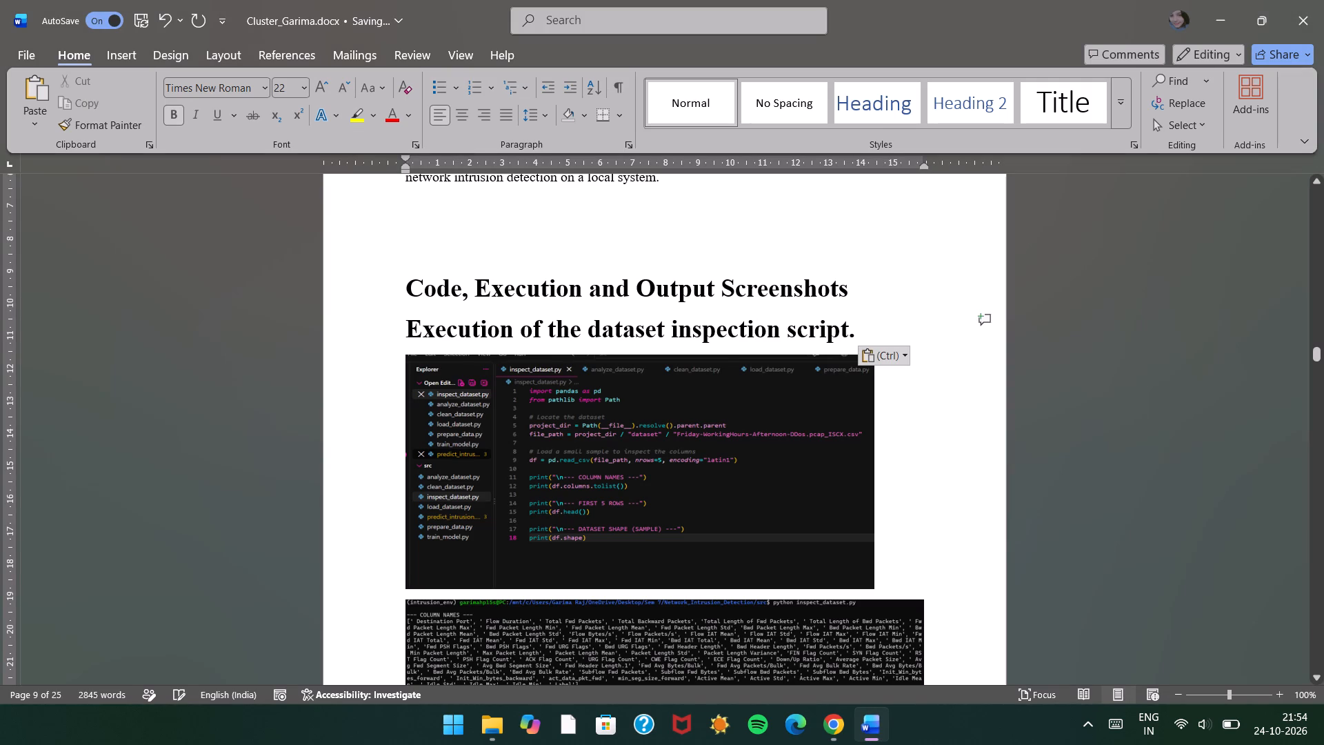
{"action": "left_click_drag", "start_coordinate": [649, 329], "coordinate": [409, 326]}
{"action": "left_click", "coordinate": [425, 304]}
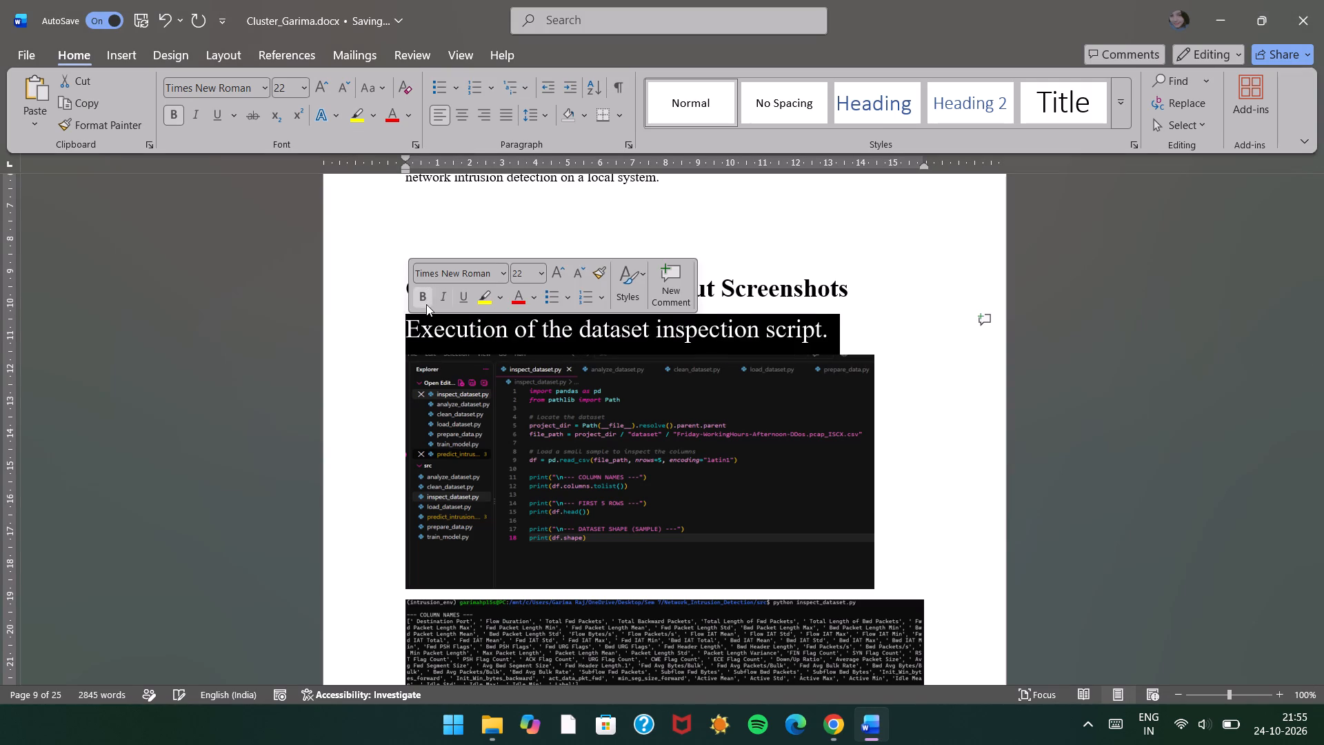
{"action": "left_click", "coordinate": [542, 276]}
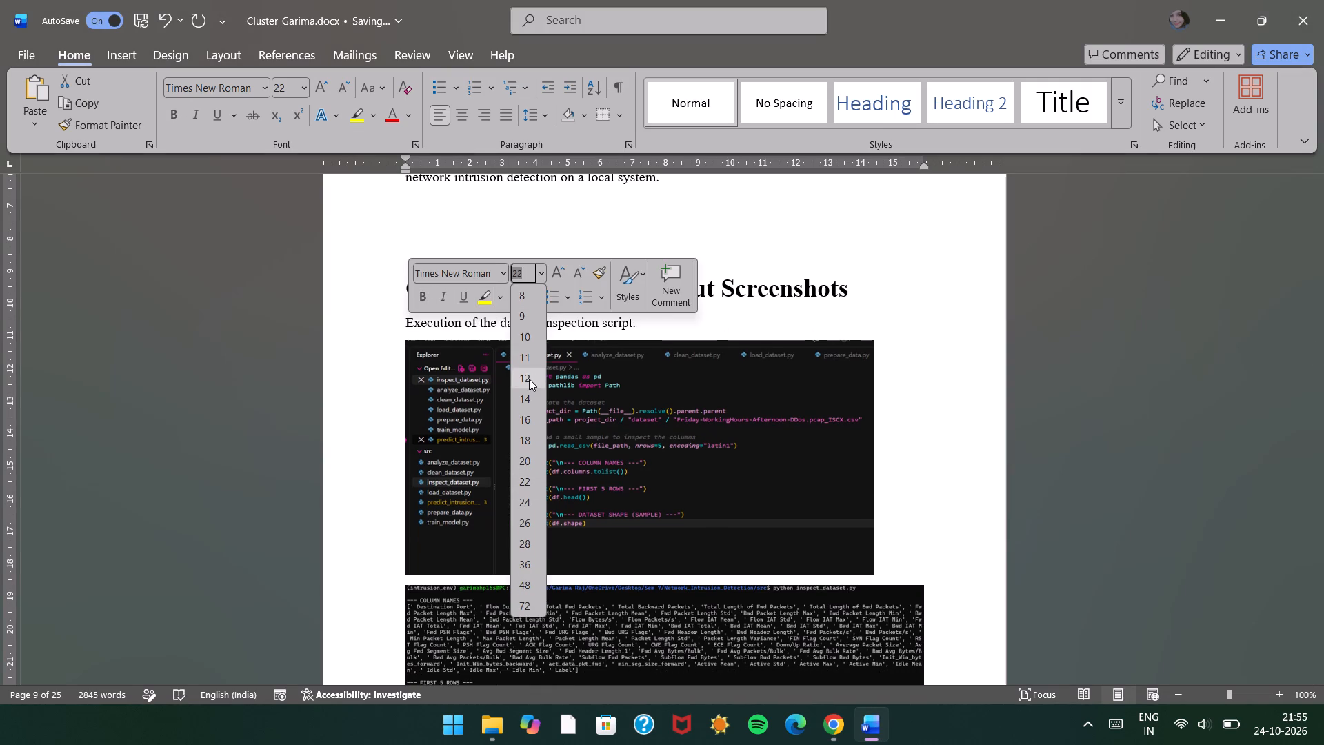
{"action": "left_click", "coordinate": [529, 379]}
{"action": "left_click", "coordinate": [924, 339]}
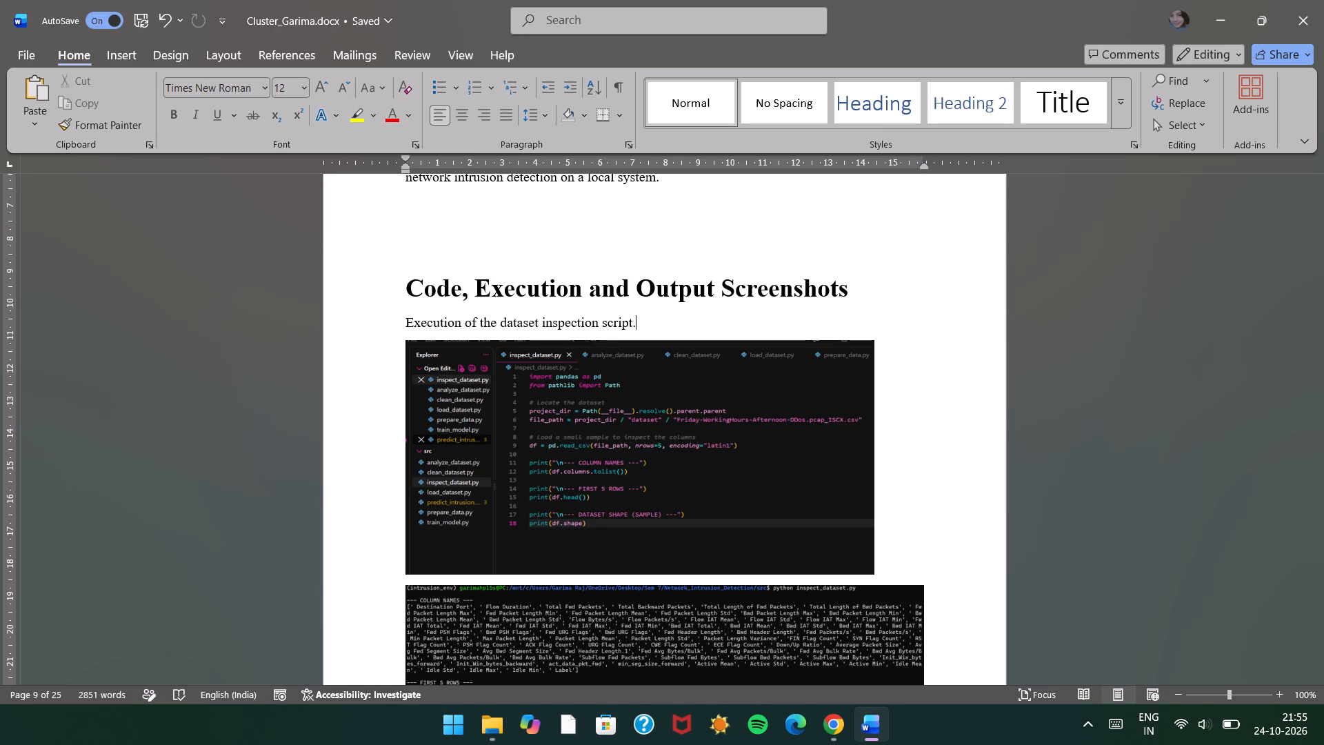
{"action": "left_click_drag", "start_coordinate": [644, 324], "coordinate": [450, 310]}
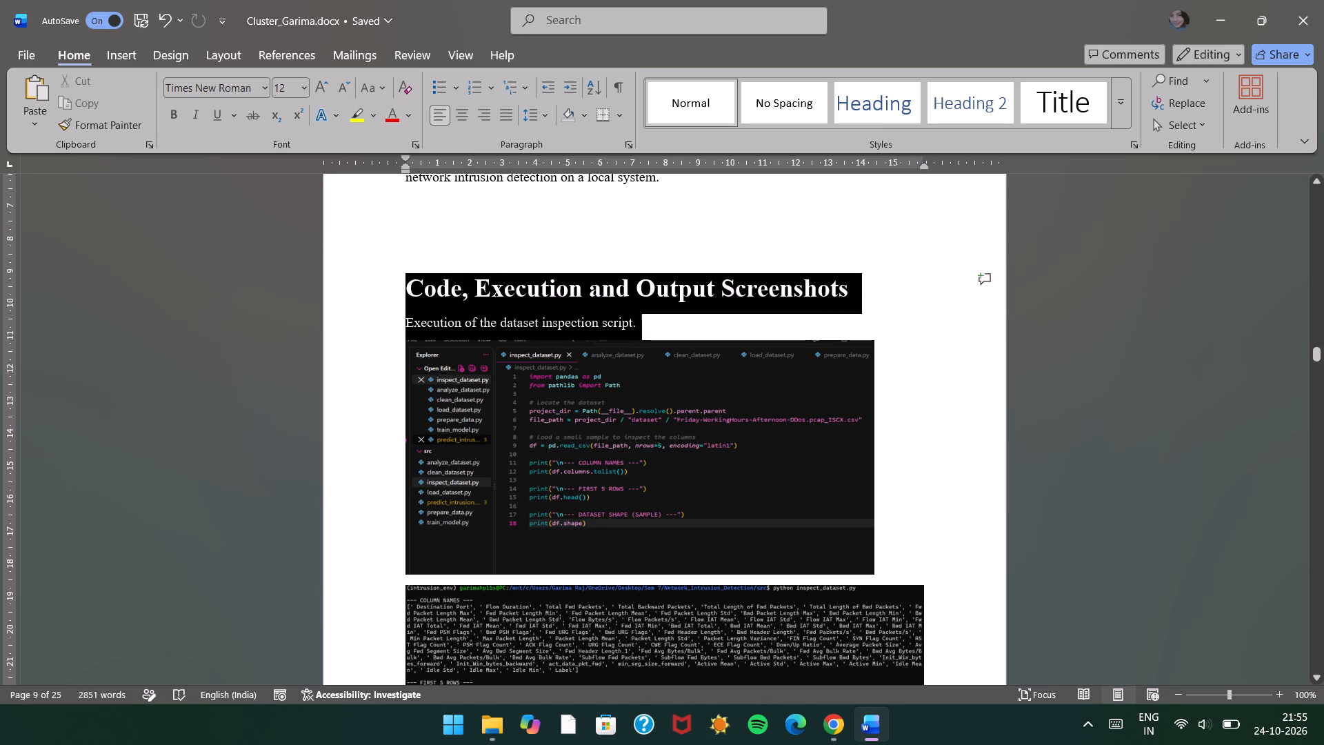
{"action": "left_click_drag", "start_coordinate": [450, 310], "coordinate": [412, 323]}
{"action": "left_click", "coordinate": [454, 296]}
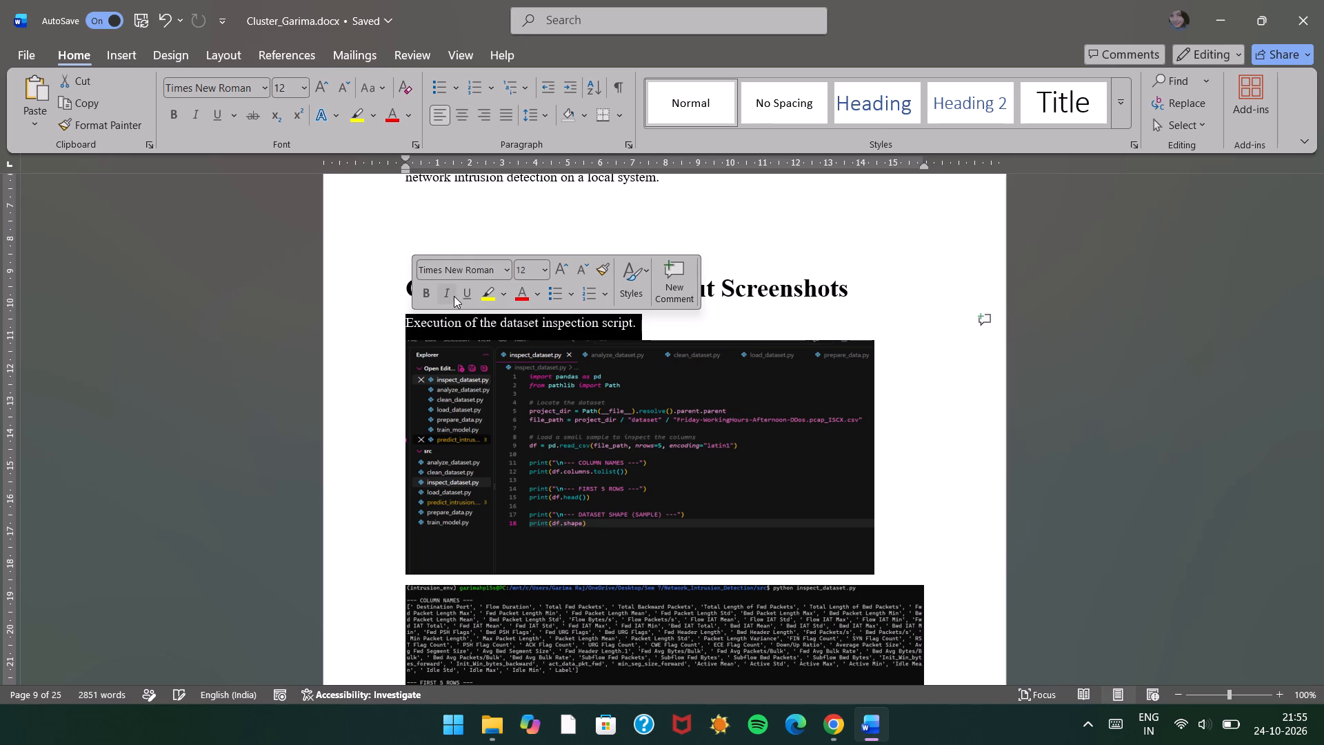
{"action": "left_click", "coordinate": [712, 326]}
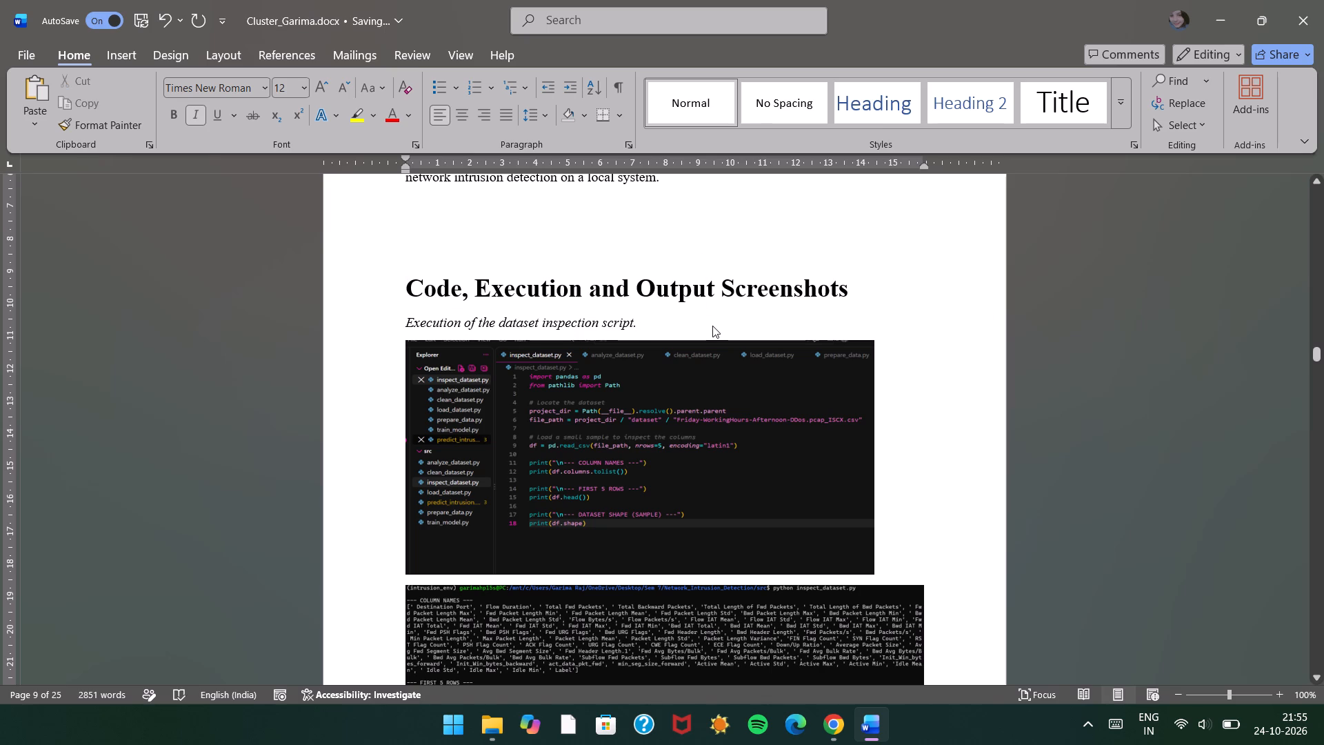
Remove one empty line above the analyze_dataset.py code screenshot, undoing the excess deletion.
{"action": "scroll", "coordinate": [896, 450], "scroll_direction": "down", "scroll_amount": 3}
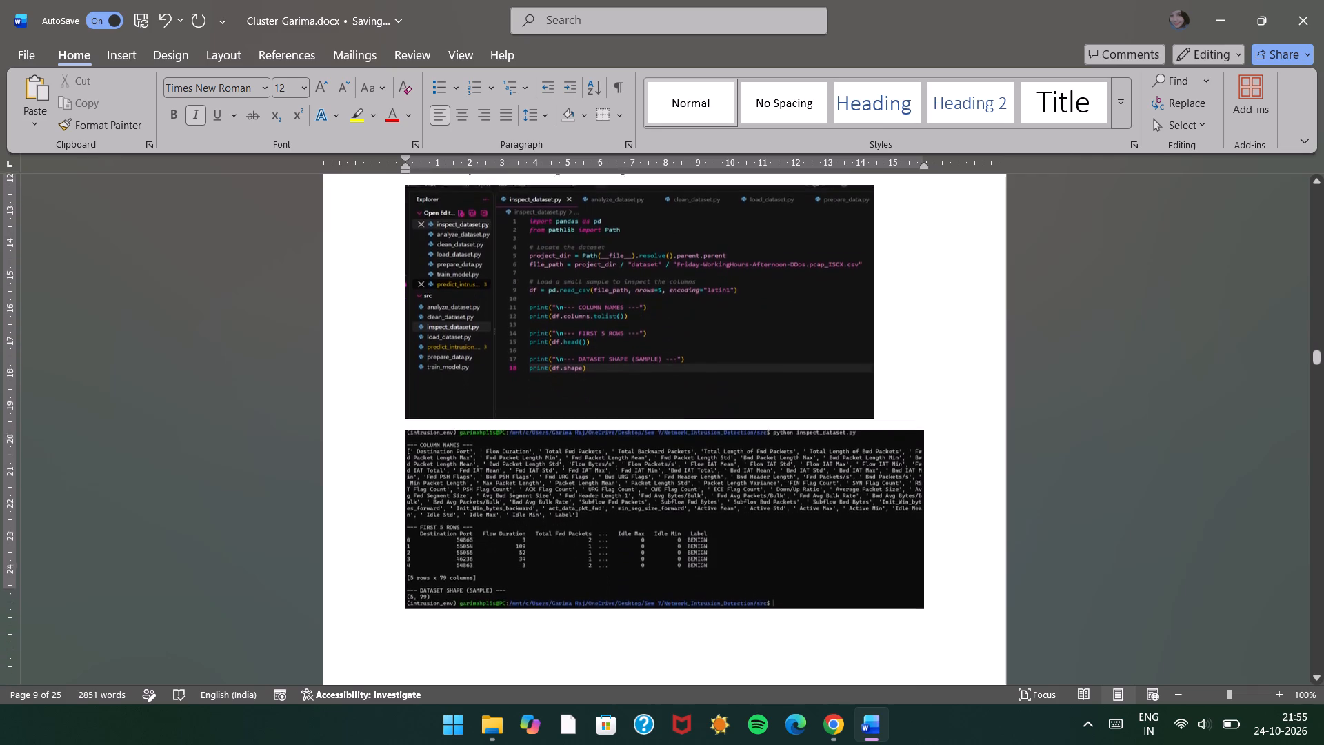
{"action": "scroll", "coordinate": [896, 450], "scroll_direction": "down", "scroll_amount": 3}
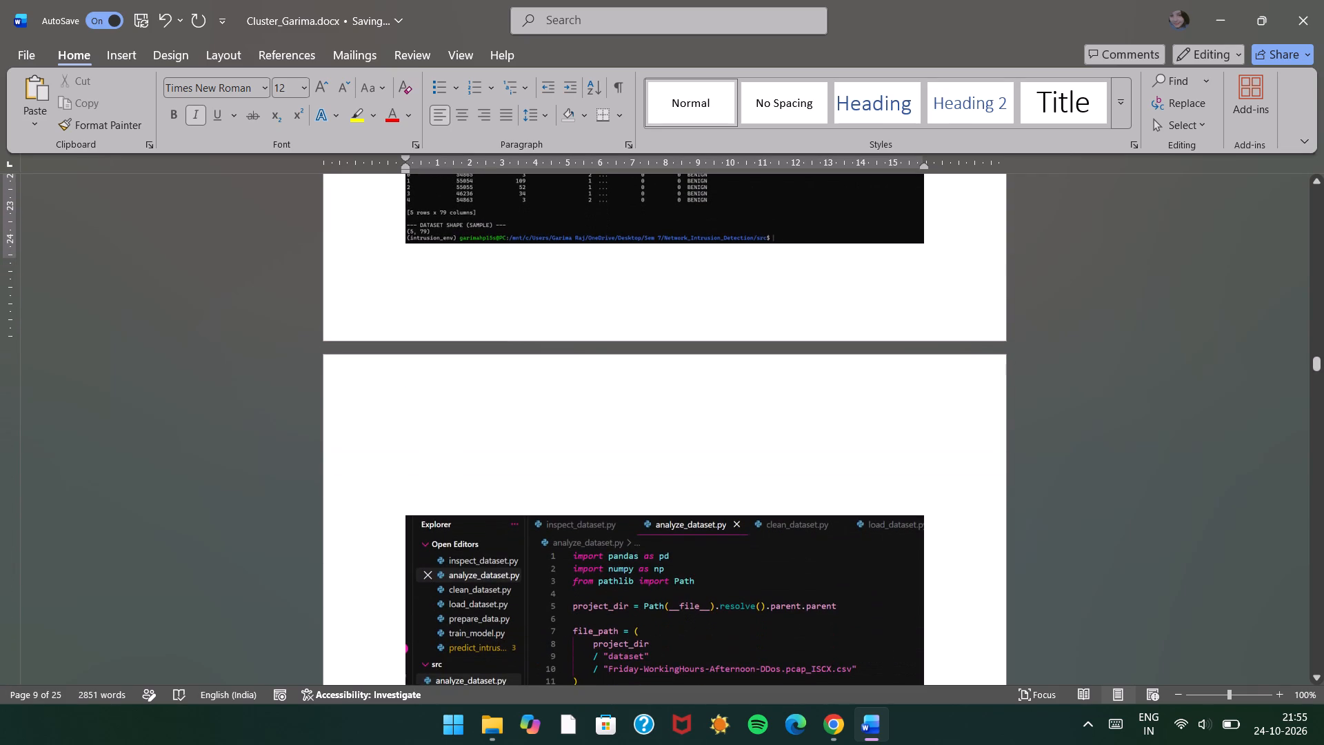
{"action": "left_click", "coordinate": [679, 468]}
{"action": "key", "text": "BackSpace"}
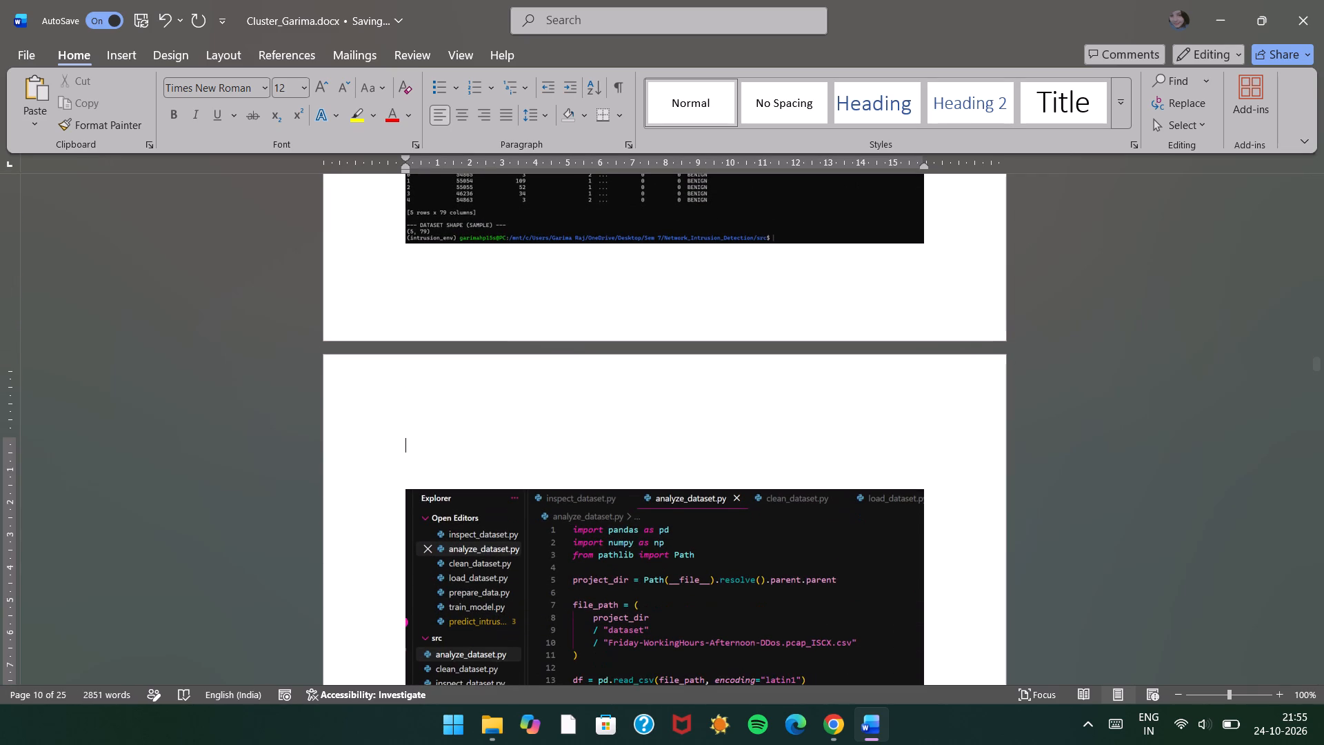
{"action": "key", "text": "BackSpace"}
{"action": "key", "text": "BackSpace"}
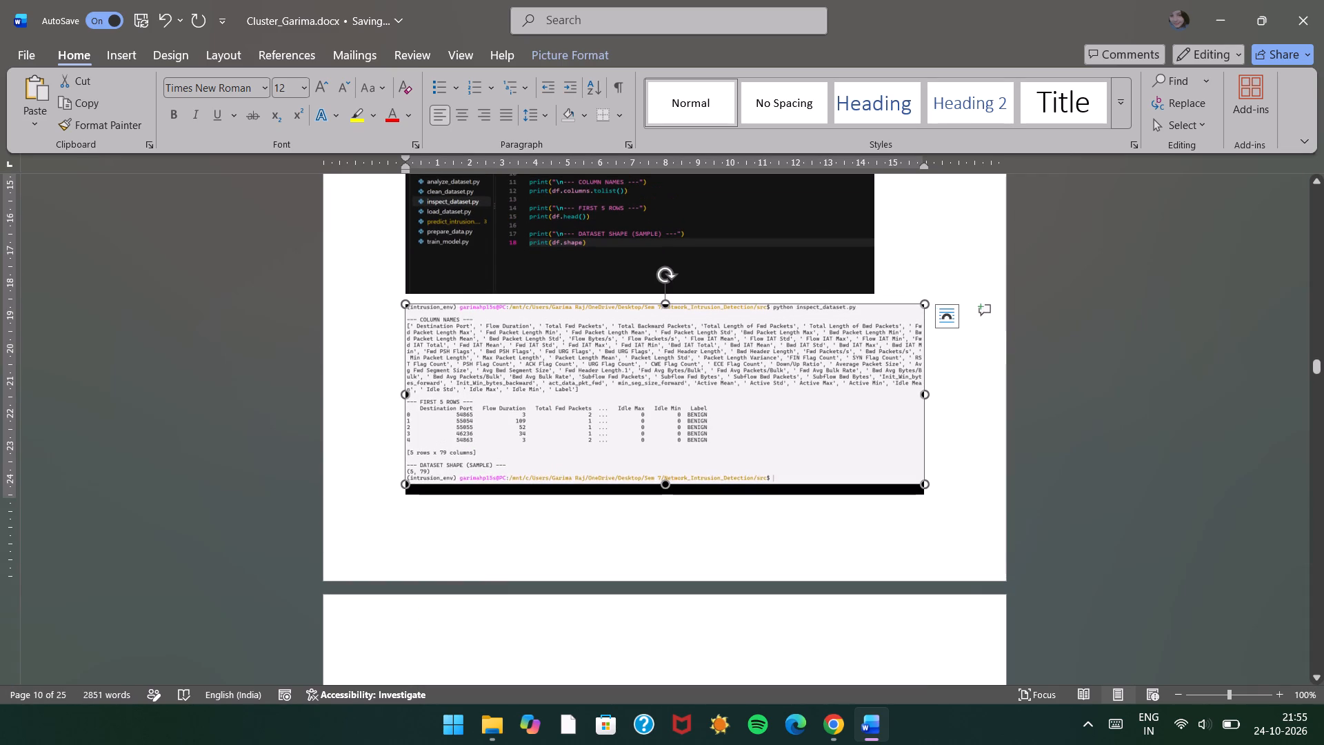
{"action": "key", "text": "ctrl+z"}
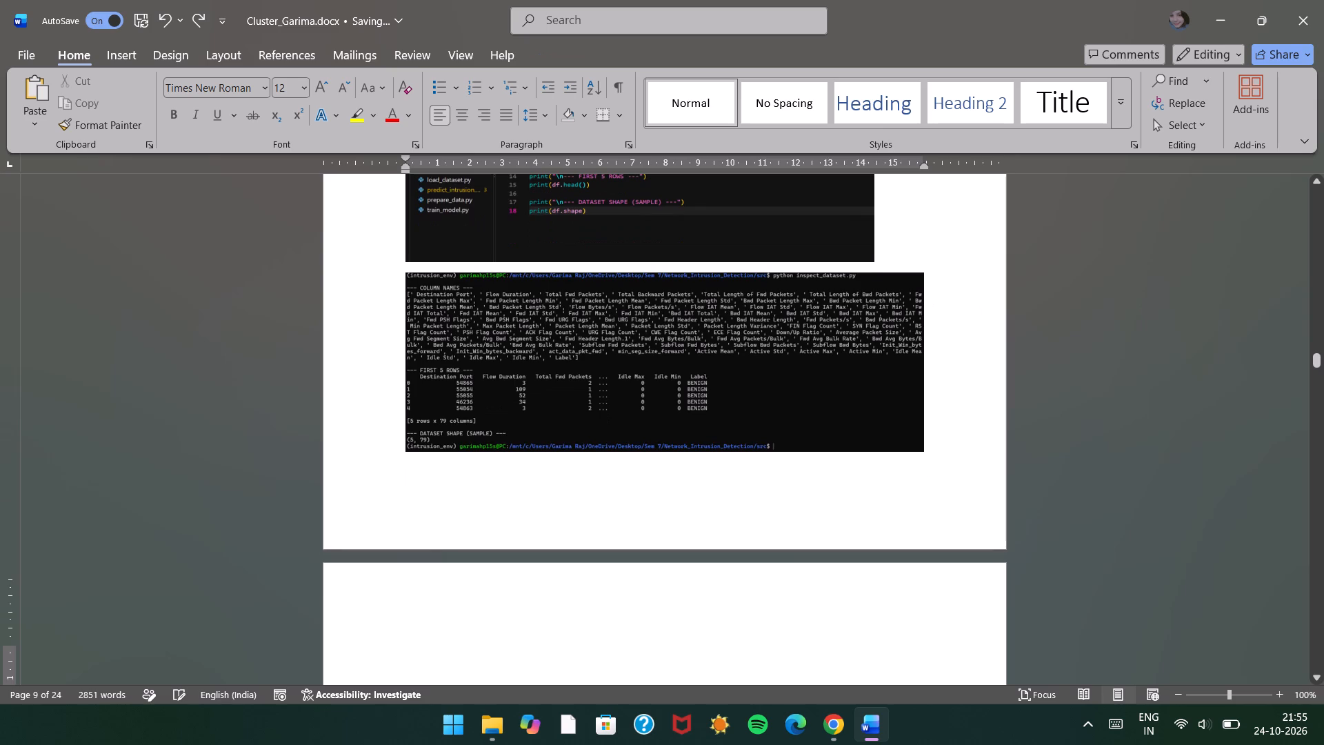
Copy "Execution of the dataset analysis script." from ChatGPT into Word as an italic caption above the analyze_dataset.py code screenshot.
{"action": "scroll", "coordinate": [679, 468], "scroll_direction": "down", "scroll_amount": 1}
{"action": "left_click", "coordinate": [841, 717]}
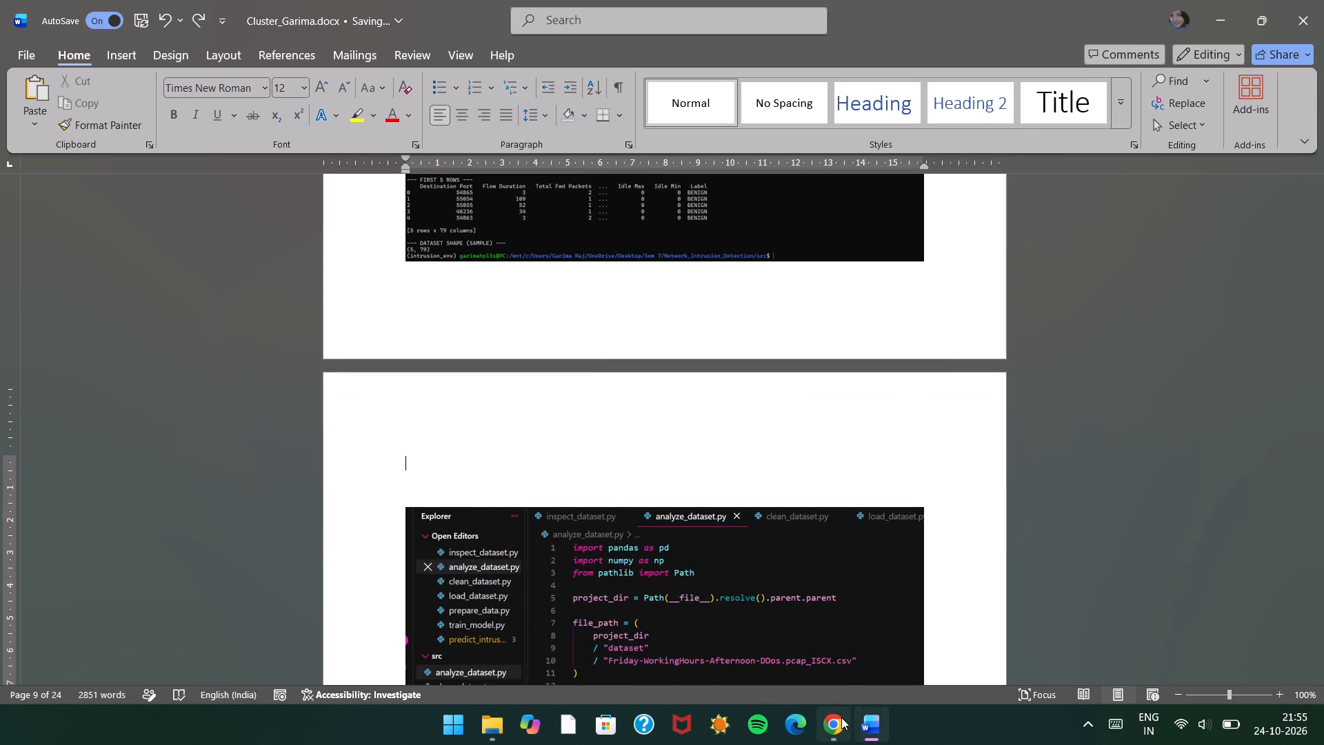
{"action": "left_click", "coordinate": [841, 717]}
{"action": "left_click", "coordinate": [841, 717]}
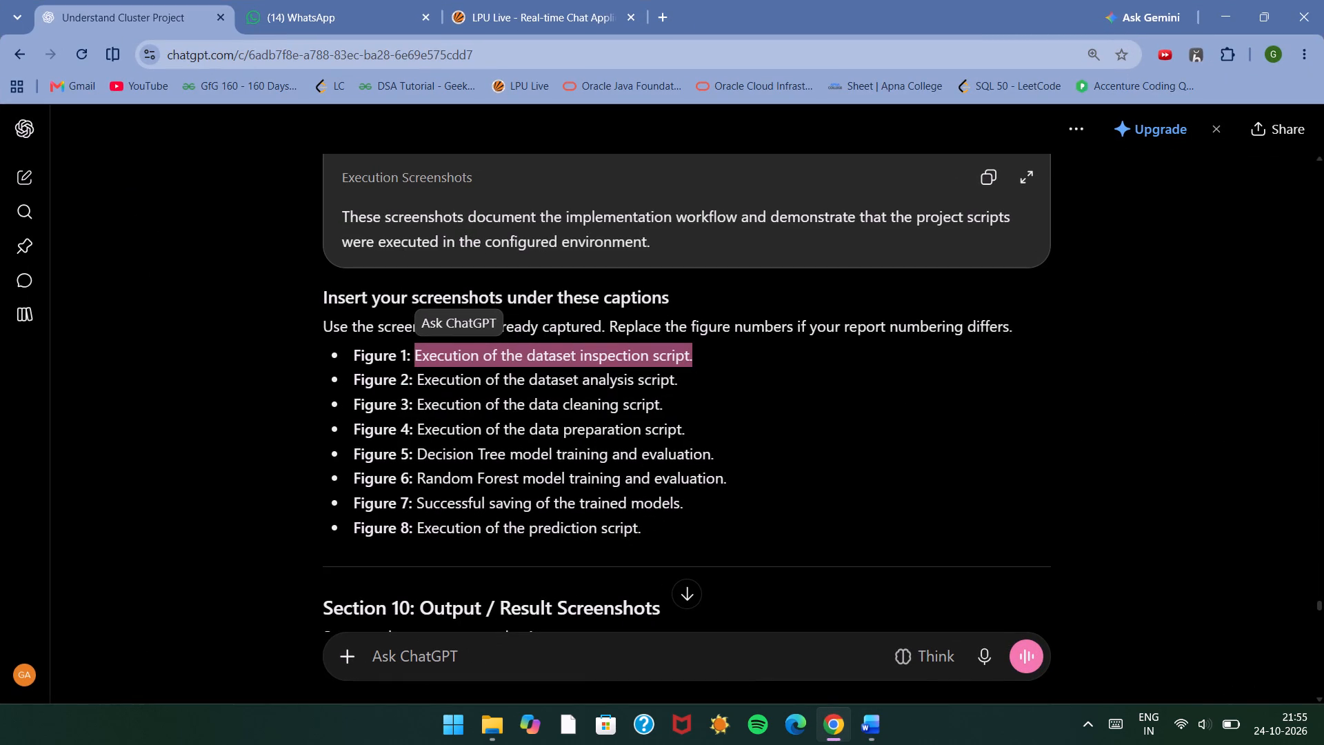
{"action": "left_click_drag", "start_coordinate": [418, 382], "coordinate": [680, 380]}
{"action": "key", "text": "ctrl+c"}
{"action": "left_click", "coordinate": [865, 727]}
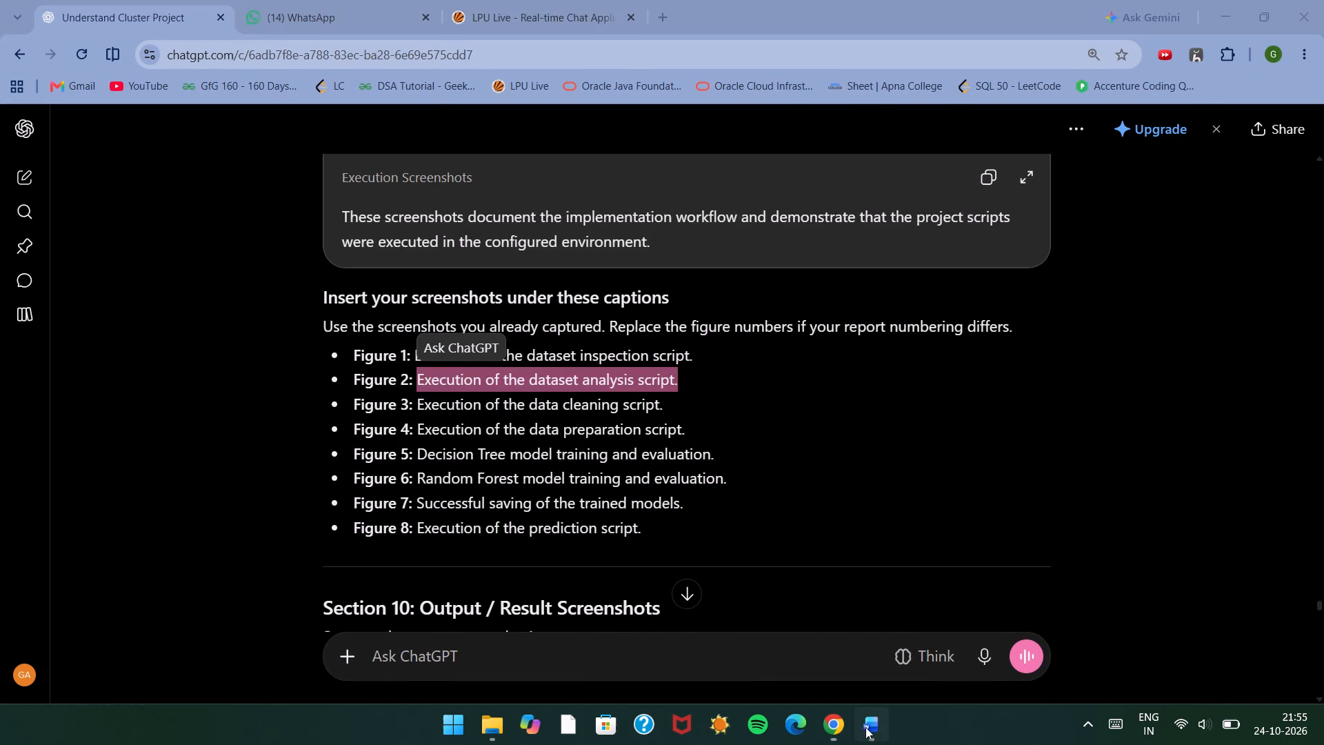
{"action": "key", "text": "ctrl+v"}
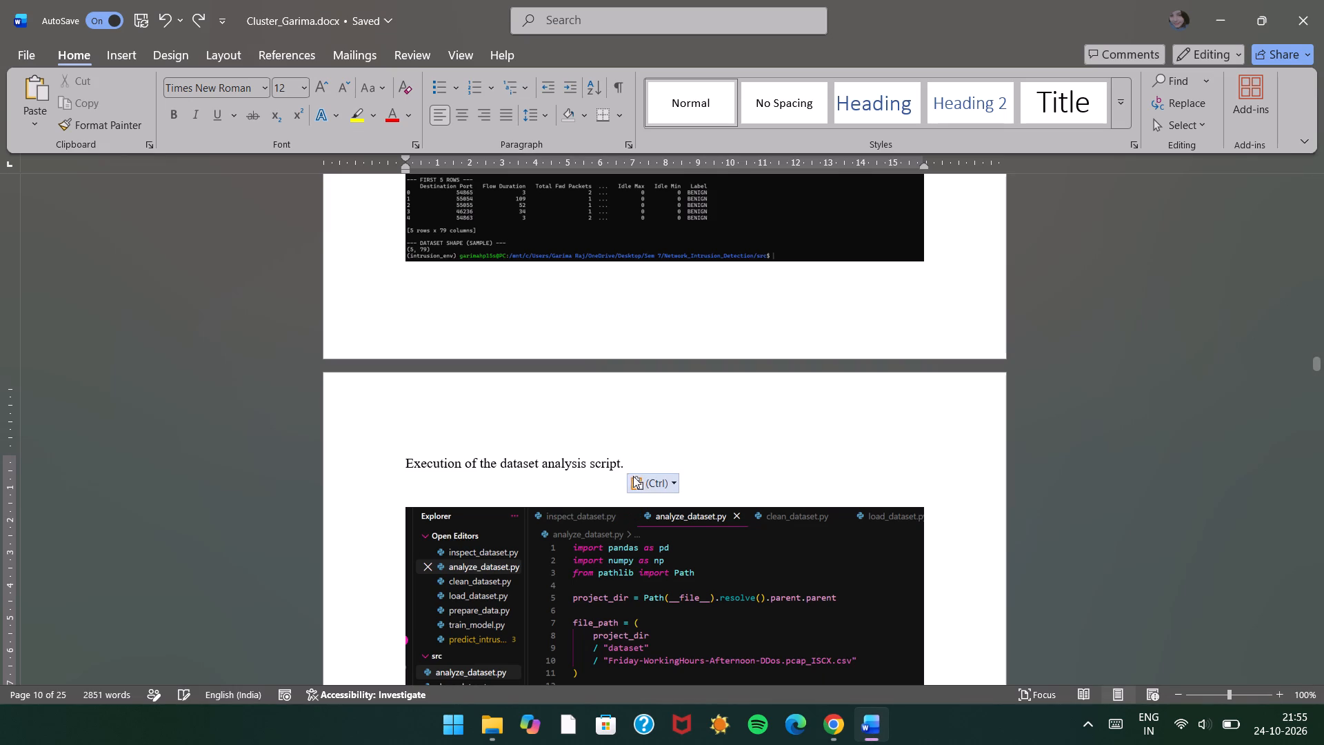
{"action": "left_click_drag", "start_coordinate": [626, 459], "coordinate": [415, 455]}
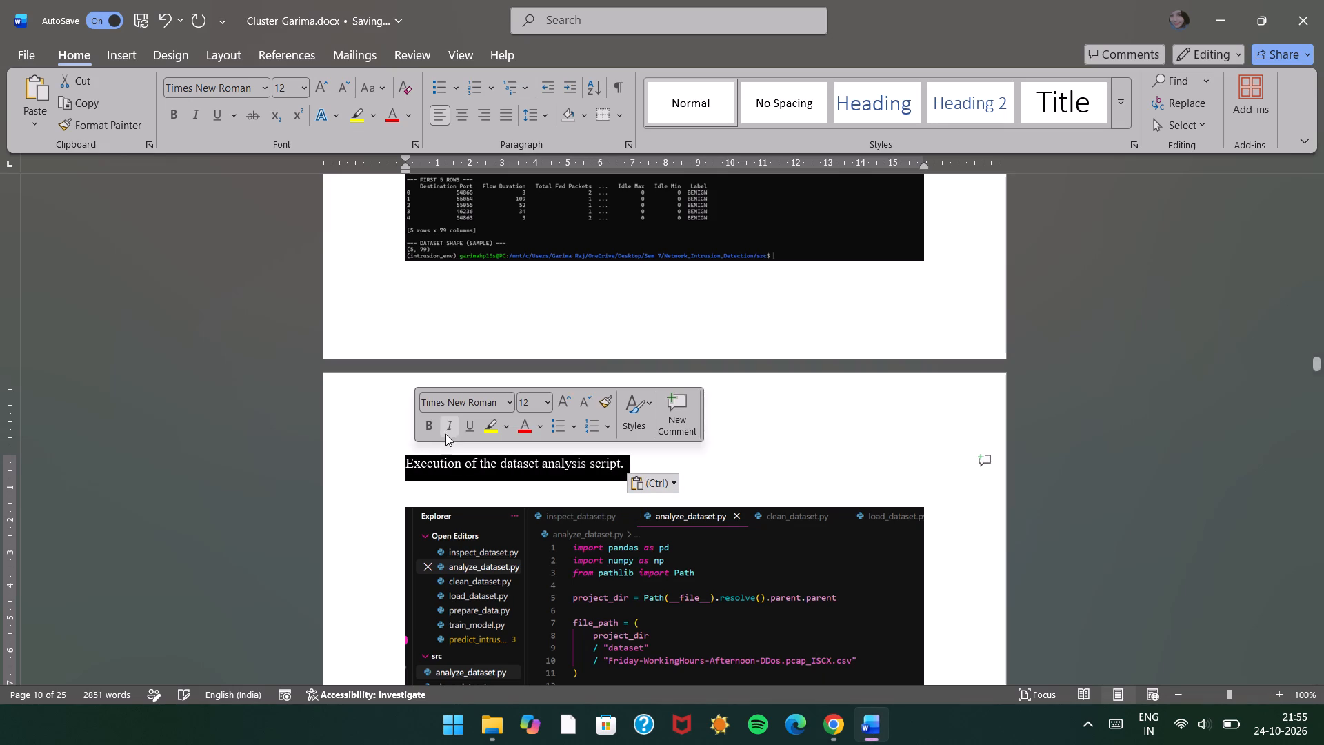
{"action": "left_click", "coordinate": [450, 429]}
{"action": "left_click", "coordinate": [779, 438]}
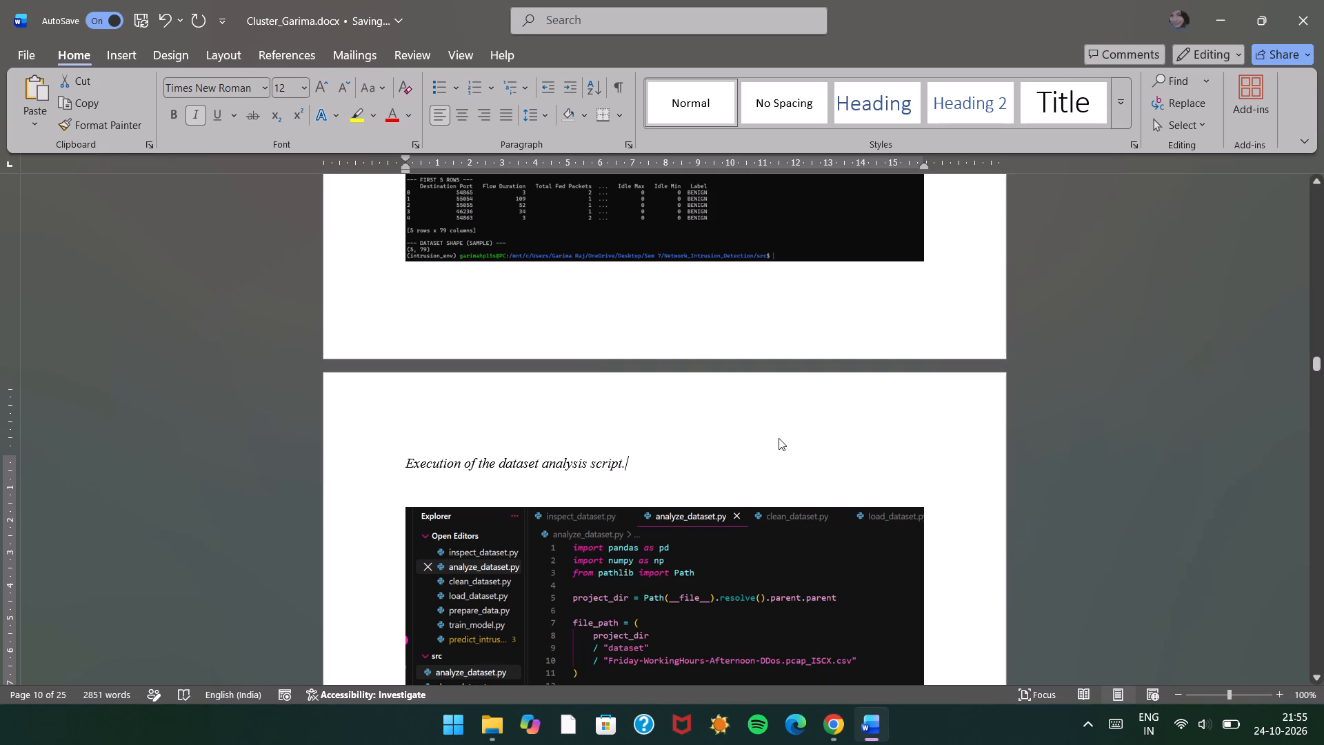
Remove the empty line between the dataset analysis caption and the analyze_dataset.py code screenshot.
{"action": "left_click", "coordinate": [581, 488]}
{"action": "key", "text": "BackSpace"}
{"action": "scroll", "coordinate": [646, 466], "scroll_direction": "up", "scroll_amount": 2}
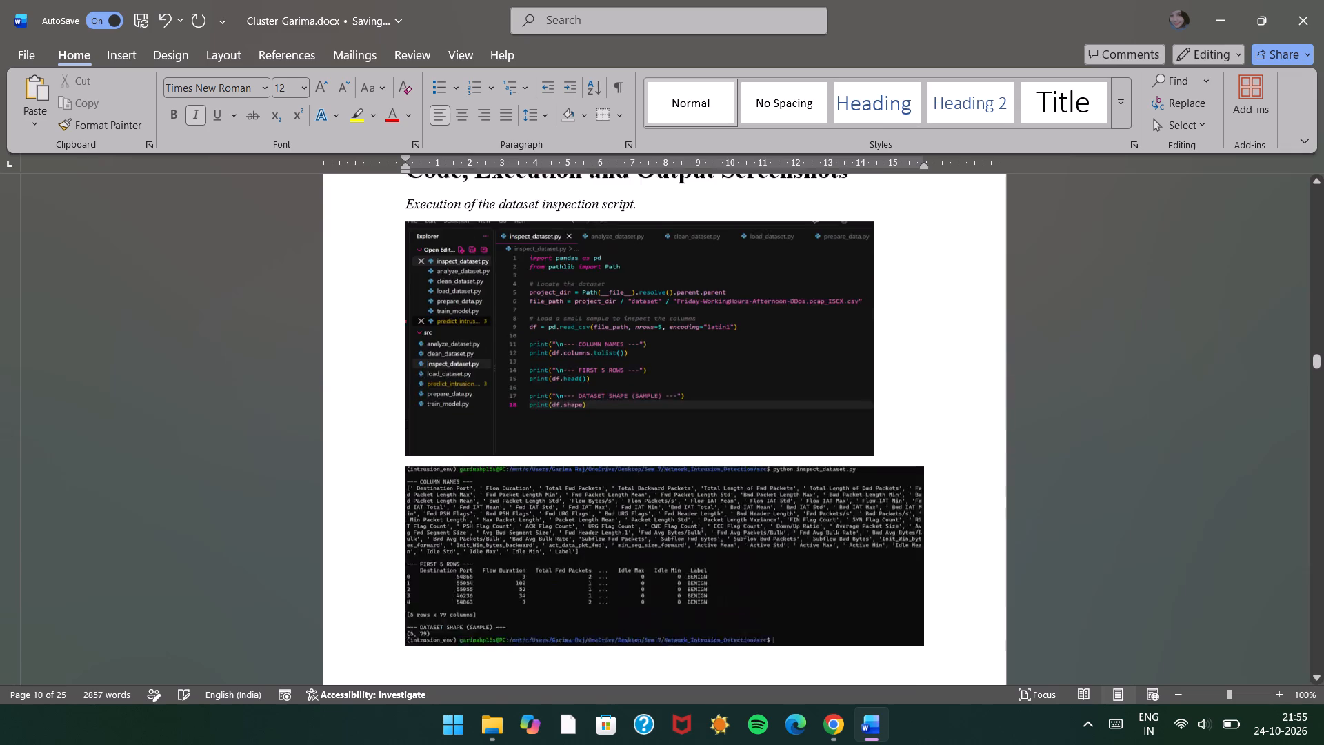
Review the page layout and spacing around the analyze_dataset.py code and output screenshots, up to the clean_dataset.py code screenshot.
{"action": "scroll", "coordinate": [646, 466], "scroll_direction": "down", "scroll_amount": 4}
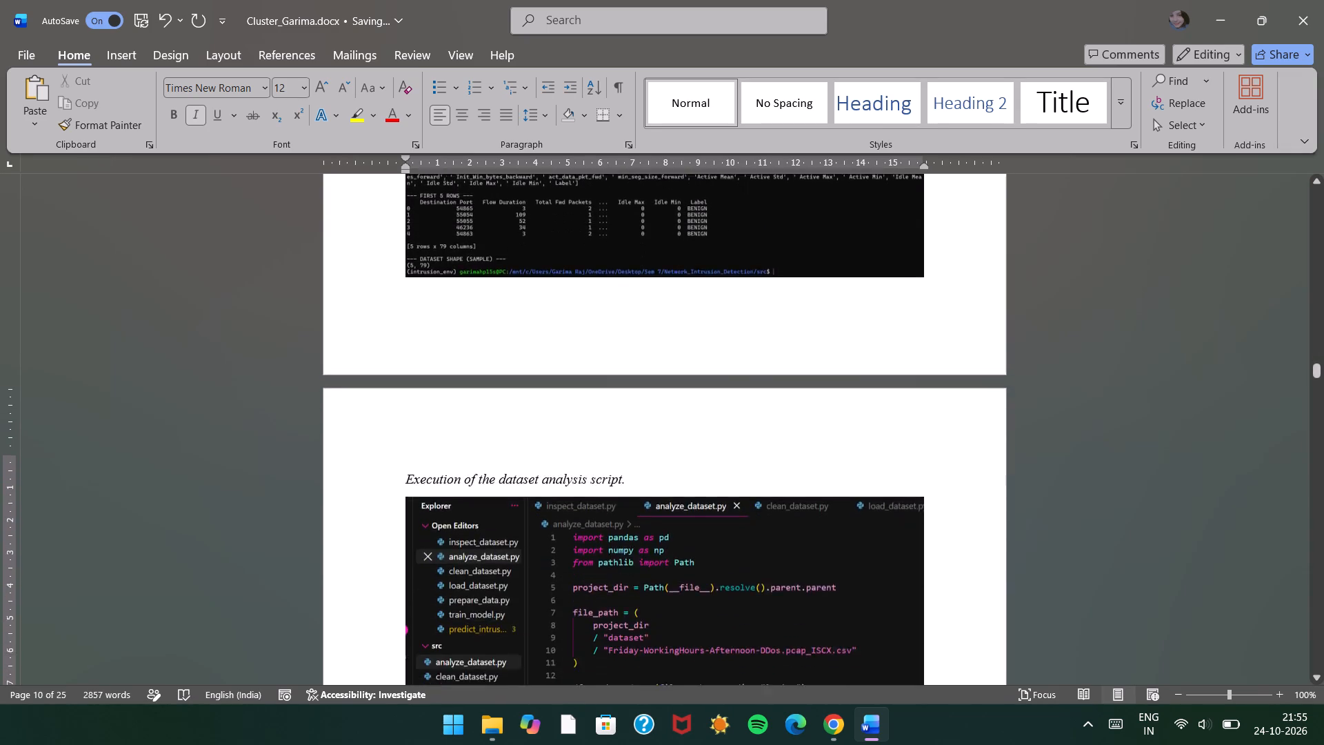
{"action": "scroll", "coordinate": [646, 466], "scroll_direction": "down", "scroll_amount": 5}
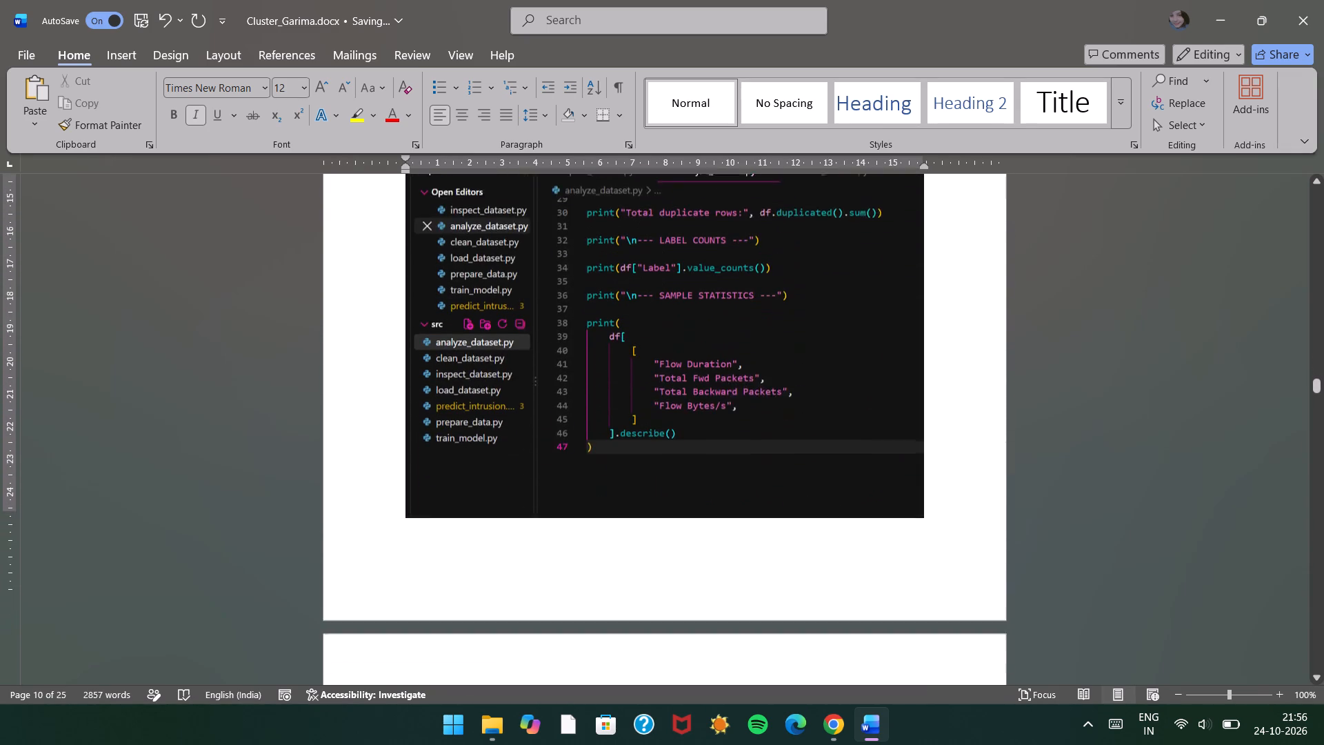
{"action": "scroll", "coordinate": [646, 466], "scroll_direction": "down", "scroll_amount": 5}
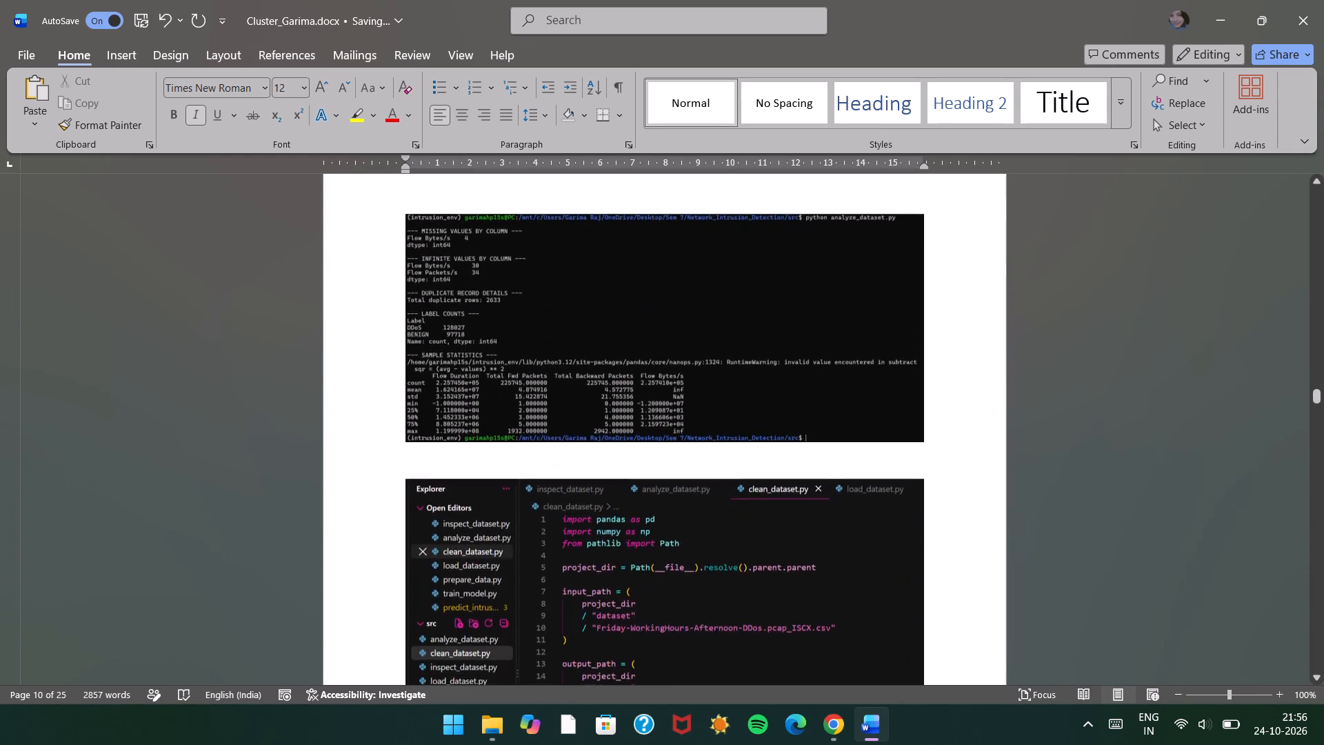
{"action": "scroll", "coordinate": [646, 466], "scroll_direction": "down", "scroll_amount": 1}
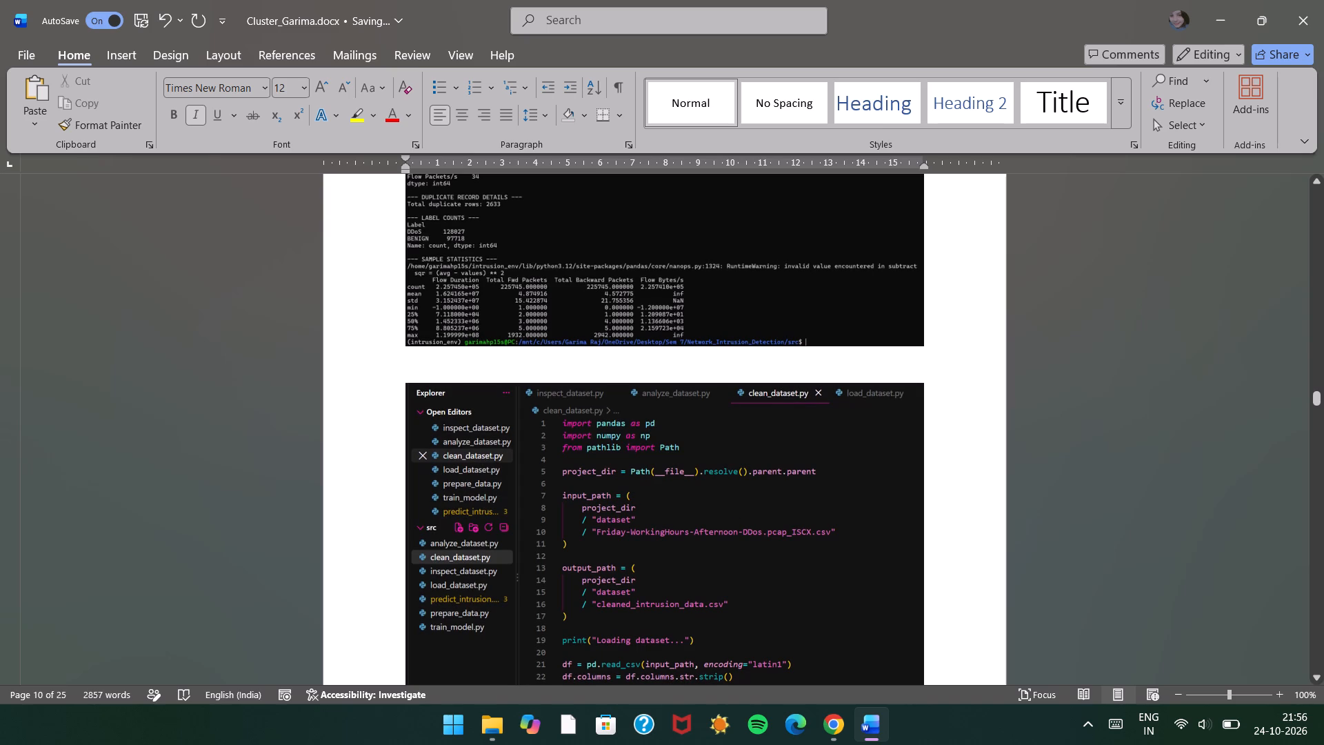
{"action": "scroll", "coordinate": [646, 466], "scroll_direction": "up", "scroll_amount": 1}
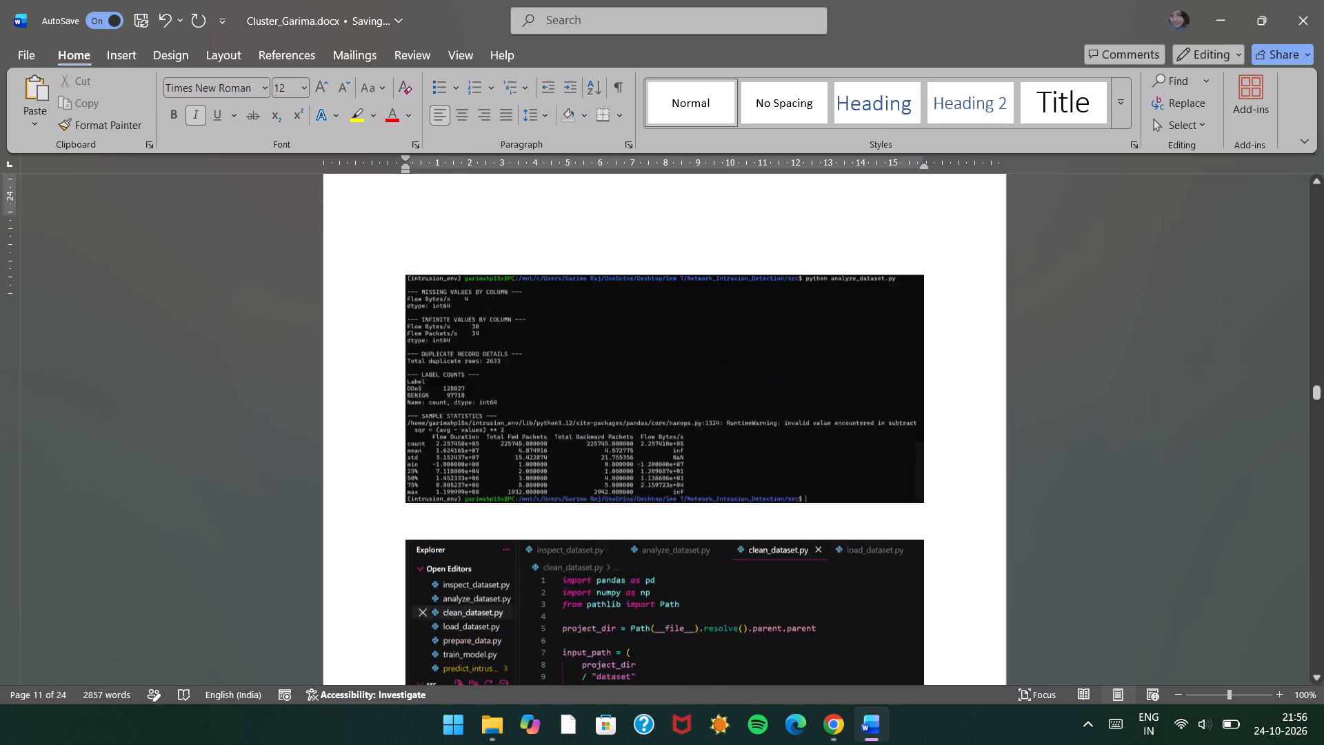
{"action": "scroll", "coordinate": [646, 466], "scroll_direction": "up", "scroll_amount": 2}
{"action": "left_click", "coordinate": [634, 453]}
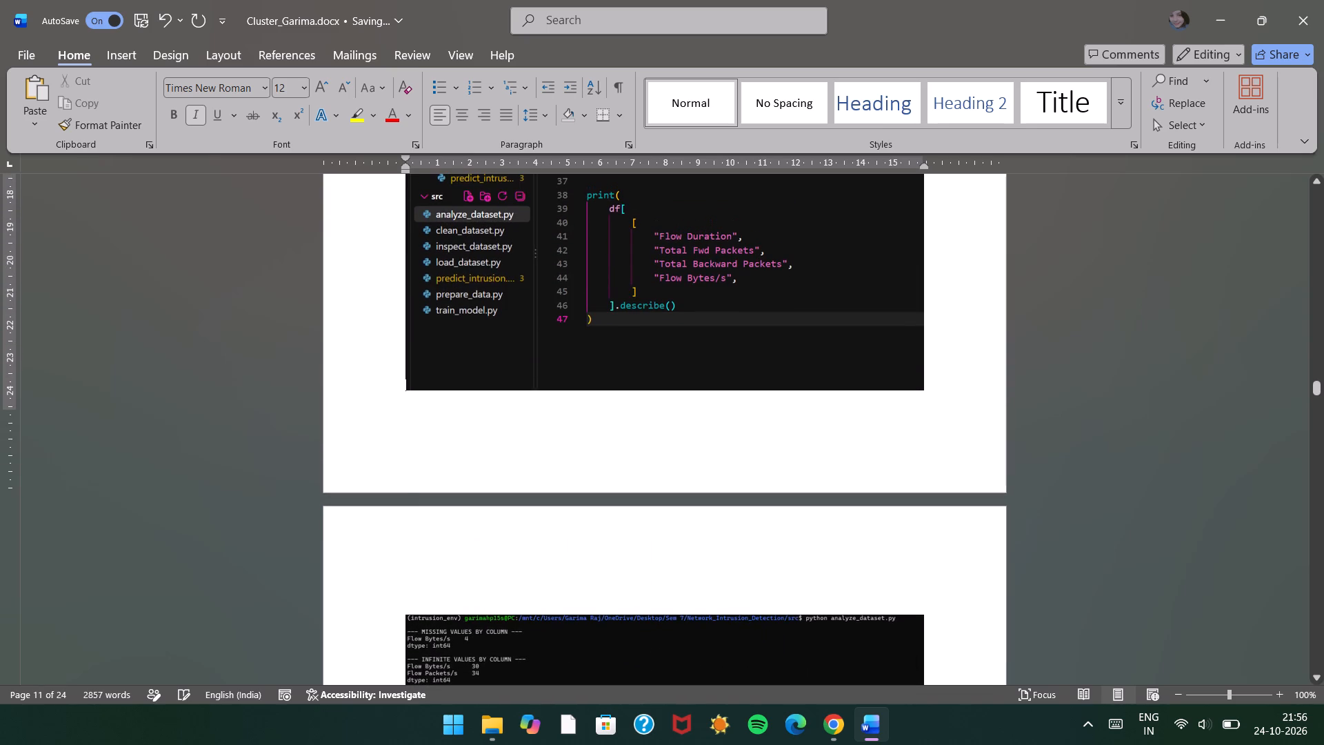
{"action": "scroll", "coordinate": [540, 515], "scroll_direction": "up", "scroll_amount": 3}
{"action": "scroll", "coordinate": [540, 515], "scroll_direction": "down", "scroll_amount": 1}
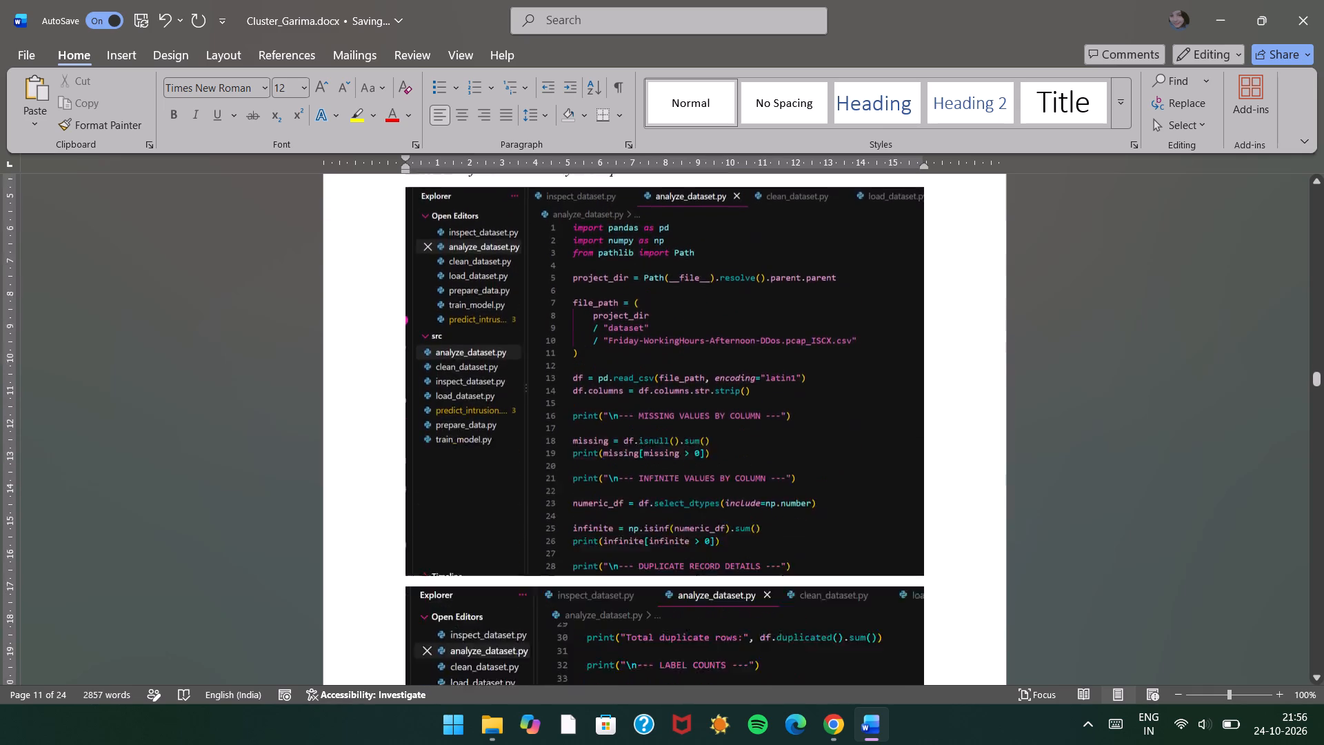
{"action": "scroll", "coordinate": [540, 515], "scroll_direction": "down", "scroll_amount": 3}
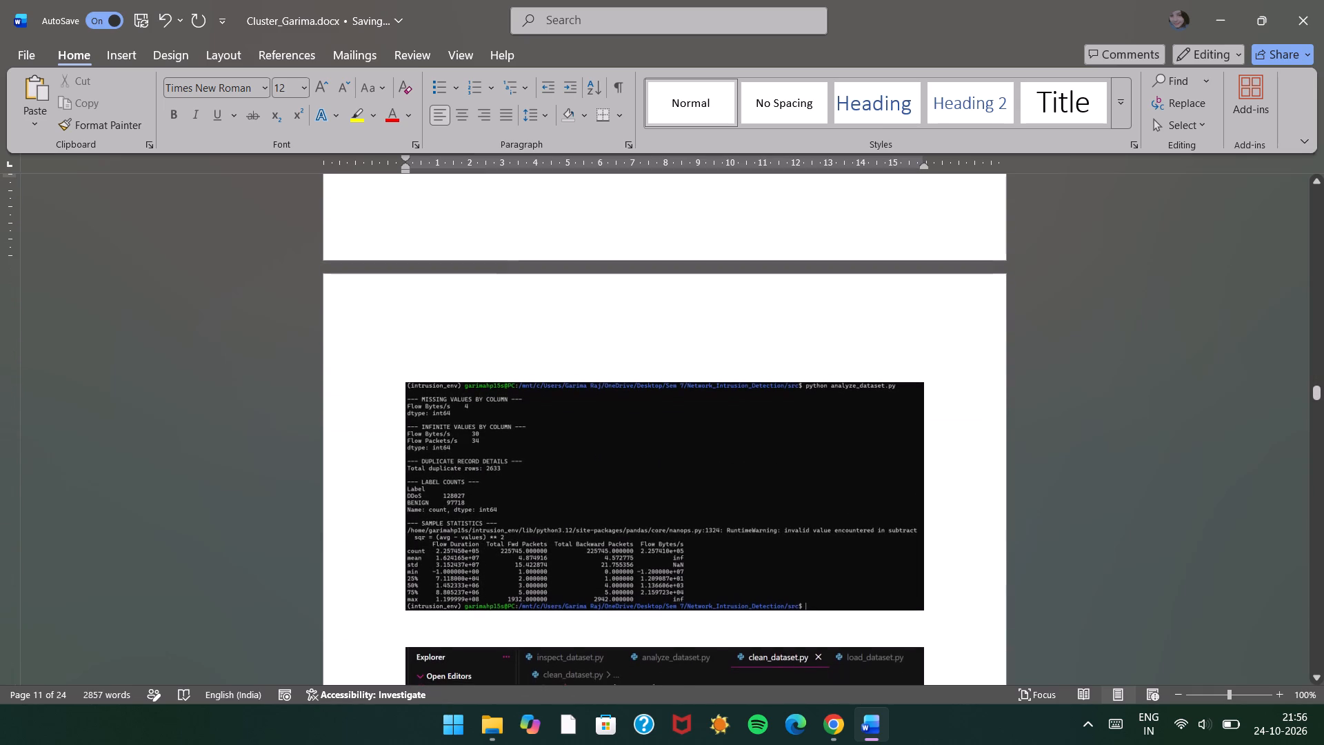
{"action": "scroll", "coordinate": [540, 515], "scroll_direction": "down", "scroll_amount": 1}
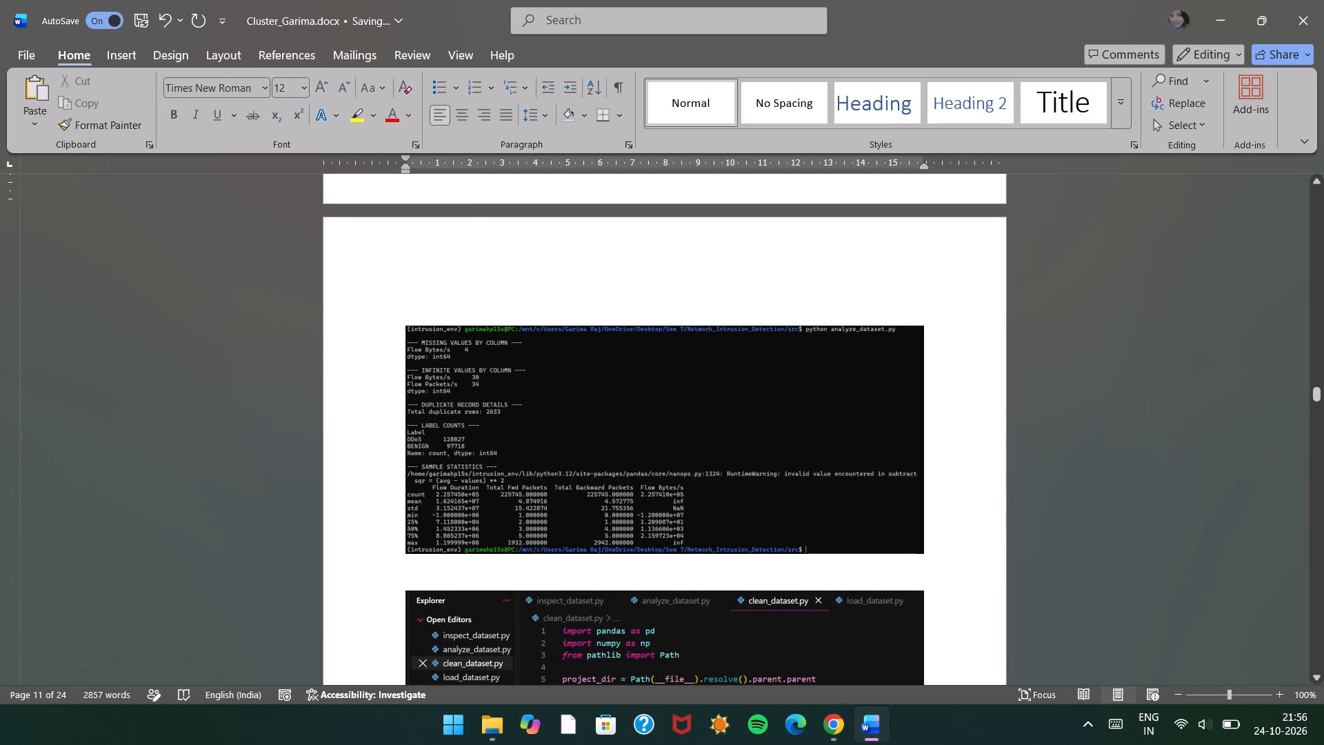
{"action": "left_click", "coordinate": [405, 565]}
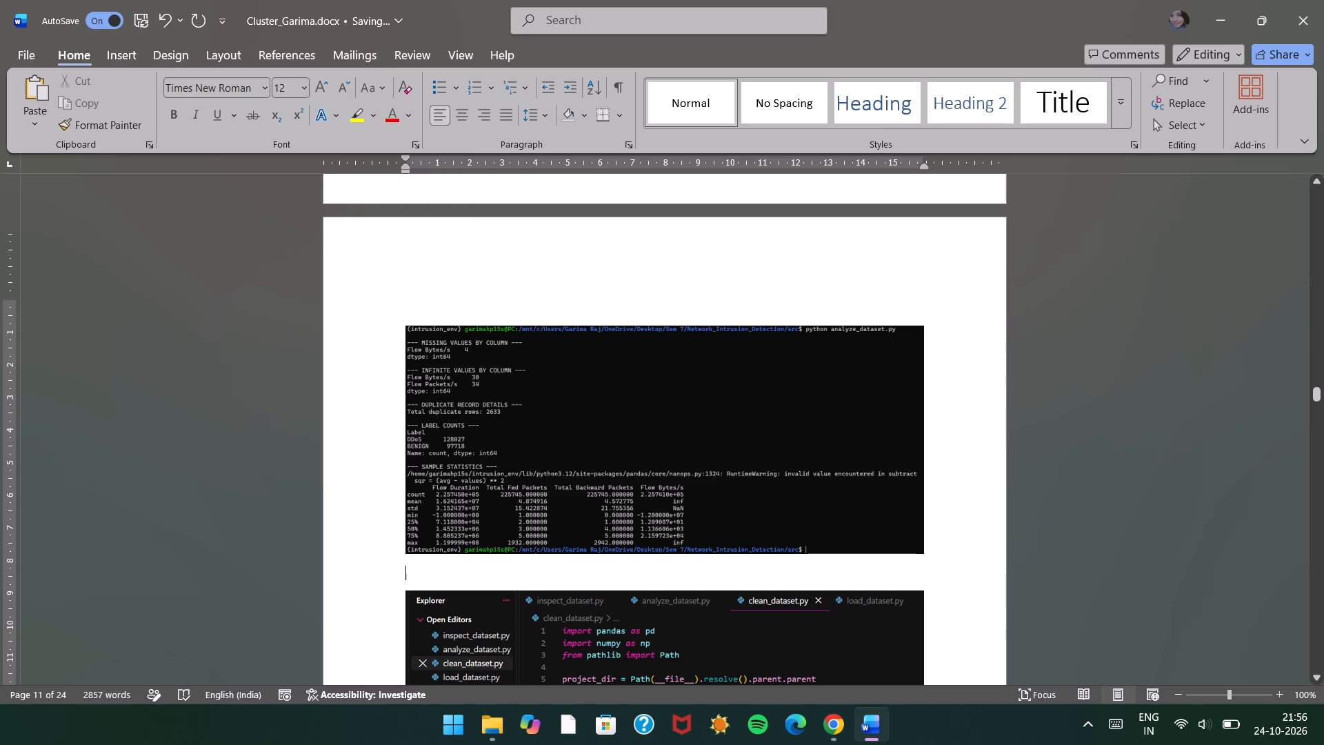
{"action": "left_click", "coordinate": [841, 719]}
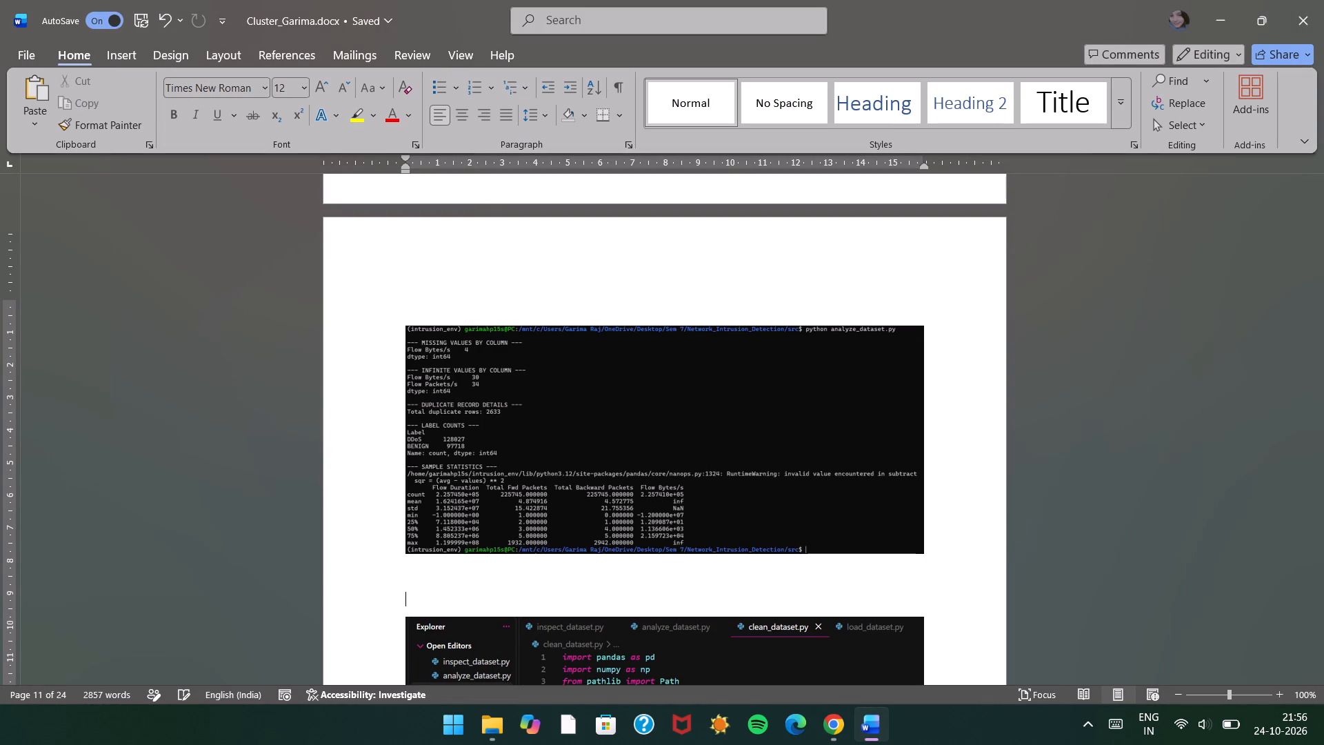
{"action": "key", "text": "ctrl+v"}
{"action": "left_click_drag", "start_coordinate": [610, 598], "coordinate": [492, 605]}
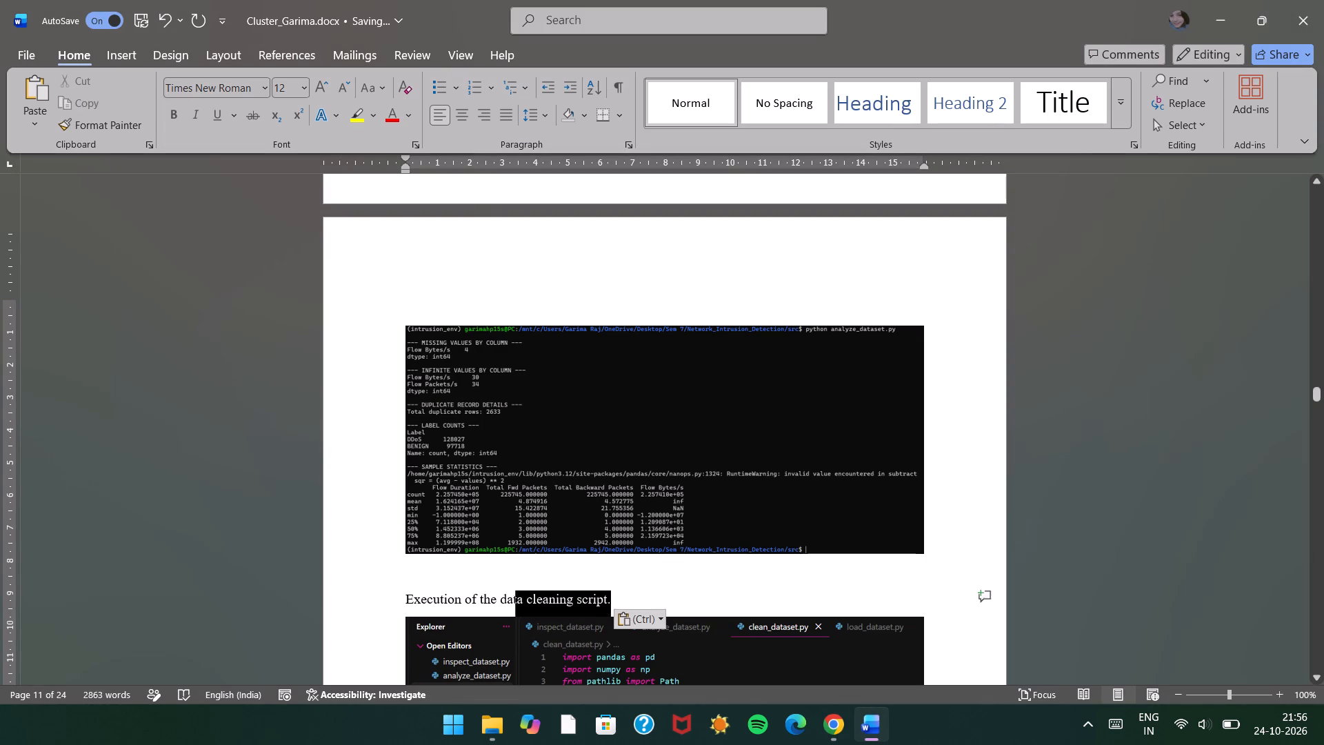
{"action": "left_click_drag", "start_coordinate": [492, 605], "coordinate": [413, 608]}
{"action": "left_click", "coordinate": [447, 575]}
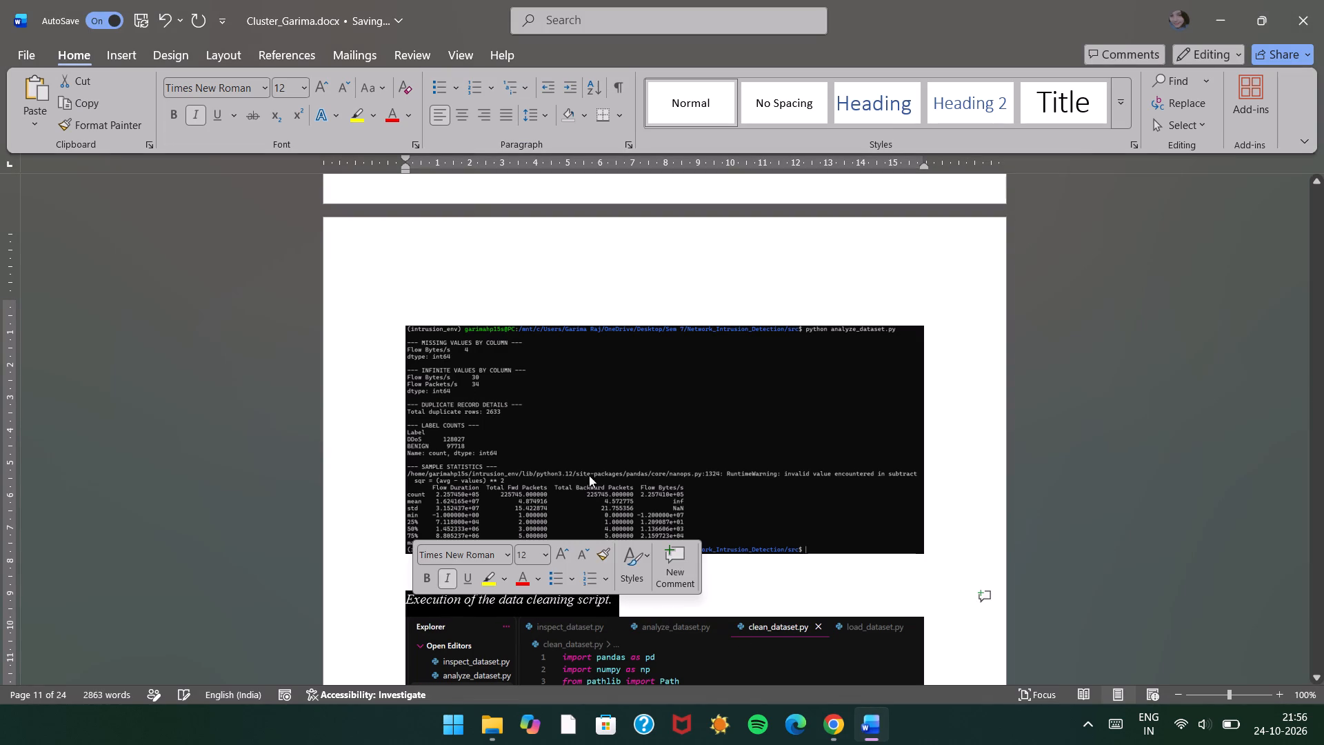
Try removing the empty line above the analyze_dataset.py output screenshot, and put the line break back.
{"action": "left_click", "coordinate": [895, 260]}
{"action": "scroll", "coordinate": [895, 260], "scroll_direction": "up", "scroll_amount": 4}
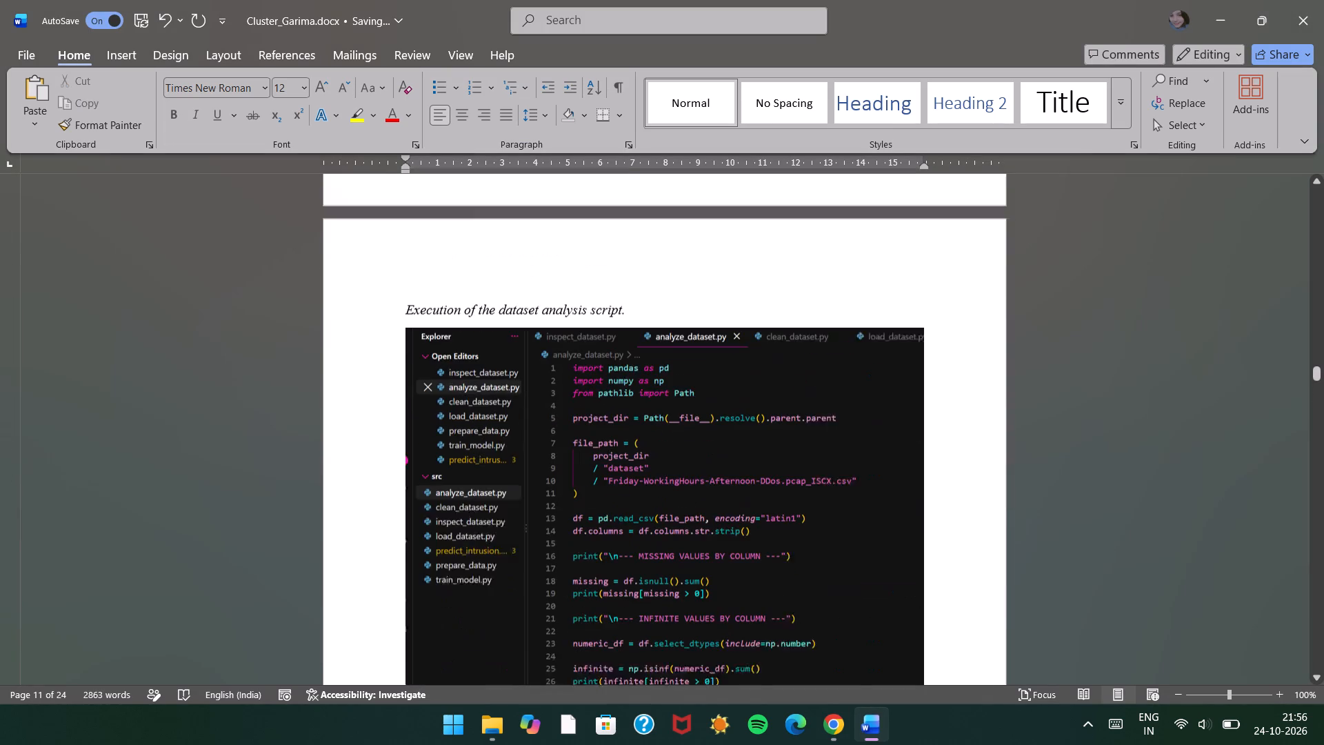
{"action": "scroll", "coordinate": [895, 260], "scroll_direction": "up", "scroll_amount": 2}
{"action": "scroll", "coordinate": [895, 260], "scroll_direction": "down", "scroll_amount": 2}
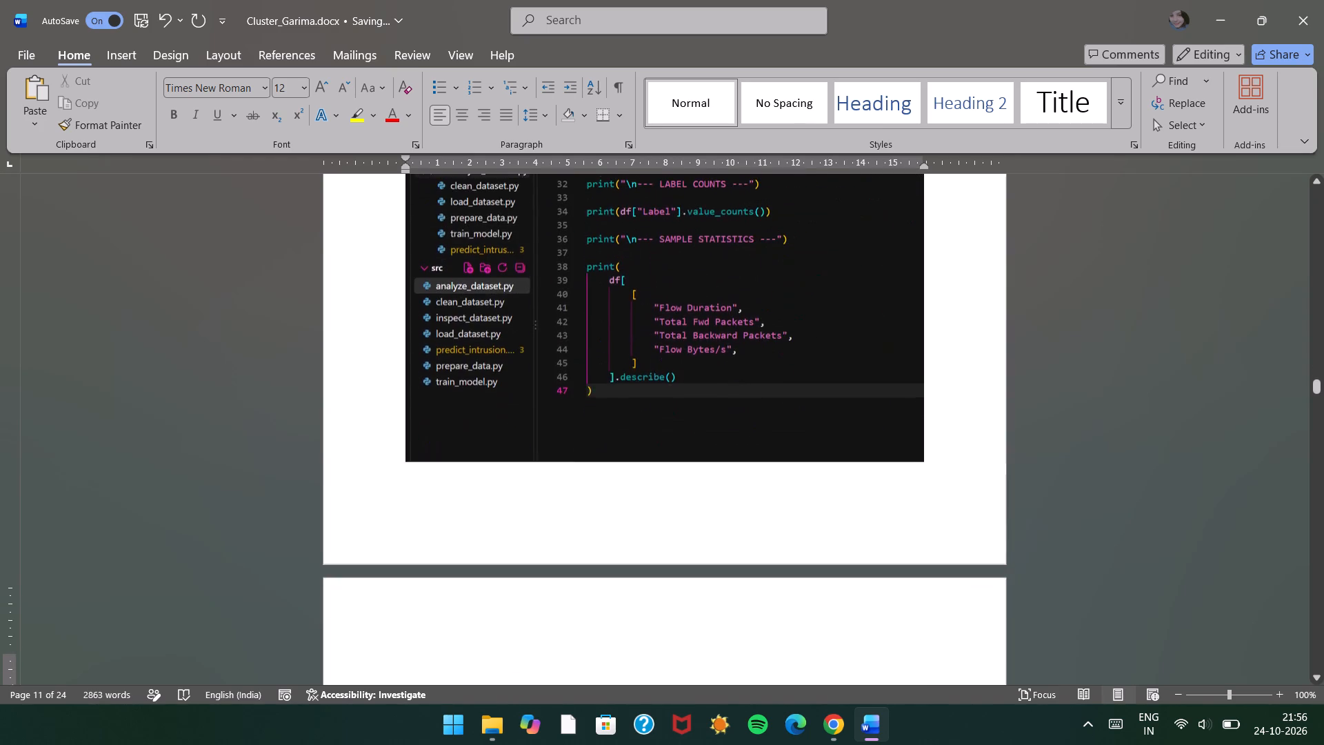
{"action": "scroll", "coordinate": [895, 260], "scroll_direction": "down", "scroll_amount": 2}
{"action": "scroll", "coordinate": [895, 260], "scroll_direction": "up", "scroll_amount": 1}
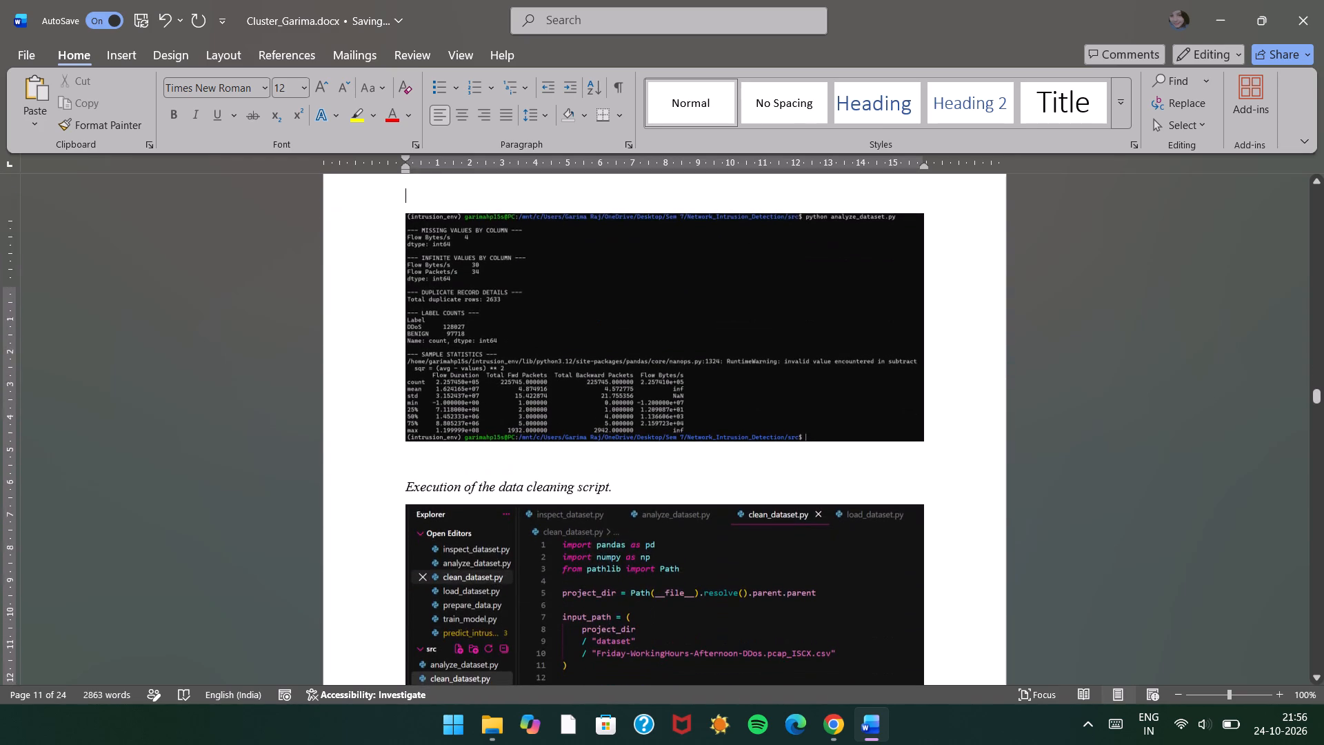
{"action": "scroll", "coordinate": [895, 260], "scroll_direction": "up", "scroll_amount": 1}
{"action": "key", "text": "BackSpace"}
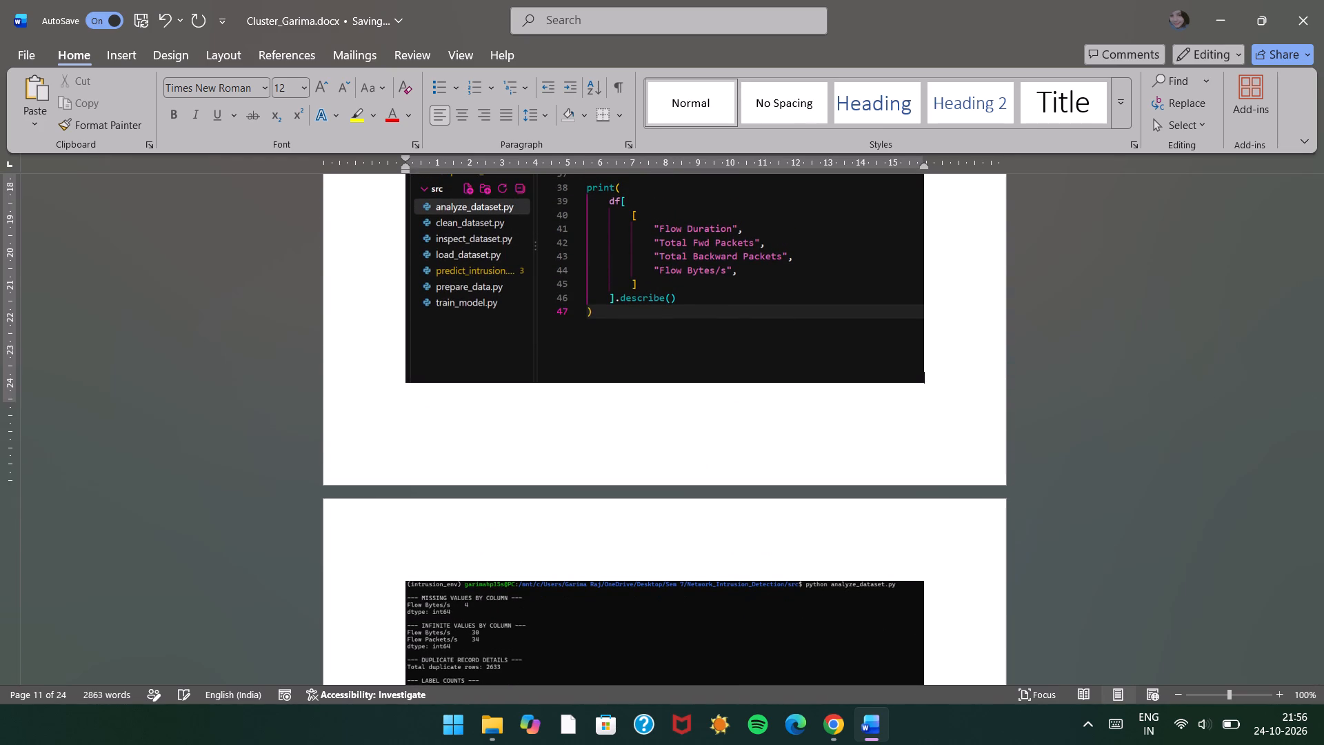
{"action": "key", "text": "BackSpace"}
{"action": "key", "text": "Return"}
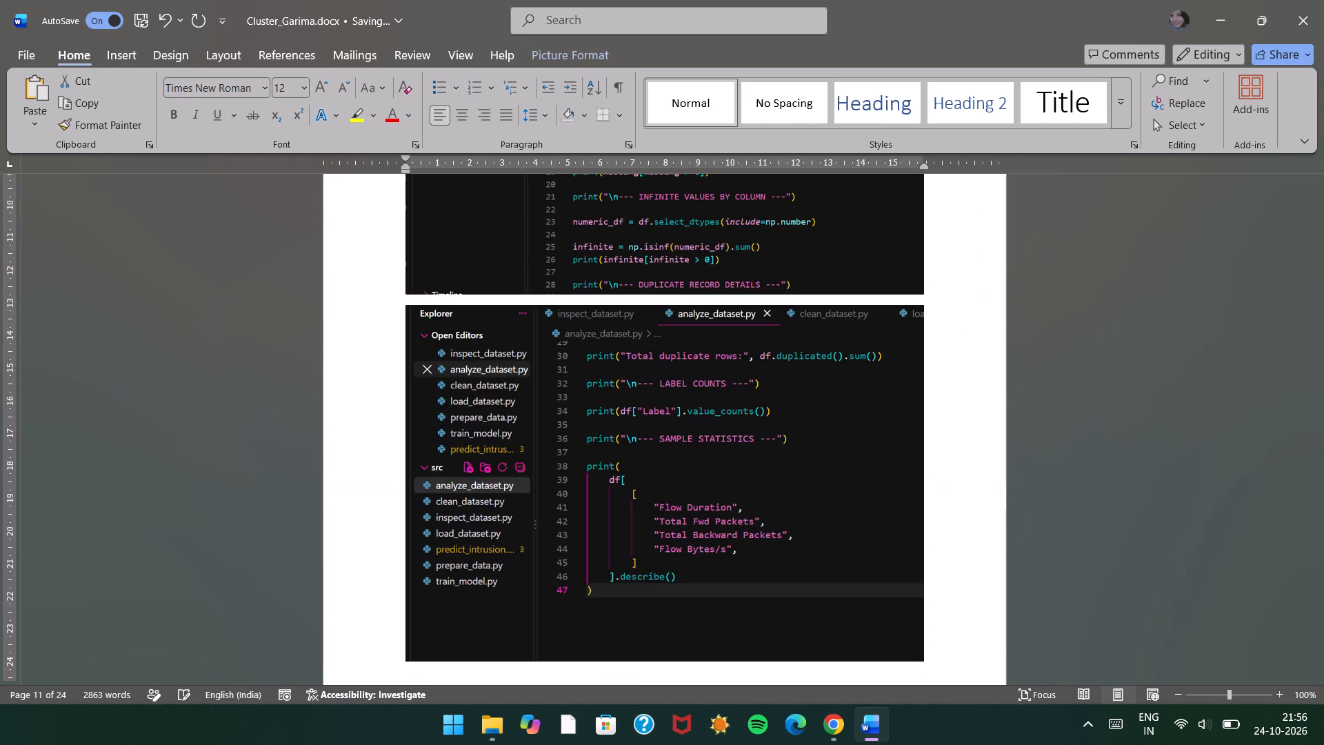
Review the clean_dataset.py code and output screenshots and their spacing, up to the prepare_data.py code screenshot.
{"action": "scroll", "coordinate": [895, 260], "scroll_direction": "down", "scroll_amount": 3}
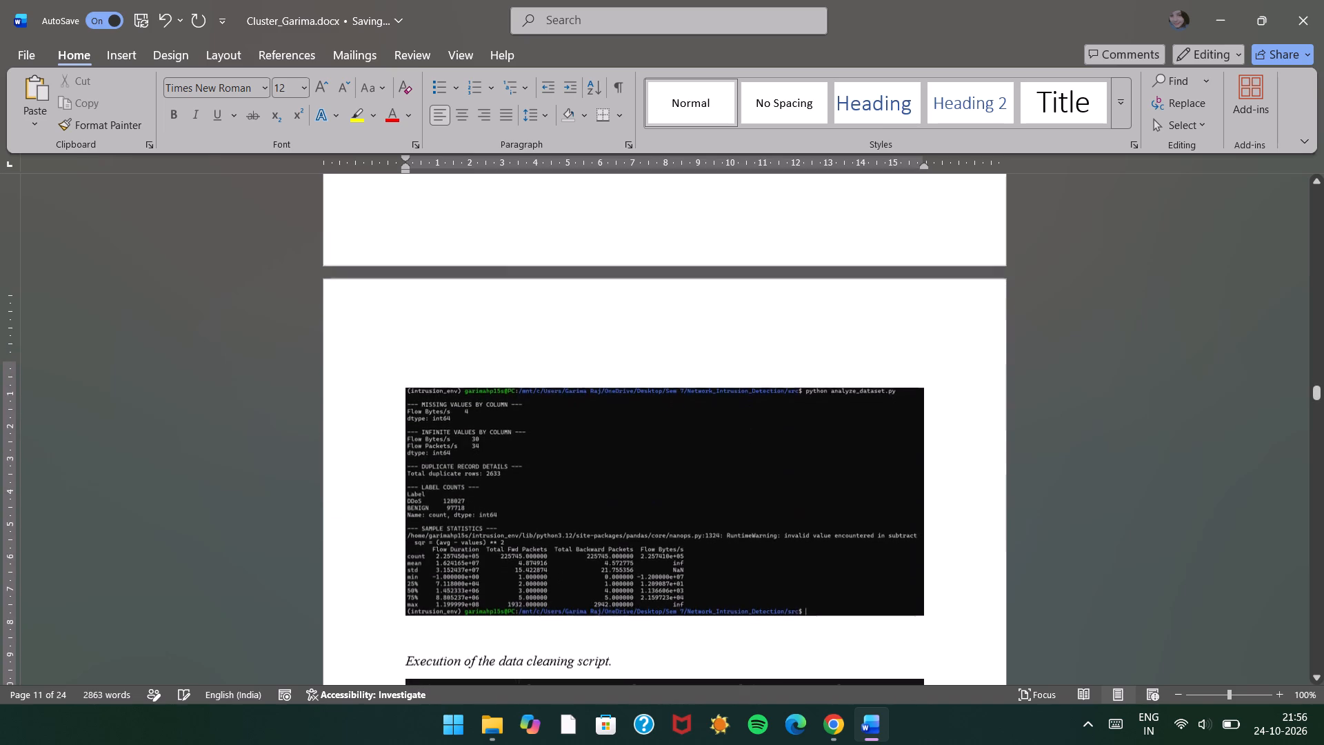
{"action": "scroll", "coordinate": [895, 260], "scroll_direction": "down", "scroll_amount": 5}
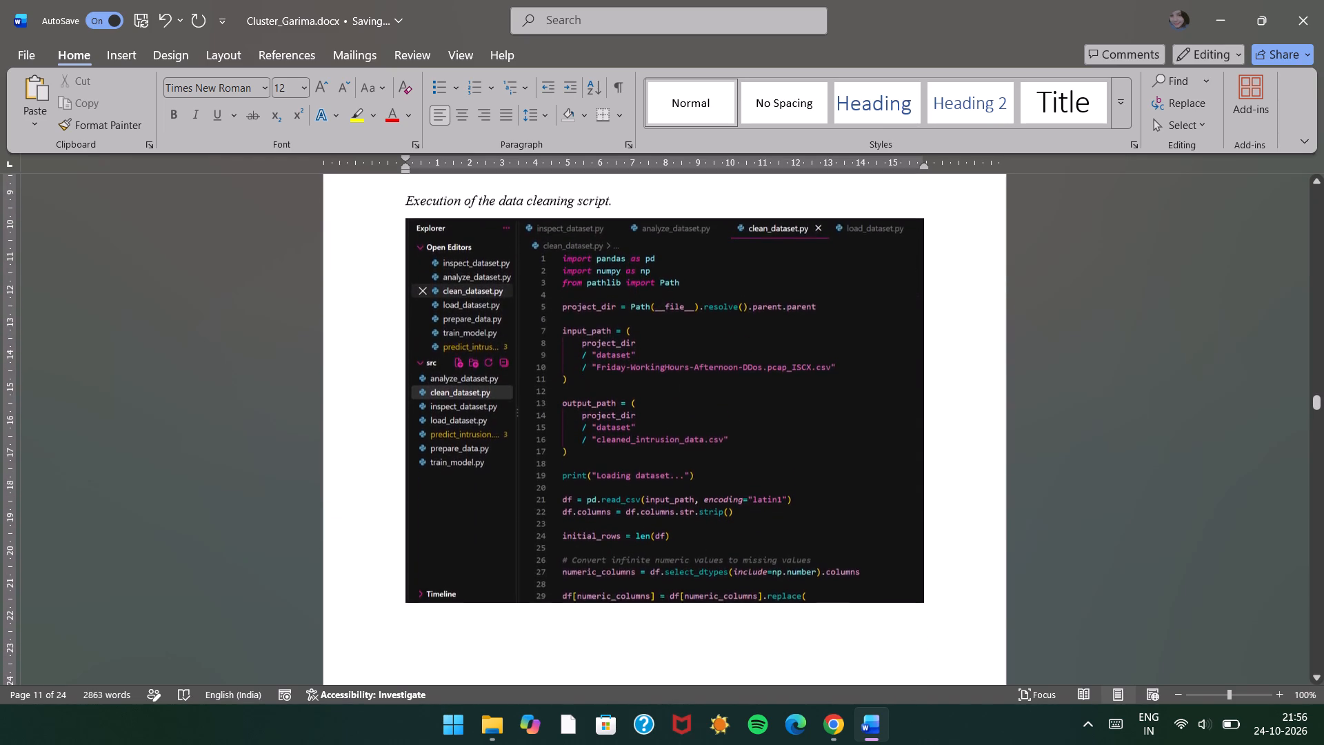
{"action": "scroll", "coordinate": [895, 260], "scroll_direction": "down", "scroll_amount": 5}
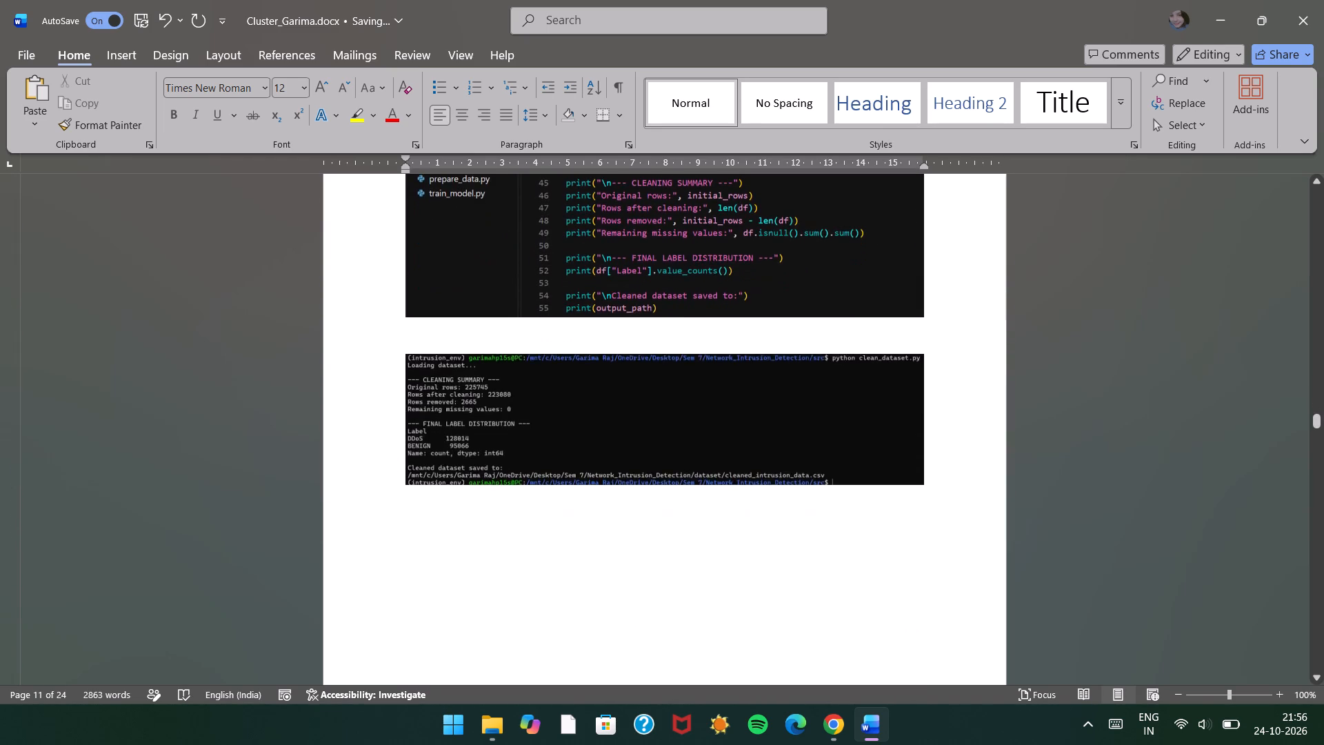
{"action": "scroll", "coordinate": [895, 260], "scroll_direction": "down", "scroll_amount": 1}
{"action": "scroll", "coordinate": [895, 260], "scroll_direction": "up", "scroll_amount": 1}
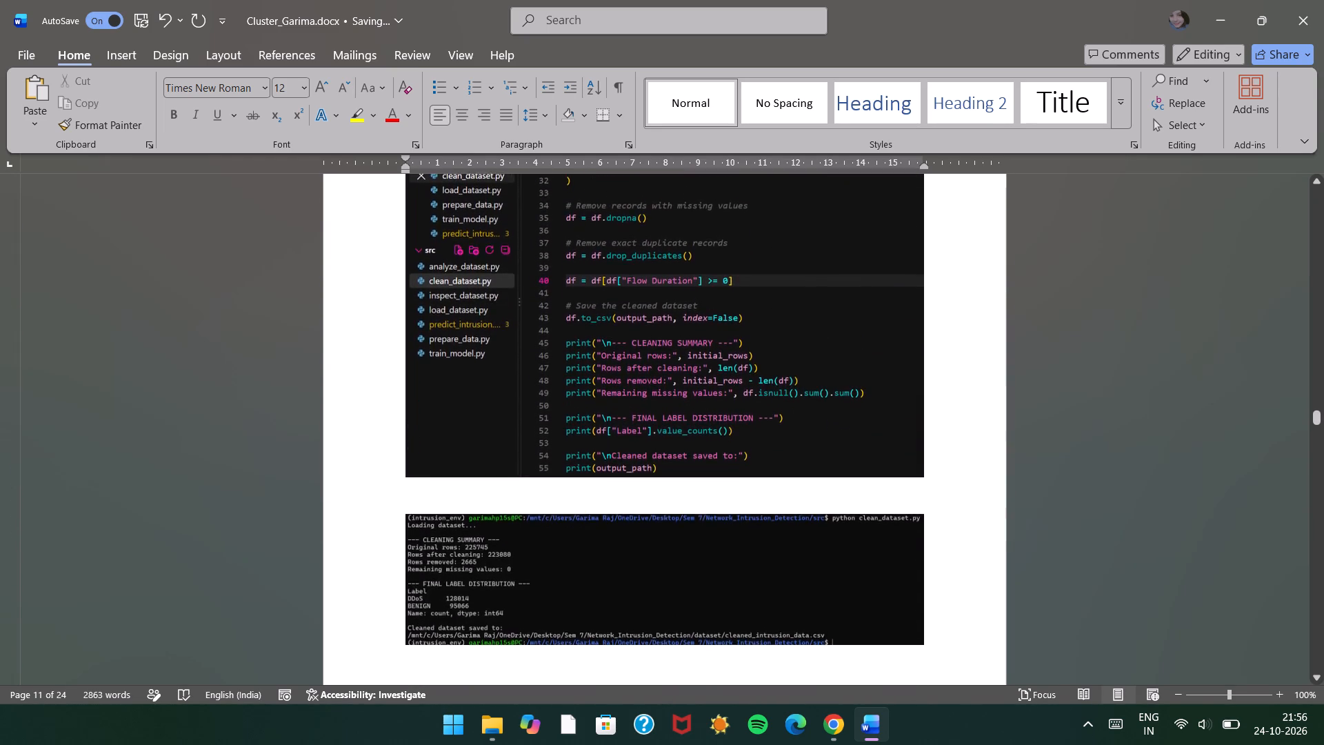
{"action": "scroll", "coordinate": [895, 260], "scroll_direction": "up", "scroll_amount": 1}
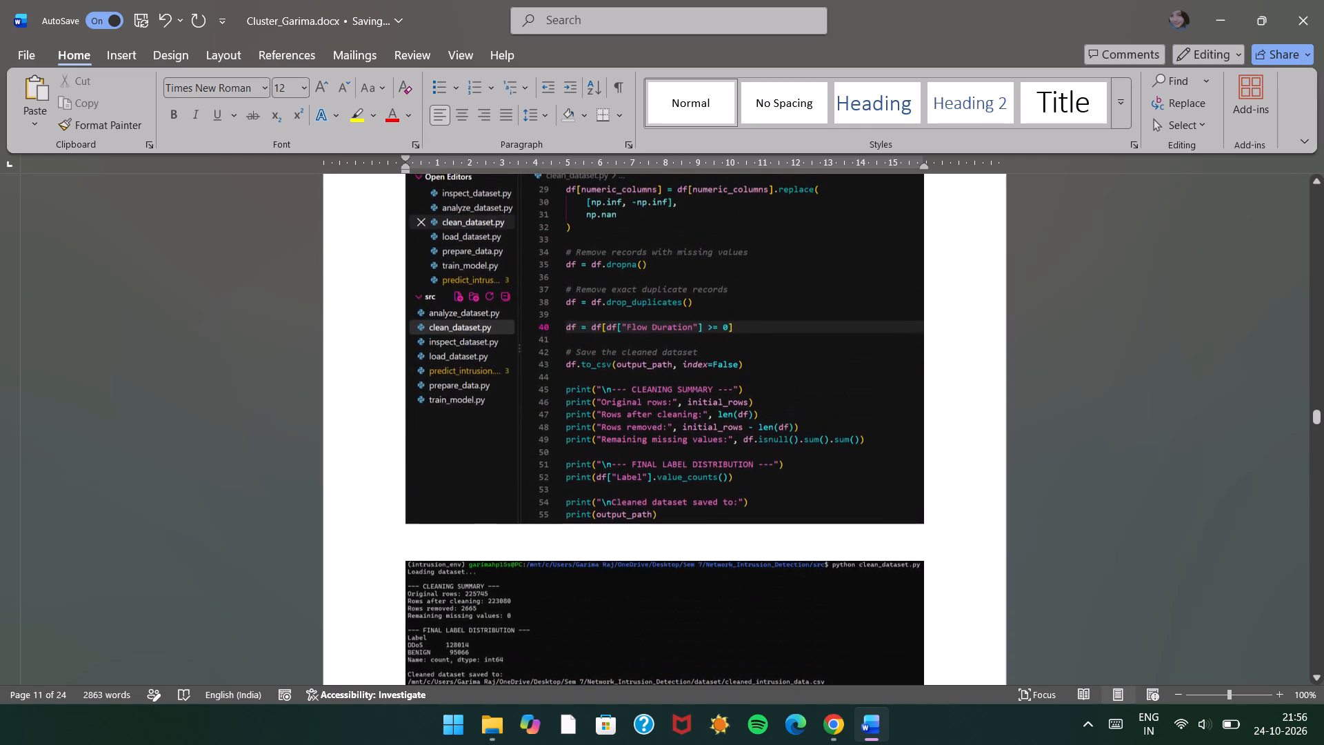
{"action": "scroll", "coordinate": [895, 260], "scroll_direction": "up", "scroll_amount": 2}
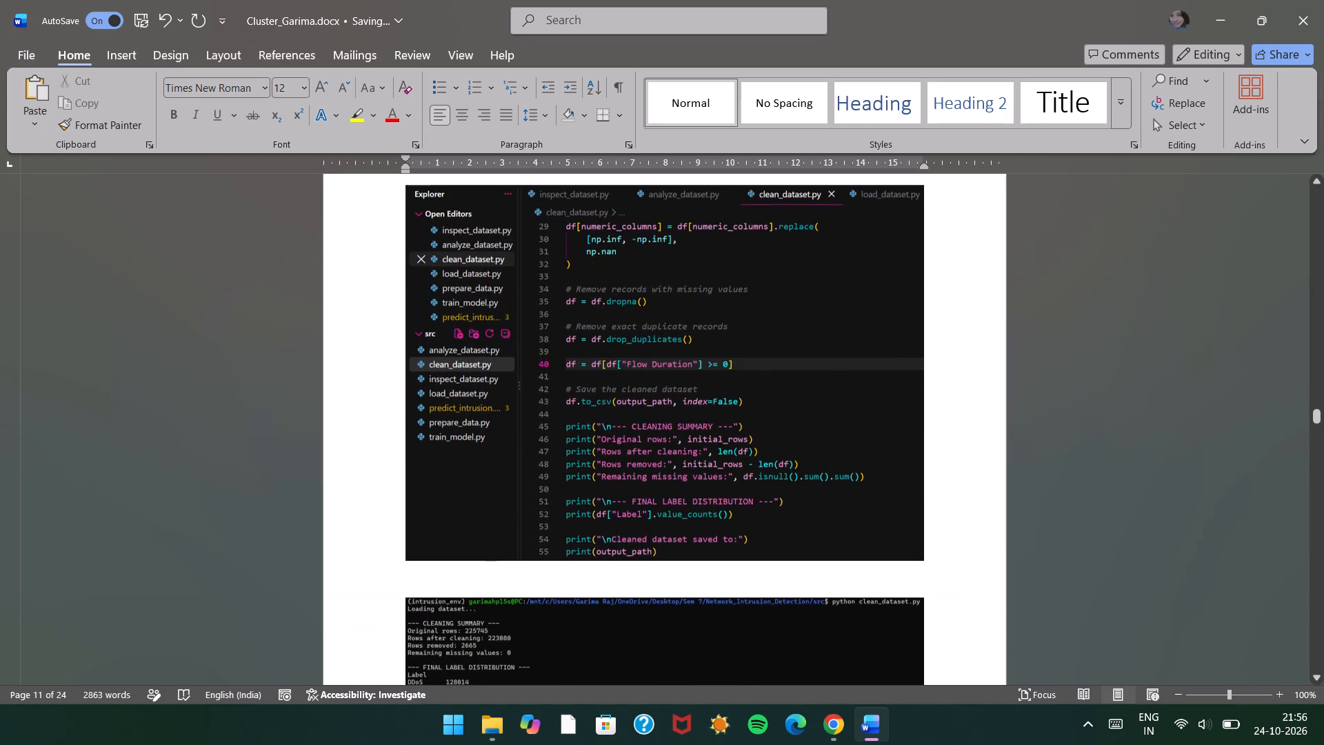
{"action": "scroll", "coordinate": [895, 260], "scroll_direction": "up", "scroll_amount": 2}
{"action": "scroll", "coordinate": [895, 260], "scroll_direction": "down", "scroll_amount": 2}
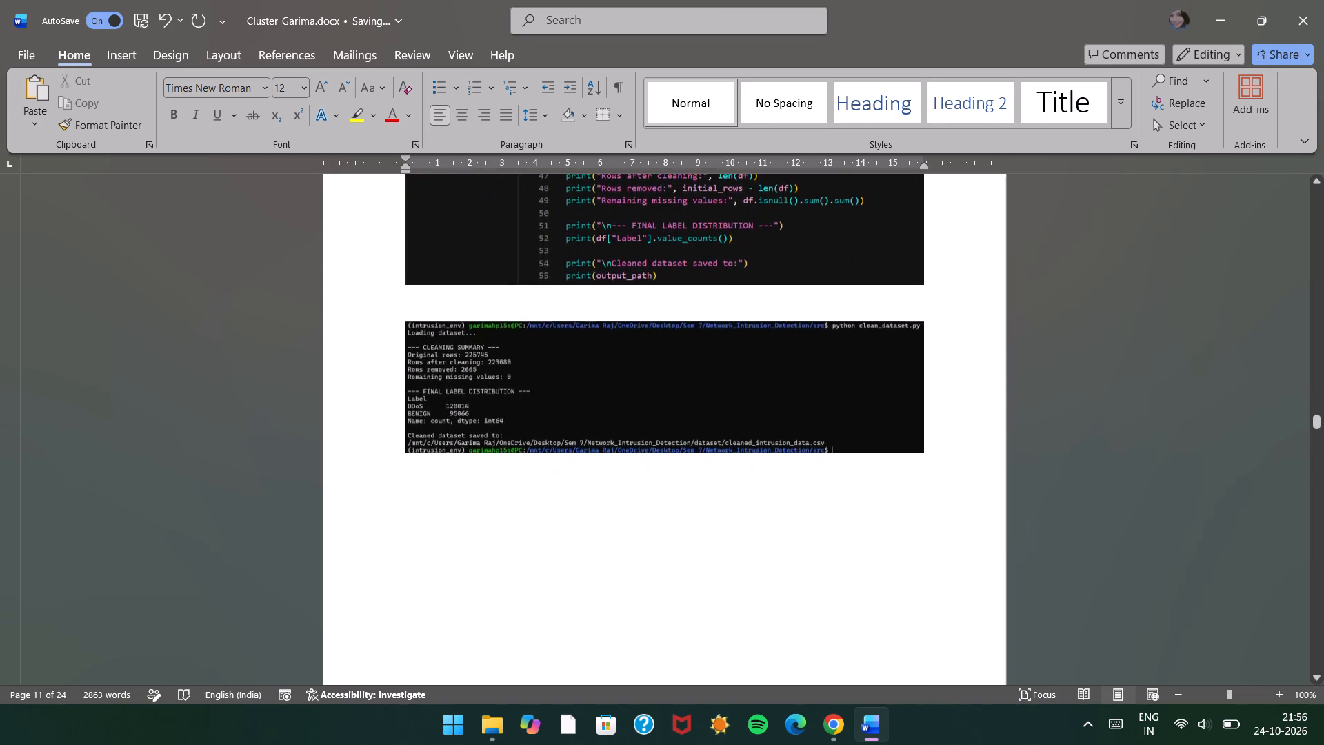
{"action": "scroll", "coordinate": [895, 260], "scroll_direction": "down", "scroll_amount": 5}
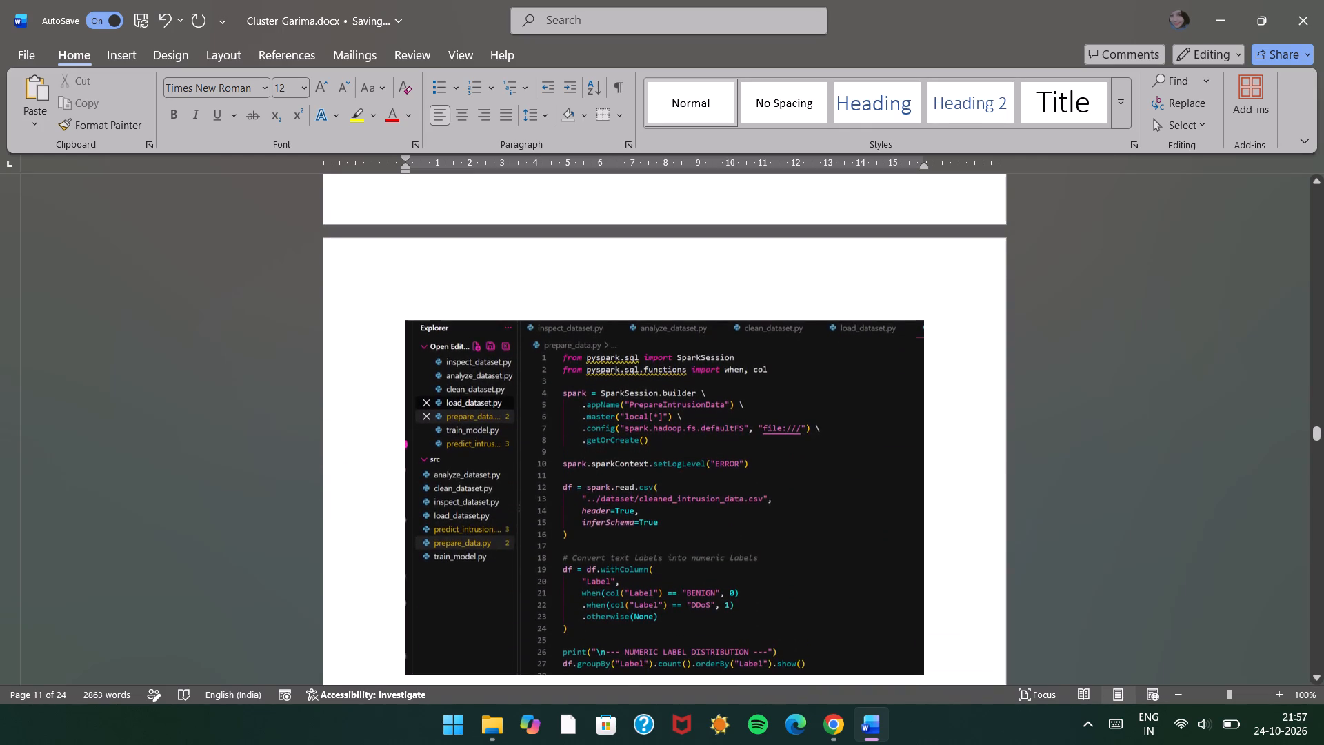
Insert two empty lines below the clean_dataset.py output screenshot, before the page with the prepare_data.py code.
{"action": "left_click", "coordinate": [542, 271]}
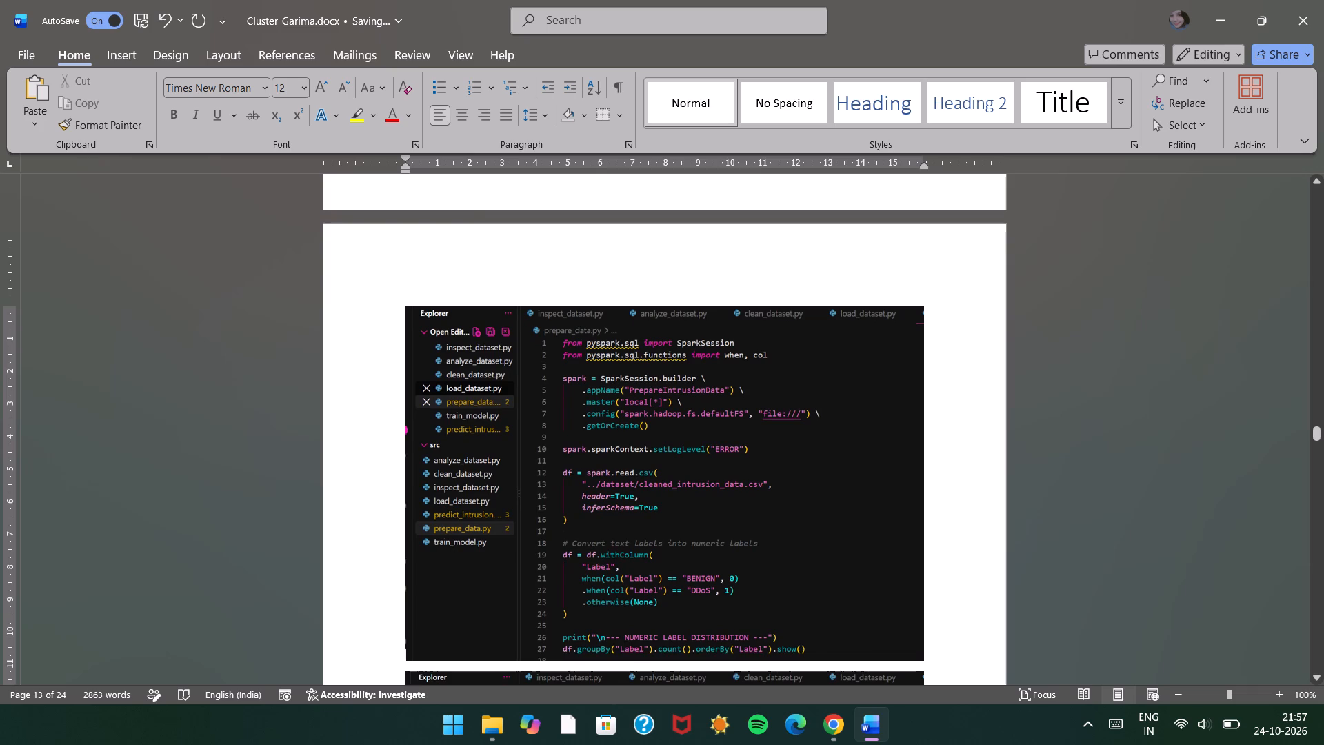
{"action": "left_click", "coordinate": [548, 281]}
{"action": "left_click", "coordinate": [548, 281]}
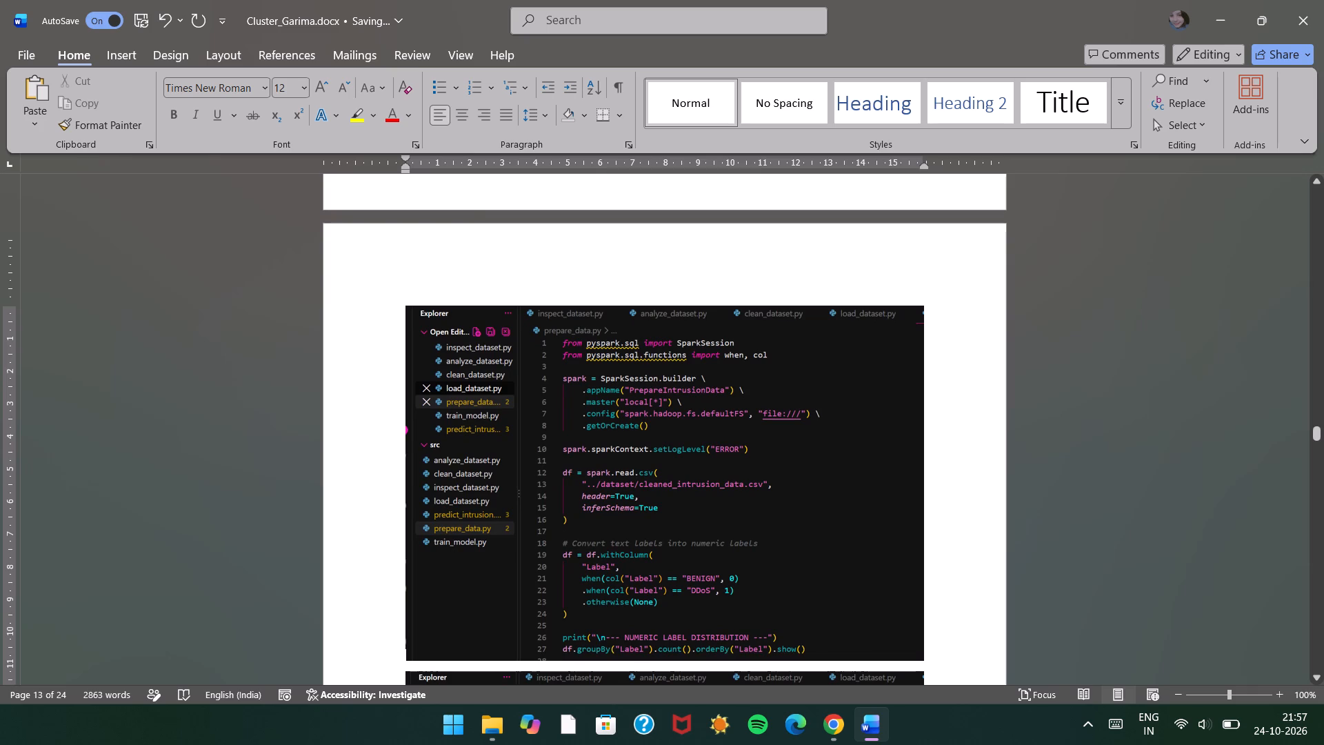
{"action": "left_click", "coordinate": [548, 289]}
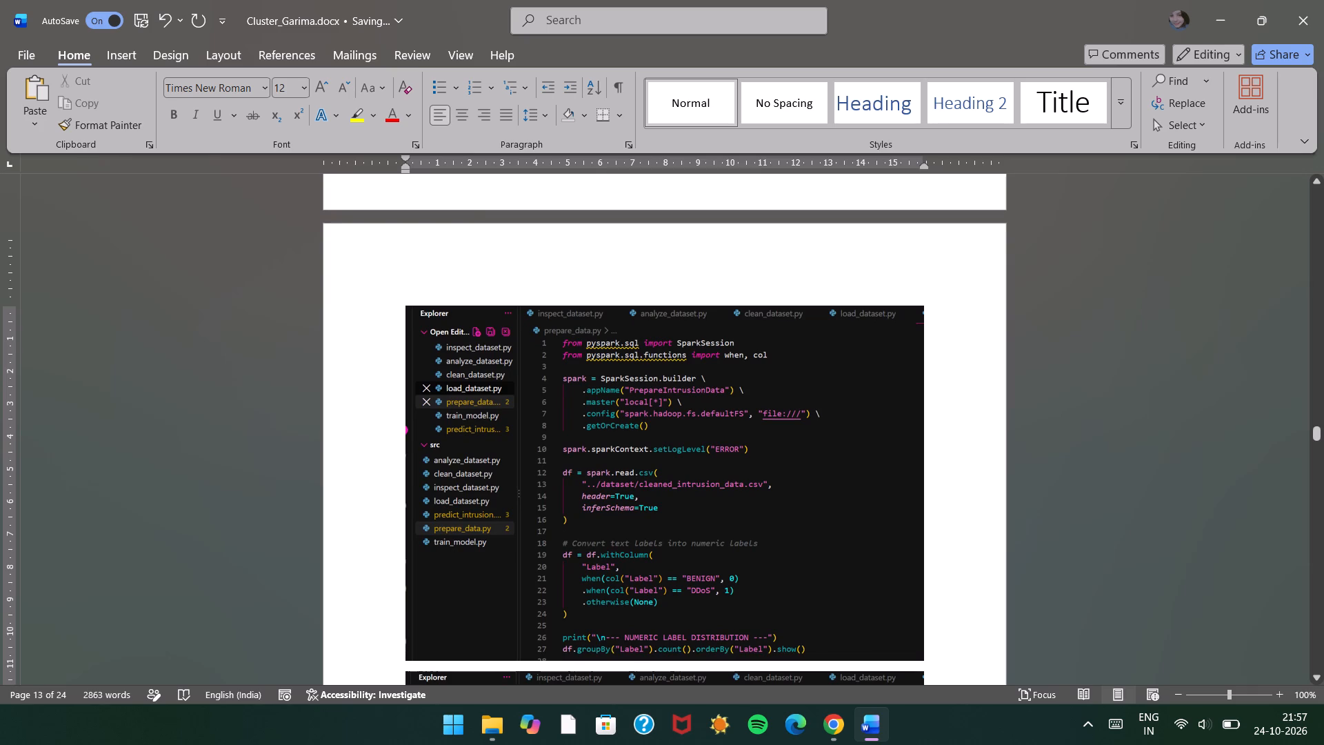
{"action": "left_click", "coordinate": [561, 192]}
{"action": "key", "text": "Return"}
{"action": "key", "text": "Return"}
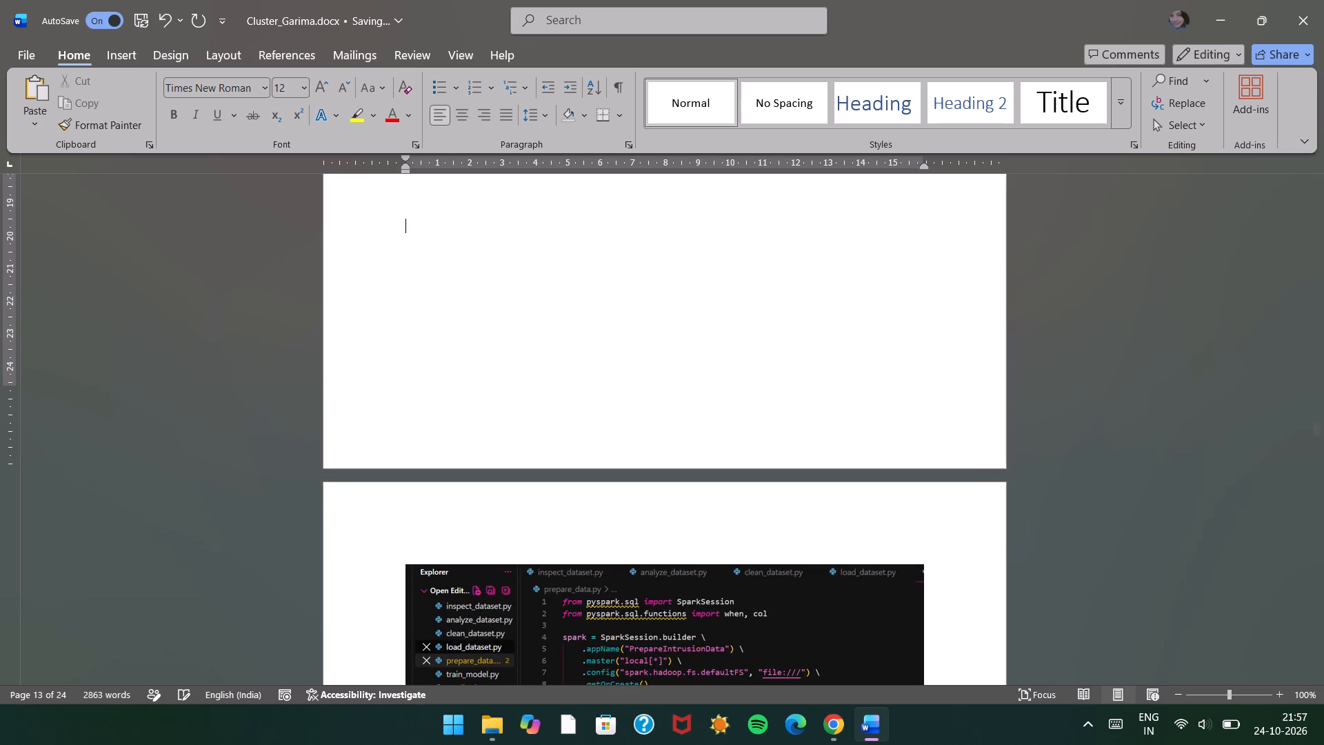
{"action": "scroll", "coordinate": [561, 192], "scroll_direction": "up", "scroll_amount": 3}
{"action": "scroll", "coordinate": [561, 192], "scroll_direction": "down", "scroll_amount": 2}
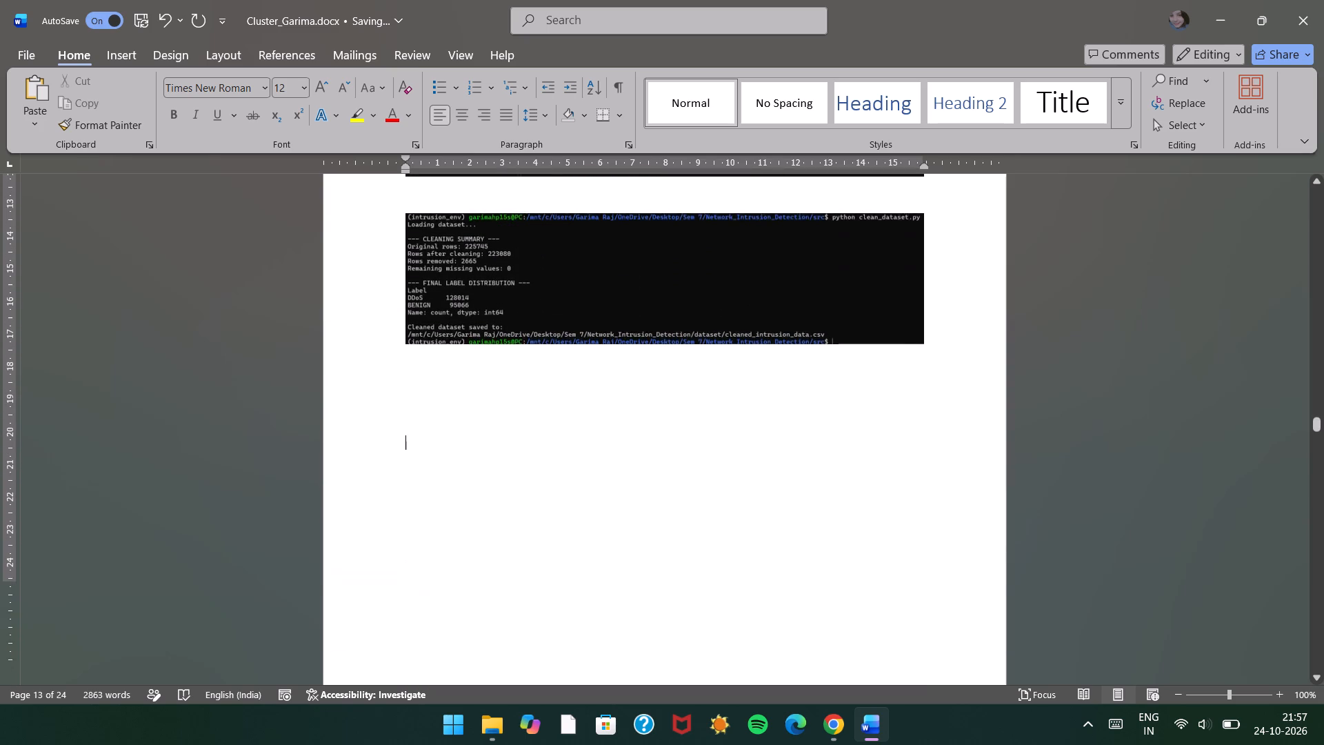
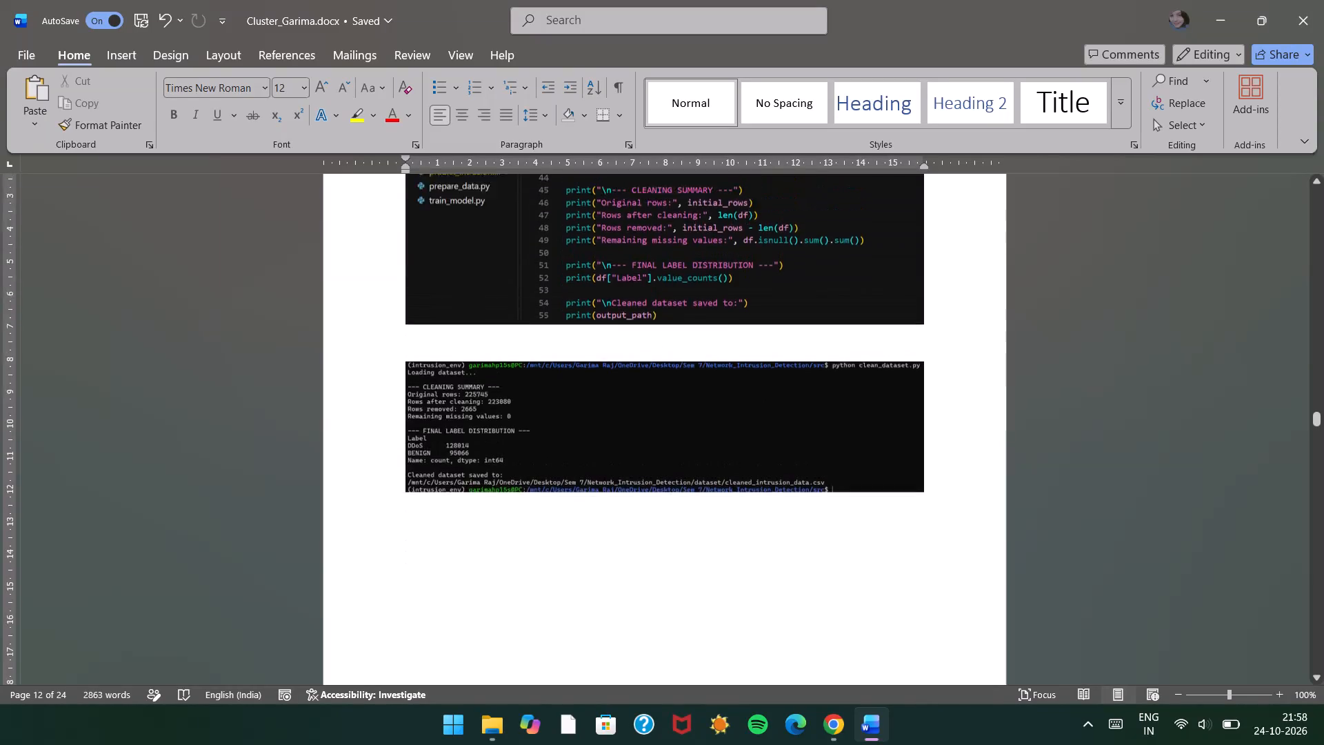
Review the clean_dataset.py caption, code and output screenshots and the page gaps around them, up to the prepare_data.py code.
{"action": "scroll", "coordinate": [561, 192], "scroll_direction": "up", "scroll_amount": 2}
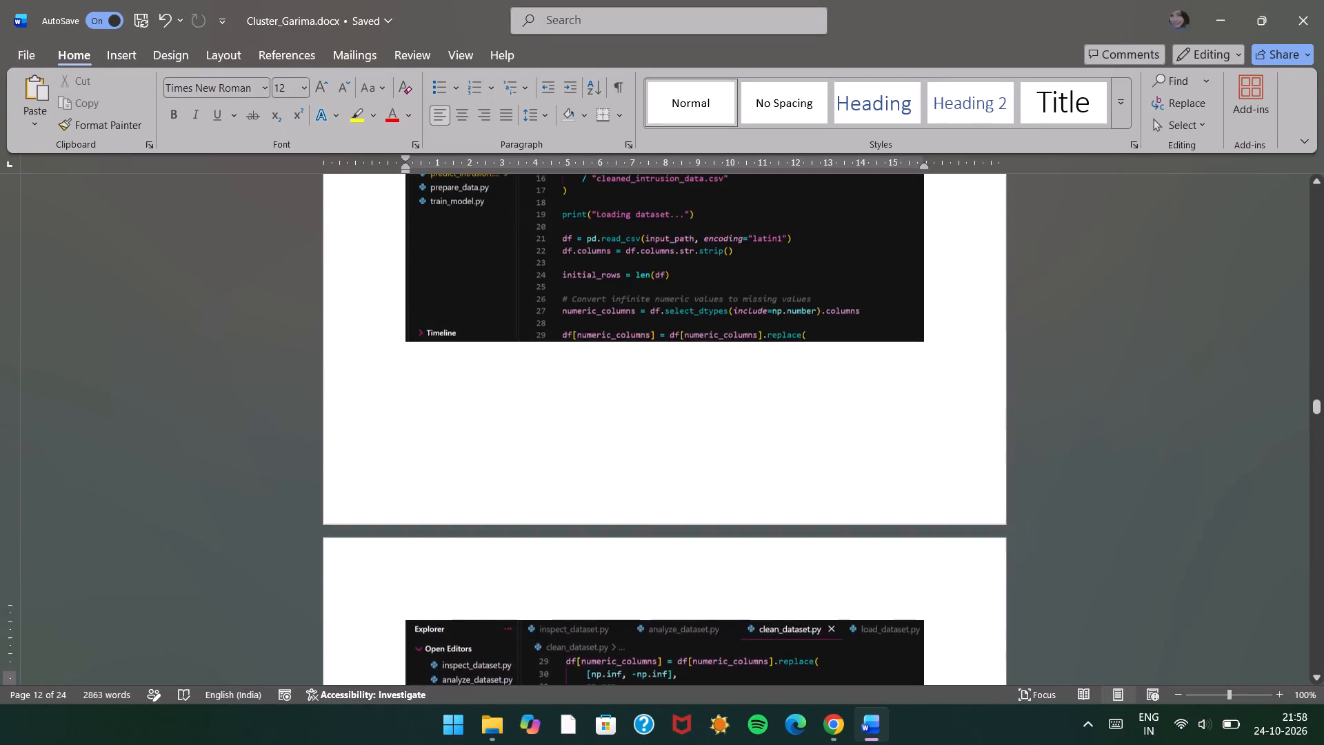
{"action": "scroll", "coordinate": [561, 192], "scroll_direction": "up", "scroll_amount": 4}
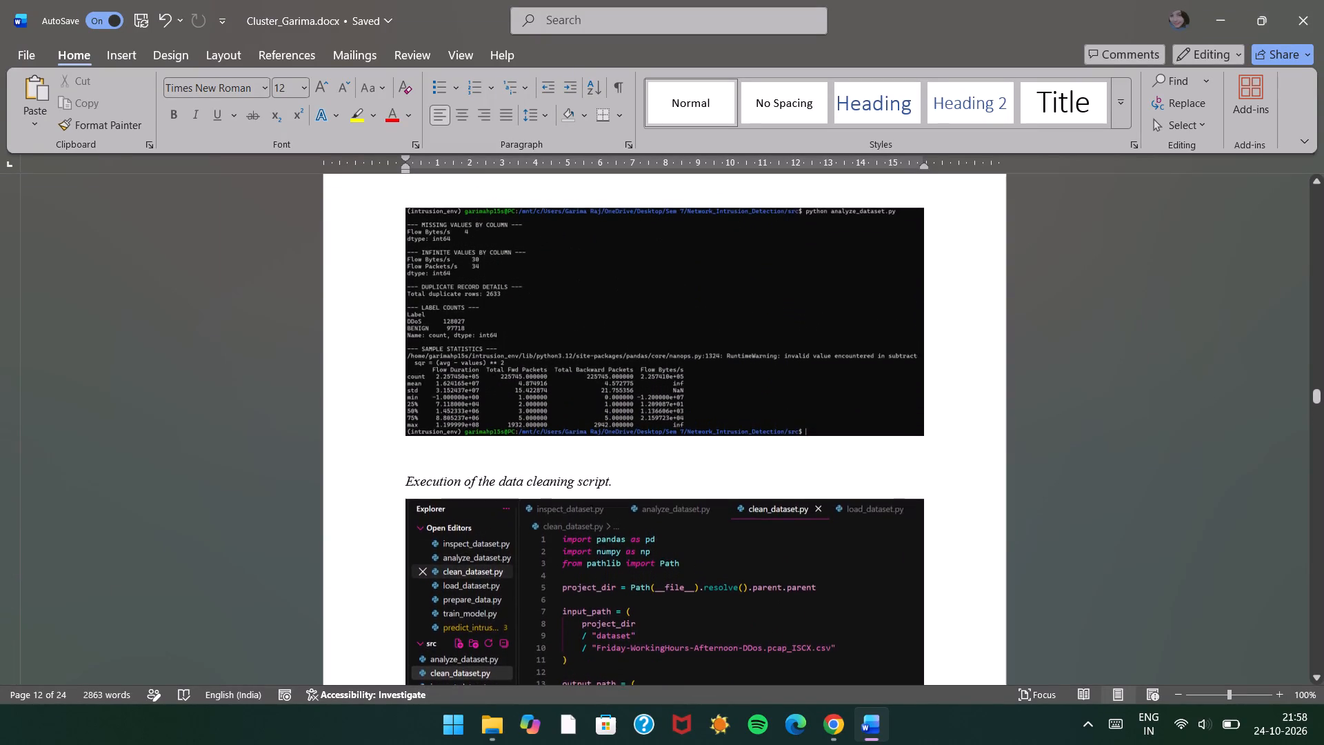
{"action": "scroll", "coordinate": [561, 192], "scroll_direction": "up", "scroll_amount": 2}
{"action": "scroll", "coordinate": [561, 192], "scroll_direction": "down", "scroll_amount": 4}
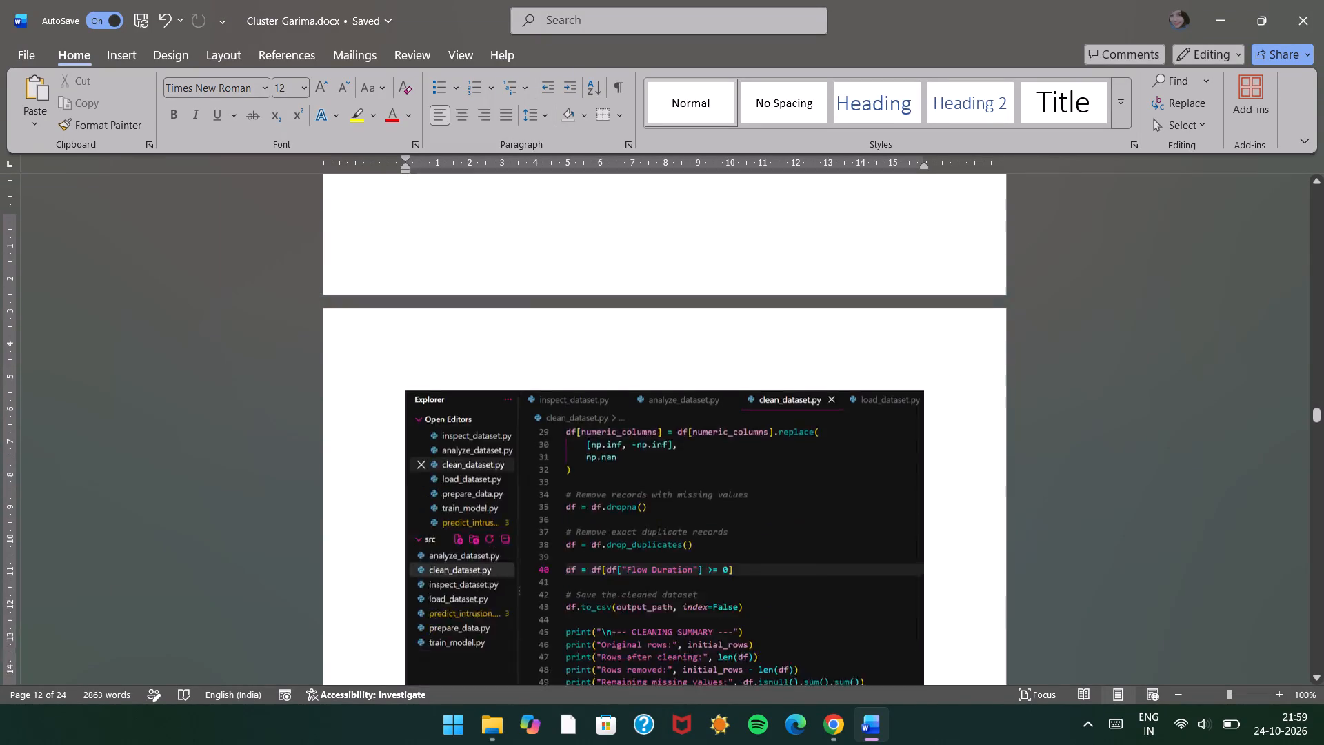
{"action": "scroll", "coordinate": [561, 192], "scroll_direction": "down", "scroll_amount": 2}
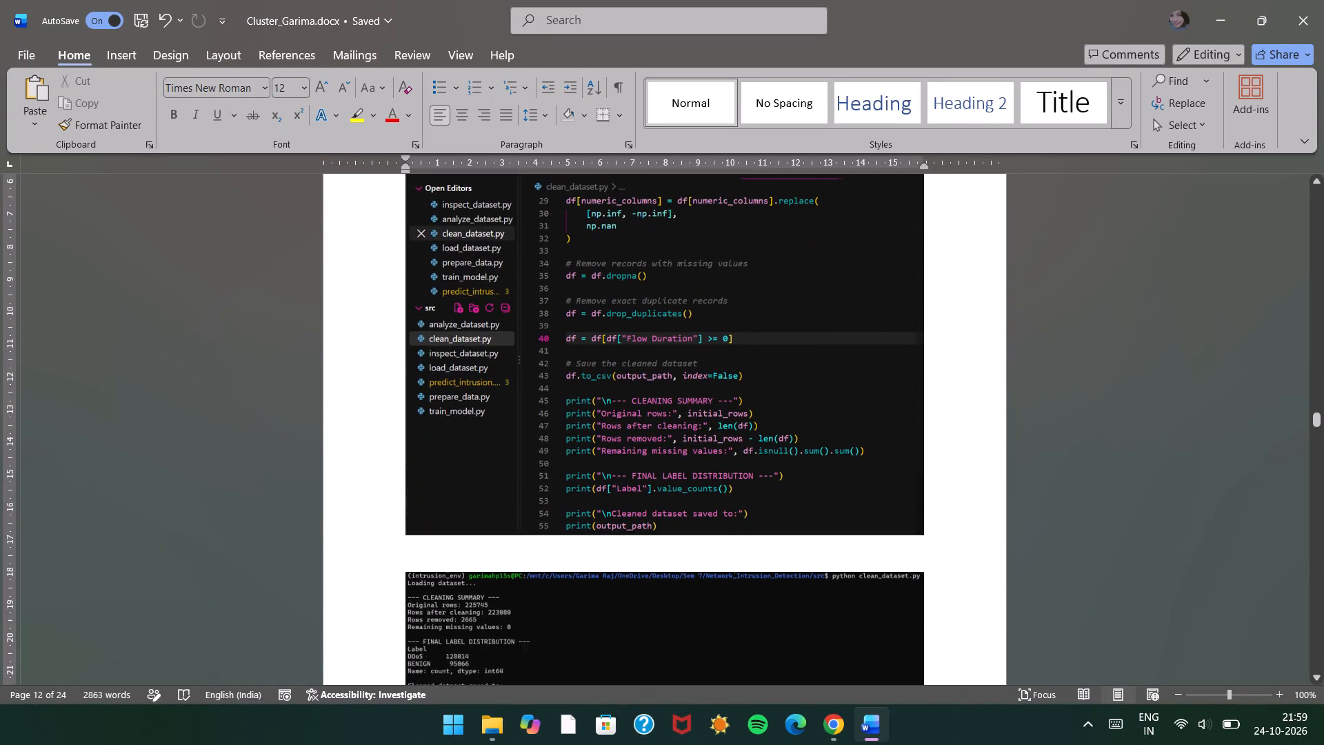
{"action": "scroll", "coordinate": [561, 192], "scroll_direction": "down", "scroll_amount": 4}
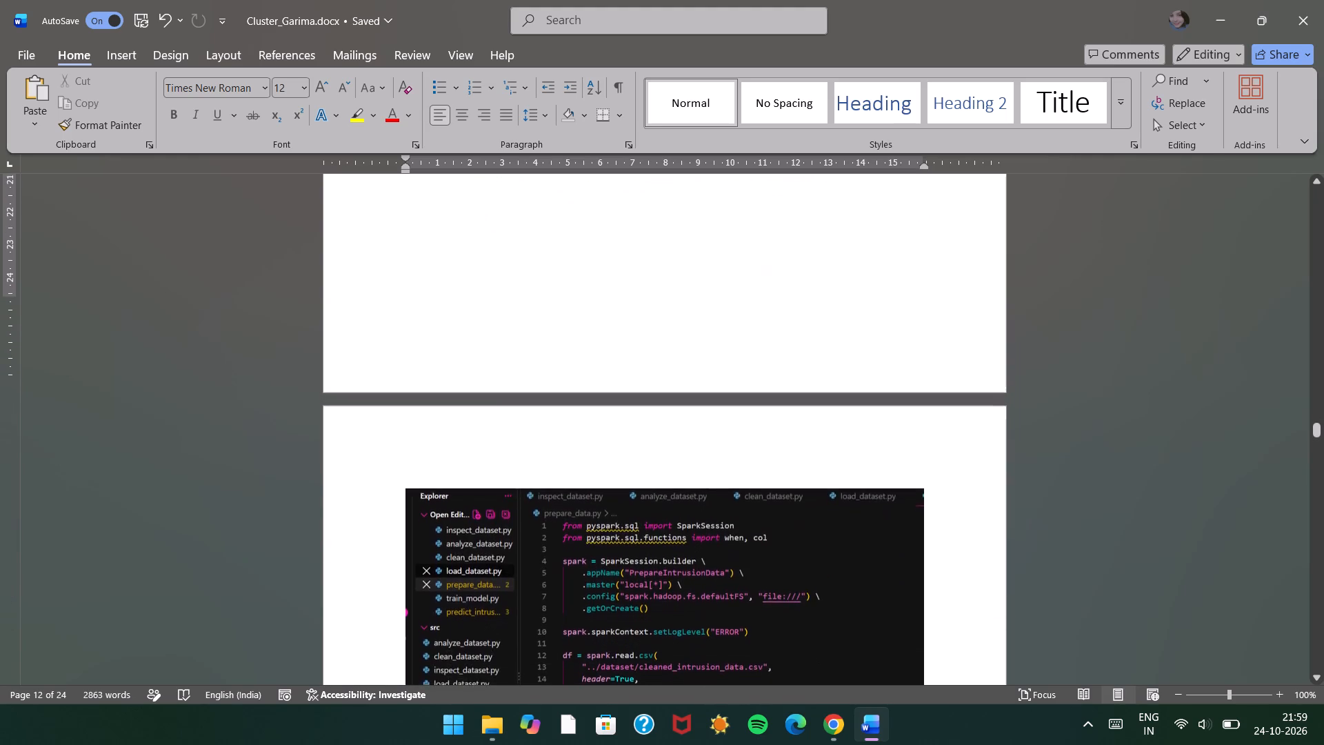
{"action": "scroll", "coordinate": [561, 192], "scroll_direction": "down", "scroll_amount": 1}
{"action": "scroll", "coordinate": [561, 192], "scroll_direction": "up", "scroll_amount": 4}
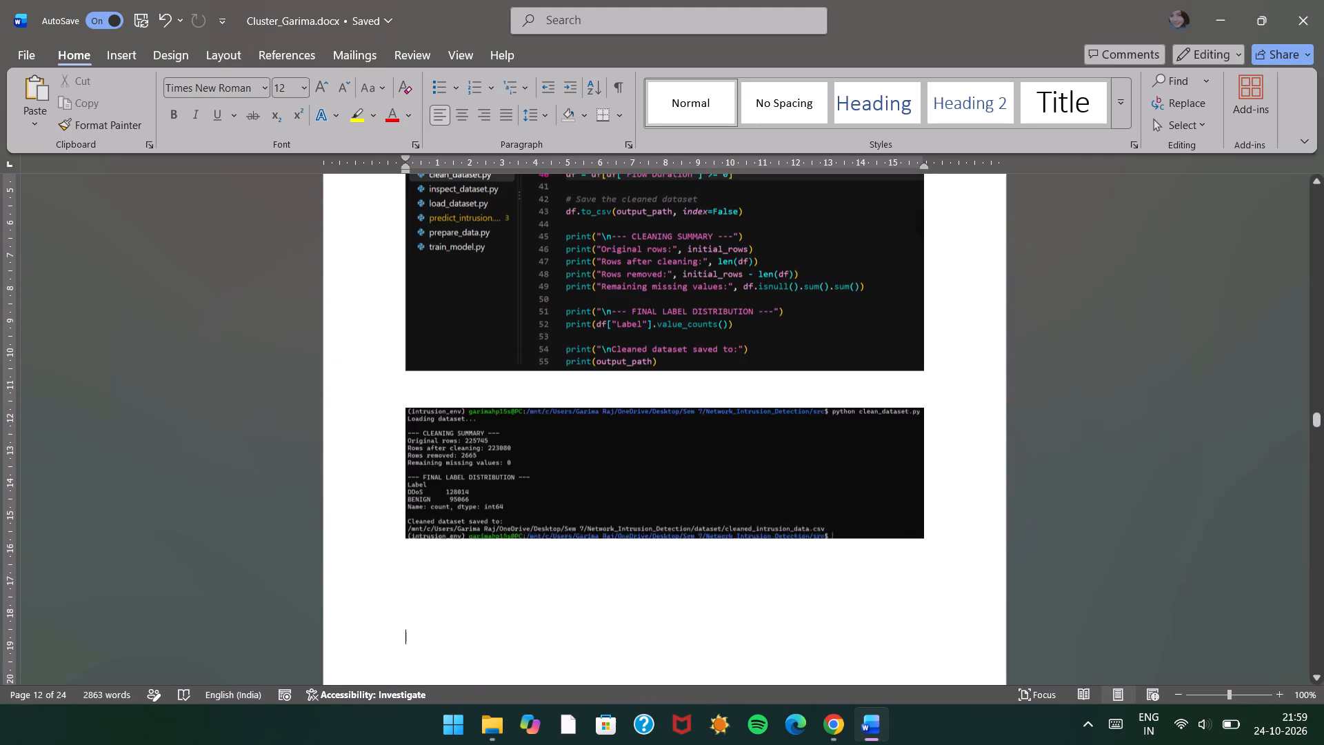
Reduce the height of the first clean_dataset.py code screenshot (lines 1–29) to about three quarters, keeping its width.
{"action": "scroll", "coordinate": [561, 192], "scroll_direction": "up", "scroll_amount": 3}
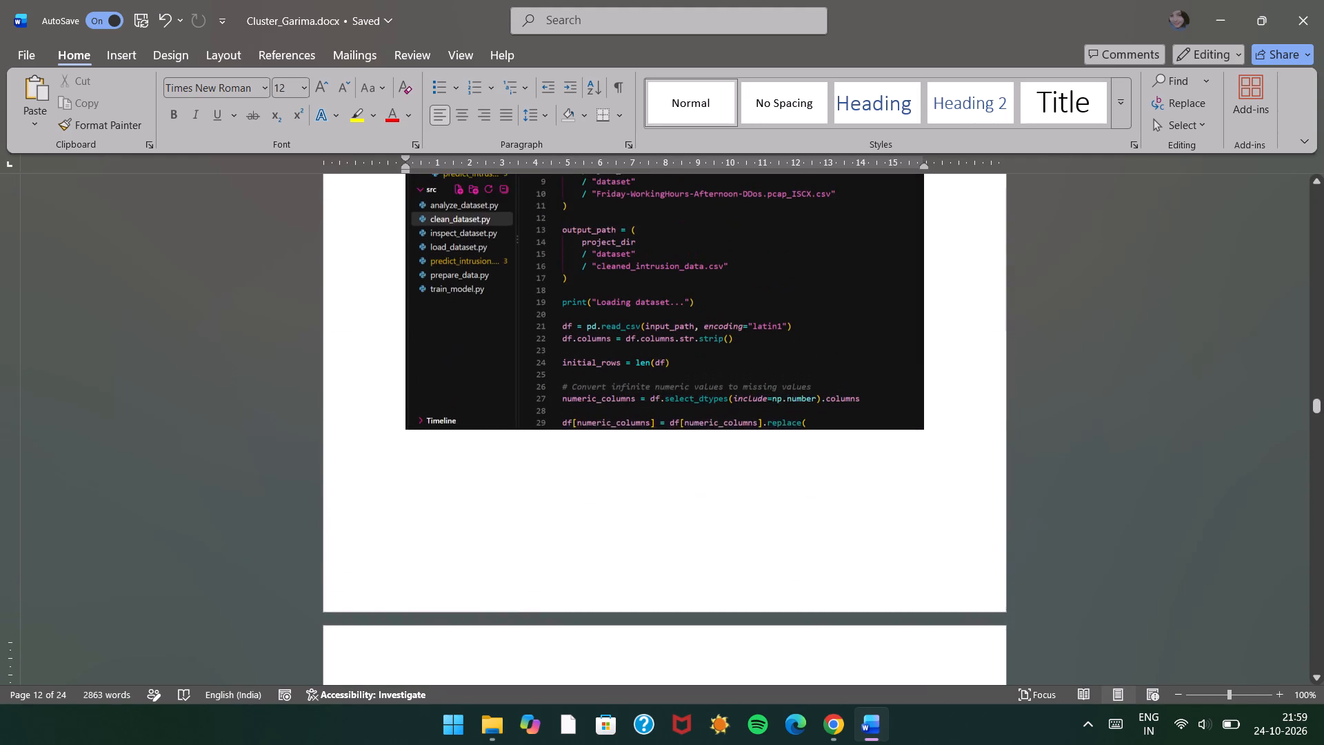
{"action": "scroll", "coordinate": [561, 192], "scroll_direction": "up", "scroll_amount": 2}
{"action": "left_click", "coordinate": [595, 409]}
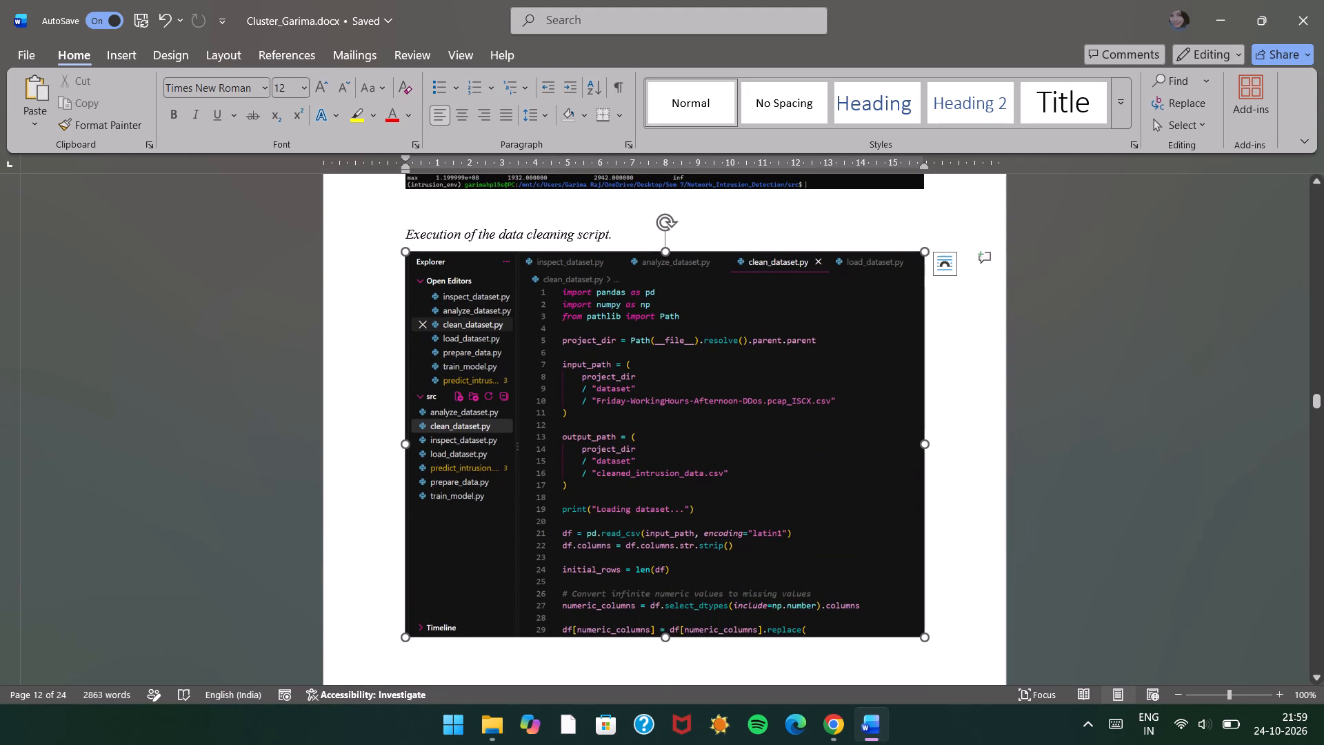
{"action": "left_click_drag", "start_coordinate": [666, 635], "coordinate": [665, 533]}
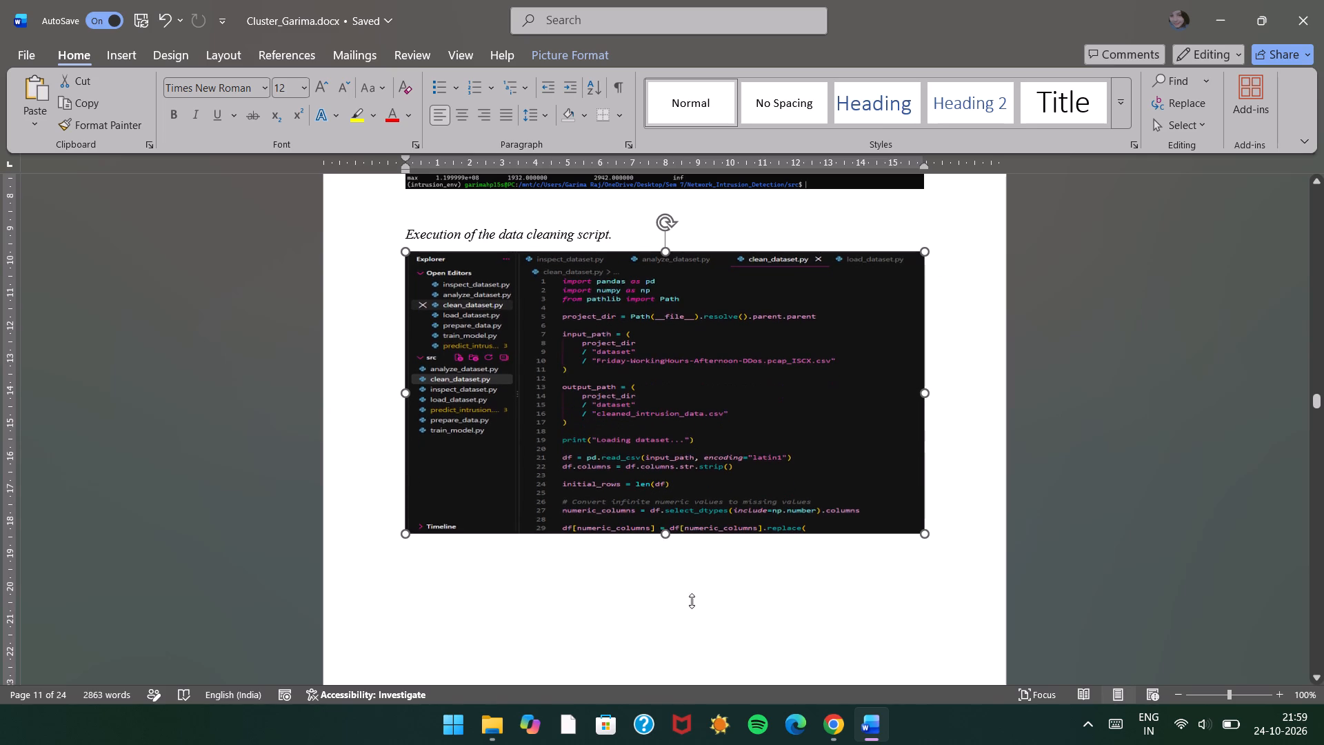
Reduce the height of the second clean_dataset.py code screenshot (lines 29–55) to about 60 percent, keeping its width.
{"action": "scroll", "coordinate": [692, 601], "scroll_direction": "down", "scroll_amount": 2}
{"action": "left_click", "coordinate": [645, 610]}
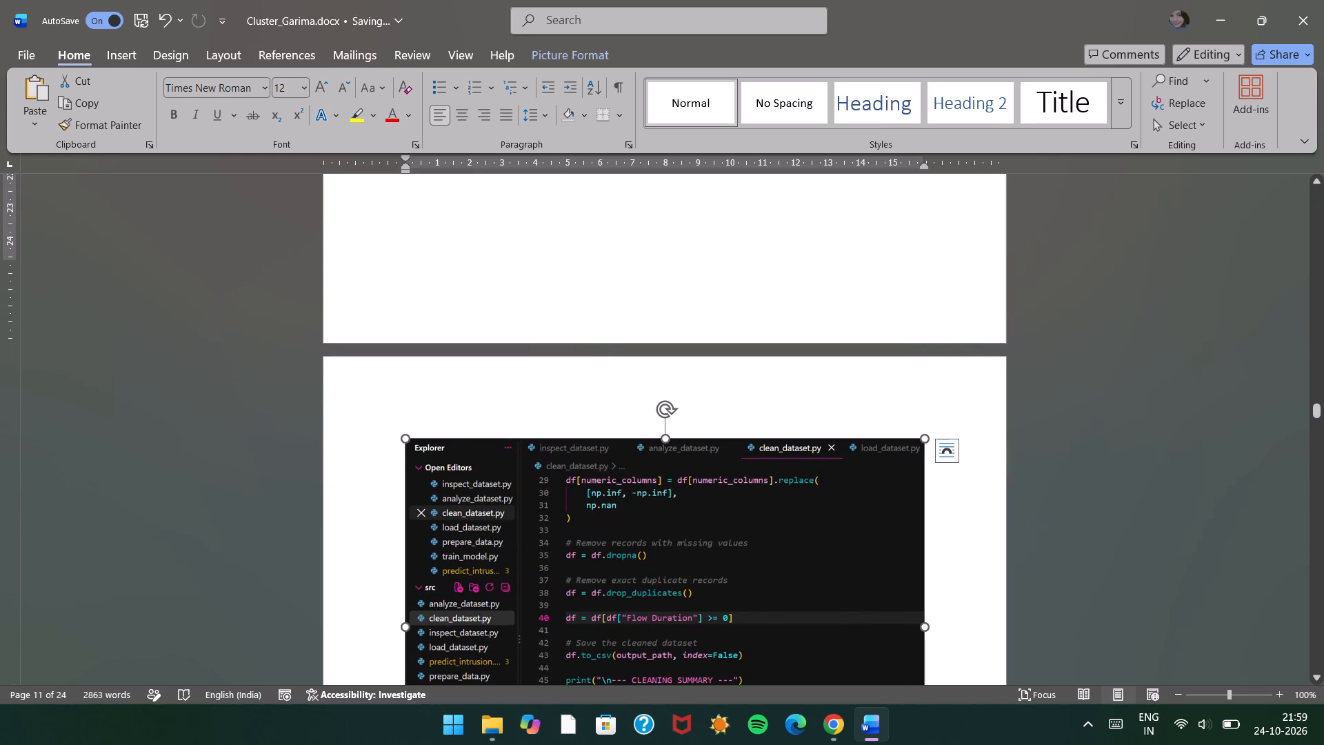
{"action": "left_click_drag", "start_coordinate": [669, 441], "coordinate": [670, 495]}
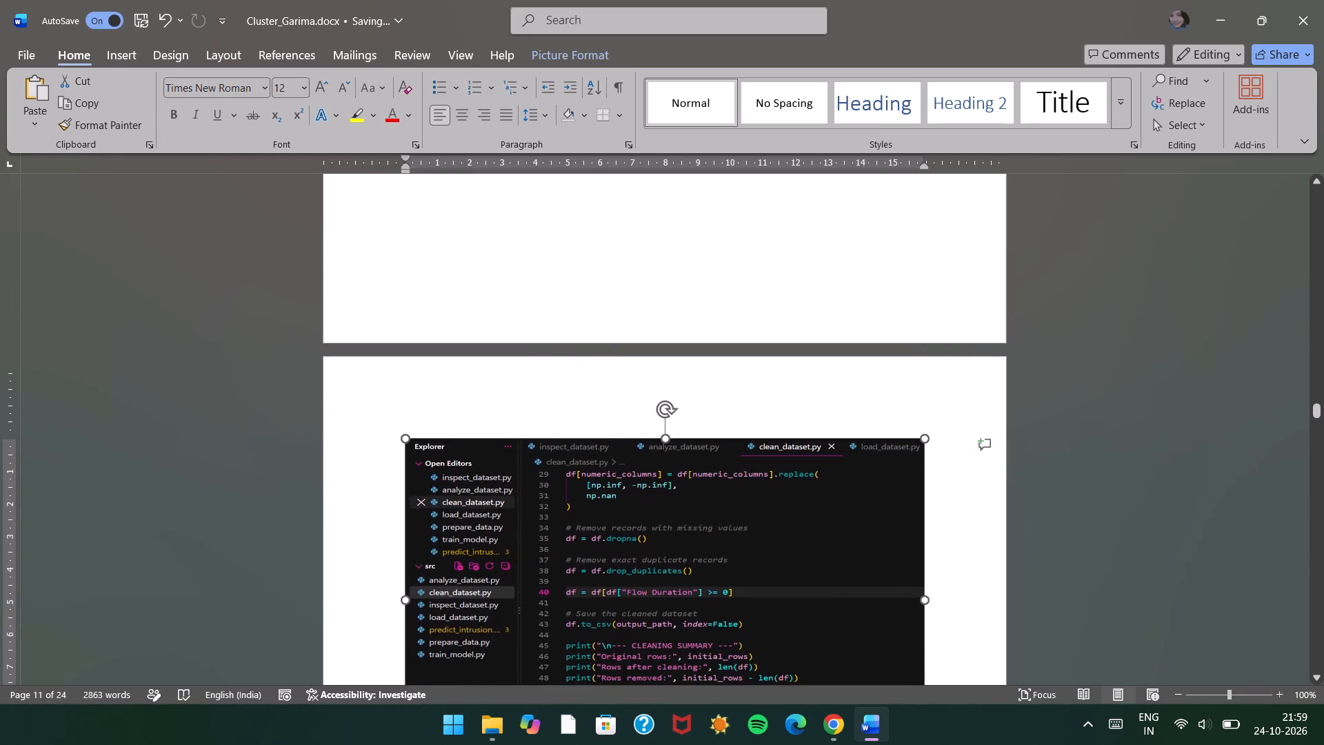
{"action": "left_click_drag", "start_coordinate": [670, 495], "coordinate": [671, 535]}
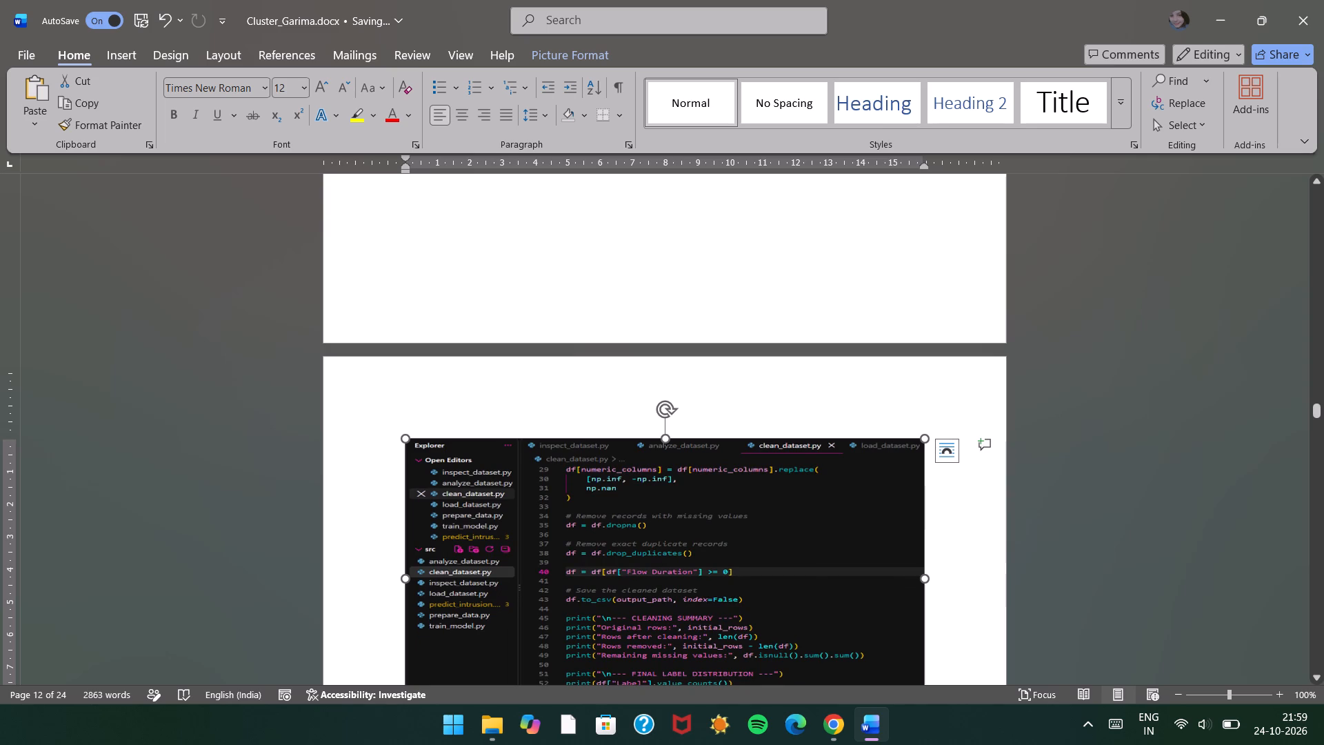
{"action": "left_click_drag", "start_coordinate": [668, 437], "coordinate": [670, 489]}
Shrink the first clean_dataset.py code screenshot's height further so both code screenshots fit on one page.
{"action": "scroll", "coordinate": [681, 302], "scroll_direction": "up", "scroll_amount": 2}
{"action": "left_click", "coordinate": [681, 302]}
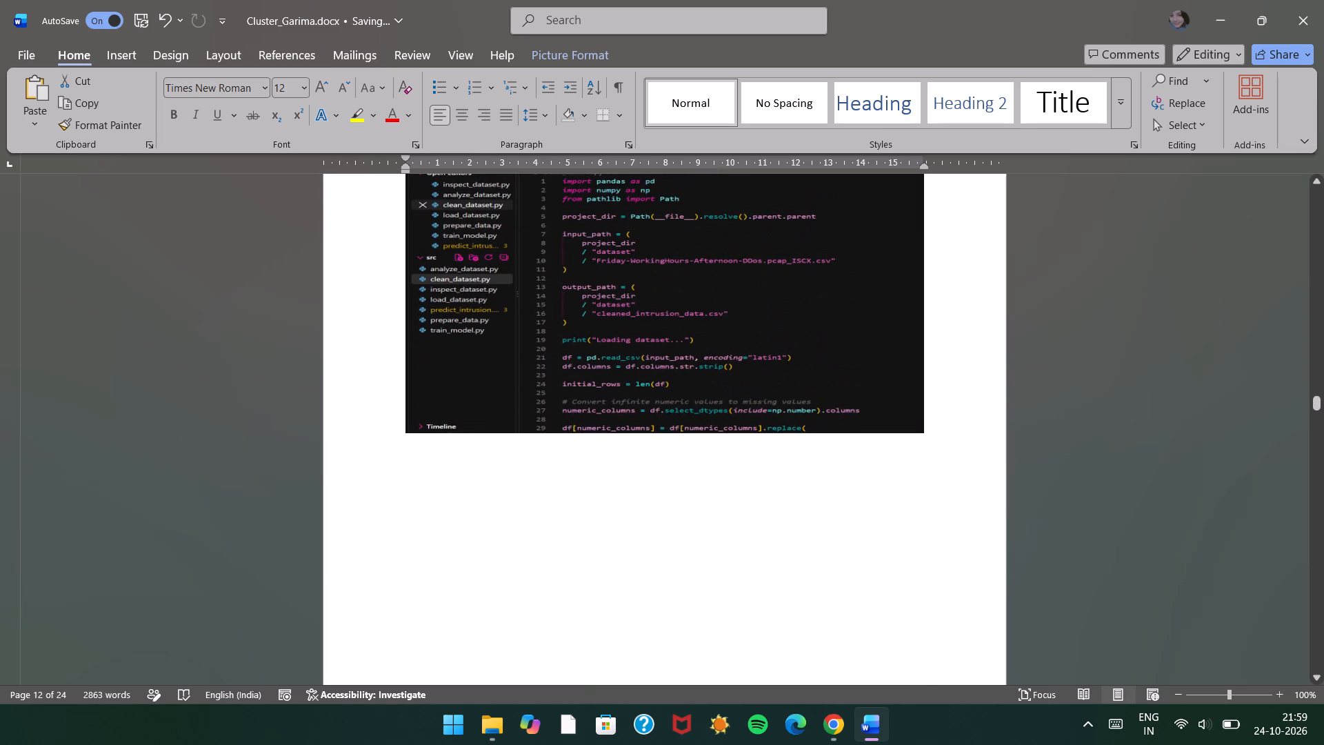
{"action": "left_click", "coordinate": [654, 429]}
{"action": "left_click_drag", "start_coordinate": [667, 435], "coordinate": [666, 424]}
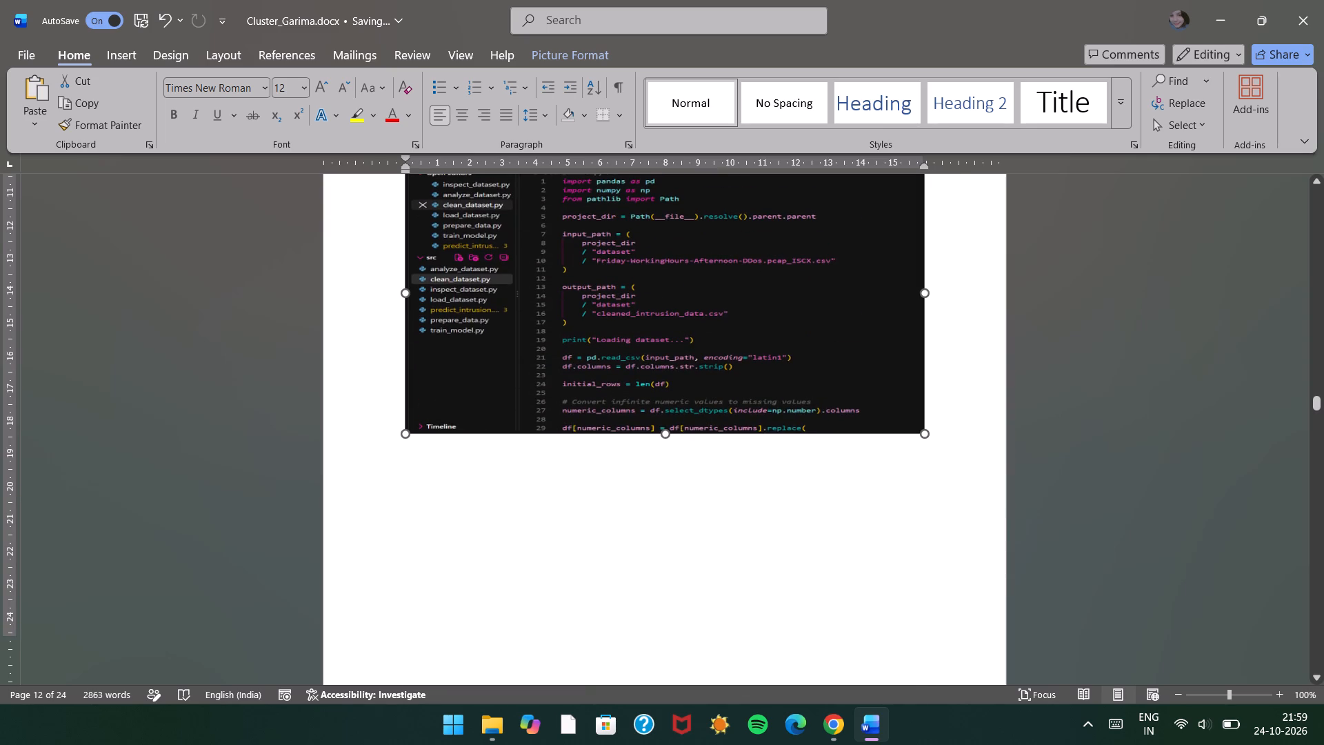
{"action": "left_click_drag", "start_coordinate": [666, 424], "coordinate": [663, 395]}
{"action": "scroll", "coordinate": [747, 477], "scroll_direction": "up", "scroll_amount": 1}
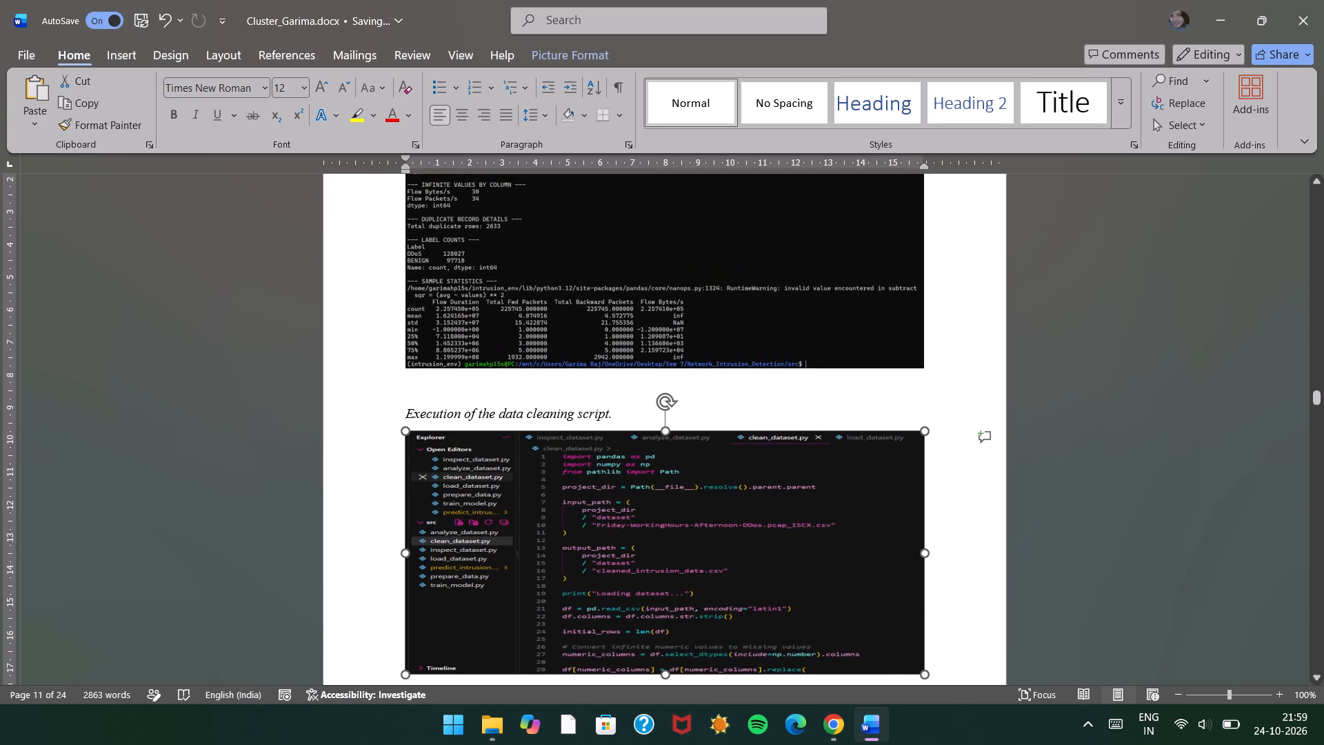
{"action": "left_click", "coordinate": [736, 407]}
{"action": "scroll", "coordinate": [736, 407], "scroll_direction": "up", "scroll_amount": 1}
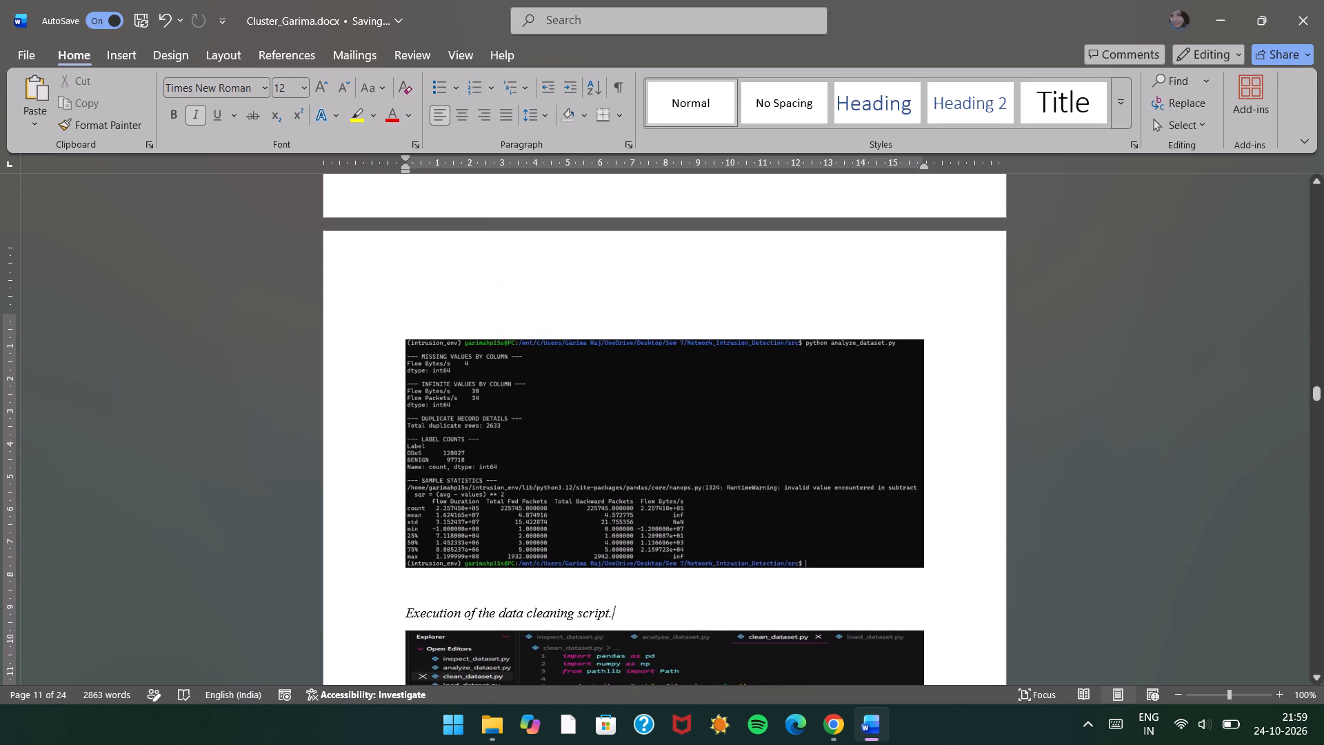
Remove the empty line above the clean_dataset.py output screenshot and insert one above the second clean_dataset.py code screenshot.
{"action": "scroll", "coordinate": [736, 407], "scroll_direction": "down", "scroll_amount": 5}
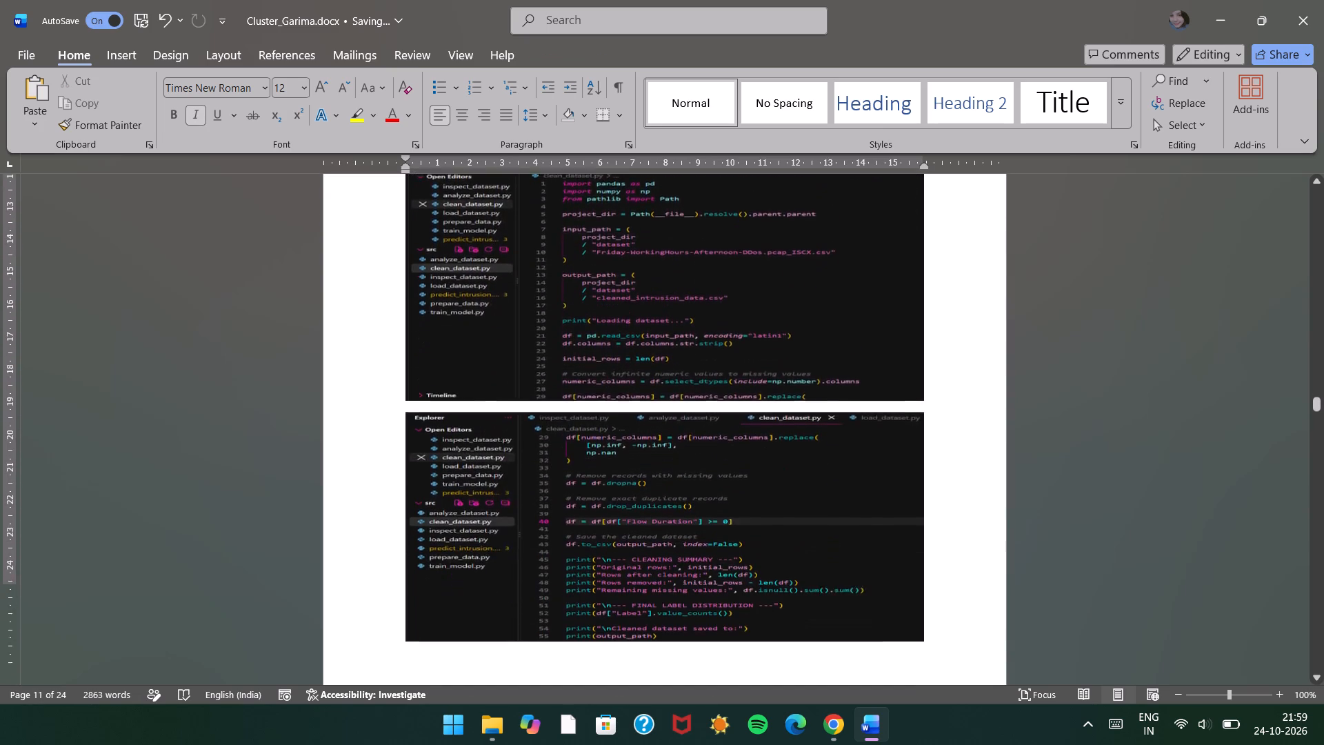
{"action": "scroll", "coordinate": [736, 407], "scroll_direction": "down", "scroll_amount": 2}
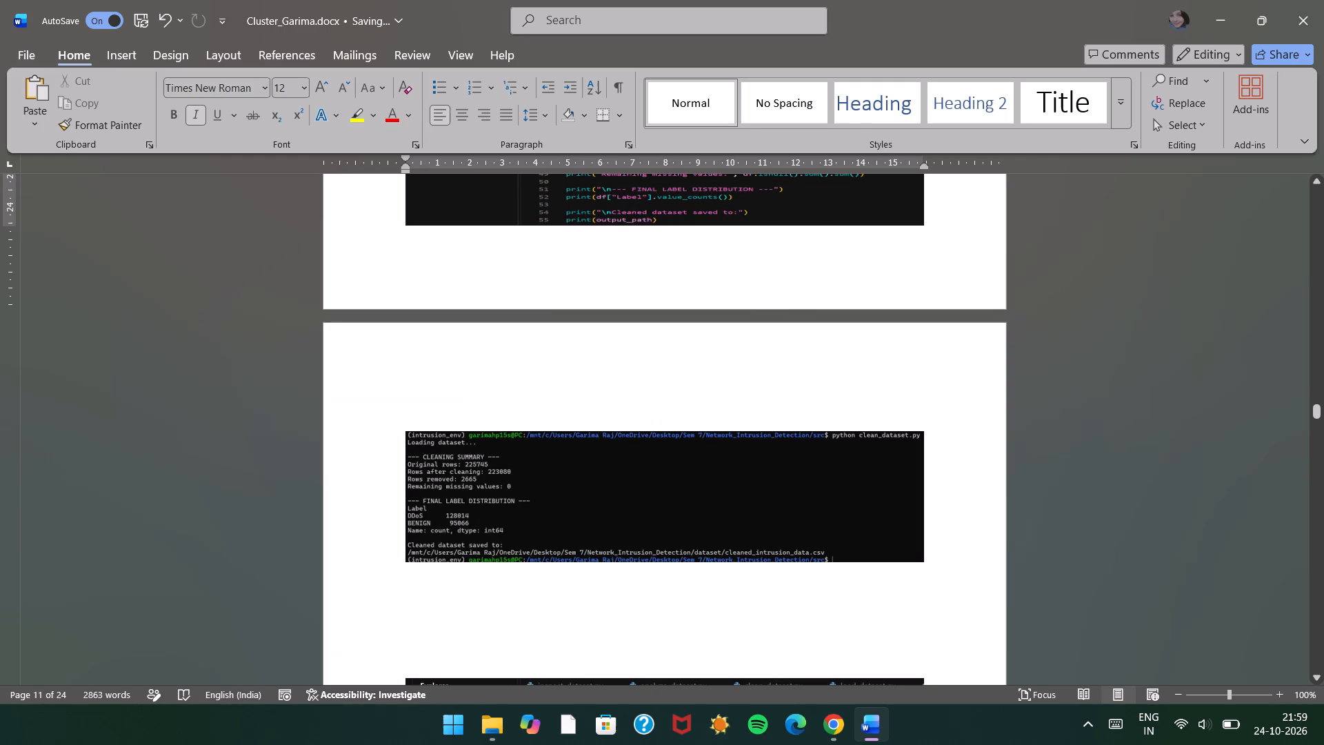
{"action": "left_click", "coordinate": [530, 381]}
{"action": "key", "text": "BackSpace"}
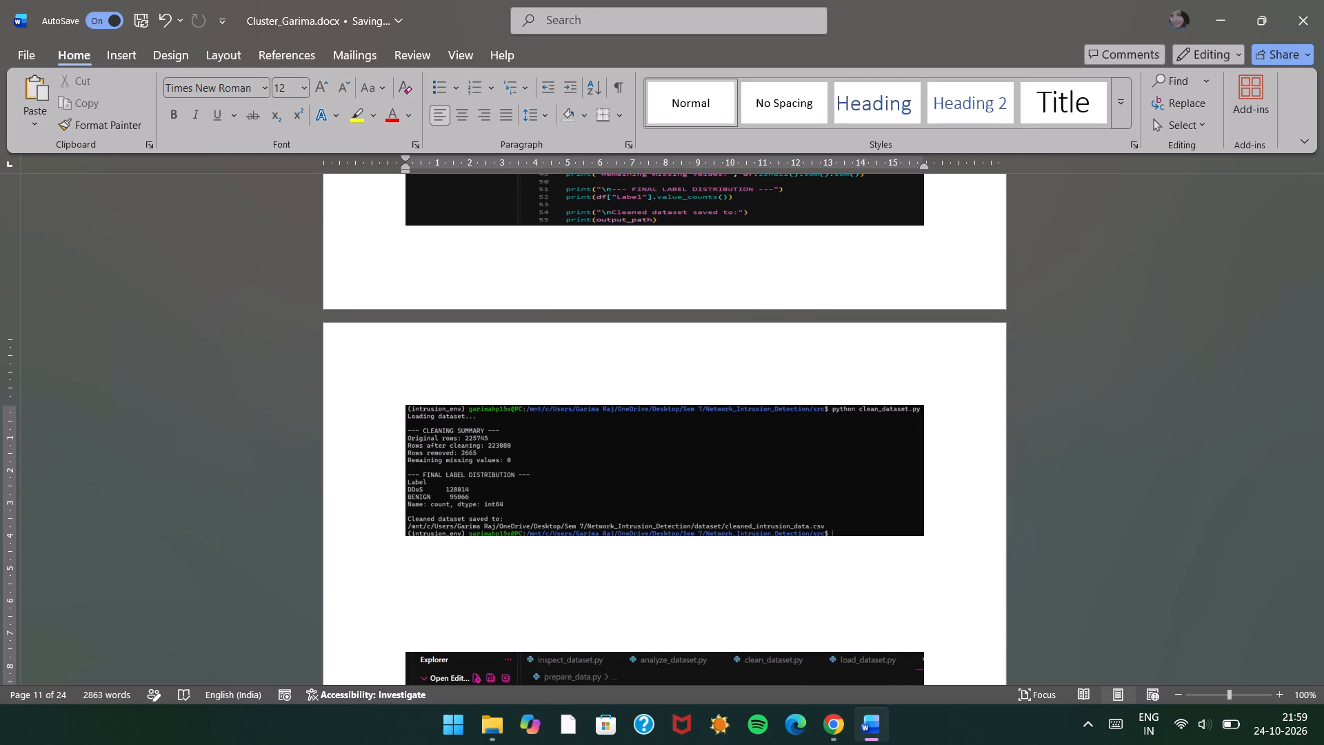
{"action": "key", "text": "BackSpace"}
{"action": "key", "text": "Return"}
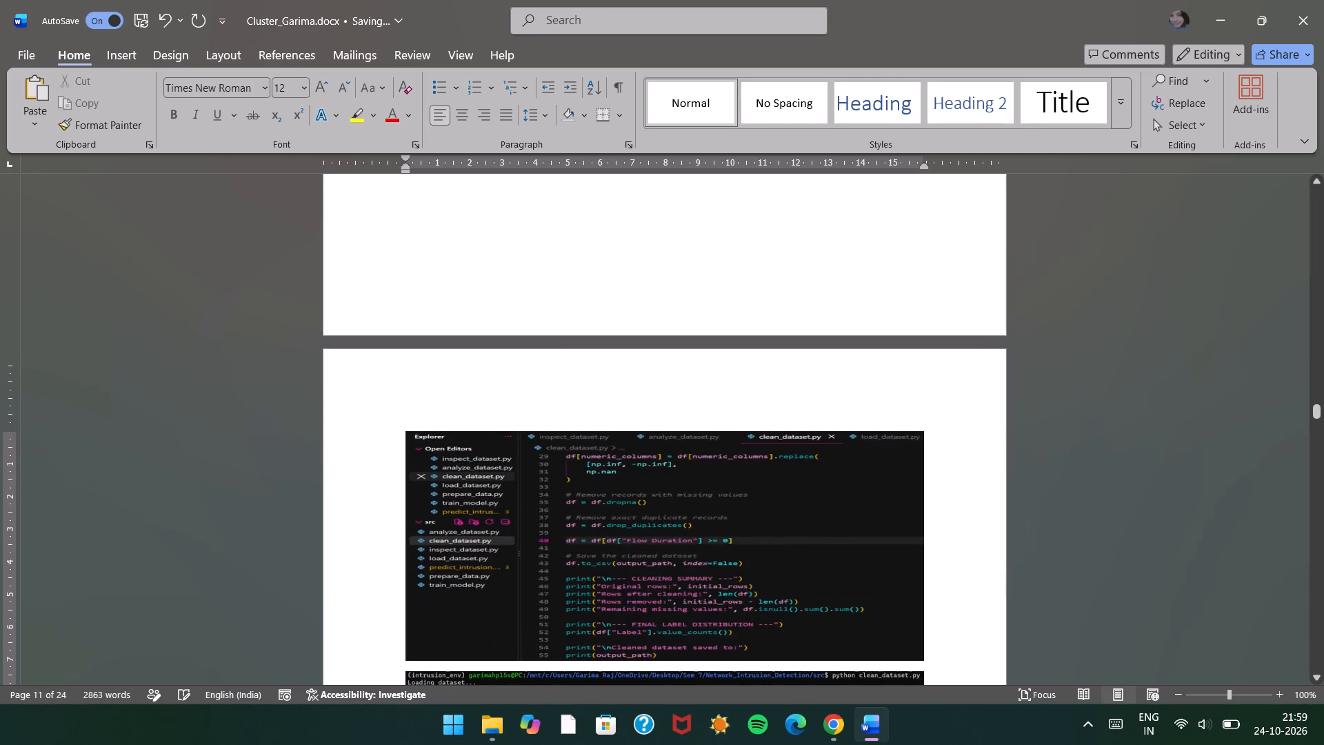
Slightly reduce the height of the first clean_dataset.py code screenshot below the data cleaning caption.
{"action": "scroll", "coordinate": [530, 381], "scroll_direction": "up", "scroll_amount": 2}
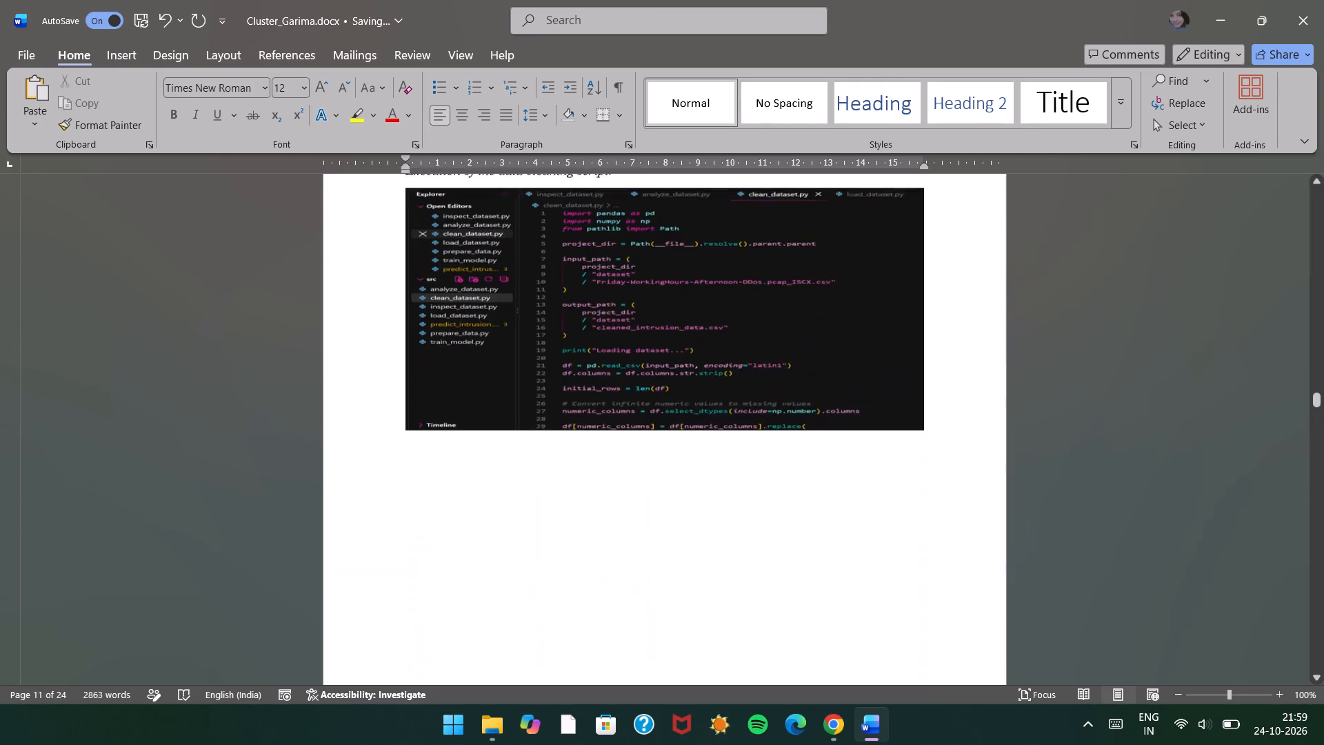
{"action": "scroll", "coordinate": [530, 381], "scroll_direction": "up", "scroll_amount": 1}
{"action": "left_click", "coordinate": [582, 457]}
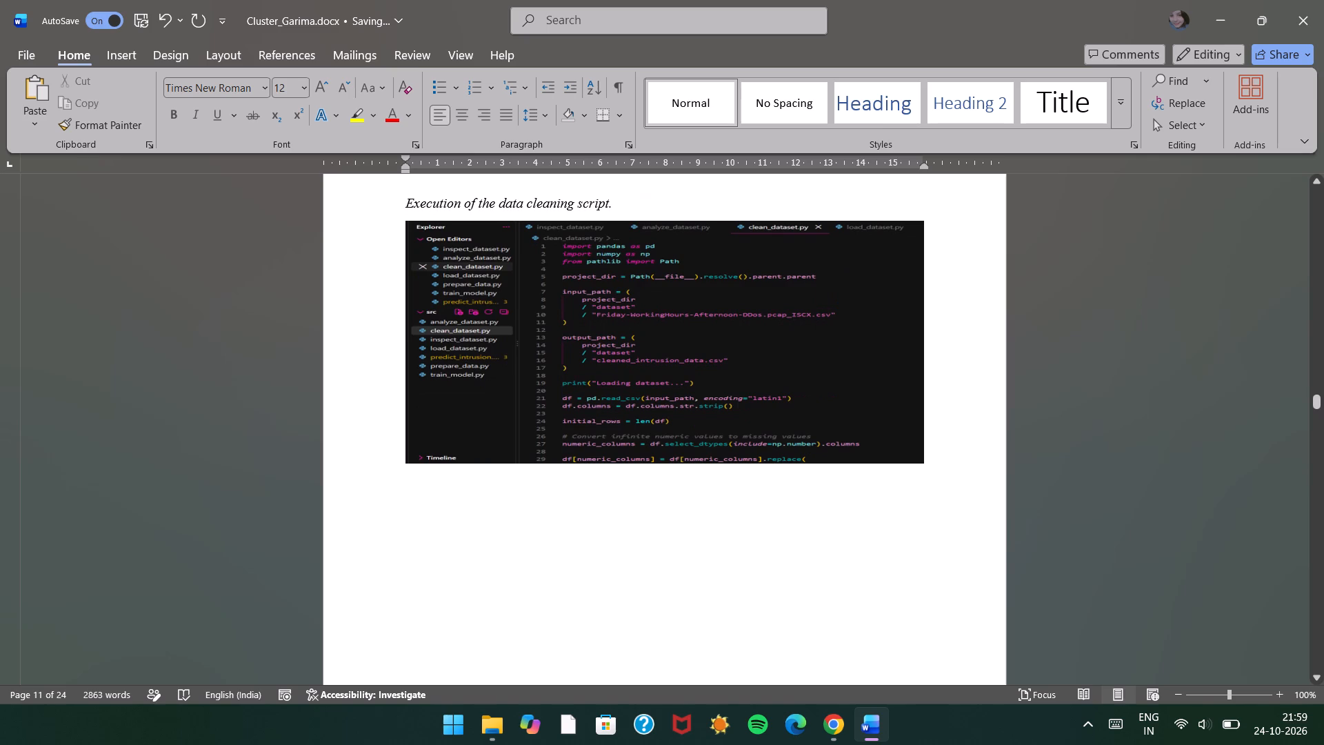
{"action": "left_click", "coordinate": [665, 466]}
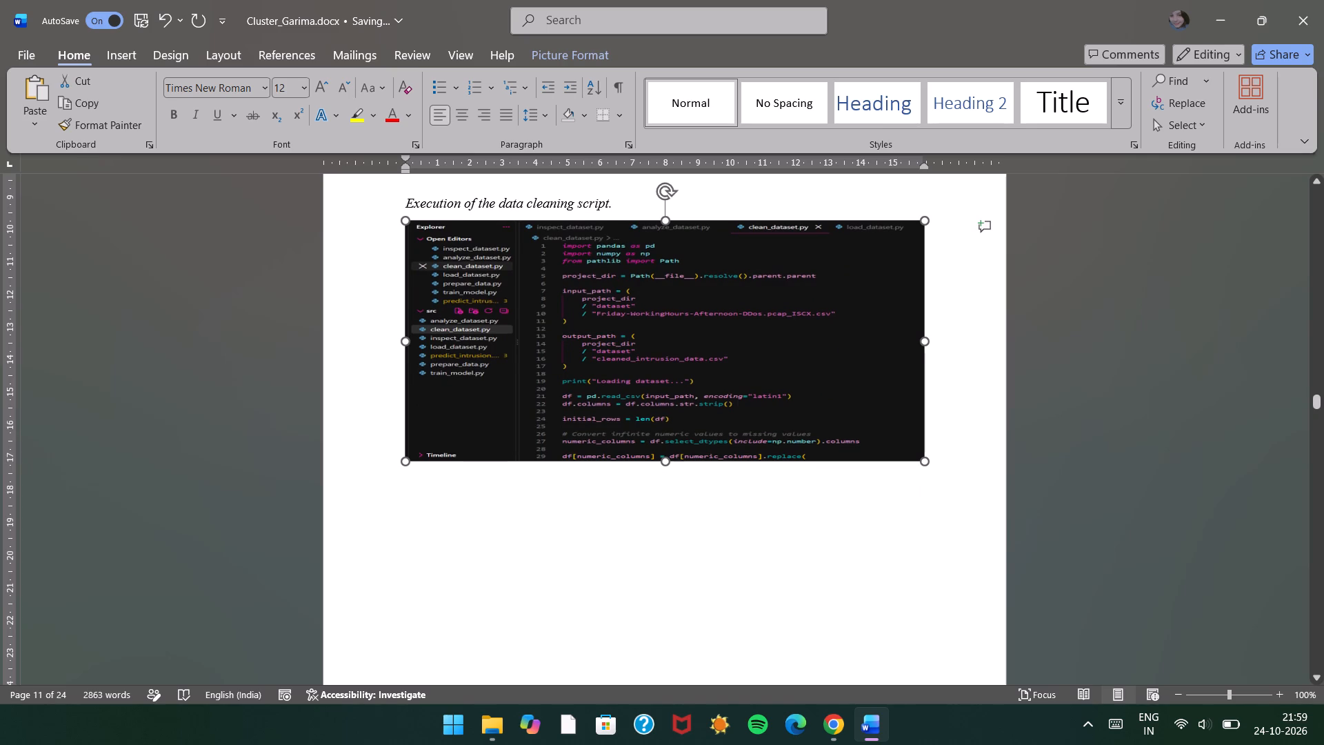
Reduce the second clean_dataset.py code screenshot's height further so it fits on the page below the first one.
{"action": "scroll", "coordinate": [665, 460], "scroll_direction": "down", "scroll_amount": 3}
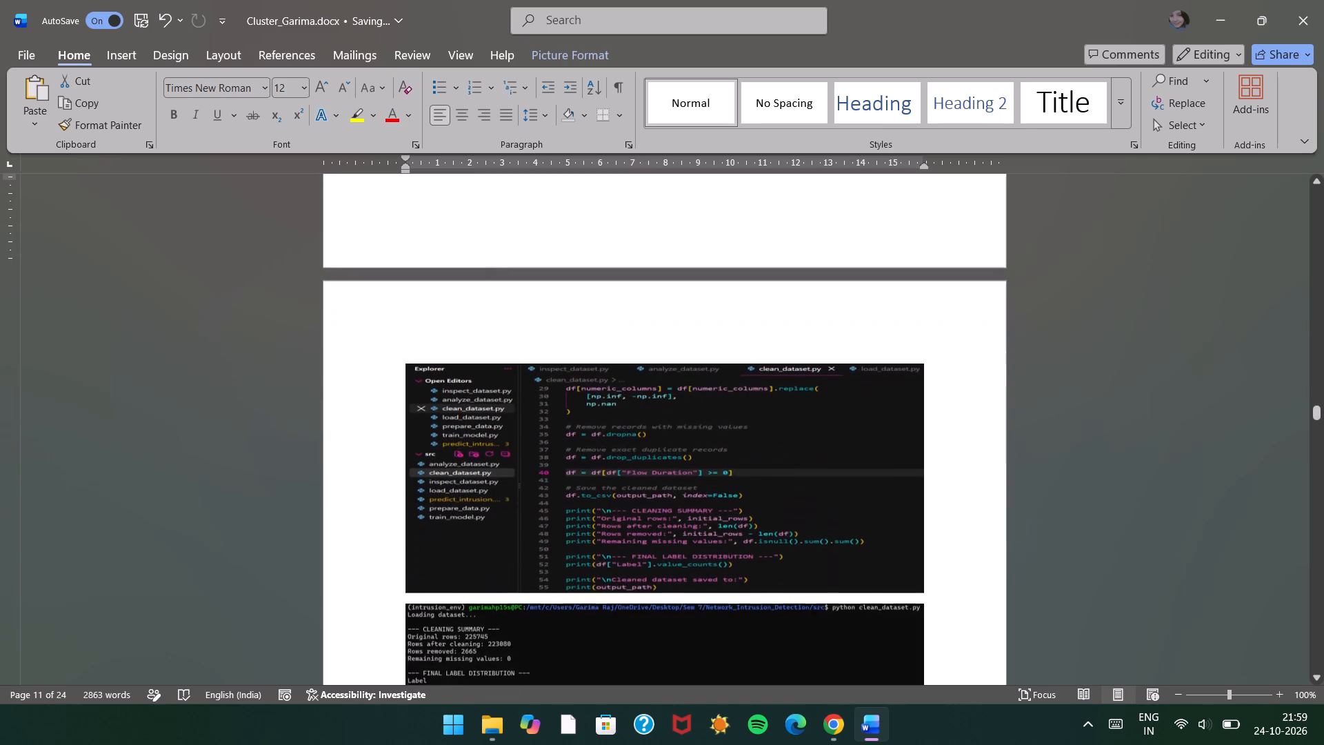
{"action": "left_click", "coordinate": [654, 470]}
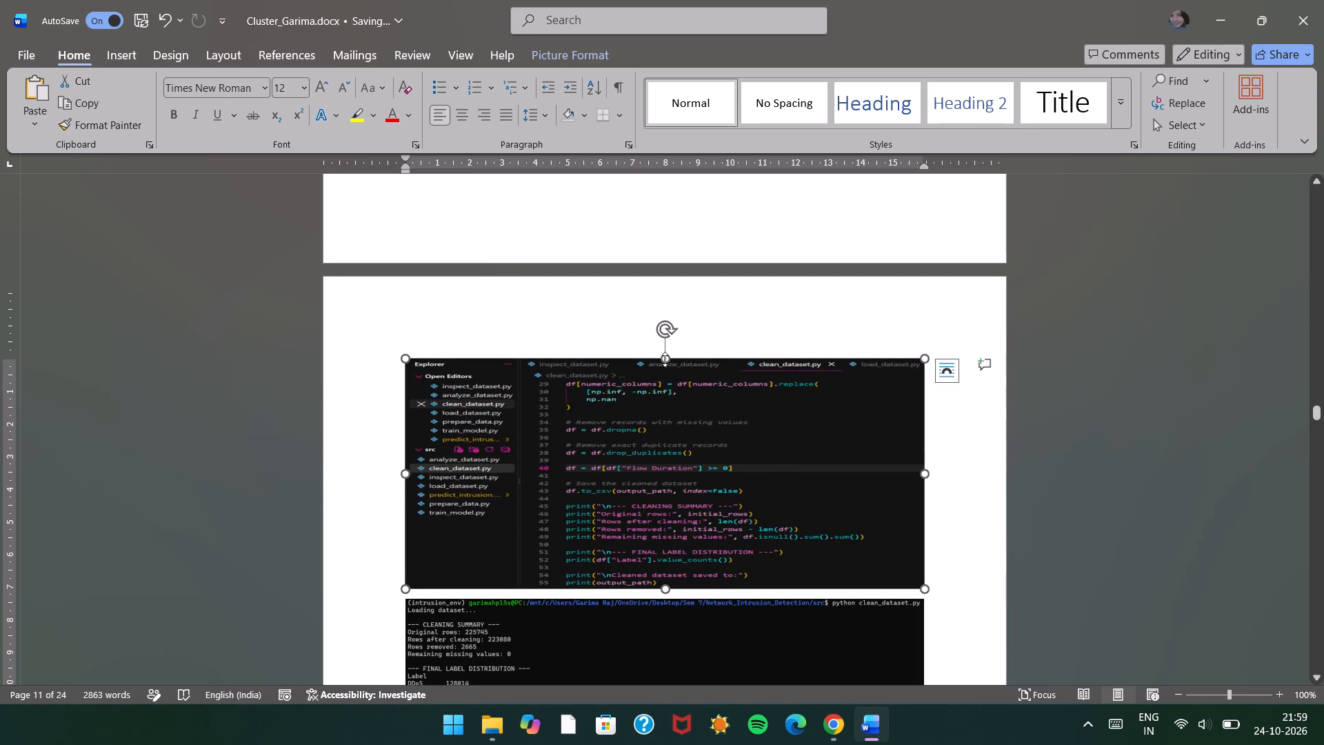
{"action": "left_click_drag", "start_coordinate": [665, 359], "coordinate": [665, 377]}
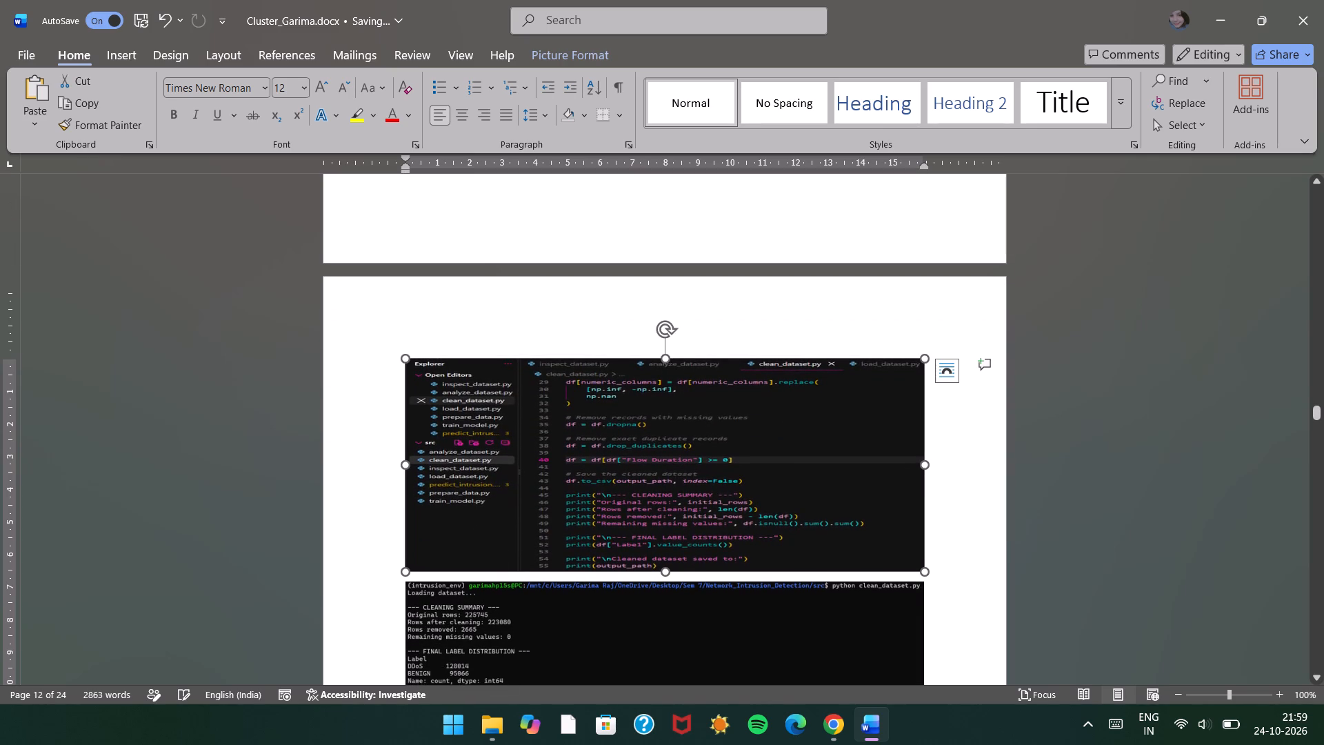
{"action": "left_click_drag", "start_coordinate": [665, 359], "coordinate": [665, 388]}
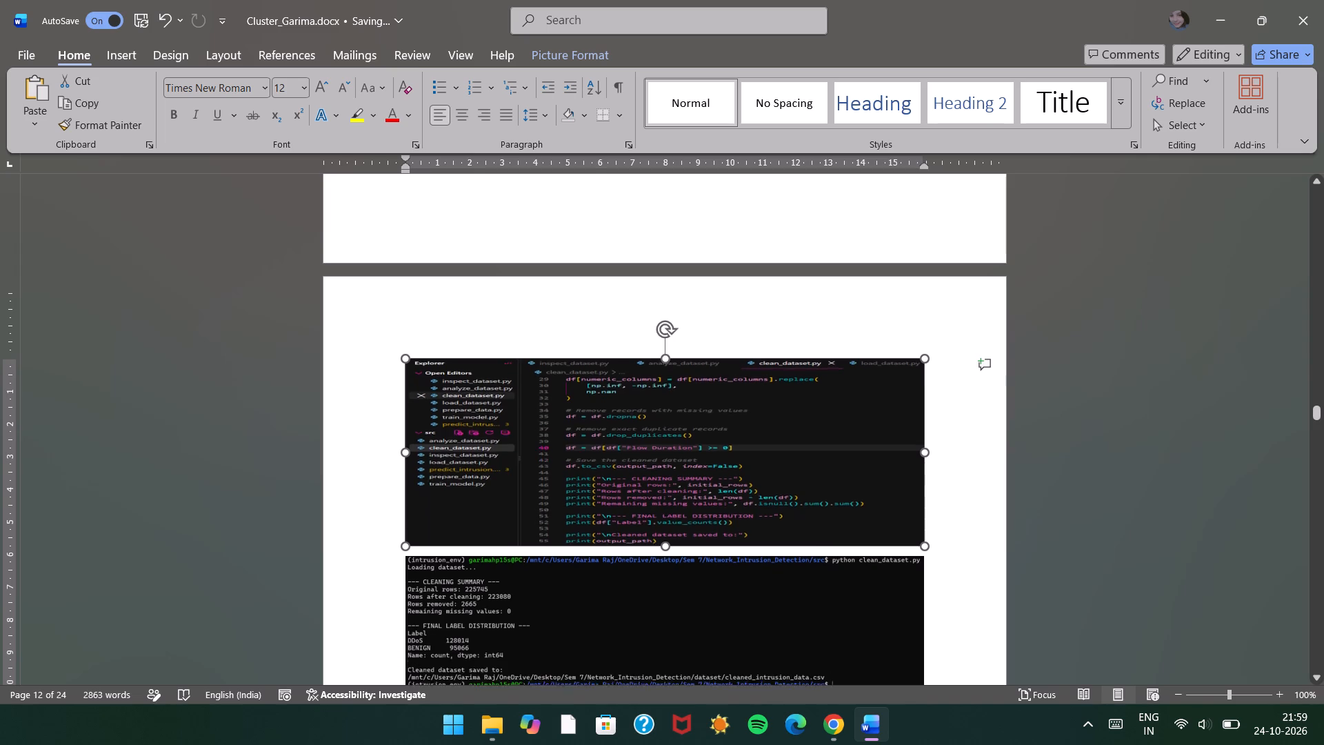
{"action": "left_click_drag", "start_coordinate": [665, 388], "coordinate": [665, 399]}
Remove the empty line between the two clean_dataset.py code screenshots.
{"action": "scroll", "coordinate": [665, 399], "scroll_direction": "up", "scroll_amount": 2}
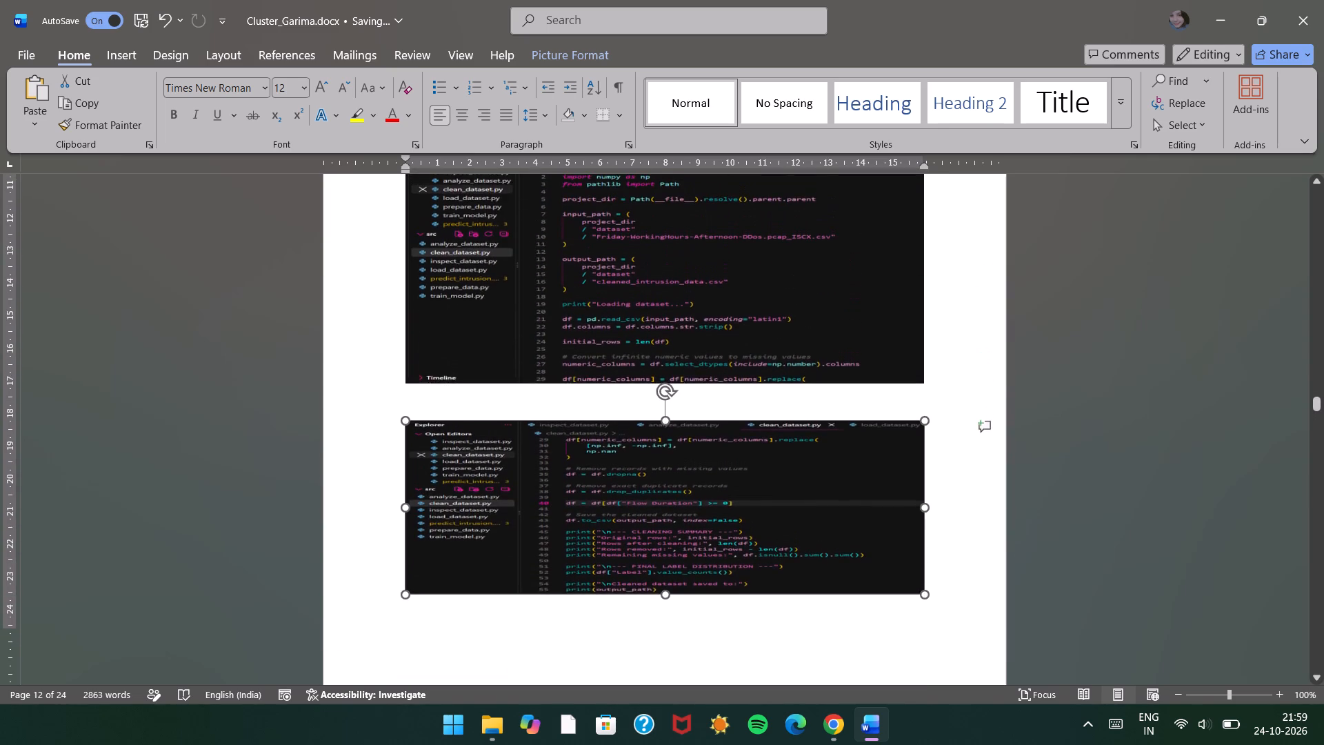
{"action": "scroll", "coordinate": [665, 399], "scroll_direction": "down", "scroll_amount": 1}
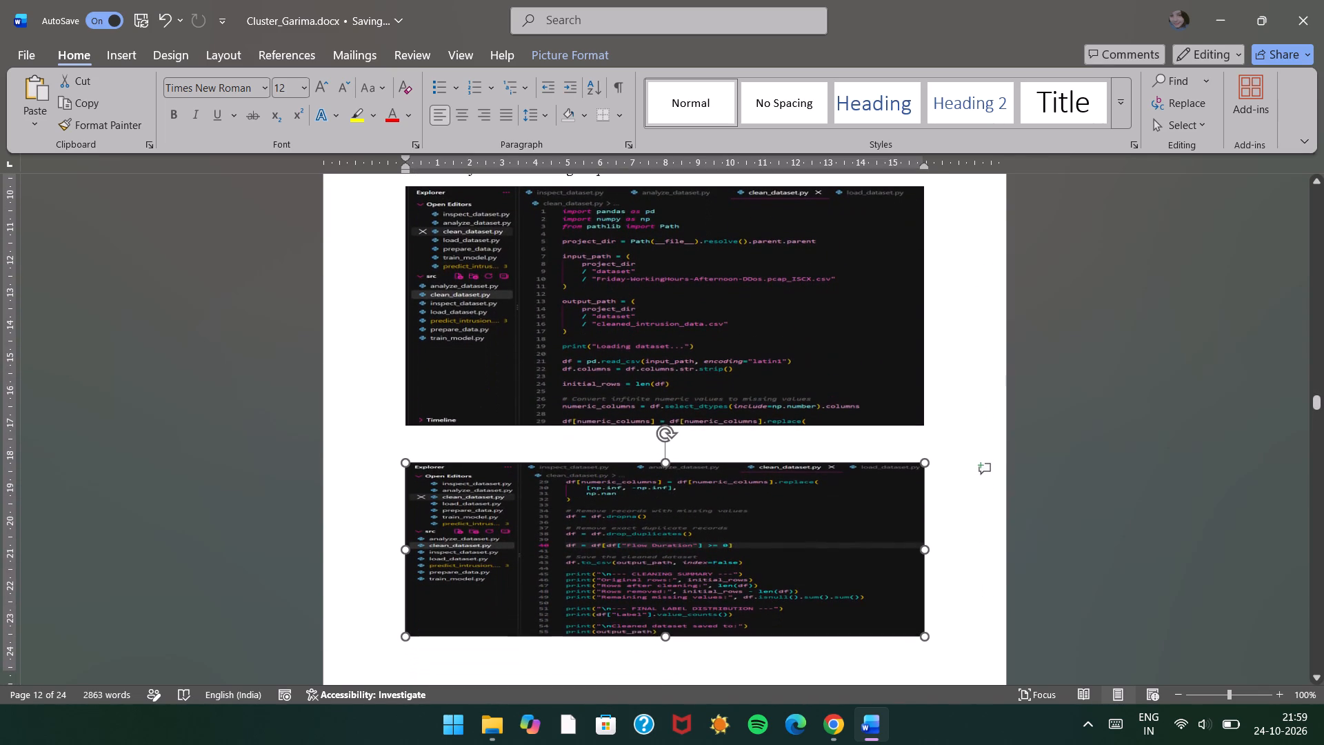
{"action": "left_click", "coordinate": [557, 439]}
{"action": "key", "text": "BackSpace"}
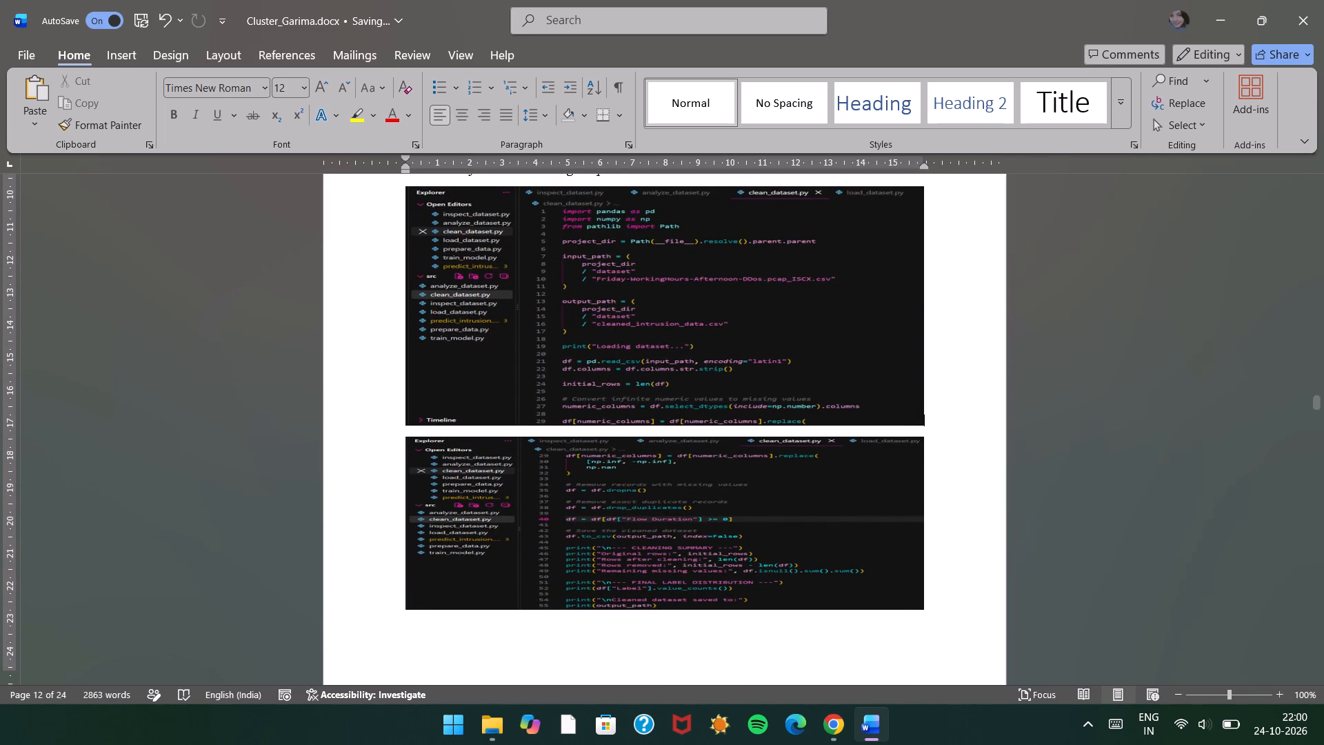
Increase the second clean_dataset.py code screenshot's height so it fills more of the space below the first one on the page.
{"action": "right_click", "coordinate": [596, 484]}
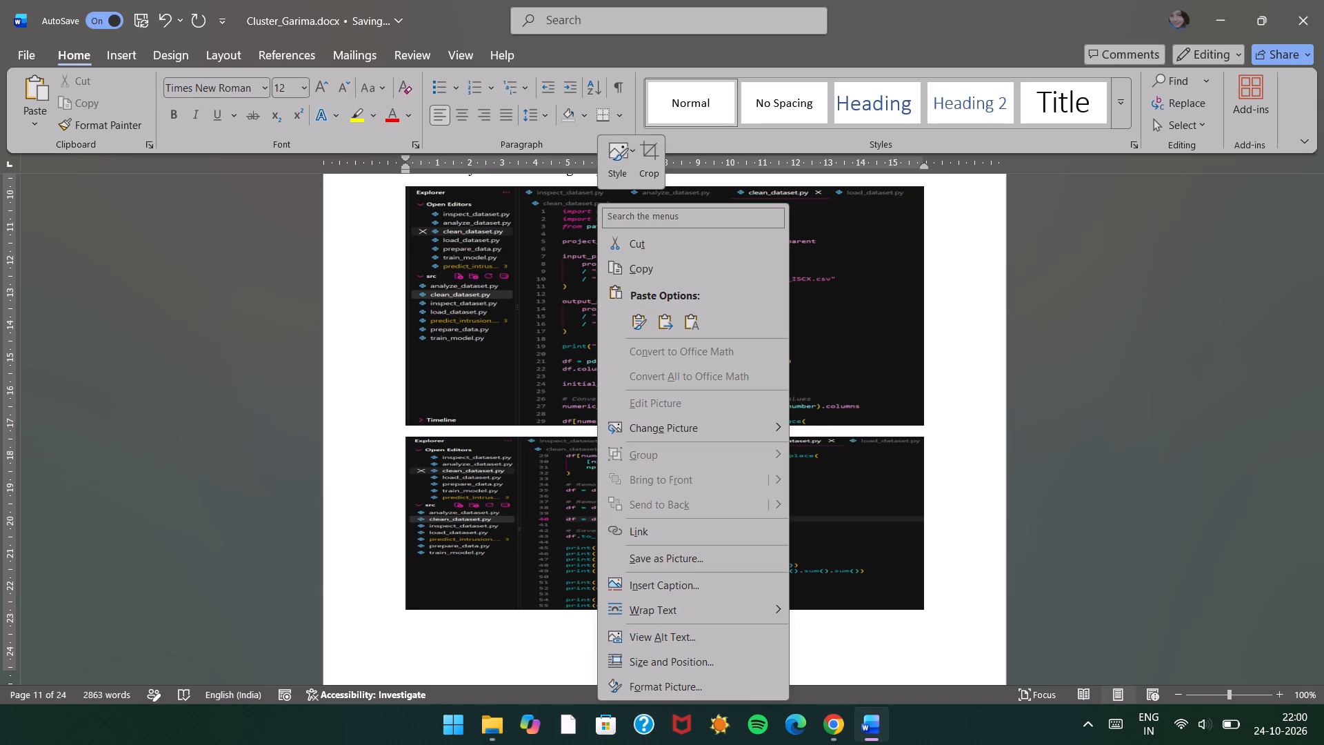
{"action": "left_click", "coordinate": [574, 496]}
{"action": "scroll", "coordinate": [574, 496], "scroll_direction": "down", "scroll_amount": 1}
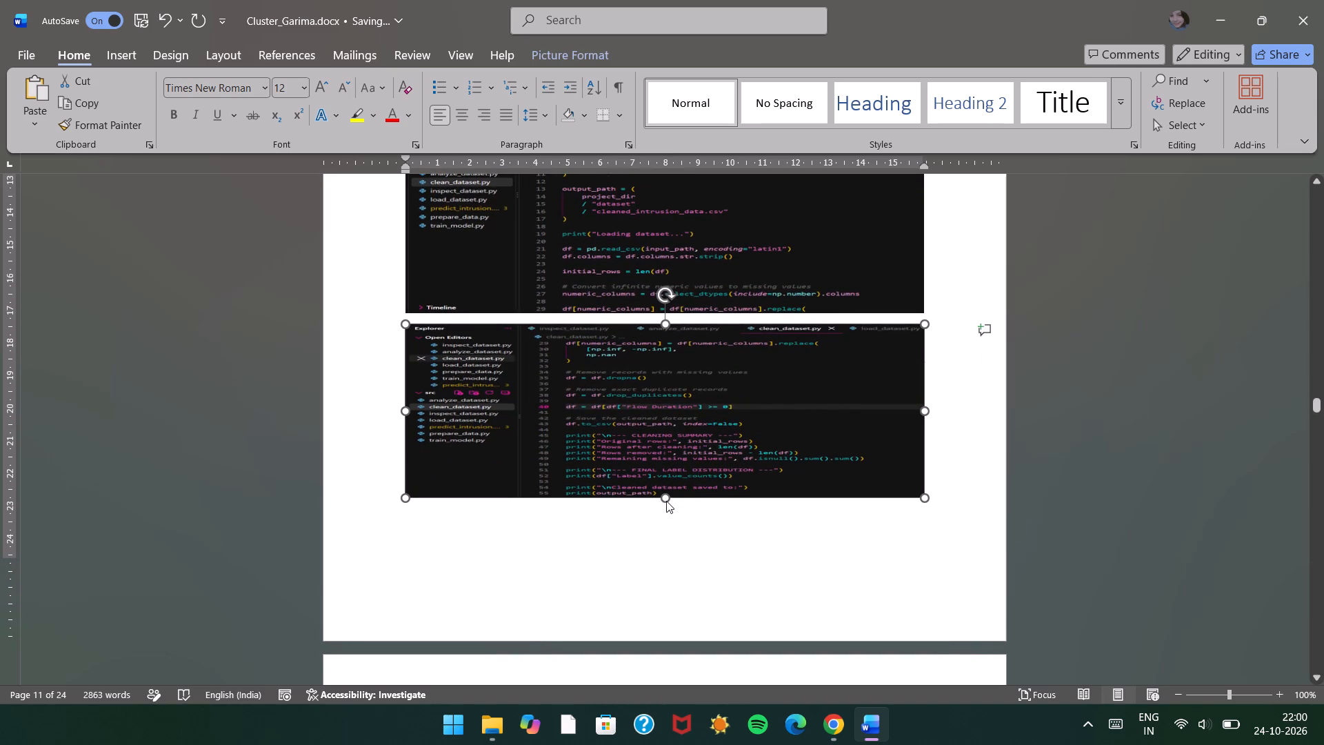
{"action": "left_click_drag", "start_coordinate": [667, 499], "coordinate": [667, 537]}
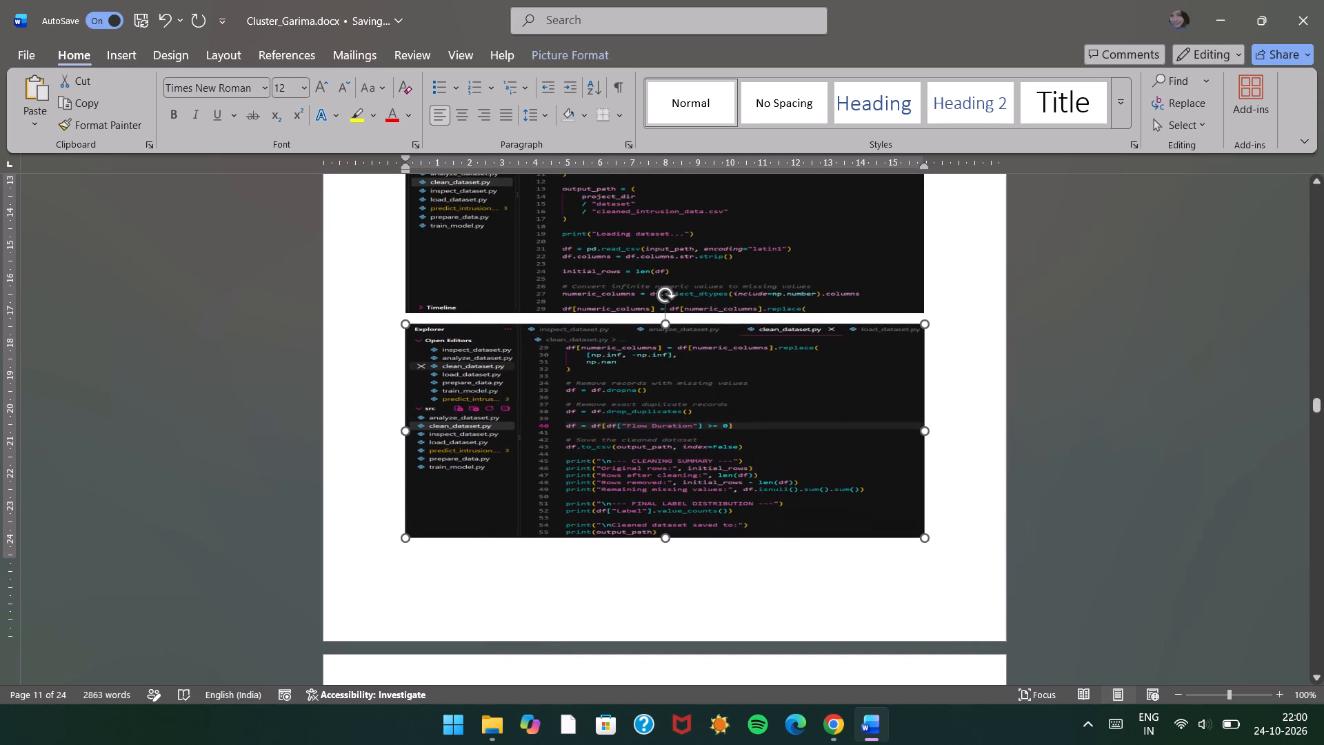
{"action": "left_click_drag", "start_coordinate": [667, 537], "coordinate": [665, 552]}
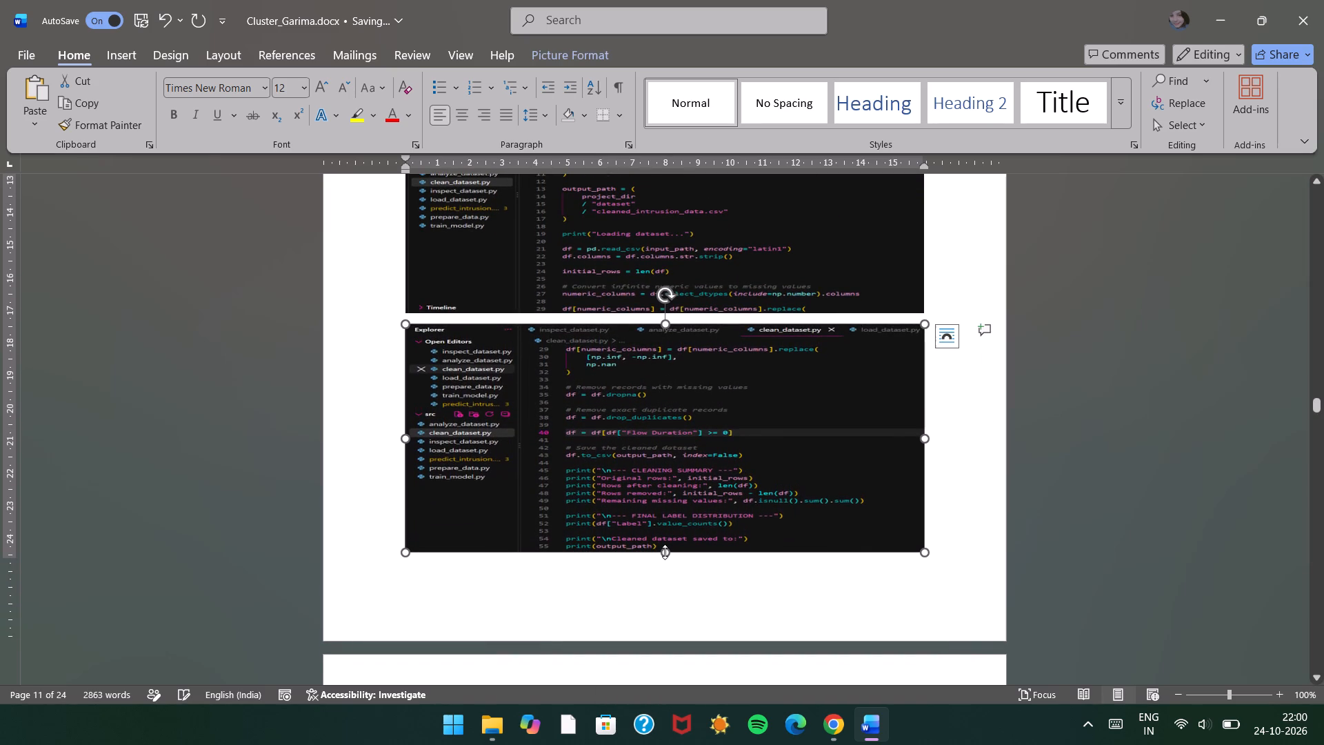
{"action": "left_click_drag", "start_coordinate": [665, 552], "coordinate": [664, 560]}
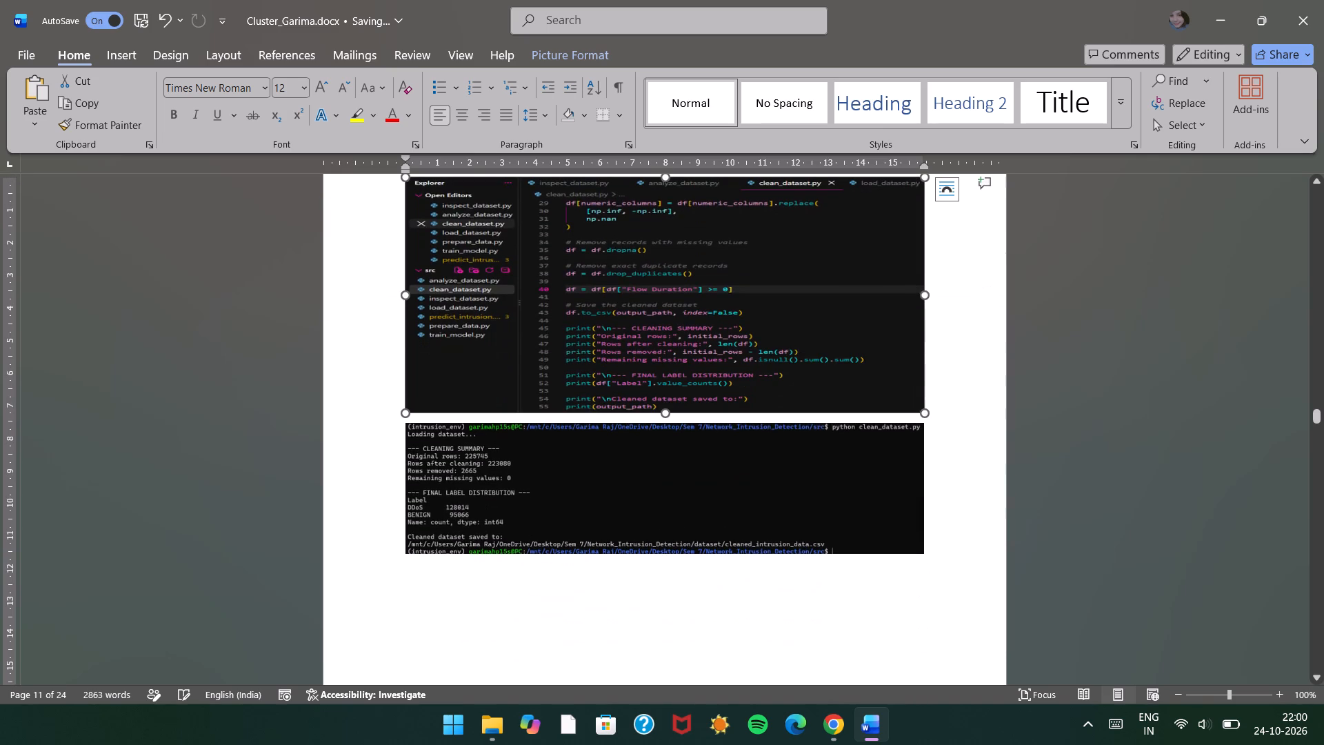
{"action": "left_click_drag", "start_coordinate": [665, 417], "coordinate": [665, 411]}
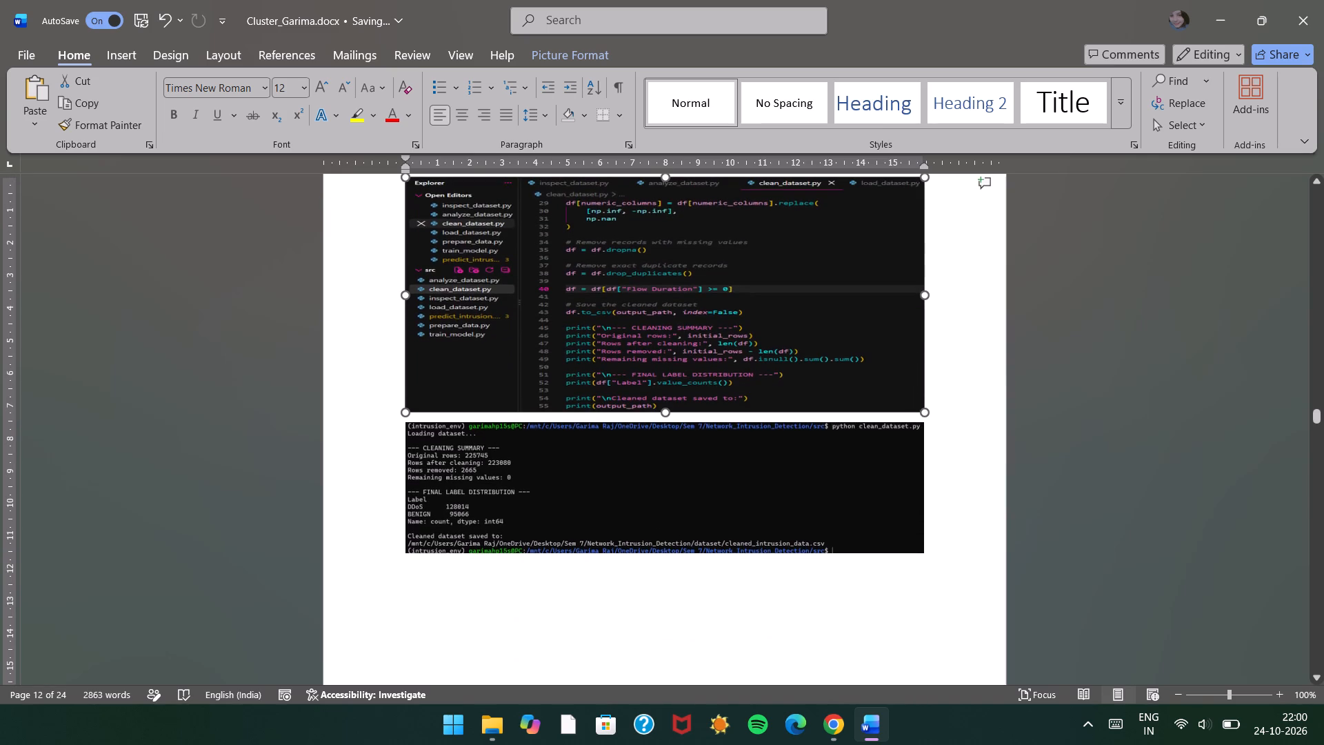
{"action": "left_click_drag", "start_coordinate": [665, 411], "coordinate": [665, 403]}
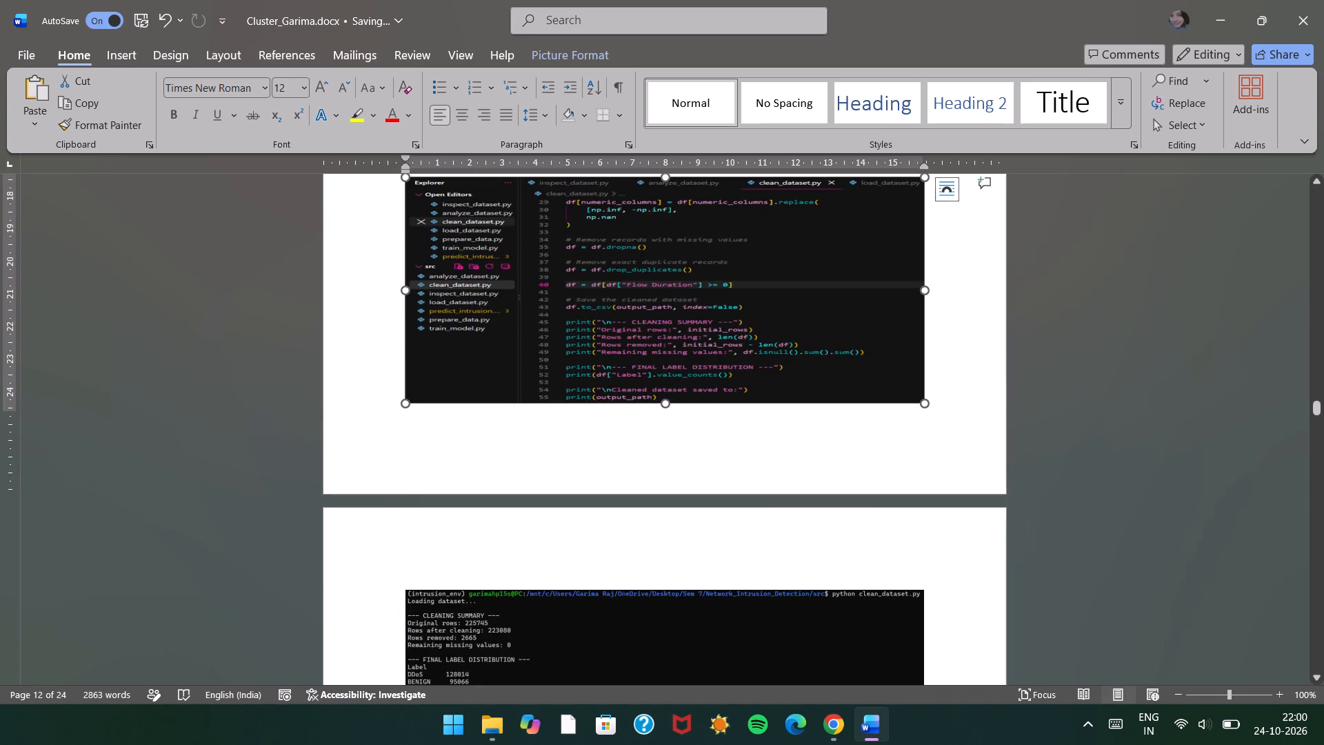
{"action": "scroll", "coordinate": [674, 467], "scroll_direction": "down", "scroll_amount": 1}
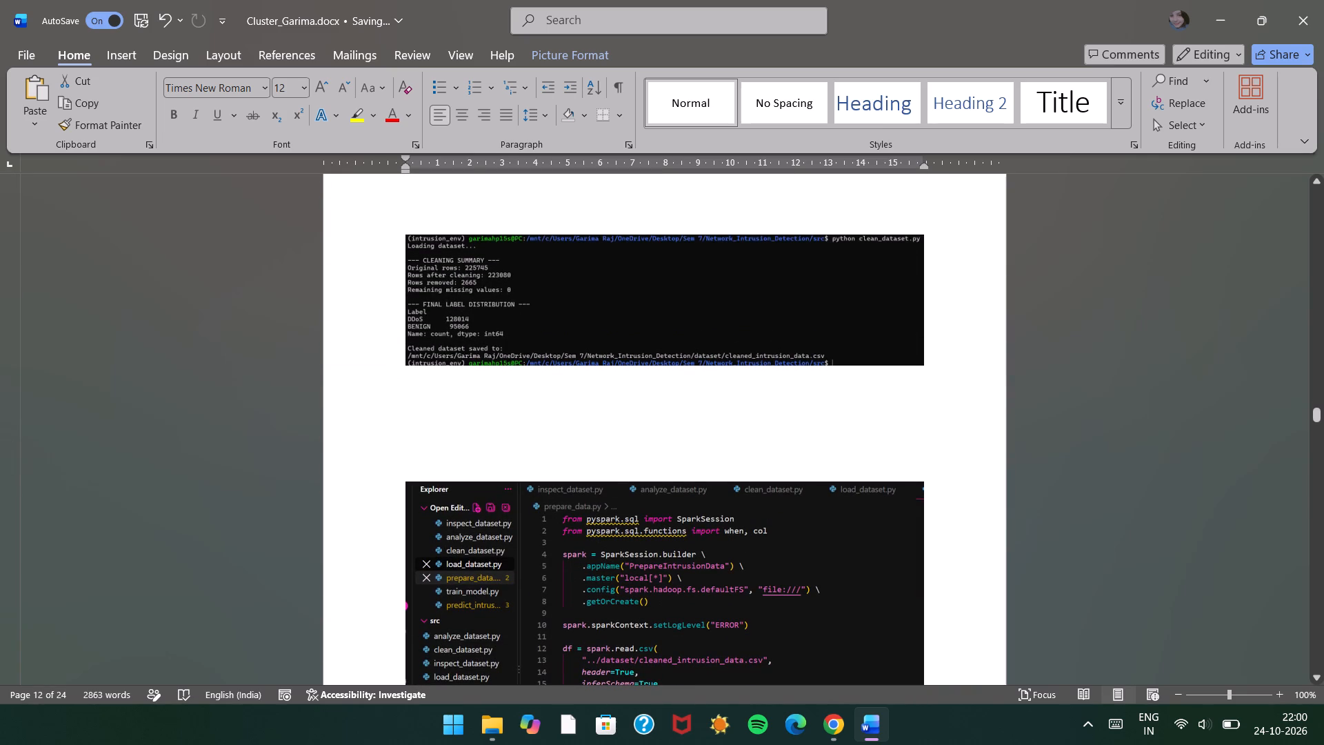
{"action": "scroll", "coordinate": [674, 467], "scroll_direction": "down", "scroll_amount": 1}
{"action": "left_click", "coordinate": [496, 444]}
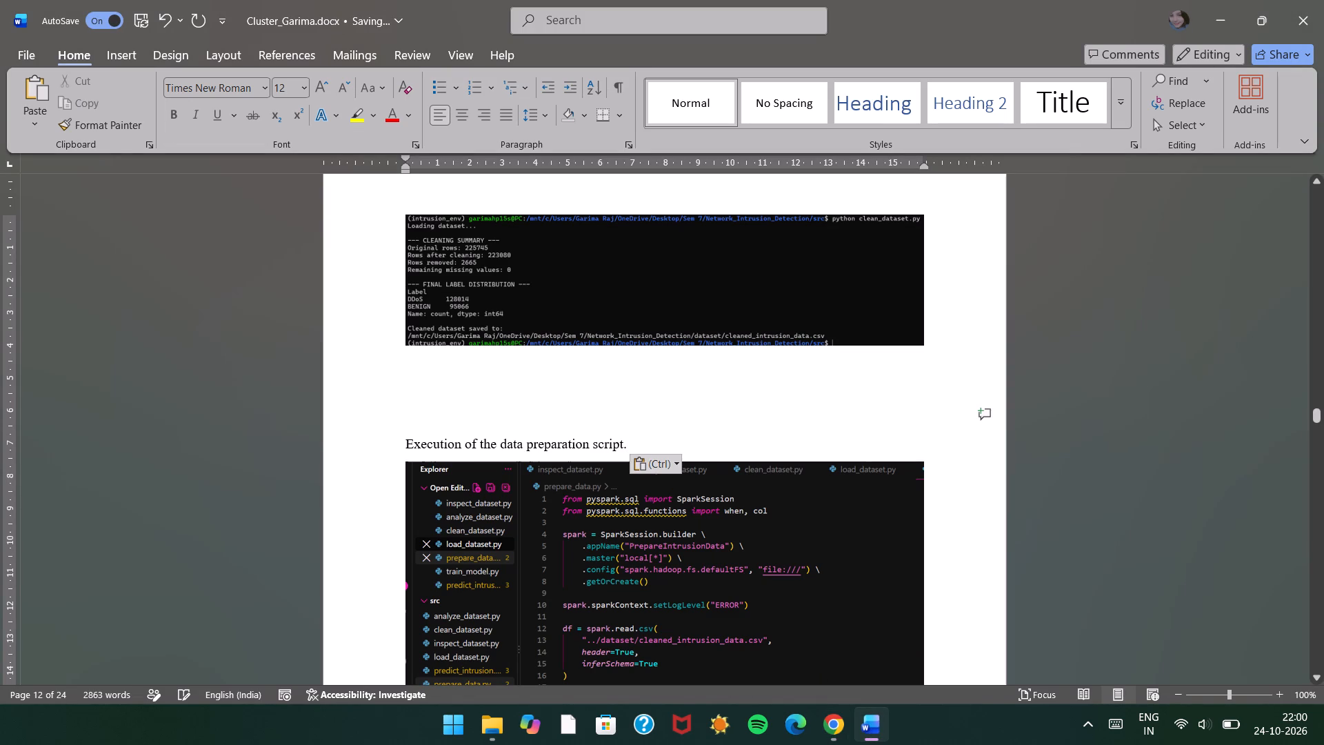
{"action": "left_click_drag", "start_coordinate": [541, 438], "coordinate": [647, 440]}
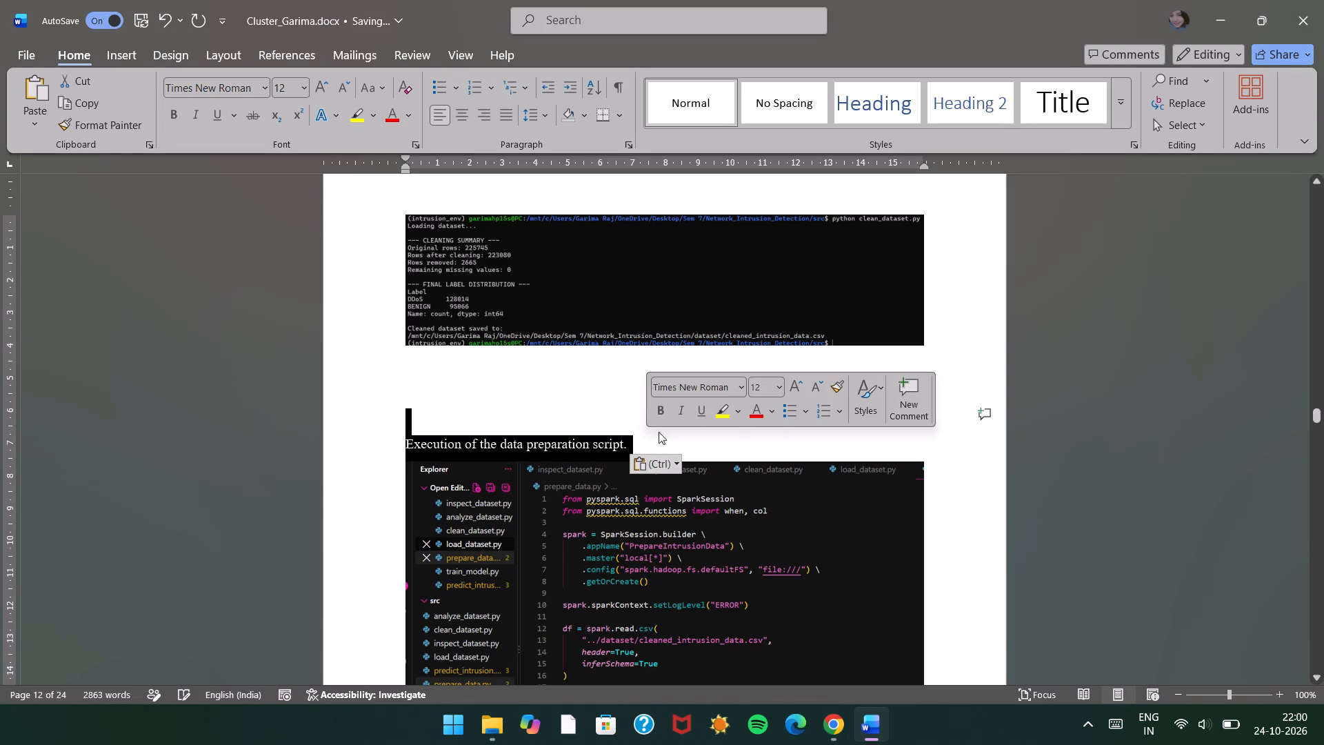
{"action": "left_click", "coordinate": [688, 407]}
Remove the extra empty lines between the clean_dataset.py output screenshot and the data preparation caption.
{"action": "left_click", "coordinate": [536, 405]}
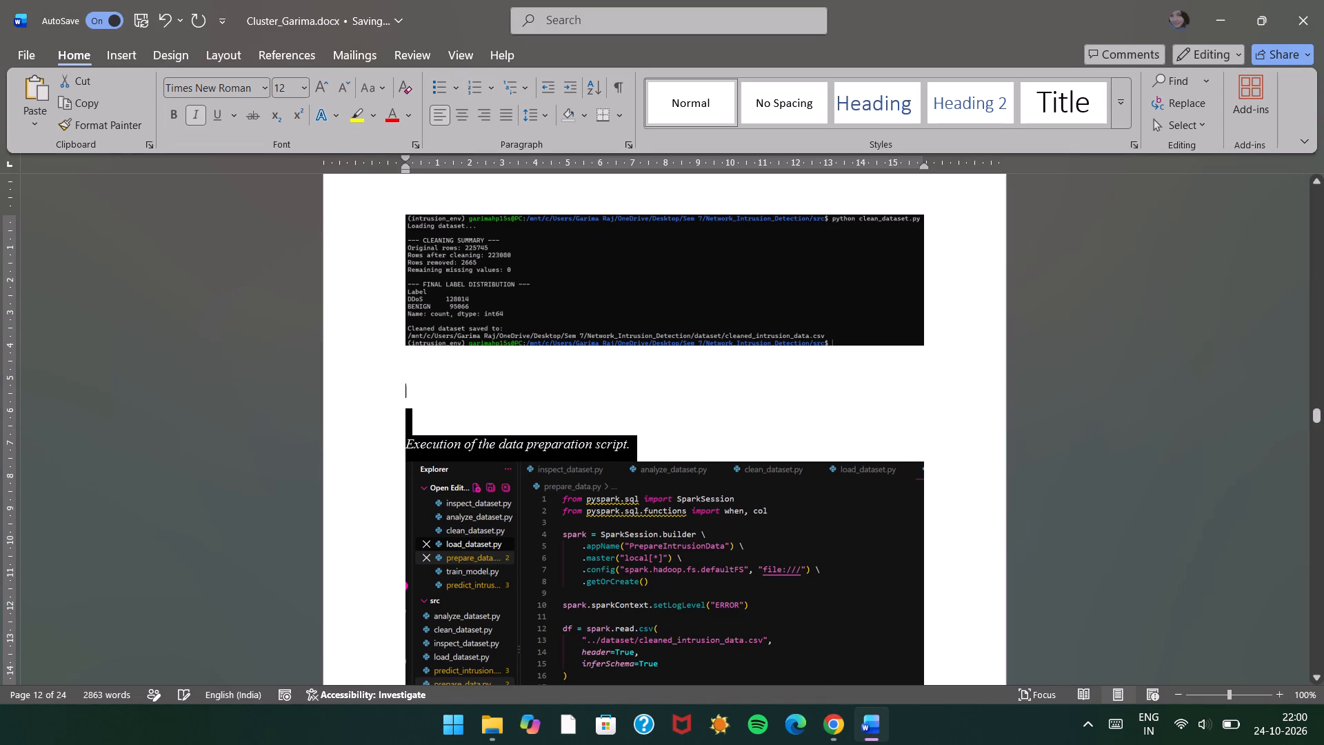
{"action": "key", "text": "BackSpace"}
{"action": "key", "text": "BackSpace"}
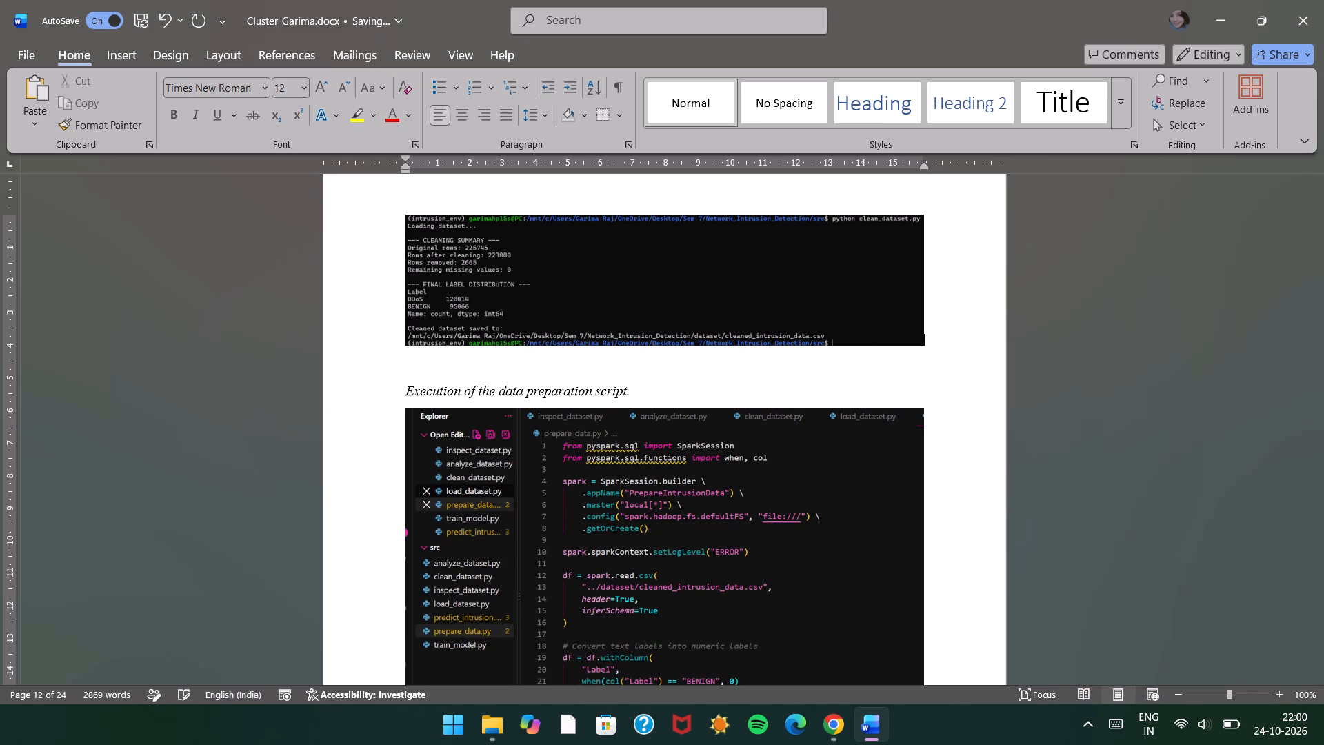
Review the captions and screenshot layout from the Code, Execution and Output Screenshots heading through the data preparation section.
{"action": "scroll", "coordinate": [536, 405], "scroll_direction": "up", "scroll_amount": 5}
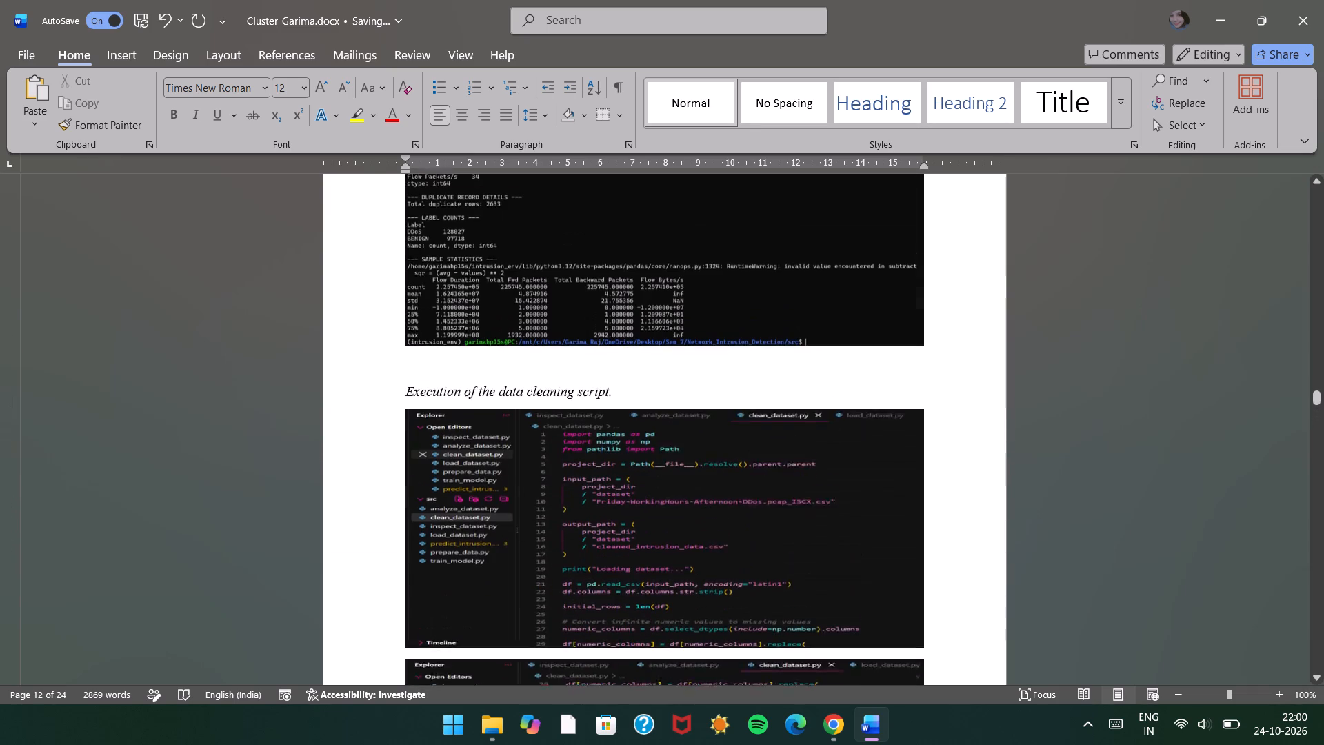
{"action": "scroll", "coordinate": [536, 405], "scroll_direction": "up", "scroll_amount": 7}
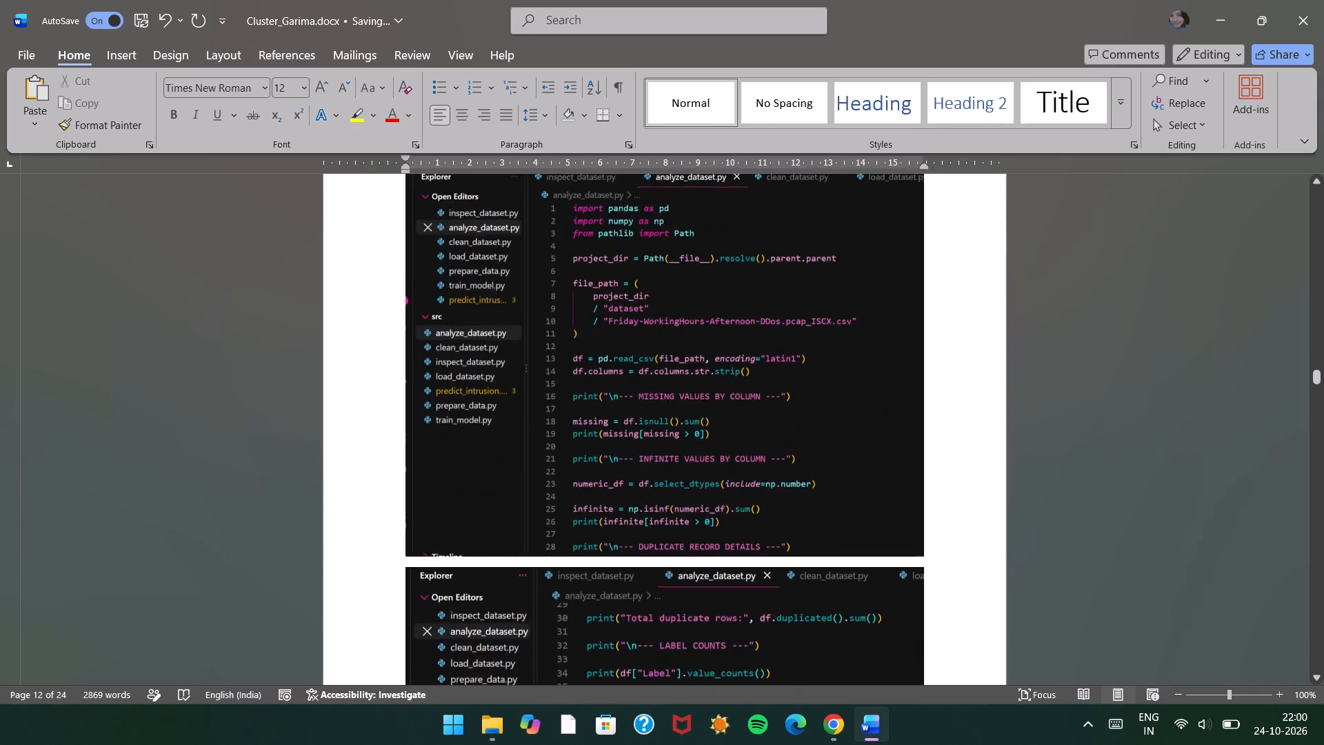
{"action": "scroll", "coordinate": [536, 405], "scroll_direction": "up", "scroll_amount": 6}
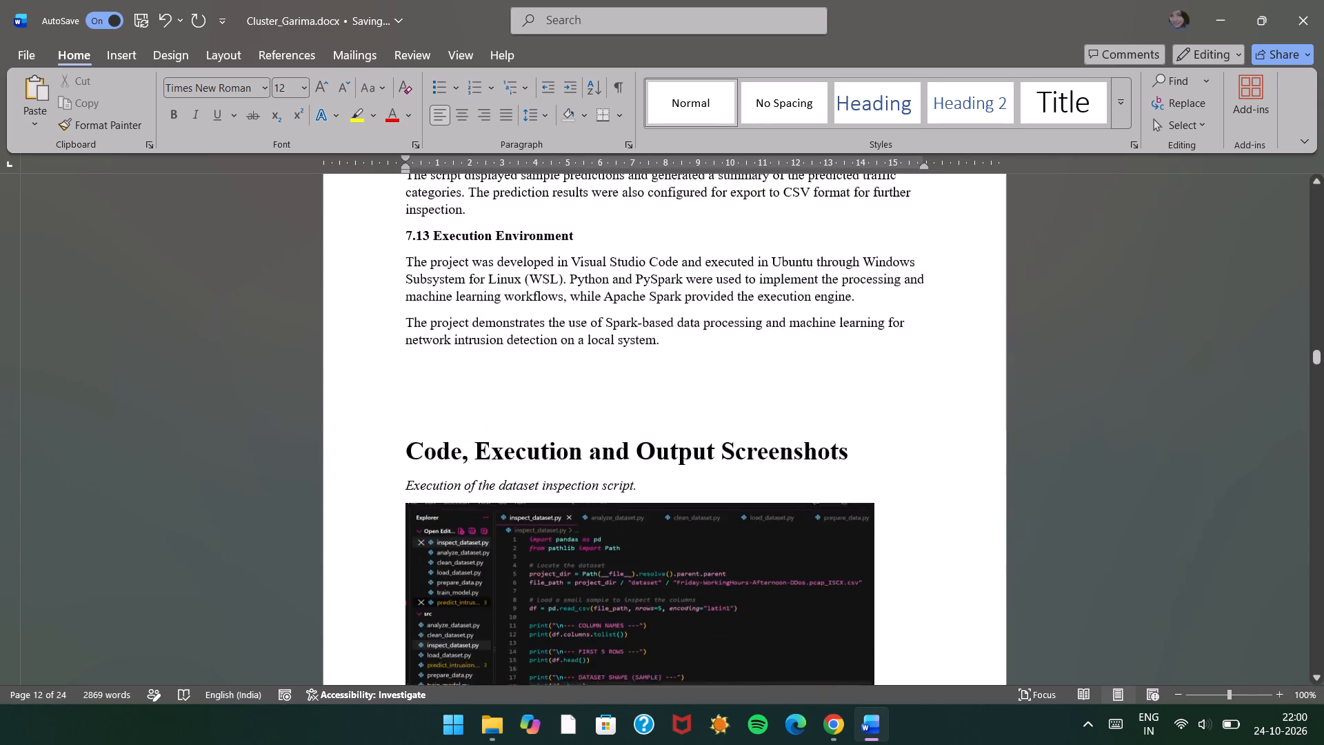
{"action": "scroll", "coordinate": [536, 405], "scroll_direction": "down", "scroll_amount": 13}
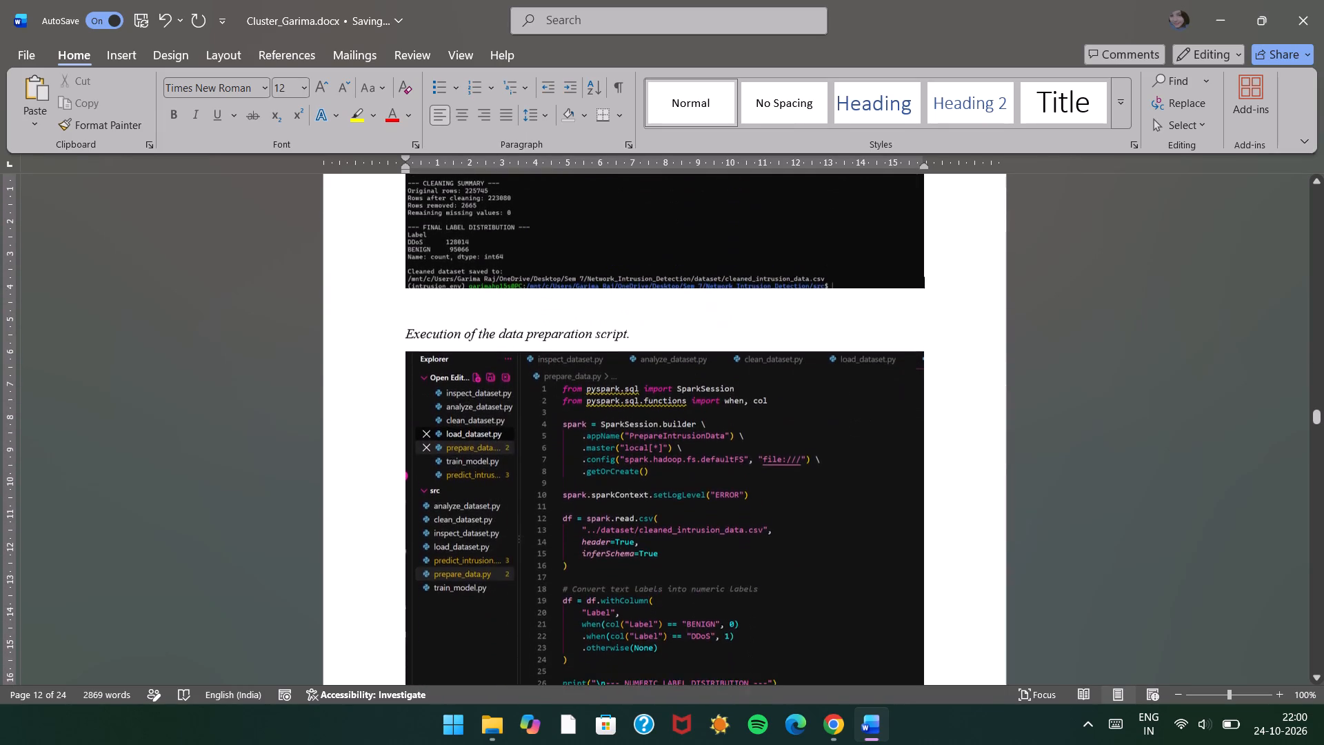
Reduce the height of the second prepare_data.py code screenshot, the one containing the feature information and train-test split code.
{"action": "scroll", "coordinate": [536, 405], "scroll_direction": "down", "scroll_amount": 6}
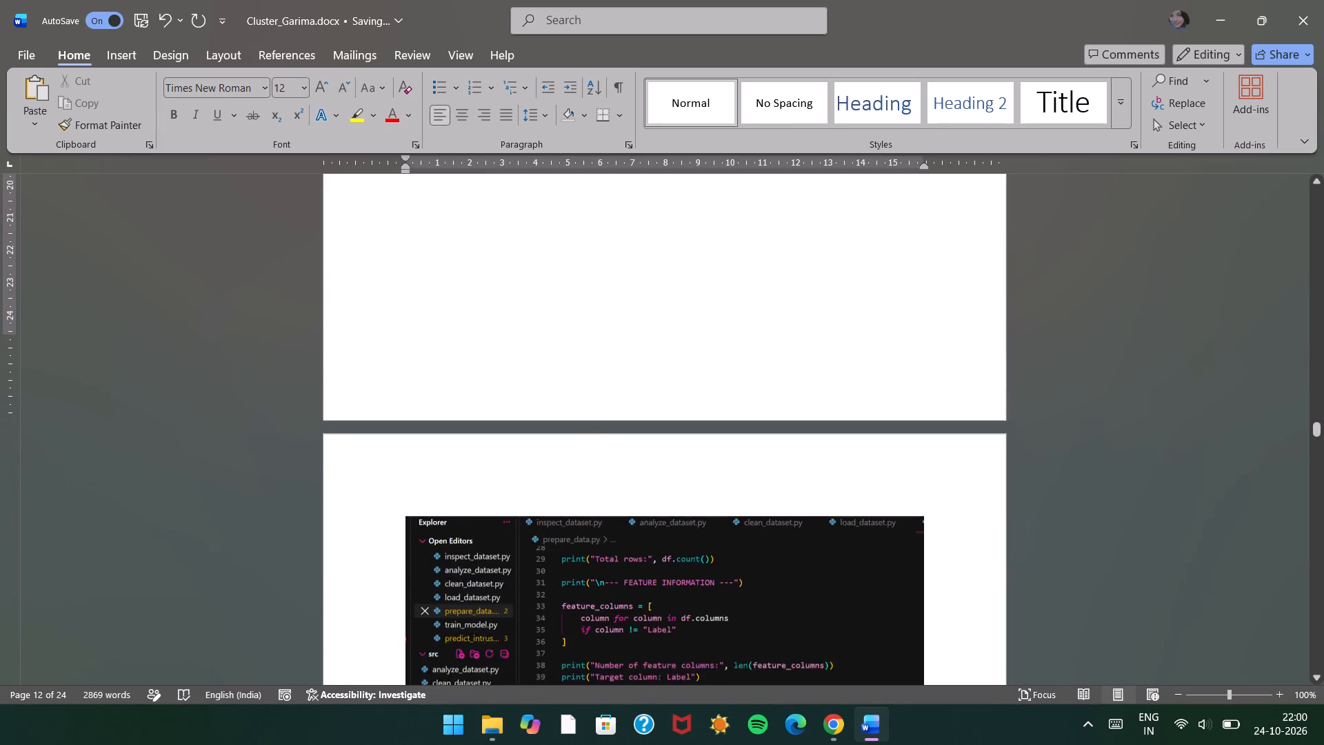
{"action": "left_click", "coordinate": [564, 266]}
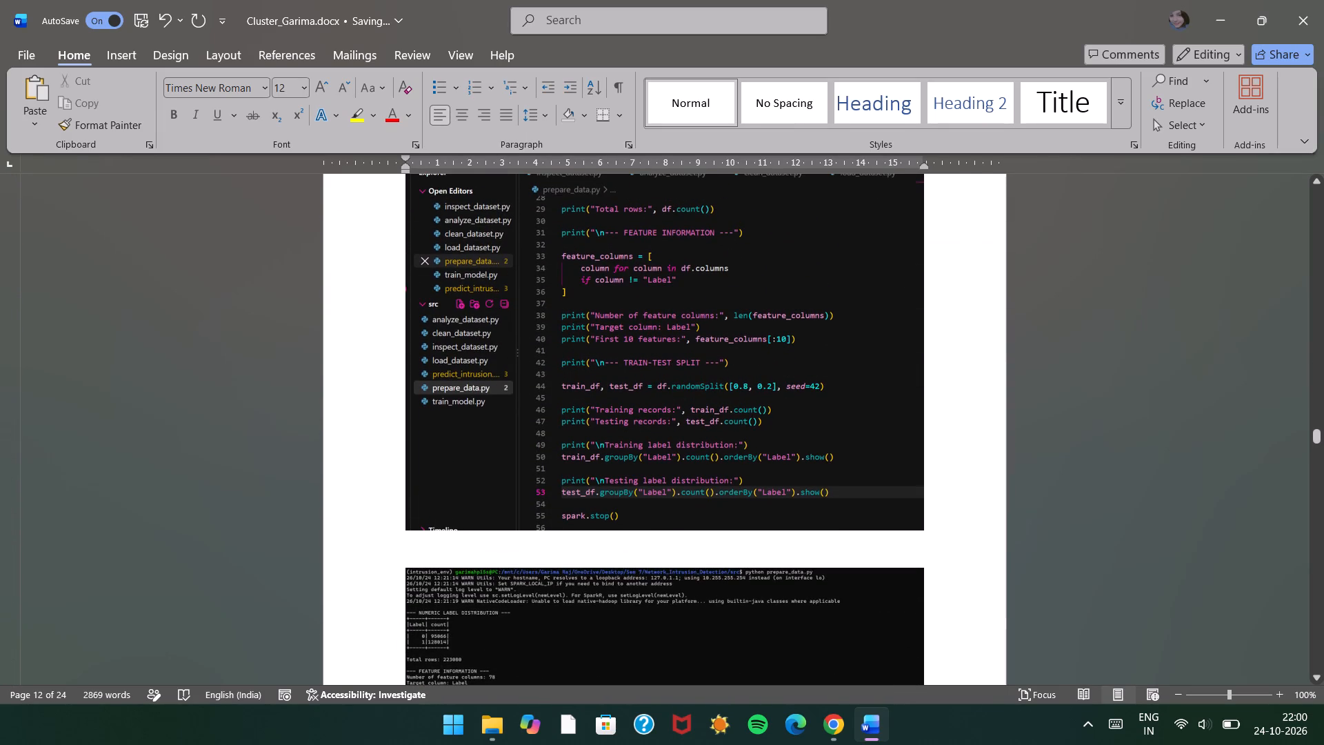
{"action": "left_click_drag", "start_coordinate": [663, 532], "coordinate": [663, 470]}
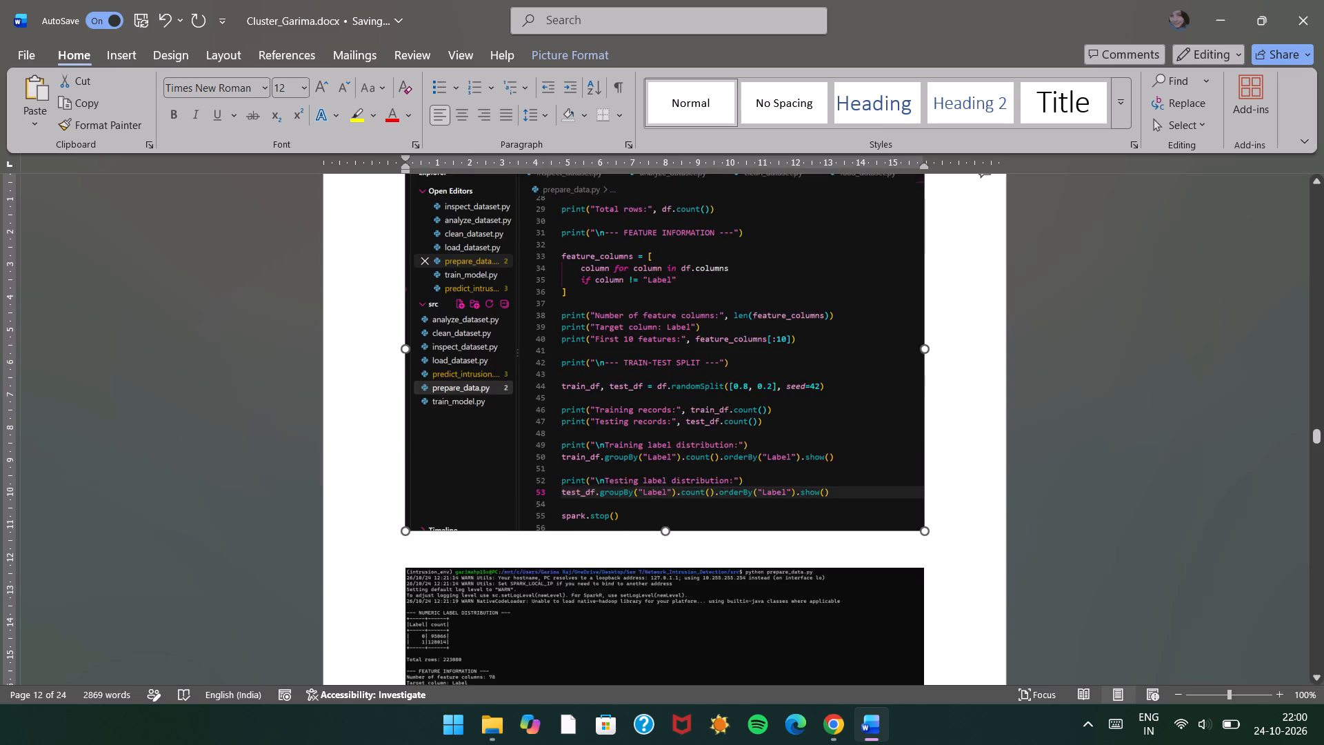
{"action": "left_click_drag", "start_coordinate": [663, 470], "coordinate": [663, 437]}
Reduce the height of the first prepare_data.py code screenshot so the second one fits below it on the same page.
{"action": "scroll", "coordinate": [663, 437], "scroll_direction": "up", "scroll_amount": 4}
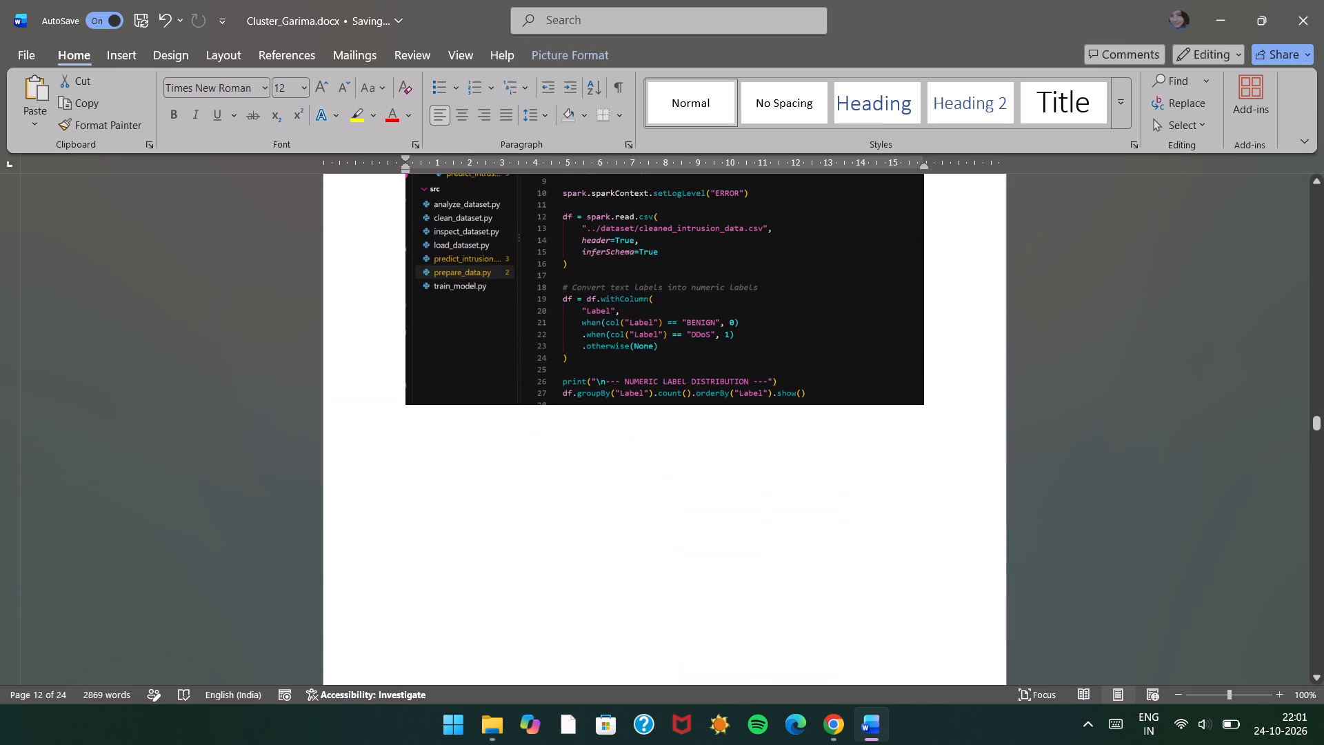
{"action": "left_click", "coordinate": [651, 368]}
{"action": "left_click", "coordinate": [665, 311]}
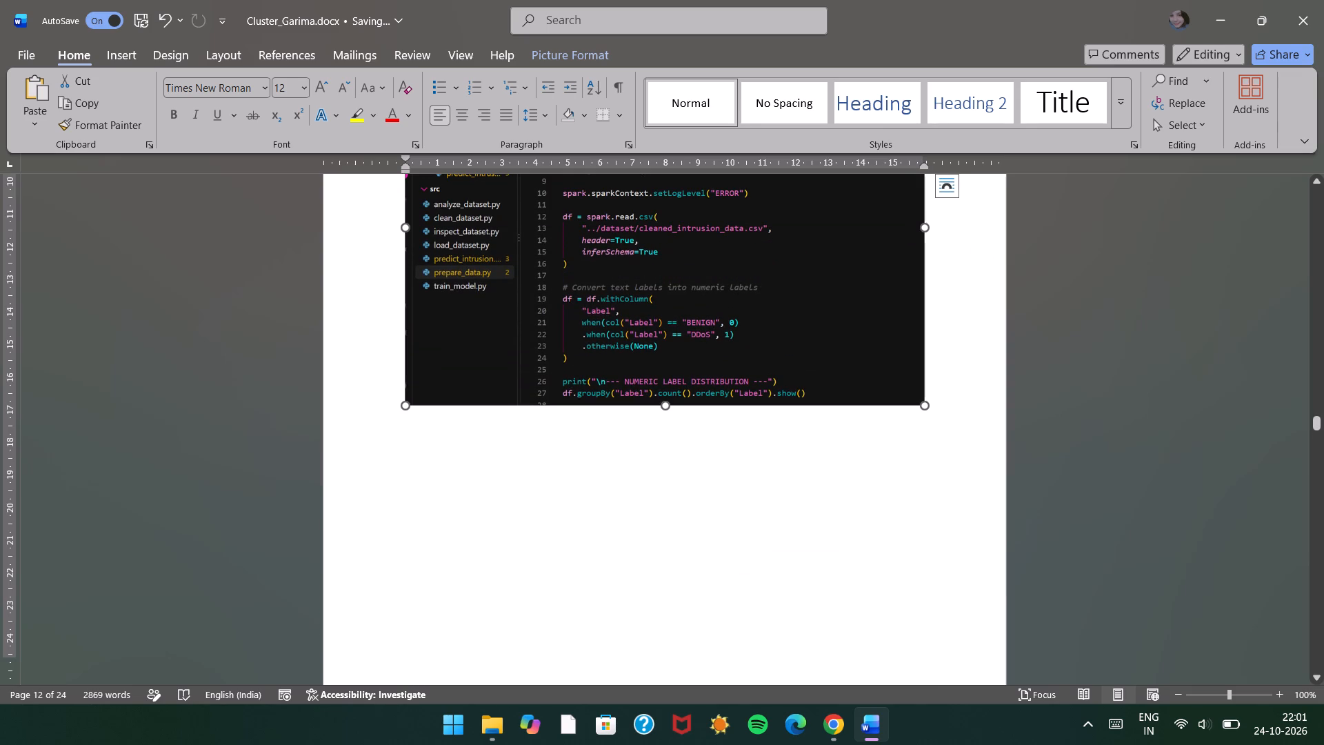
{"action": "left_click_drag", "start_coordinate": [666, 403], "coordinate": [666, 400]}
{"action": "left_click_drag", "start_coordinate": [666, 400], "coordinate": [658, 310]}
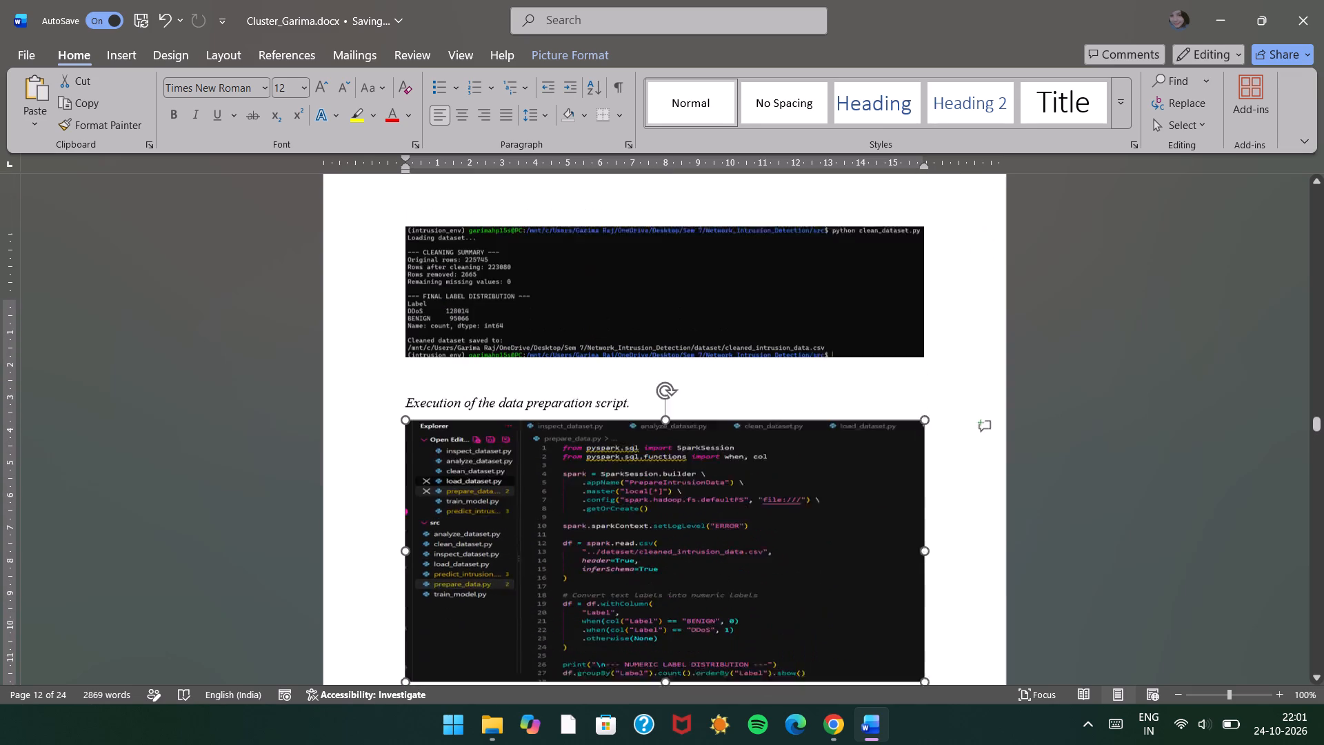
Increase the height of the first prepare_data.py code screenshot slightly, keeping the second one below it on the same page.
{"action": "scroll", "coordinate": [646, 409], "scroll_direction": "down", "scroll_amount": 1}
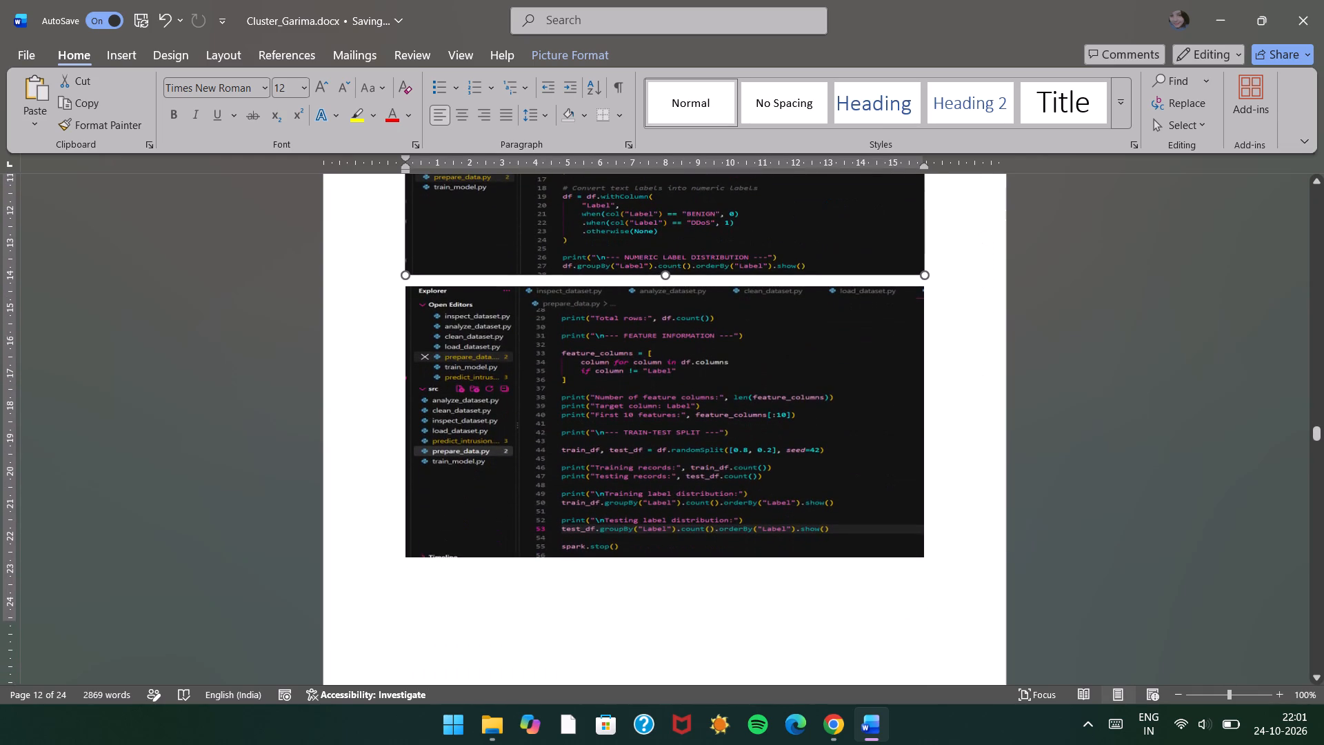
{"action": "left_click_drag", "start_coordinate": [665, 273], "coordinate": [665, 277]}
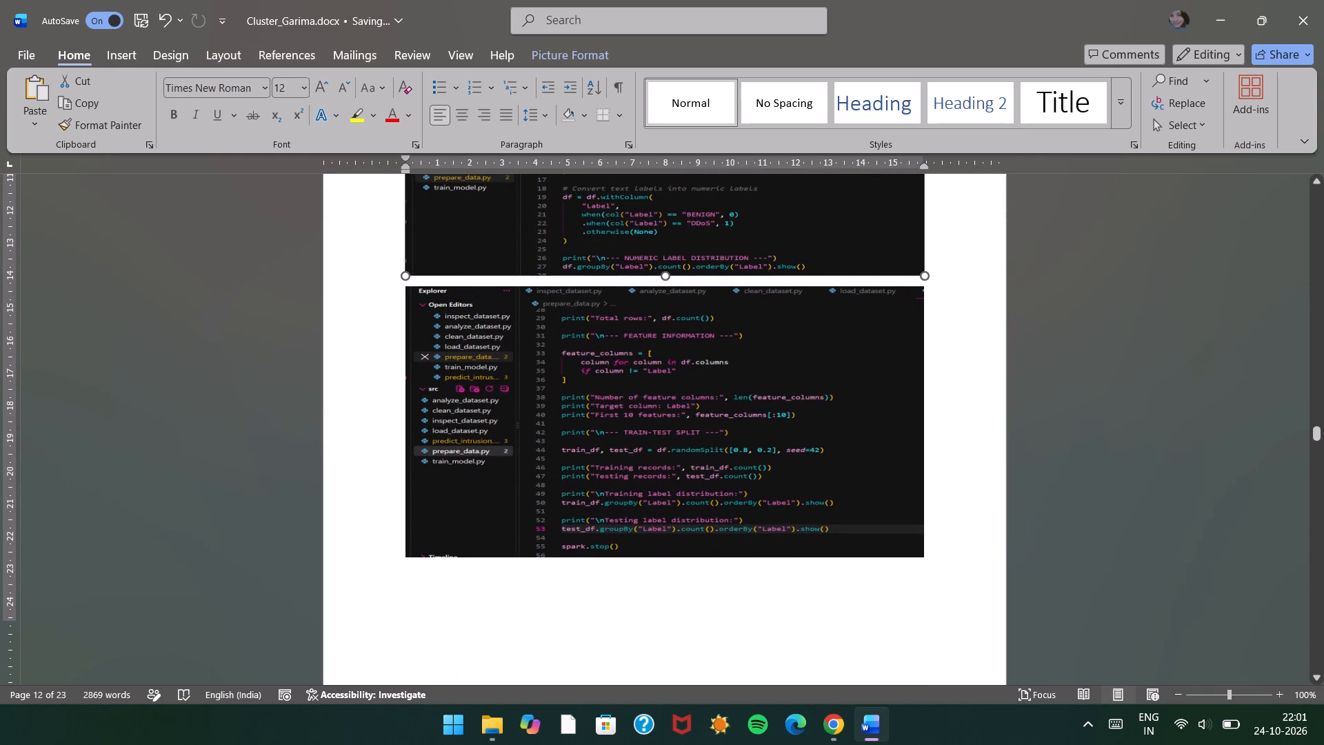
{"action": "left_click_drag", "start_coordinate": [665, 277], "coordinate": [665, 301]}
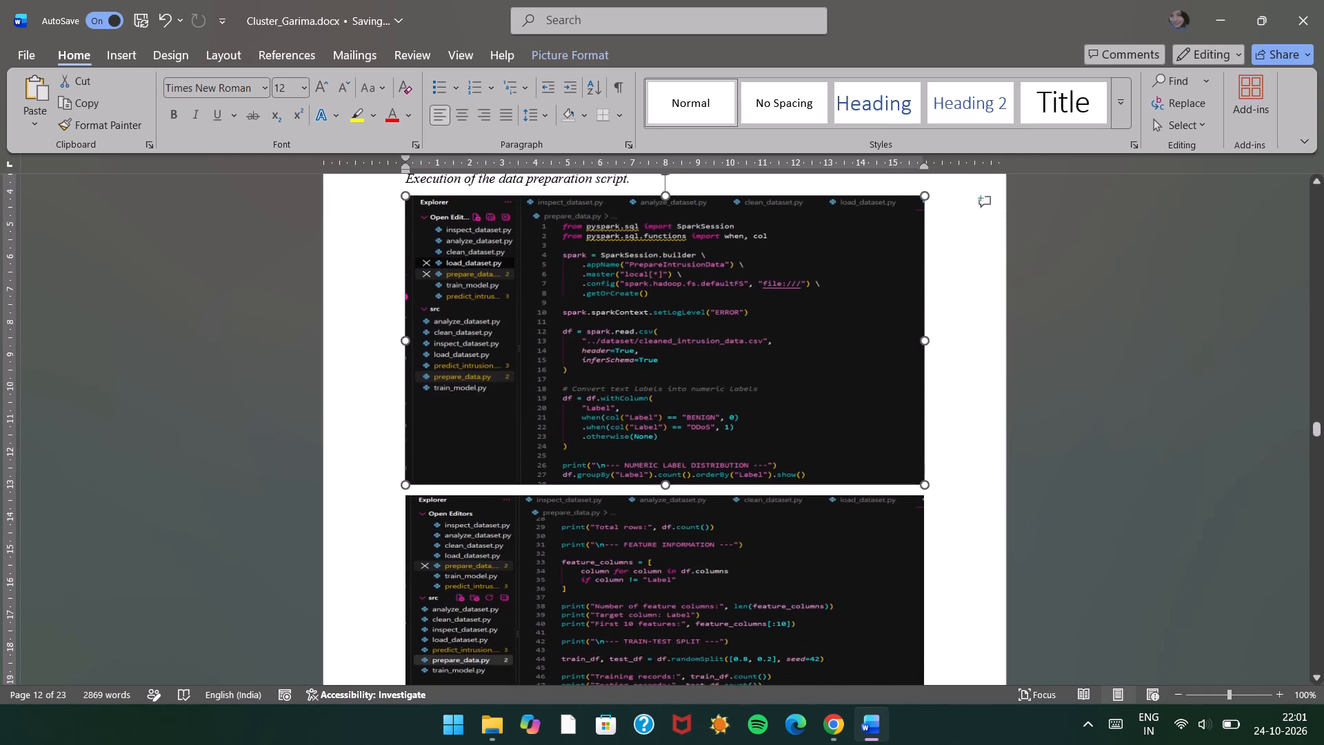
{"action": "scroll", "coordinate": [663, 319], "scroll_direction": "down", "scroll_amount": 1}
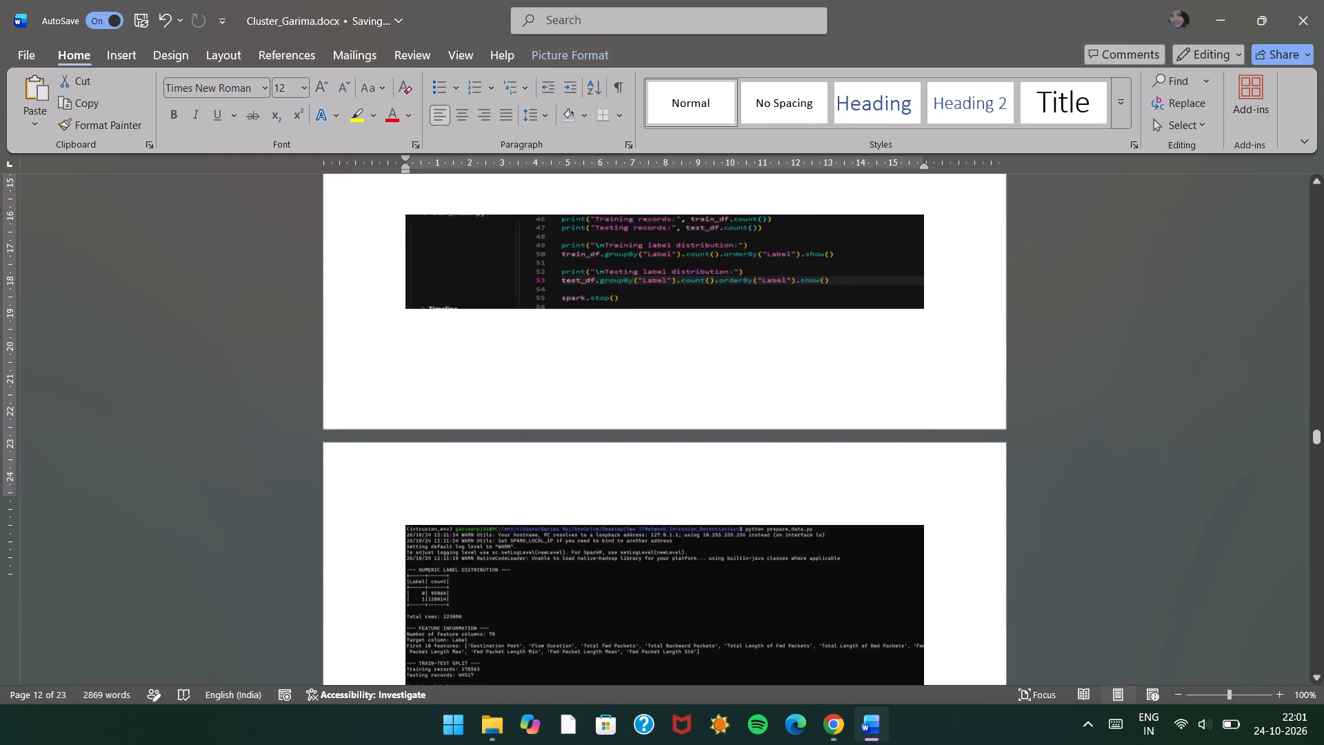
{"action": "scroll", "coordinate": [663, 319], "scroll_direction": "down", "scroll_amount": 1}
{"action": "scroll", "coordinate": [663, 319], "scroll_direction": "up", "scroll_amount": 2}
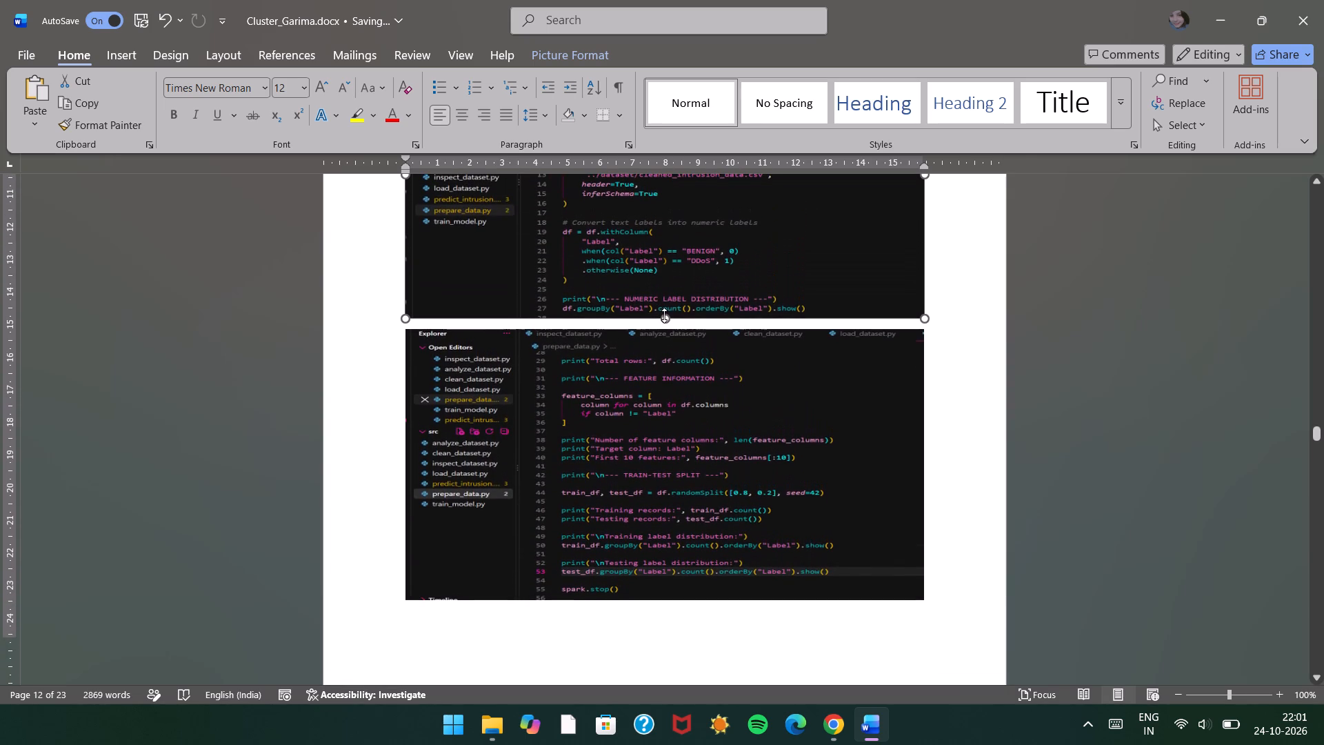
{"action": "left_click_drag", "start_coordinate": [666, 320], "coordinate": [665, 334]}
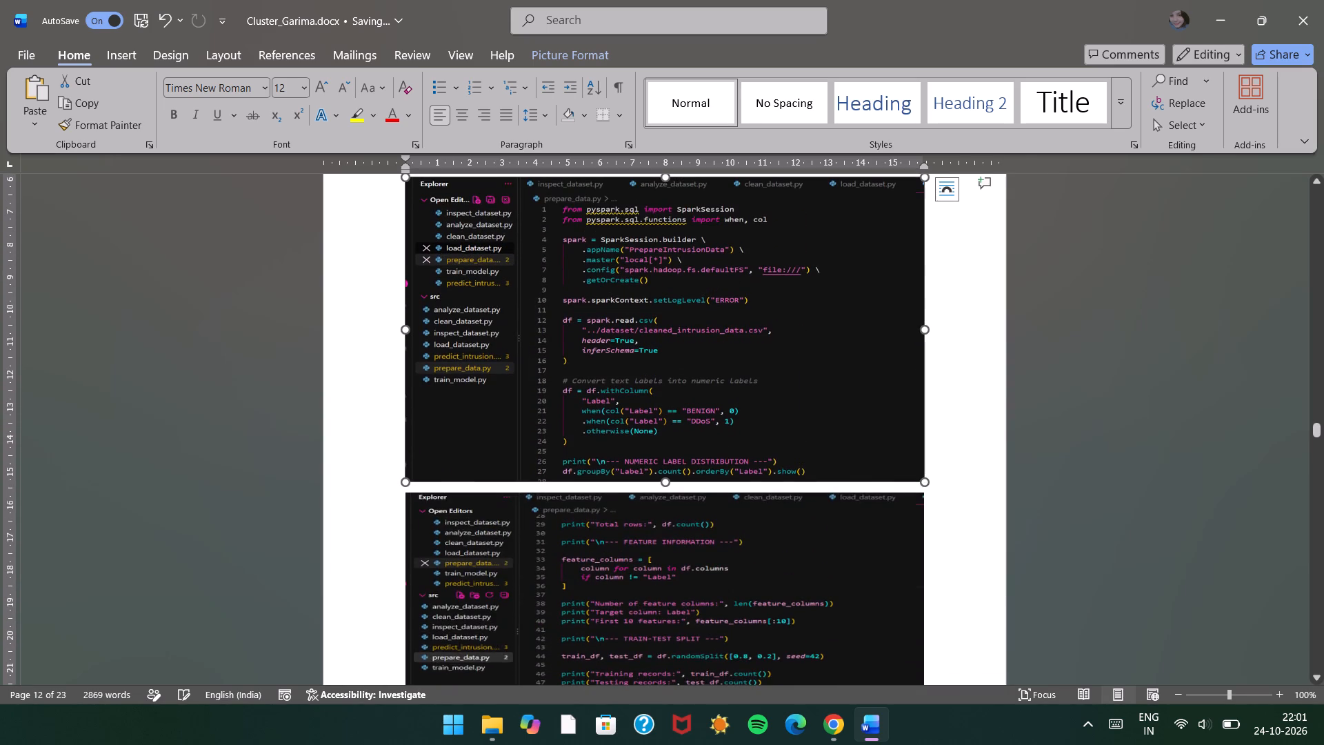
Enlarge the second prepare_data.py code screenshot vertically as far as it still fits beneath the first one on the page.
{"action": "scroll", "coordinate": [665, 334], "scroll_direction": "down", "scroll_amount": 3}
{"action": "left_click", "coordinate": [653, 406]}
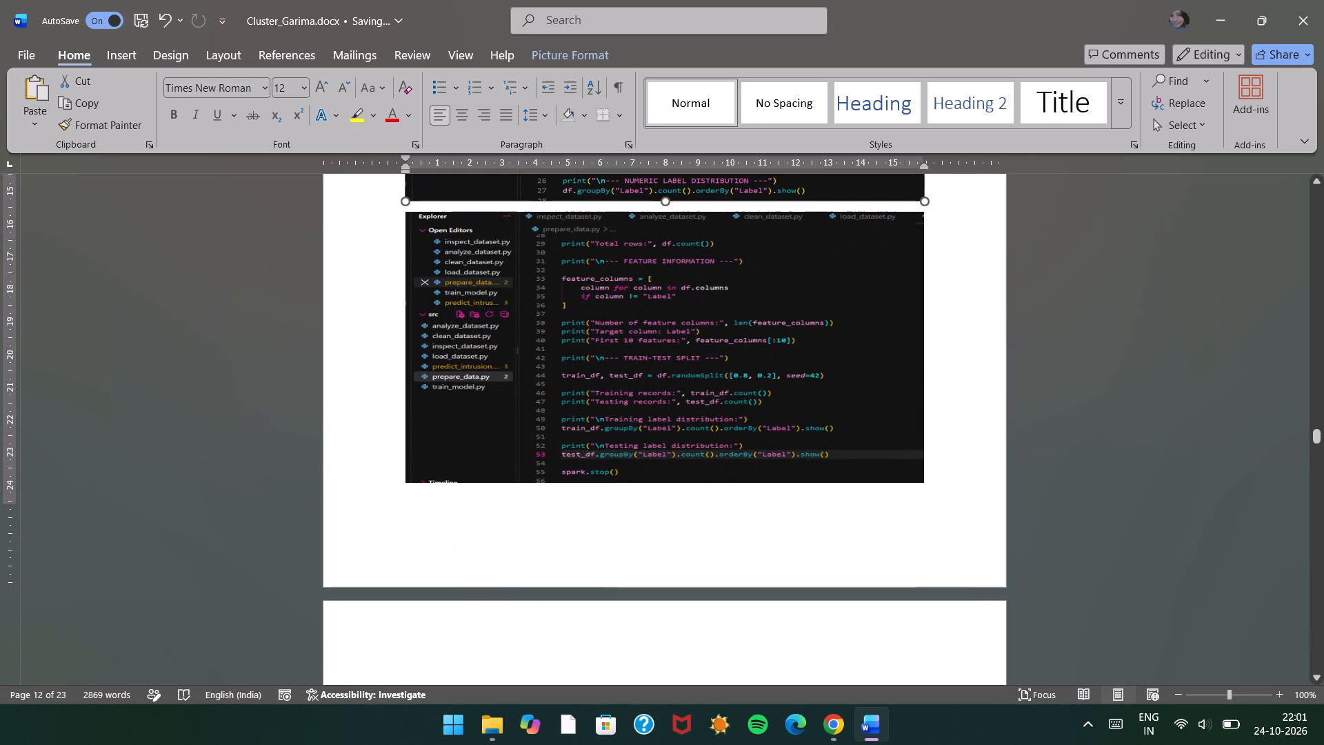
{"action": "left_click_drag", "start_coordinate": [663, 486], "coordinate": [664, 490]}
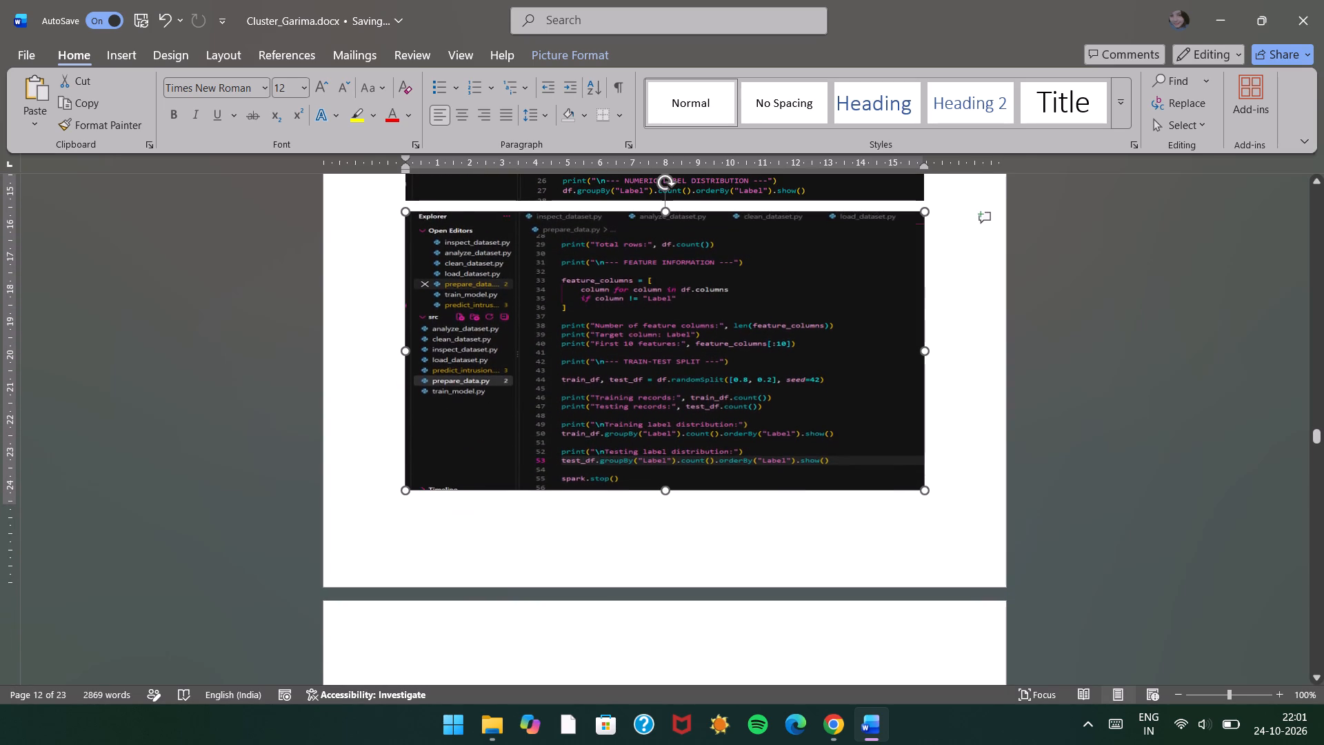
{"action": "left_click_drag", "start_coordinate": [664, 490], "coordinate": [665, 495]}
{"action": "left_click_drag", "start_coordinate": [666, 496], "coordinate": [666, 499]}
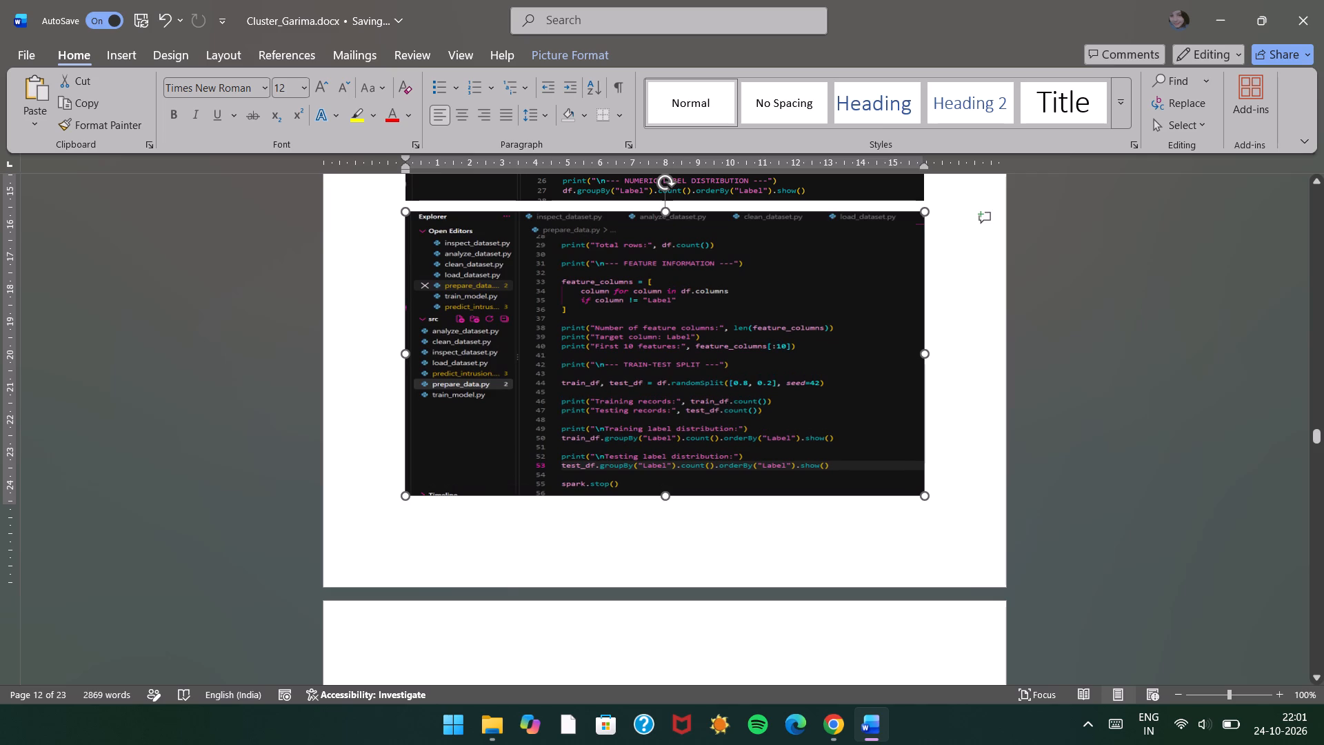
{"action": "left_click_drag", "start_coordinate": [666, 499], "coordinate": [666, 506]}
{"action": "left_click", "coordinate": [666, 506]}
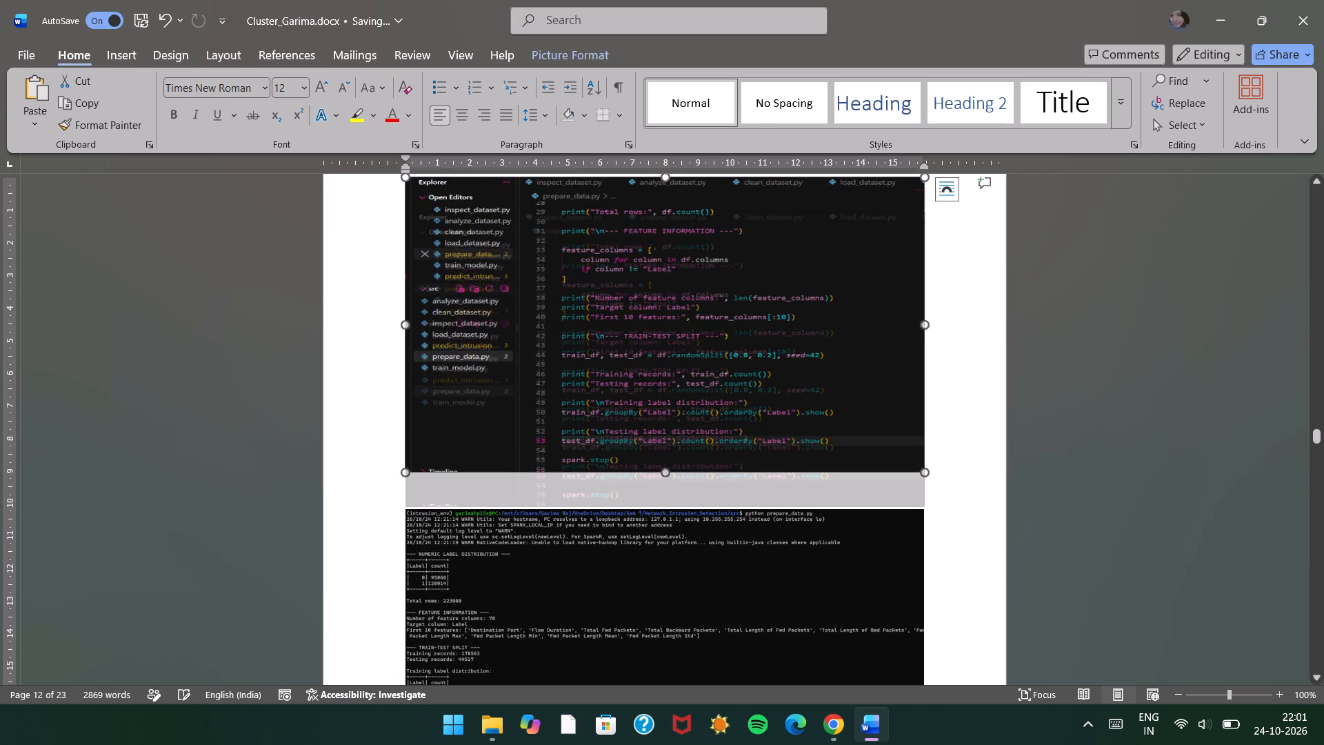
{"action": "left_click_drag", "start_coordinate": [665, 473], "coordinate": [665, 463]}
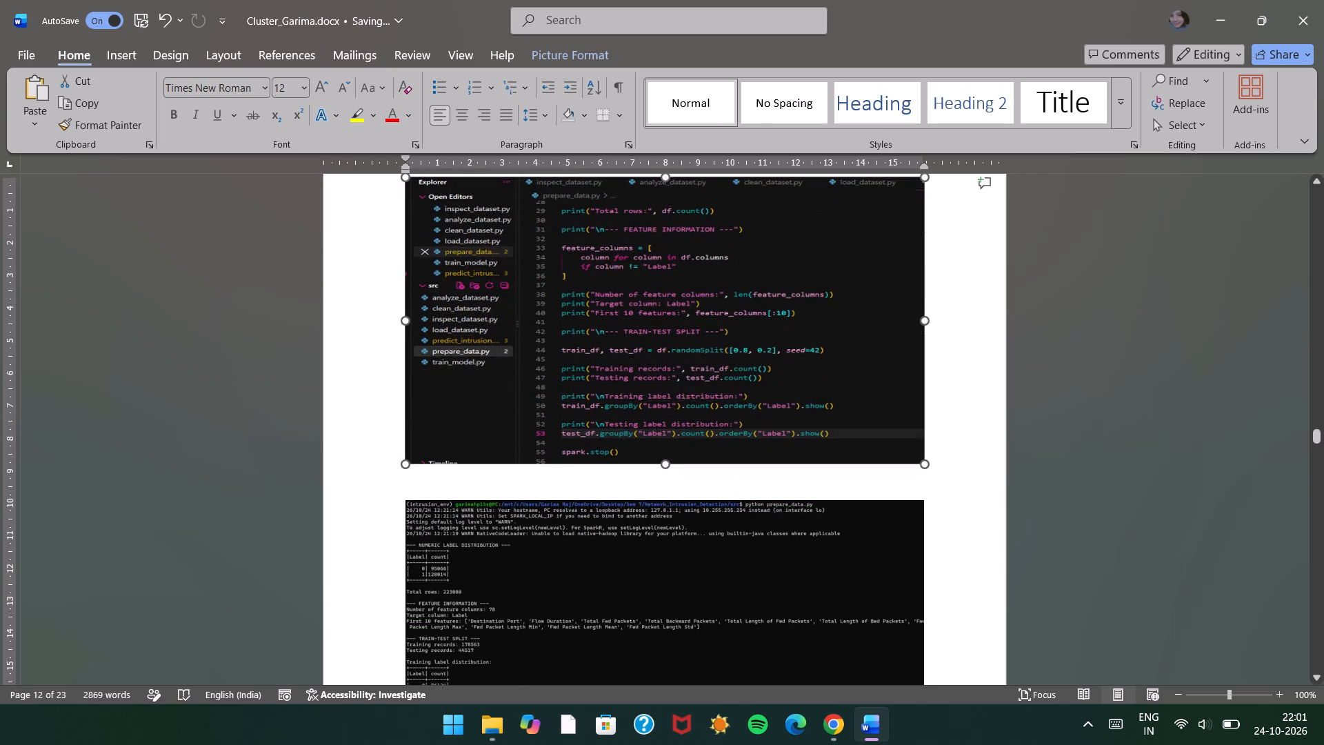
{"action": "left_click_drag", "start_coordinate": [665, 463], "coordinate": [665, 457]}
{"action": "scroll", "coordinate": [665, 457], "scroll_direction": "up", "scroll_amount": 2}
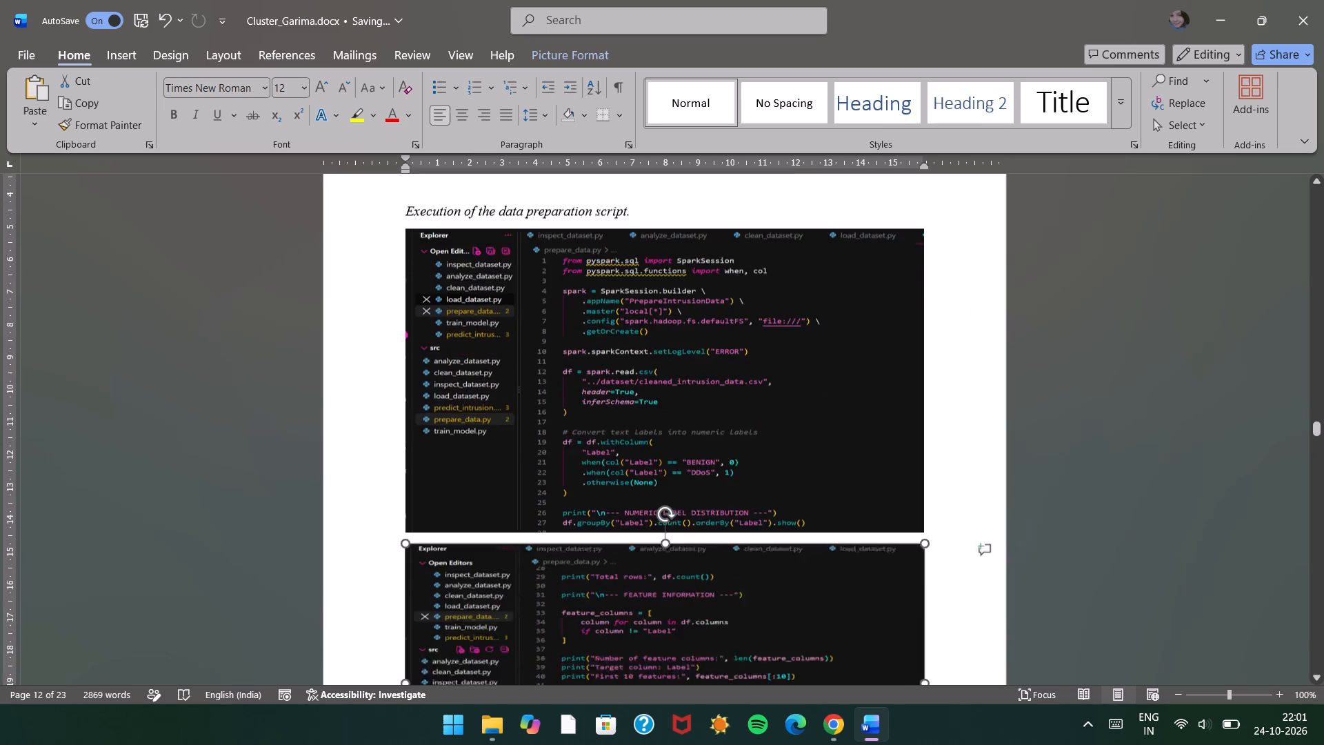
{"action": "scroll", "coordinate": [665, 457], "scroll_direction": "up", "scroll_amount": 1}
{"action": "left_click", "coordinate": [945, 385]}
Remove the empty line above the prepare_data.py output screenshot, keeping the screenshot at the top of its own page.
{"action": "scroll", "coordinate": [945, 385], "scroll_direction": "down", "scroll_amount": 3}
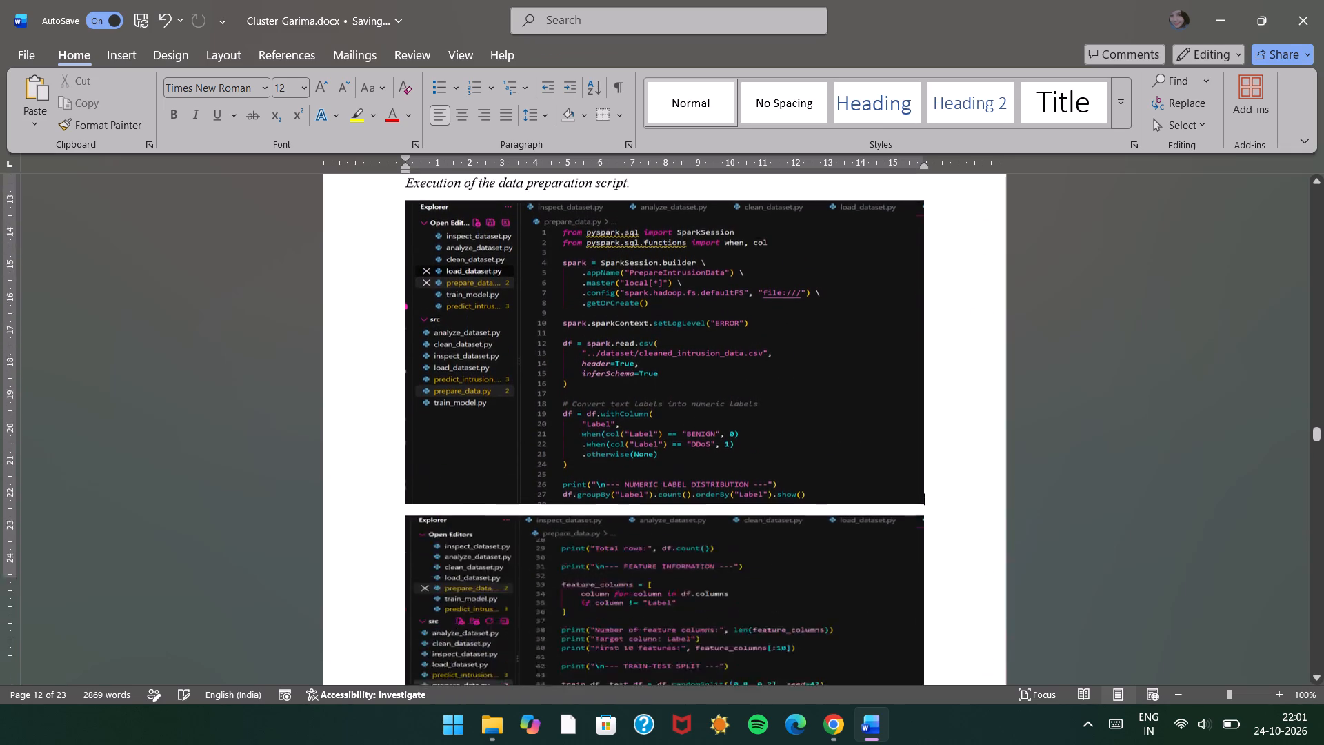
{"action": "scroll", "coordinate": [945, 385], "scroll_direction": "down", "scroll_amount": 3}
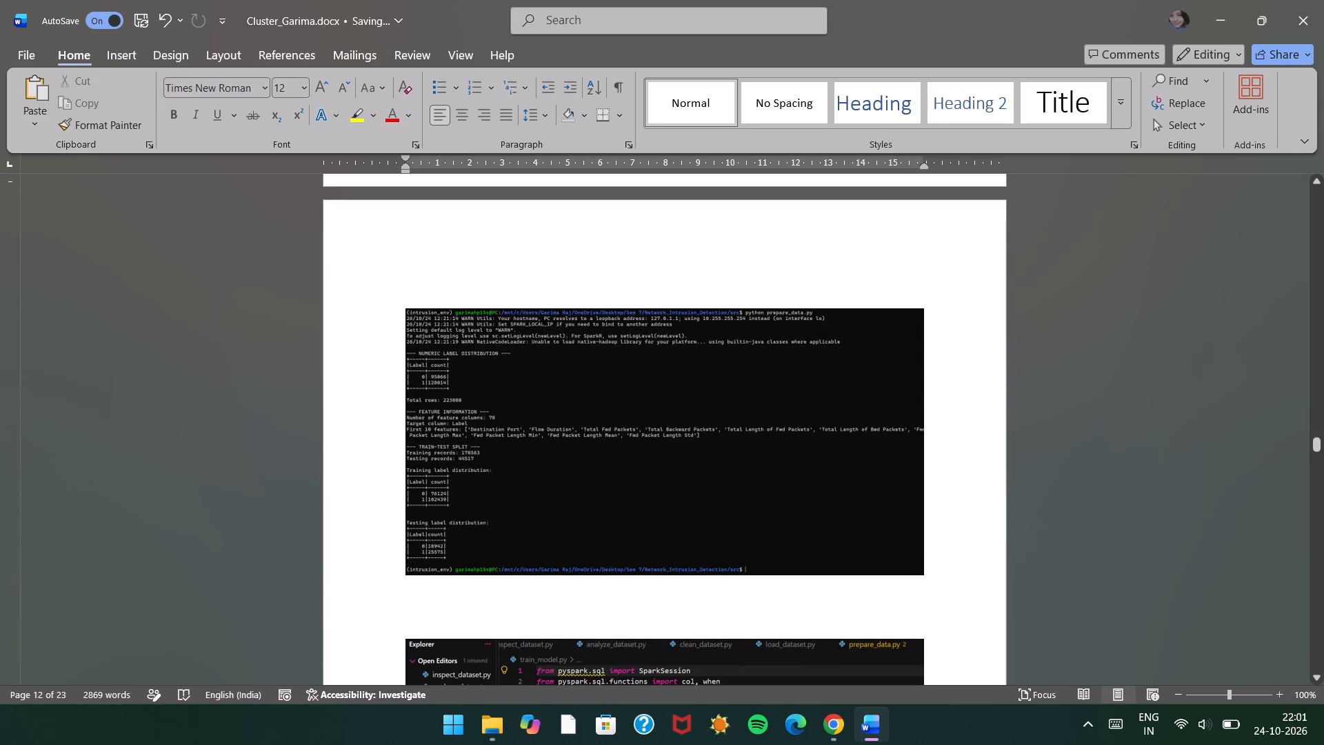
{"action": "left_click", "coordinate": [628, 275]}
{"action": "key", "text": "BackSpace"}
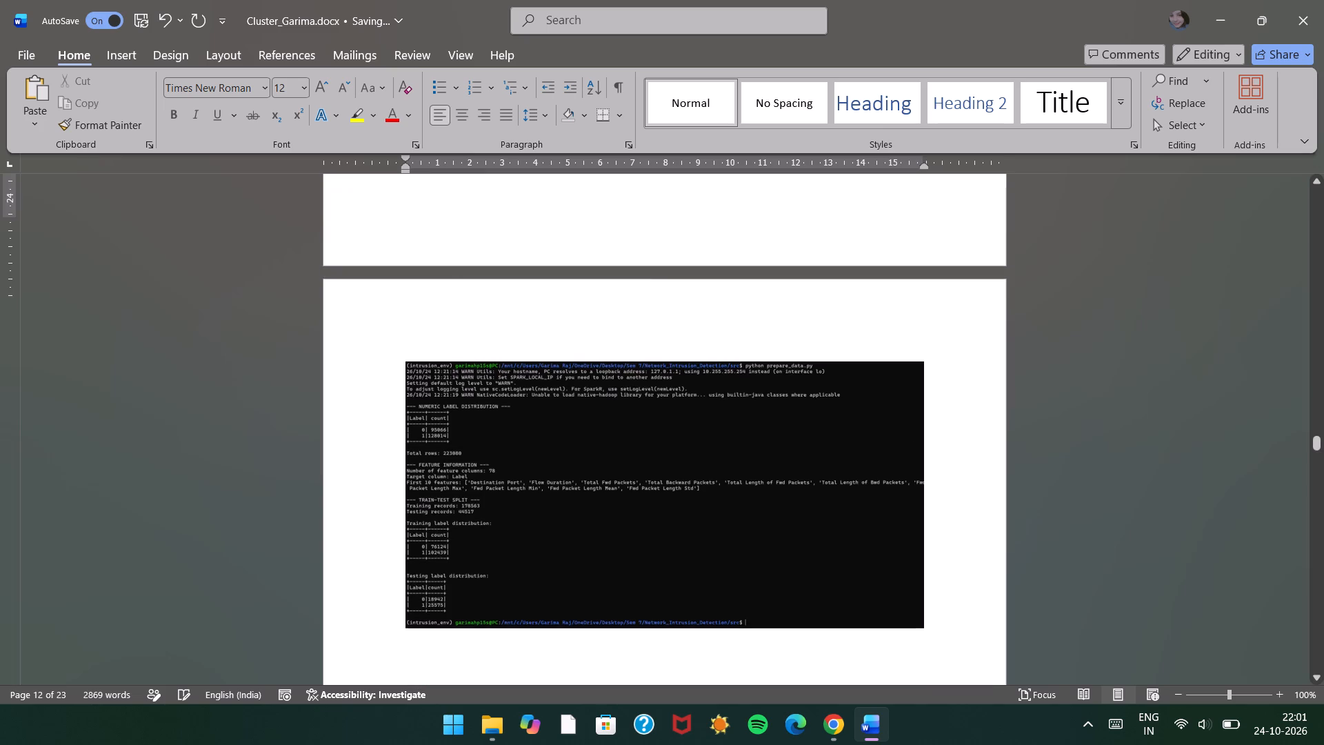
{"action": "key", "text": "BackSpace"}
{"action": "key", "text": "Return"}
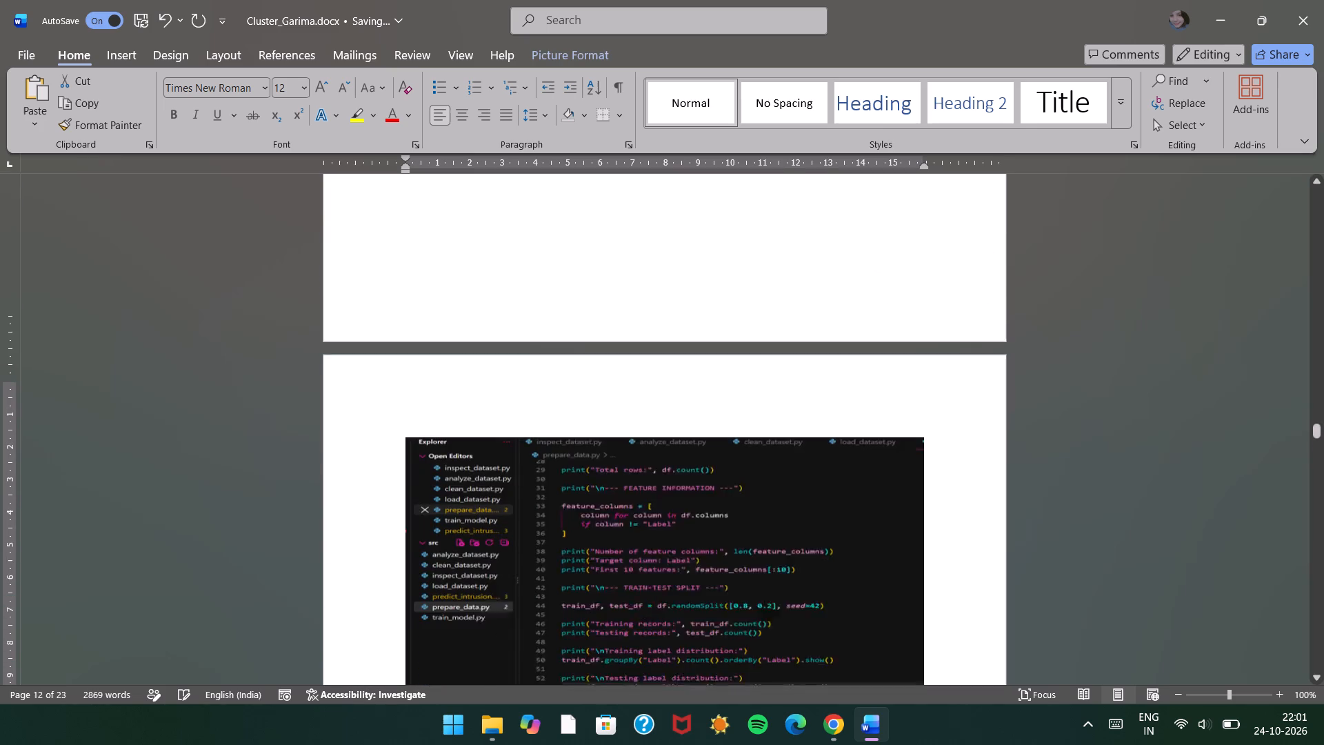
{"action": "scroll", "coordinate": [628, 275], "scroll_direction": "down", "scroll_amount": 1}
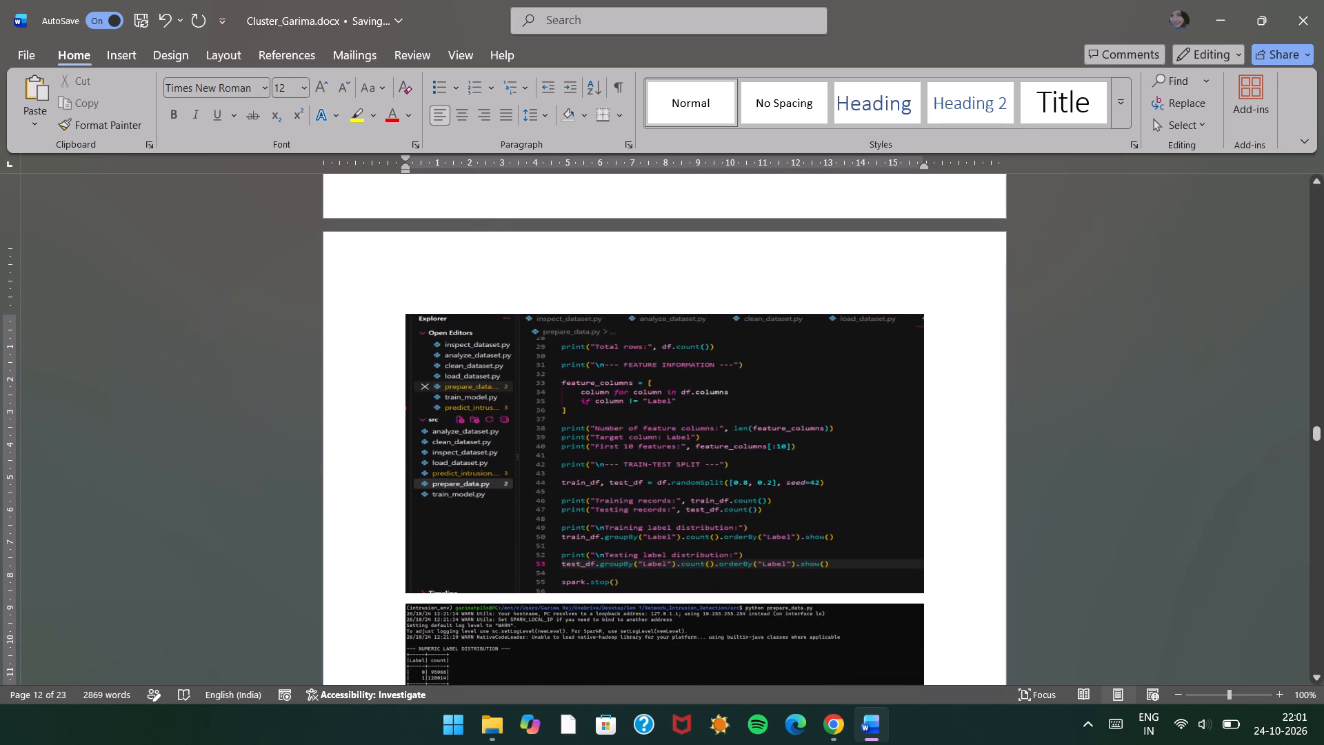
{"action": "key", "text": "BackSpace"}
{"action": "scroll", "coordinate": [628, 275], "scroll_direction": "up", "scroll_amount": 1}
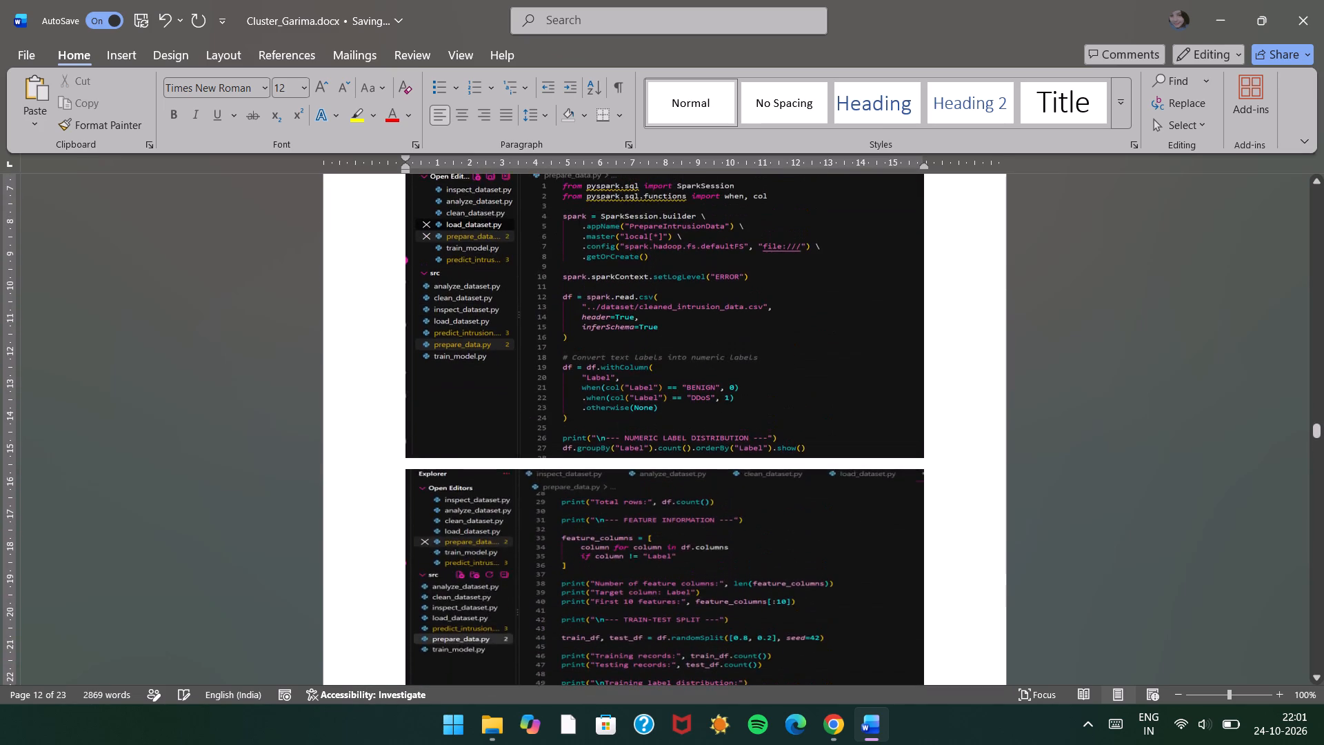
{"action": "scroll", "coordinate": [628, 275], "scroll_direction": "down", "scroll_amount": 6}
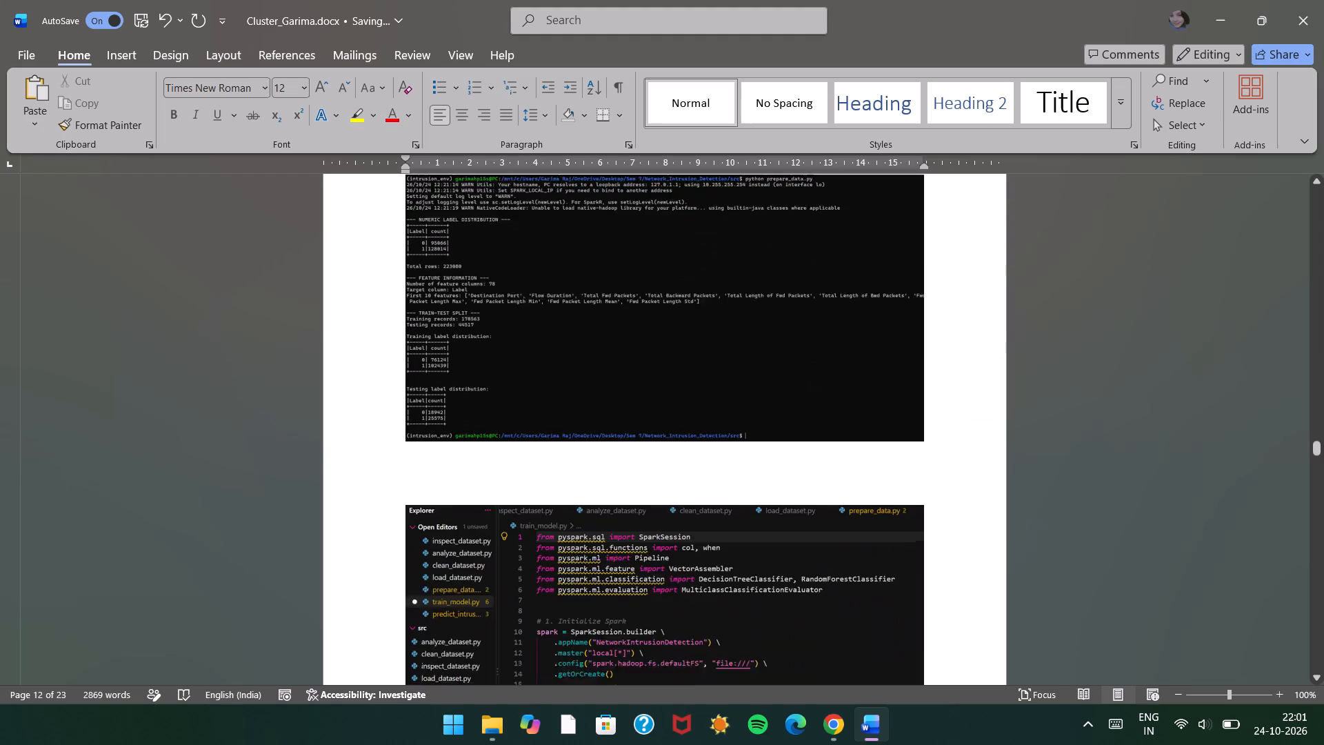
{"action": "scroll", "coordinate": [628, 275], "scroll_direction": "down", "scroll_amount": 2}
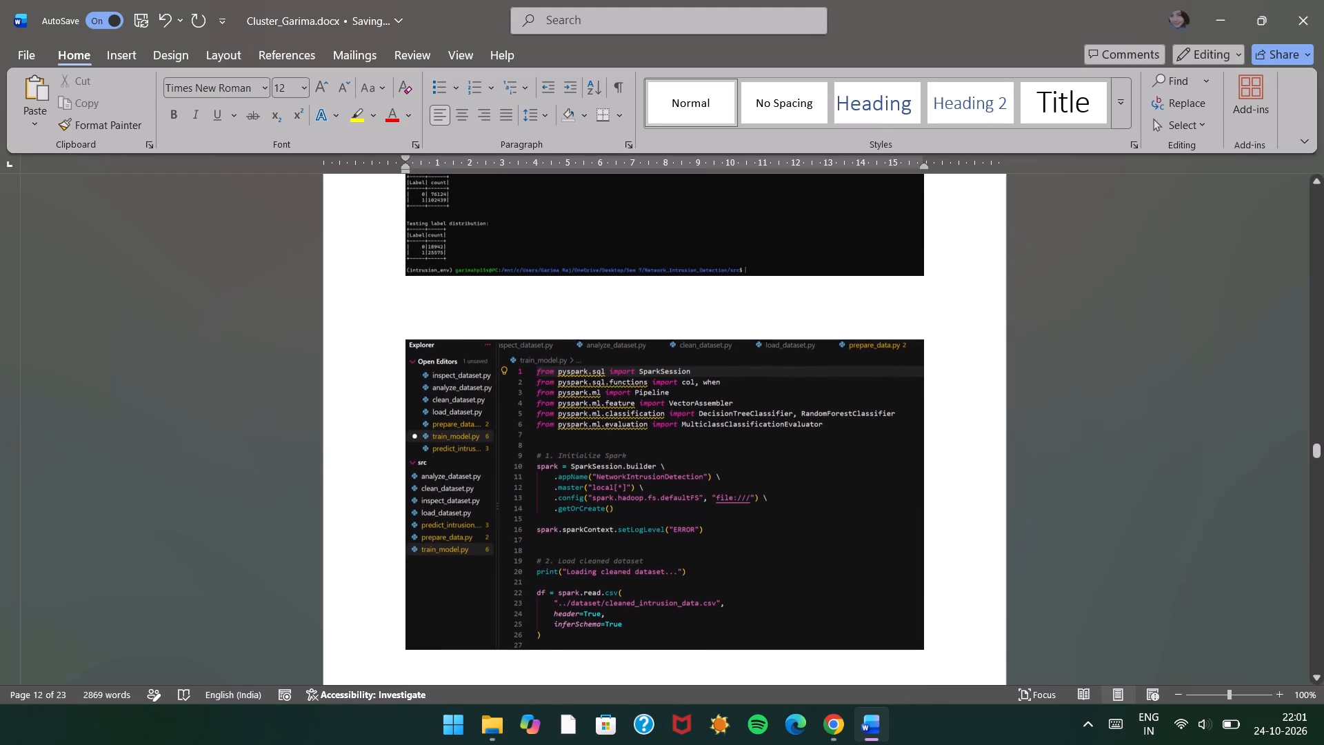
{"action": "scroll", "coordinate": [628, 275], "scroll_direction": "down", "scroll_amount": 1}
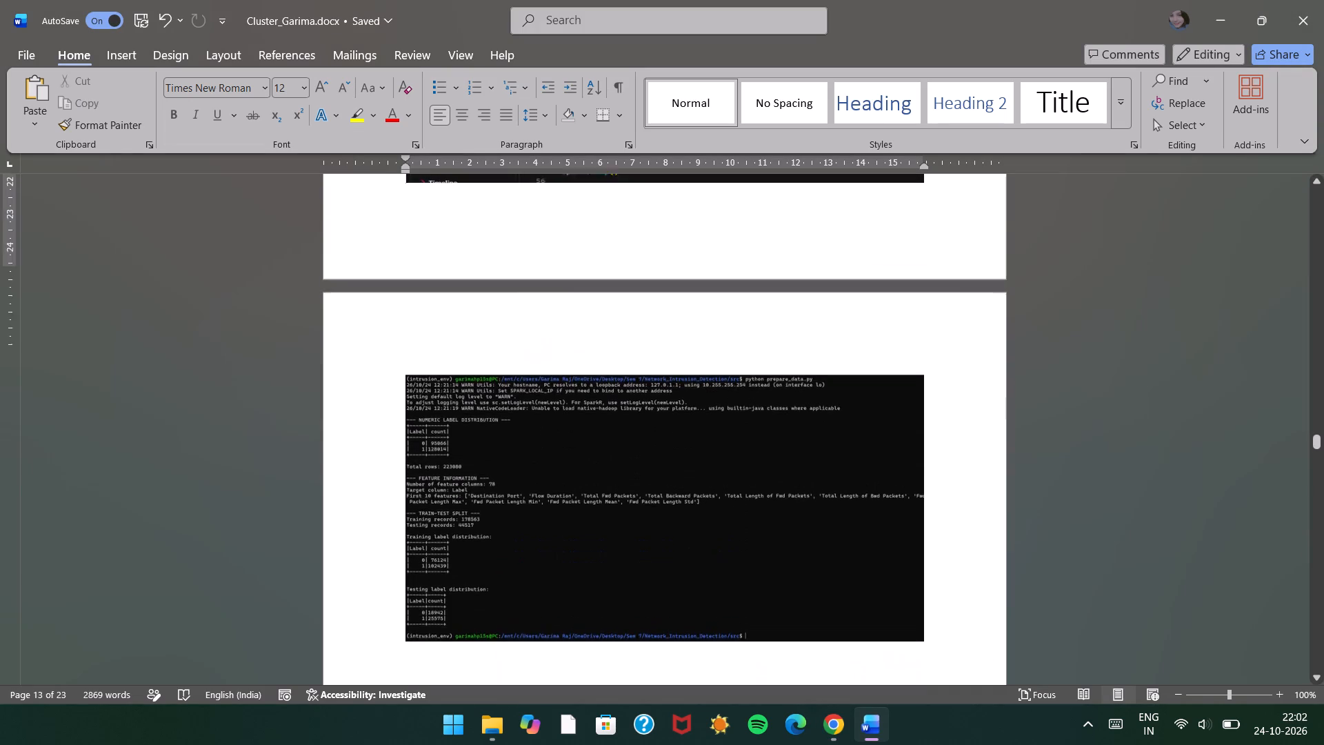
{"action": "scroll", "coordinate": [769, 566], "scroll_direction": "up", "scroll_amount": 3}
{"action": "scroll", "coordinate": [769, 566], "scroll_direction": "down", "scroll_amount": 3}
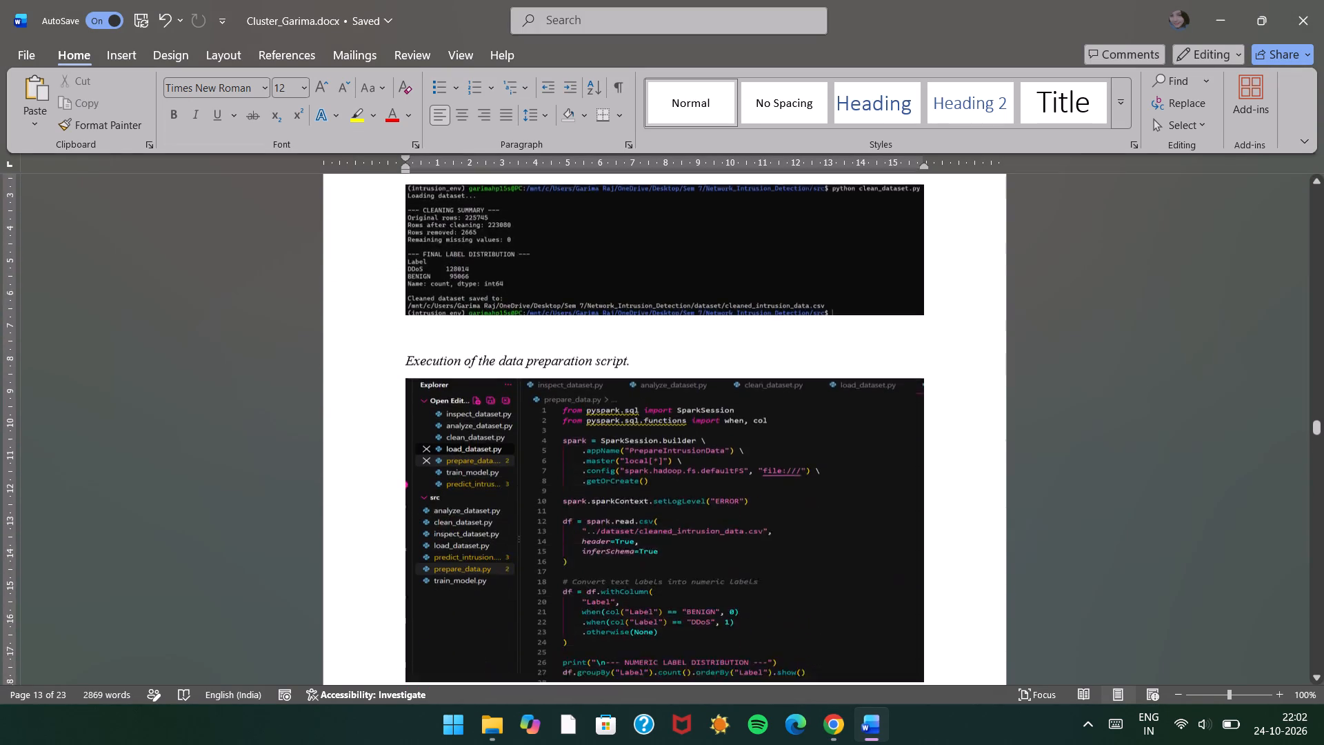
{"action": "scroll", "coordinate": [769, 566], "scroll_direction": "down", "scroll_amount": 4}
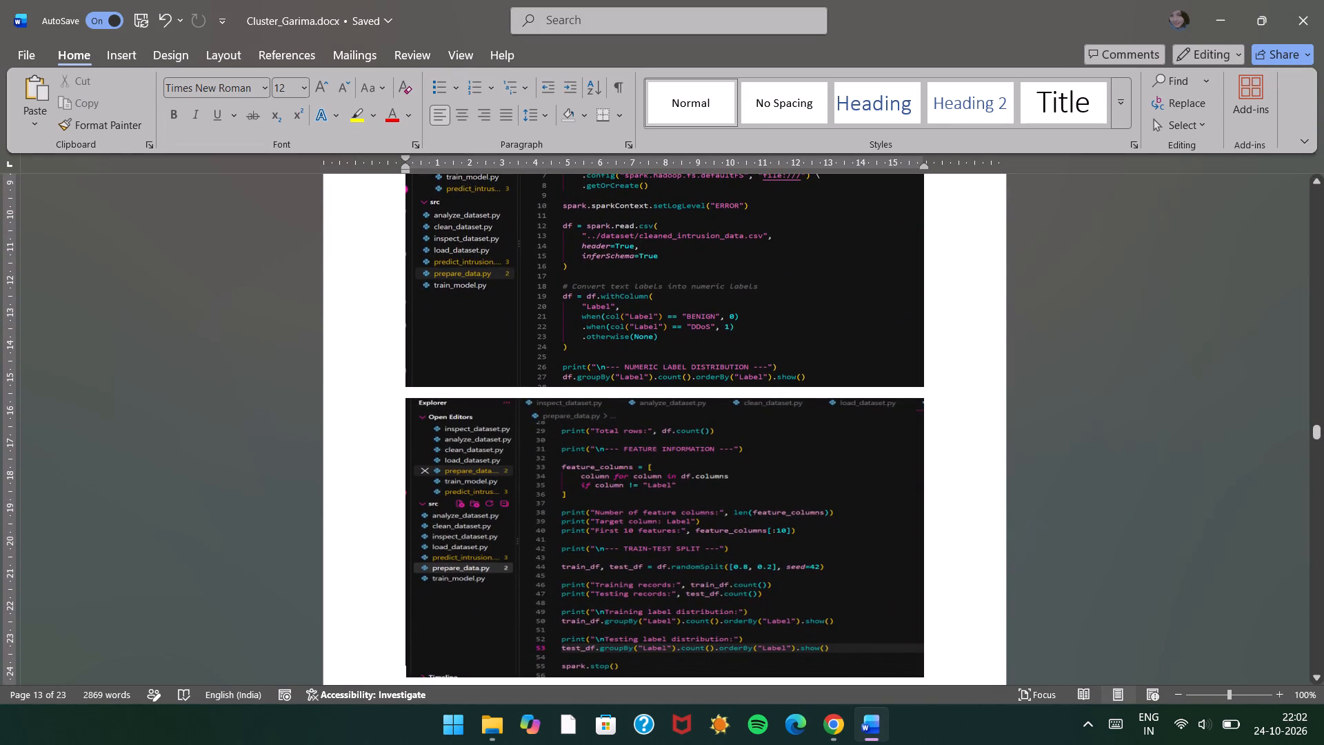
{"action": "scroll", "coordinate": [769, 566], "scroll_direction": "down", "scroll_amount": 3}
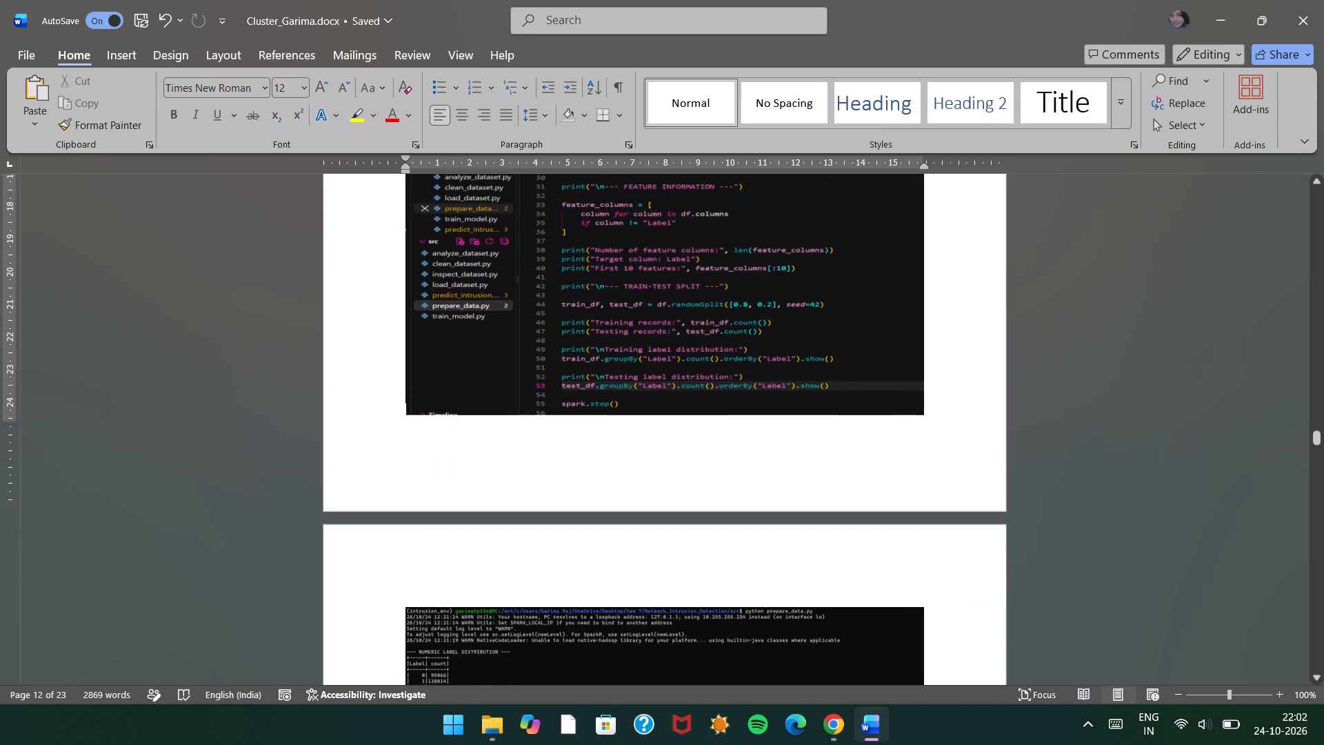
{"action": "scroll", "coordinate": [769, 566], "scroll_direction": "down", "scroll_amount": 3}
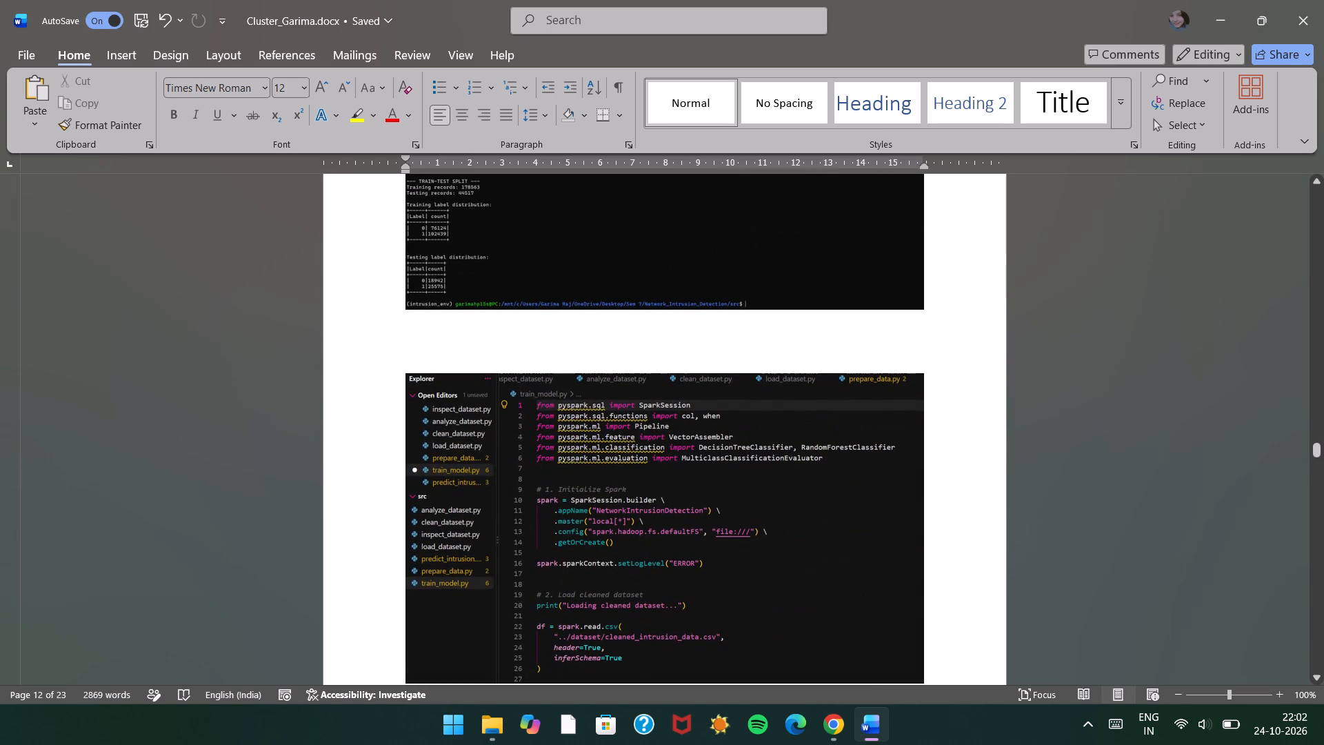
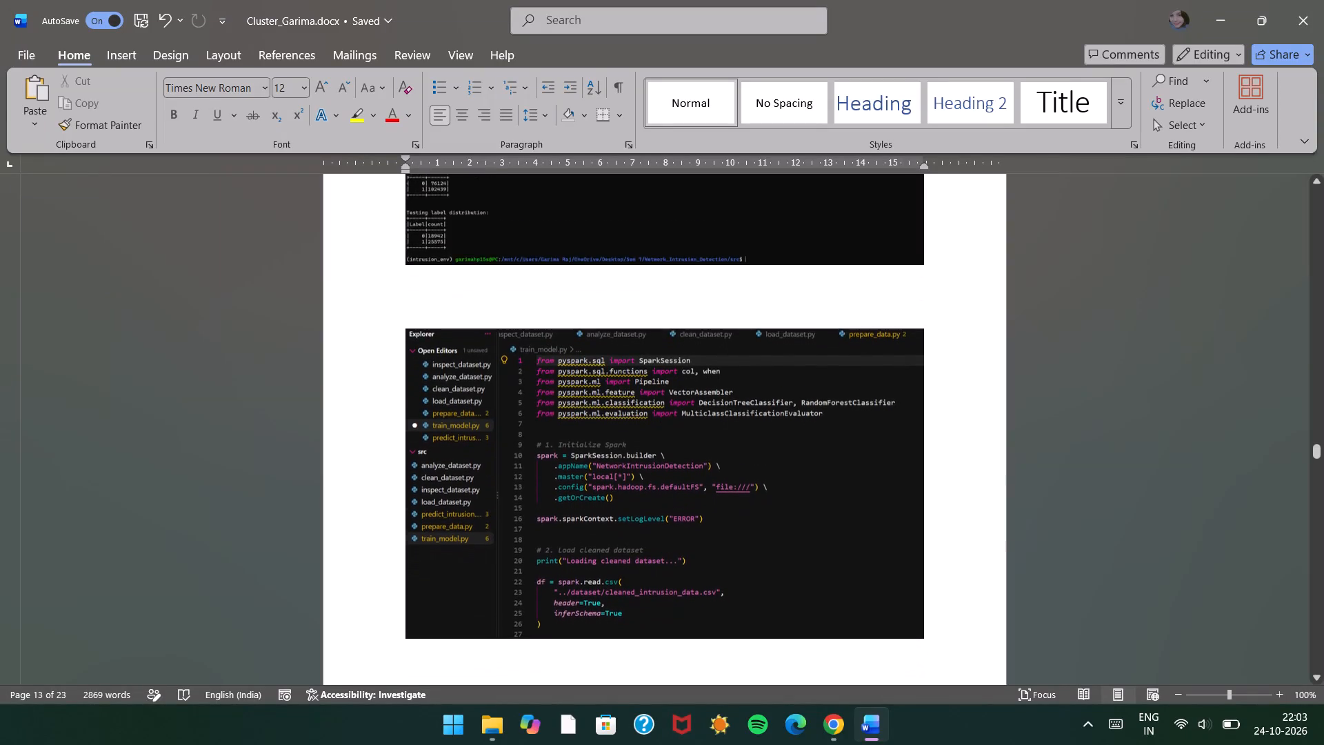
Copy the Decision Tree and Random Forest caption lines from ChatGPT in Chrome and paste them above the first train_model.py code screenshot in Word.
{"action": "scroll", "coordinate": [769, 566], "scroll_direction": "down", "scroll_amount": 1}
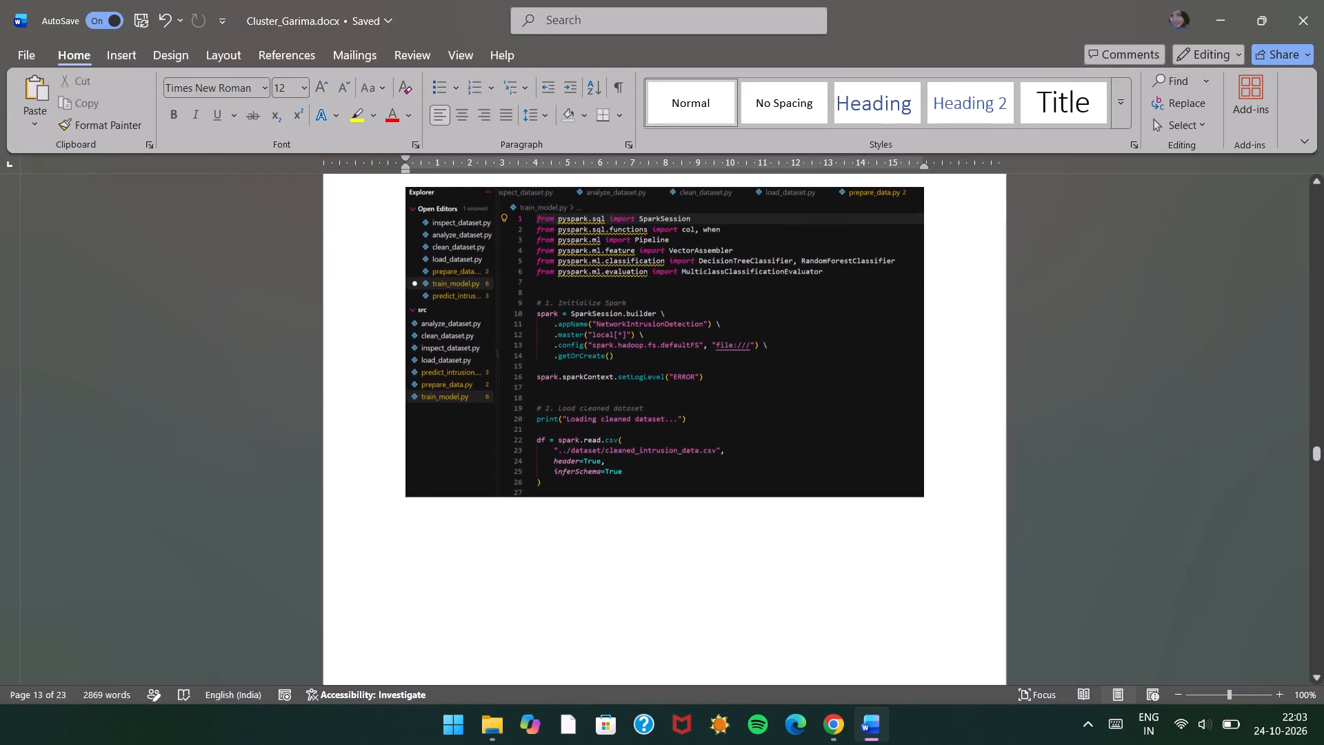
{"action": "scroll", "coordinate": [769, 566], "scroll_direction": "down", "scroll_amount": 1}
{"action": "left_click", "coordinate": [835, 719]}
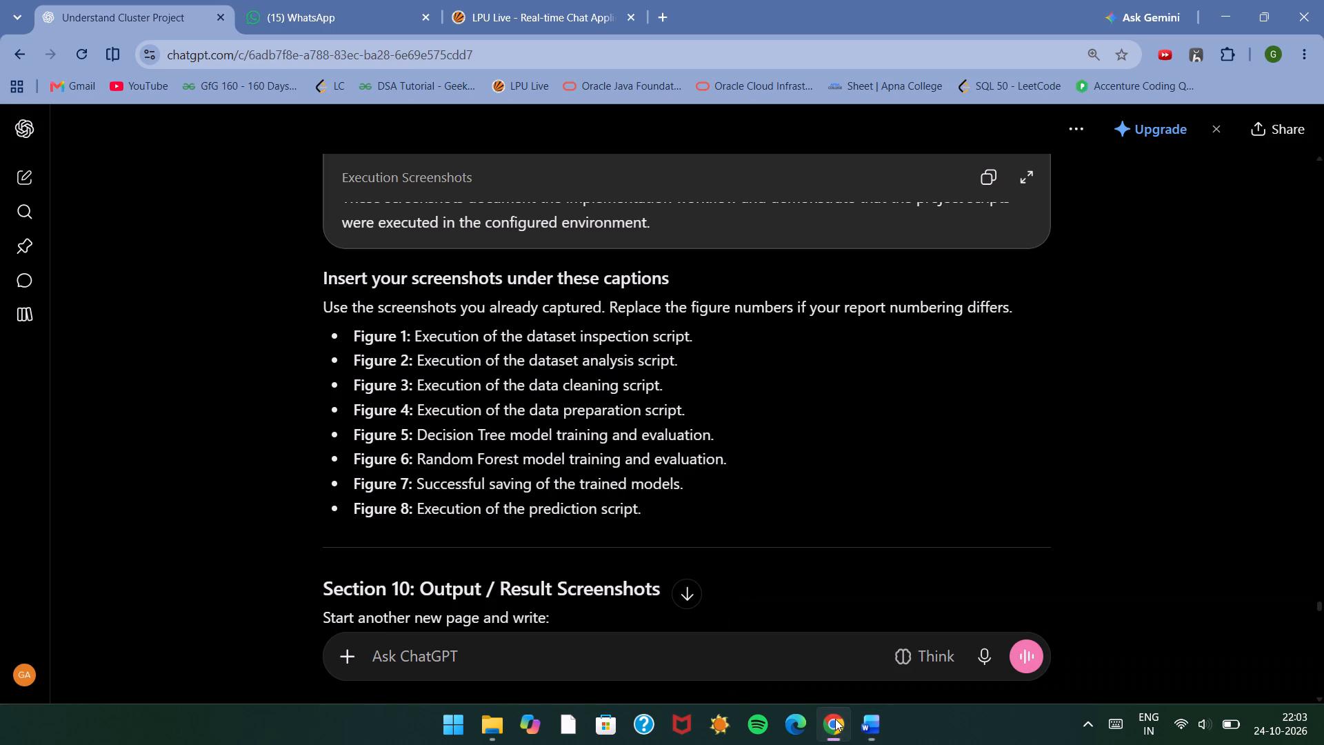
{"action": "left_click_drag", "start_coordinate": [417, 435], "coordinate": [730, 462]}
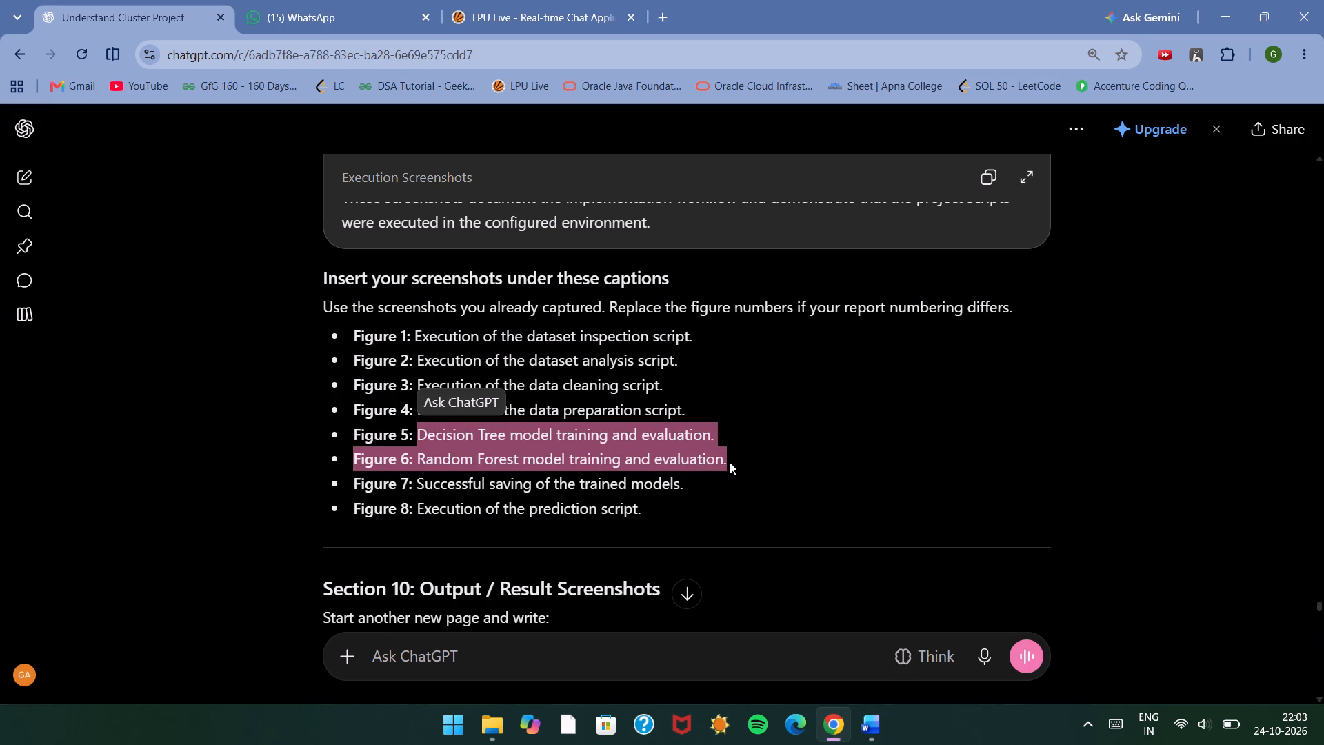
{"action": "key", "text": "ctrl+c"}
{"action": "left_click", "coordinate": [756, 526]}
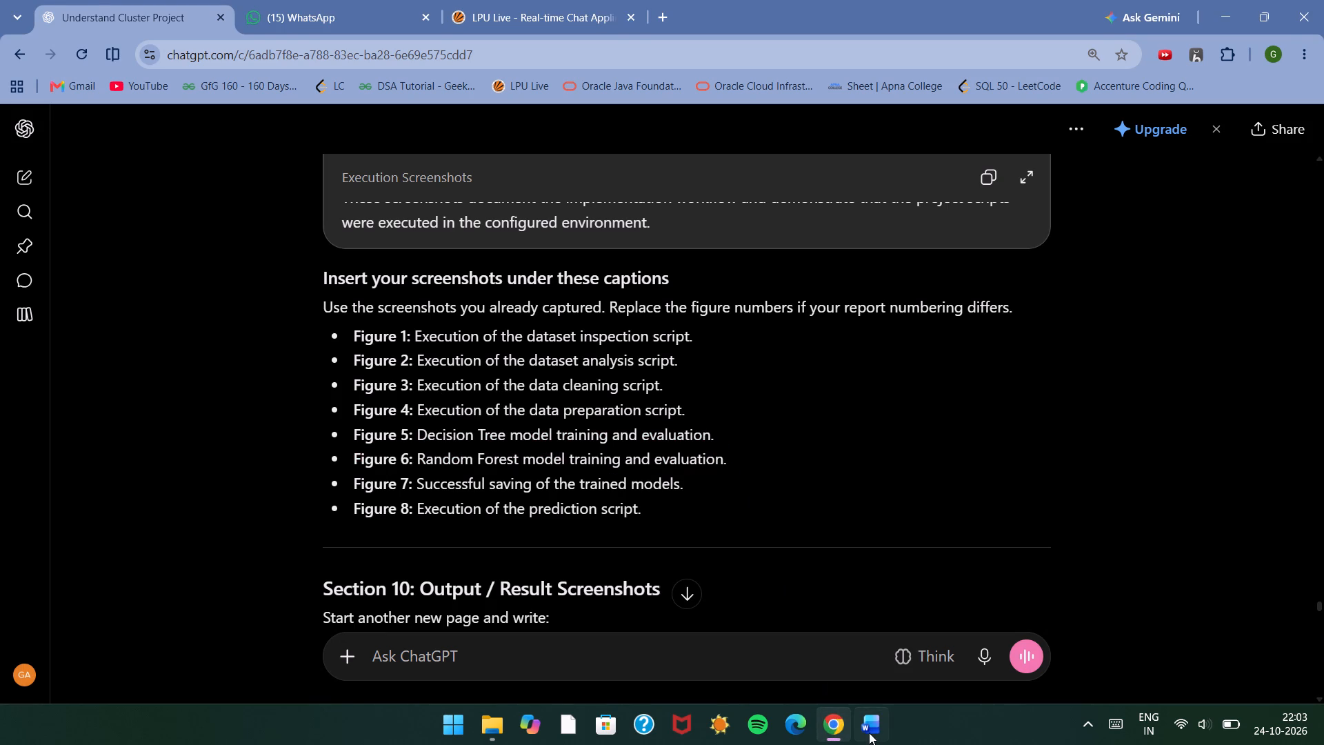
{"action": "left_click", "coordinate": [869, 733]}
{"action": "scroll", "coordinate": [572, 348], "scroll_direction": "up", "scroll_amount": 1}
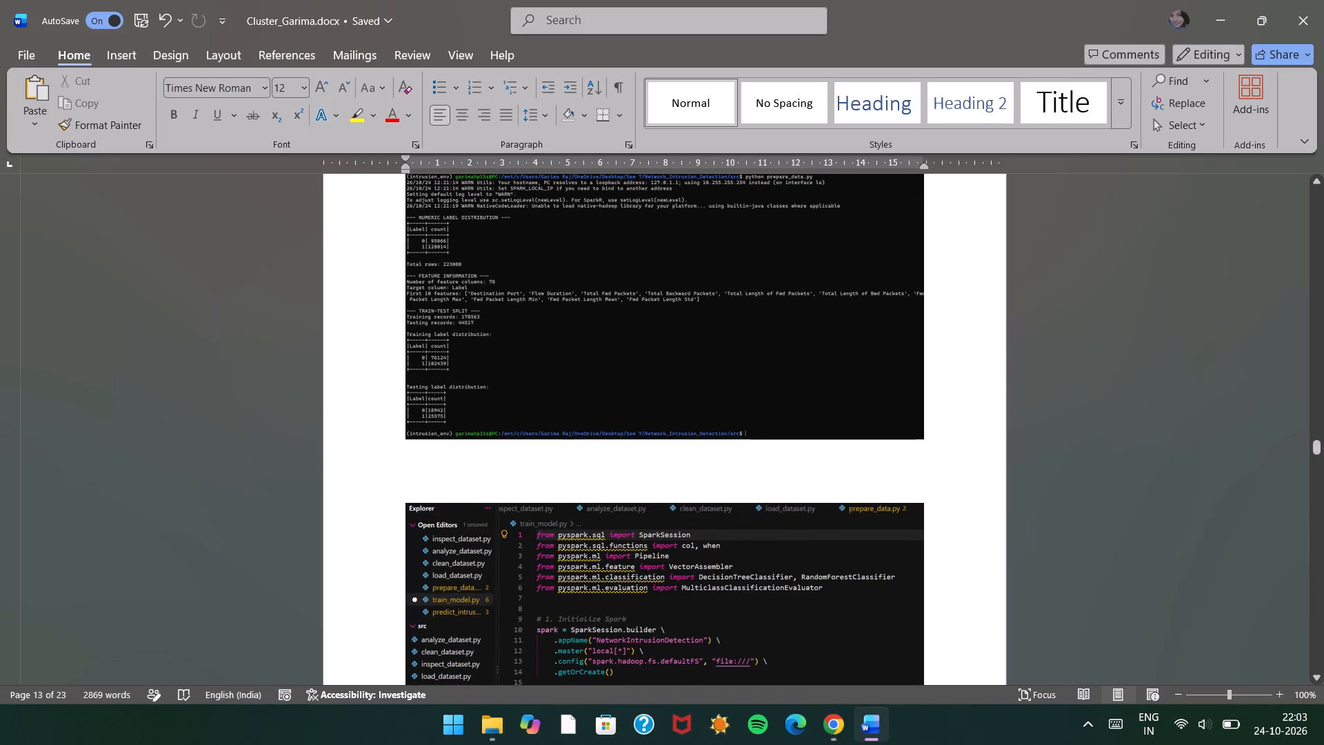
{"action": "left_click", "coordinate": [489, 479]}
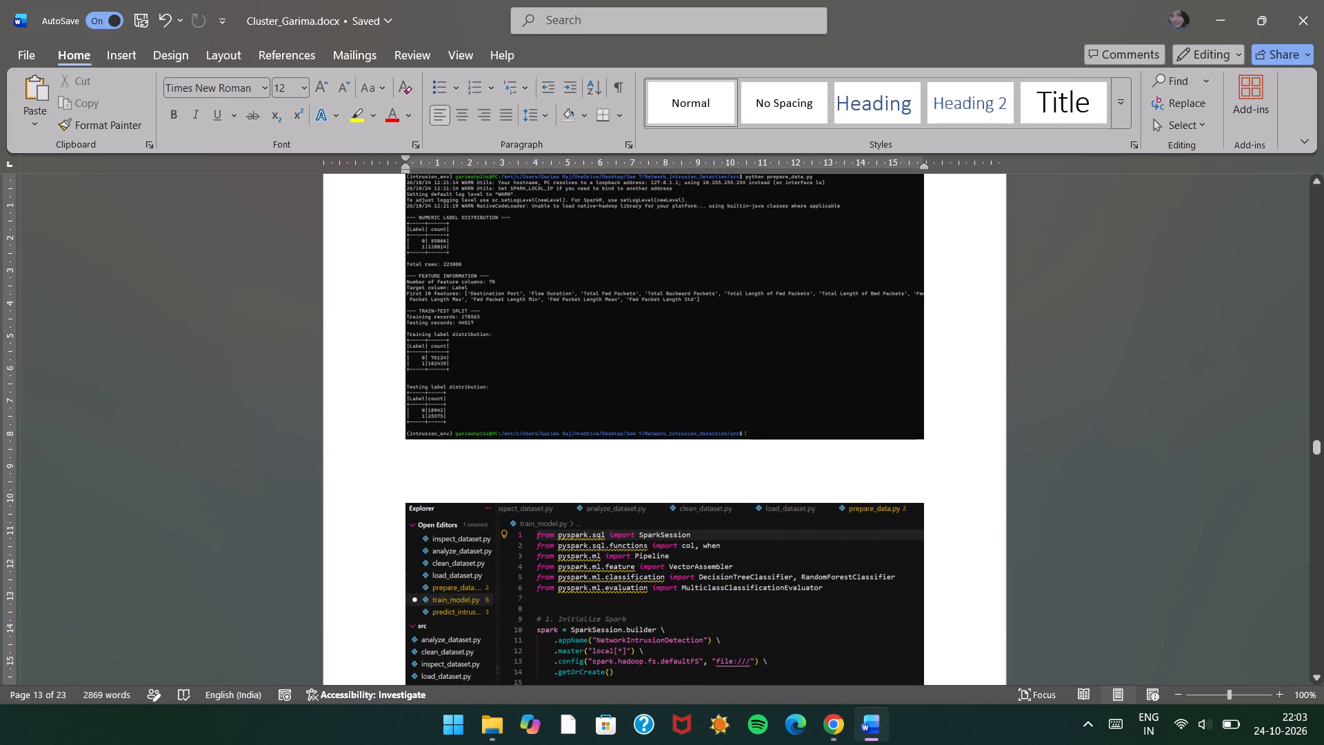
{"action": "key", "text": "ctrl+v"}
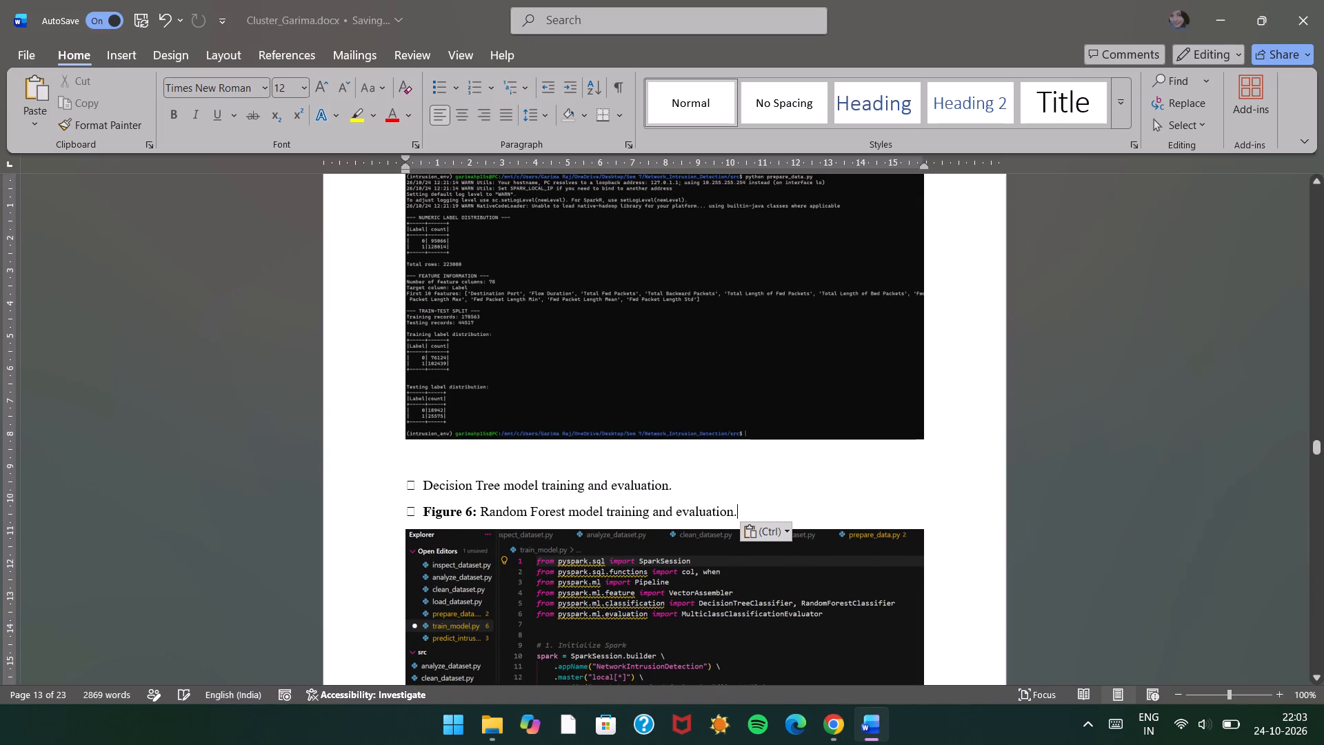
Strip the bullets and the "Figure 6:" label from the two pasted caption lines, leaving only the Decision Tree and Random Forest descriptions.
{"action": "left_click", "coordinate": [425, 487]}
{"action": "key", "text": "BackSpace"}
{"action": "key", "text": "BackSpace"}
{"action": "key", "text": "BackSpace"}
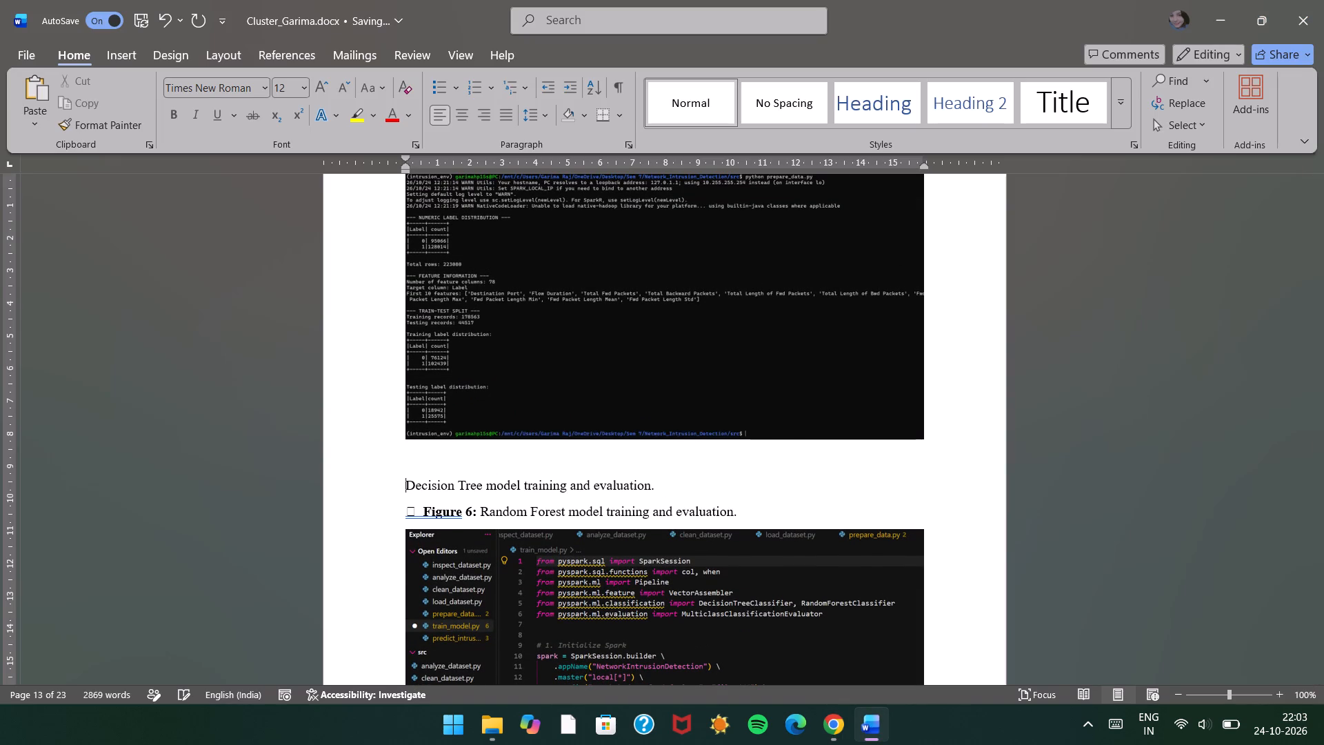
{"action": "left_click", "coordinate": [479, 512]}
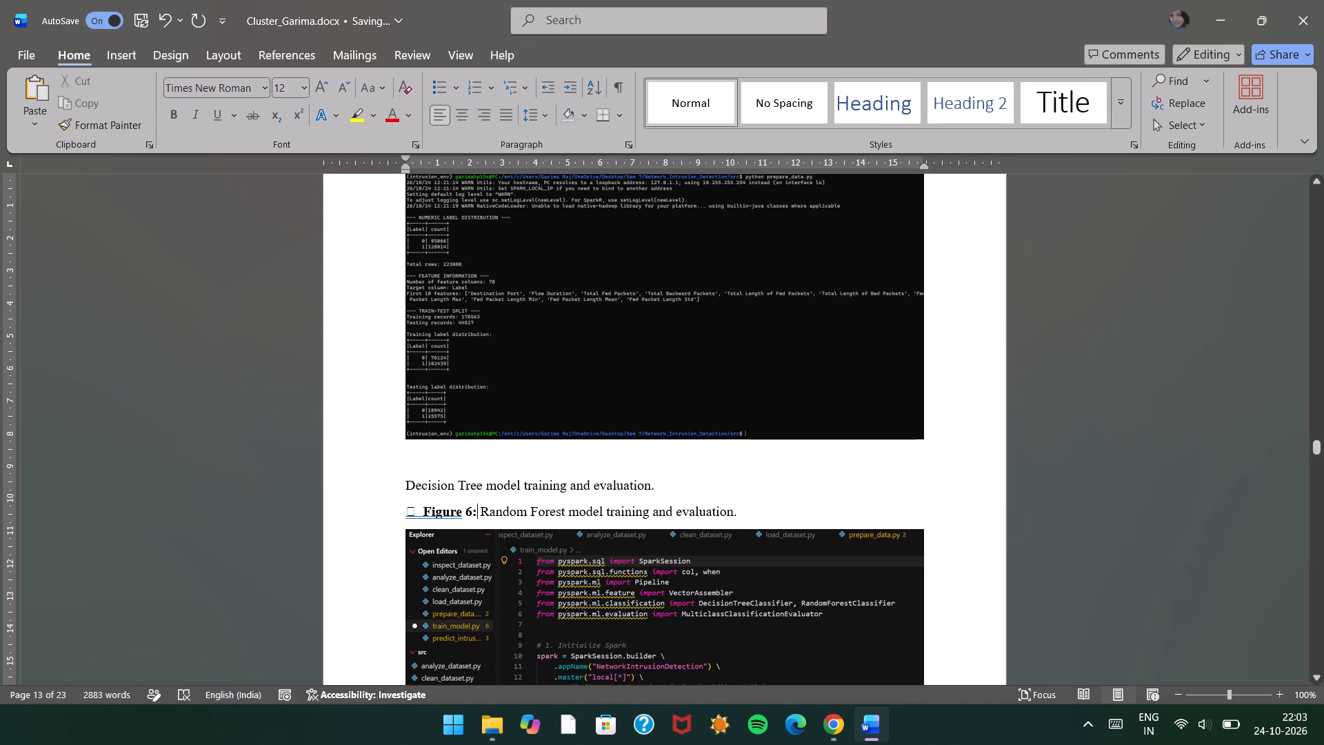
{"action": "key", "text": "Right"}
{"action": "key", "text": "BackSpace"}
{"action": "key", "text": "BackSpace"}
{"action": "key", "text": "BackSpace"}
{"action": "key", "text": "BackSpace"}
{"action": "key", "text": "BackSpace"}
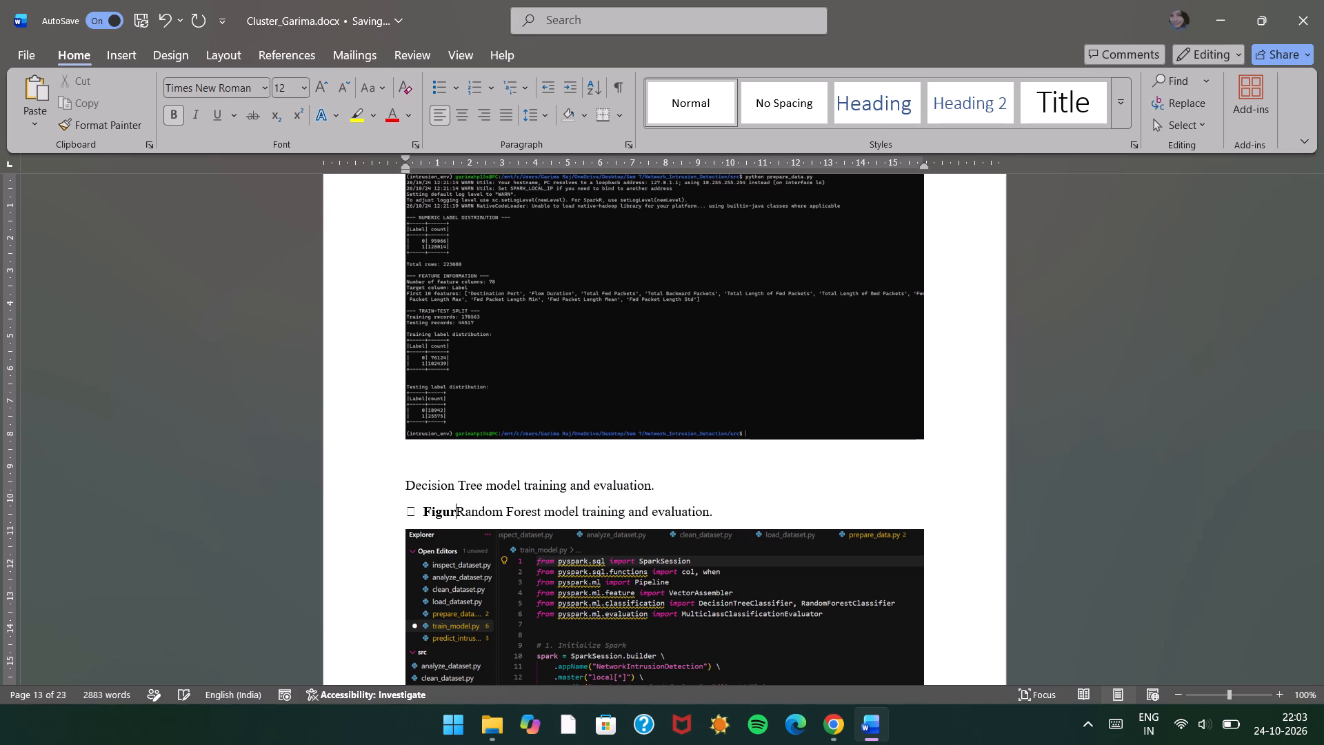
{"action": "key", "text": "BackSpace"}
{"action": "key", "text": "BackSpace"}
{"action": "key", "text": "BackSpace"}
{"action": "key", "text": "BackSpace"}
{"action": "key", "text": "BackSpace"}
{"action": "key", "text": "BackSpace"}
{"action": "key", "text": "BackSpace"}
{"action": "key", "text": "BackSpace"}
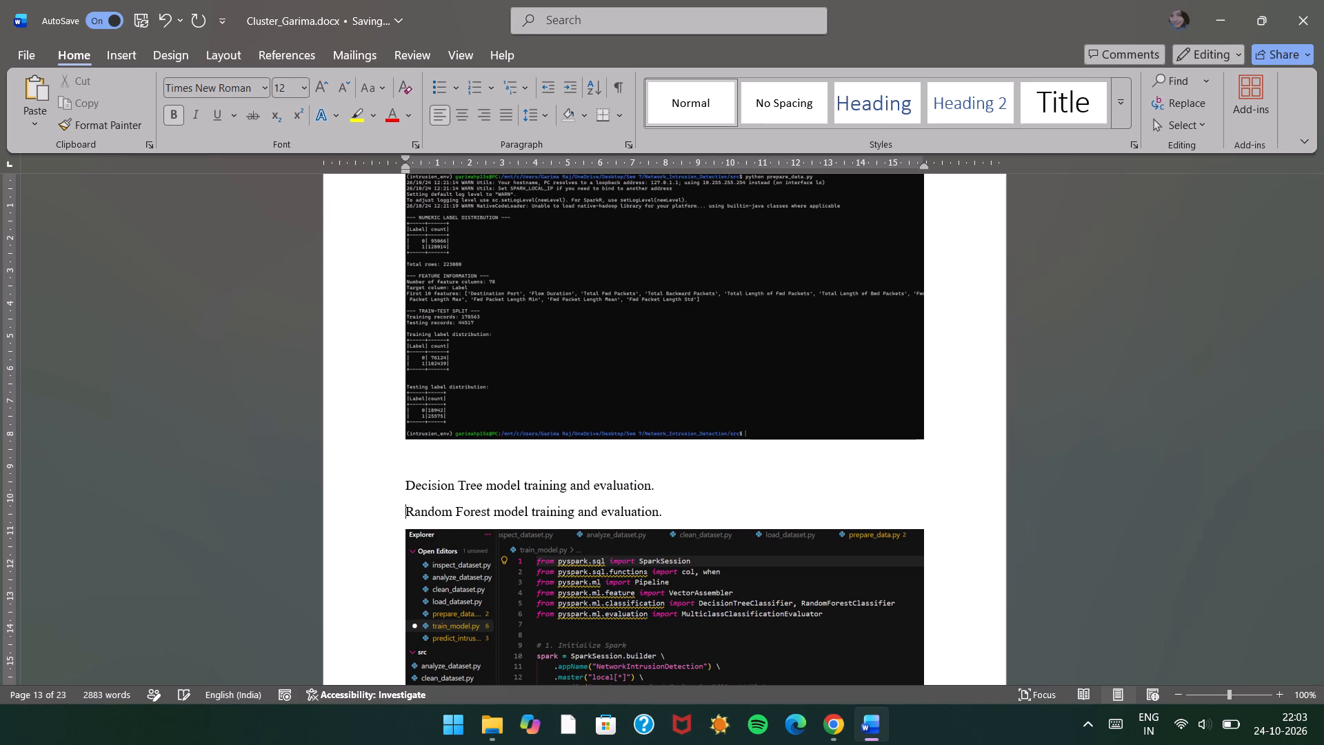
Italicize both the Decision Tree and Random Forest caption lines above the train_model.py code screenshot.
{"action": "left_click_drag", "start_coordinate": [665, 511], "coordinate": [457, 497]}
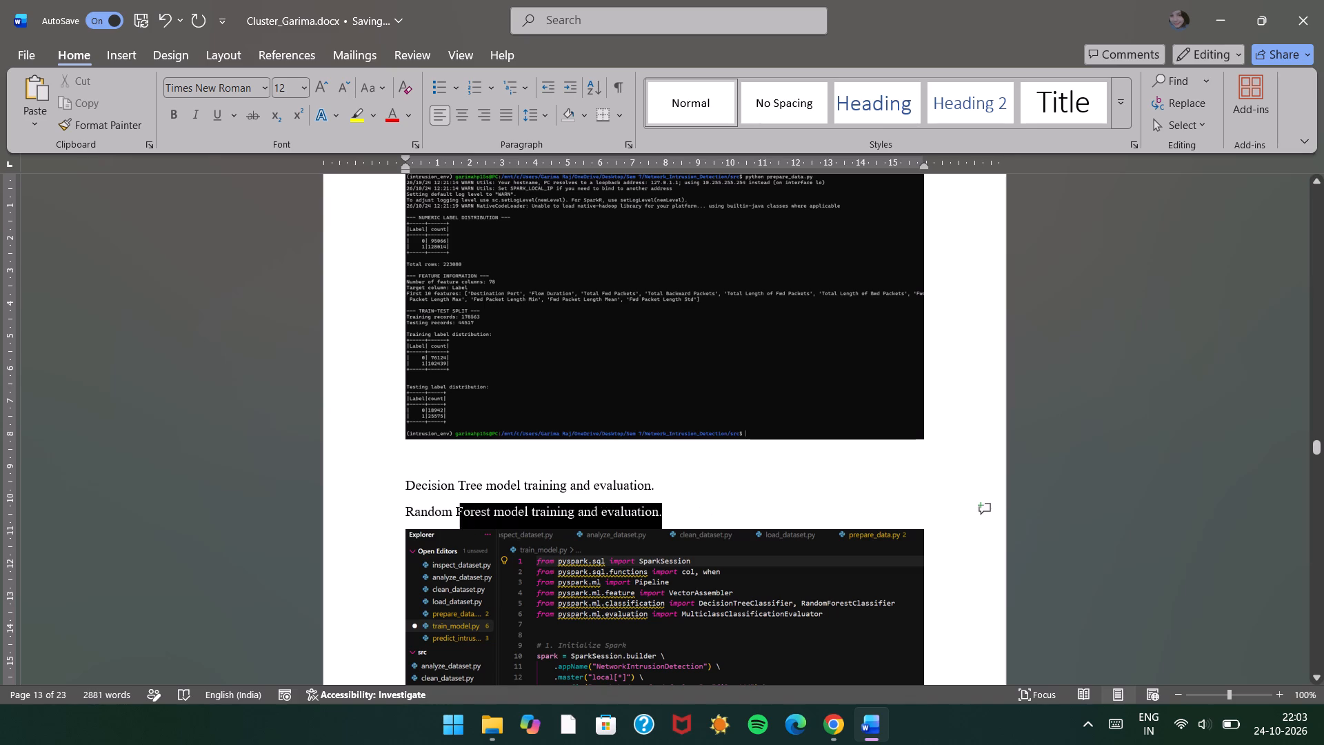
{"action": "left_click_drag", "start_coordinate": [457, 497], "coordinate": [412, 480]}
{"action": "left_click", "coordinate": [449, 453]}
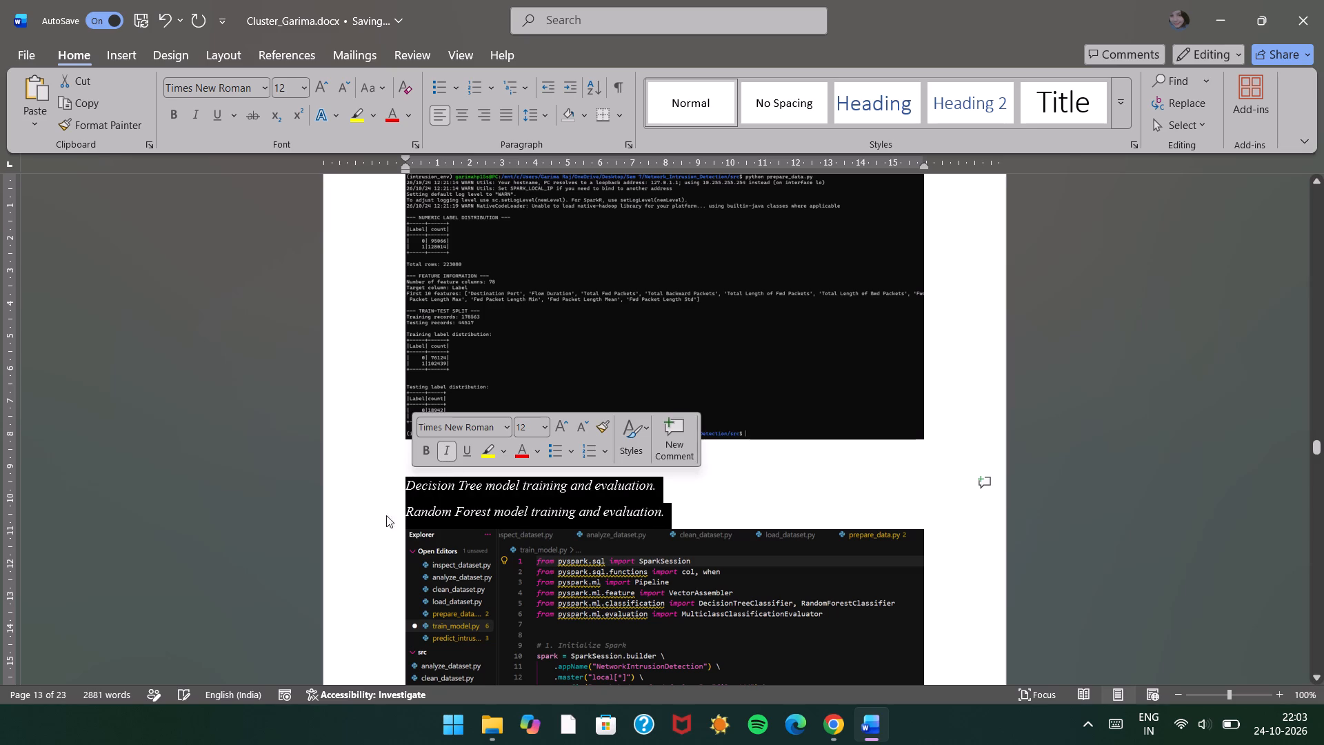
{"action": "left_click", "coordinate": [380, 522]}
{"action": "left_click", "coordinate": [352, 574]}
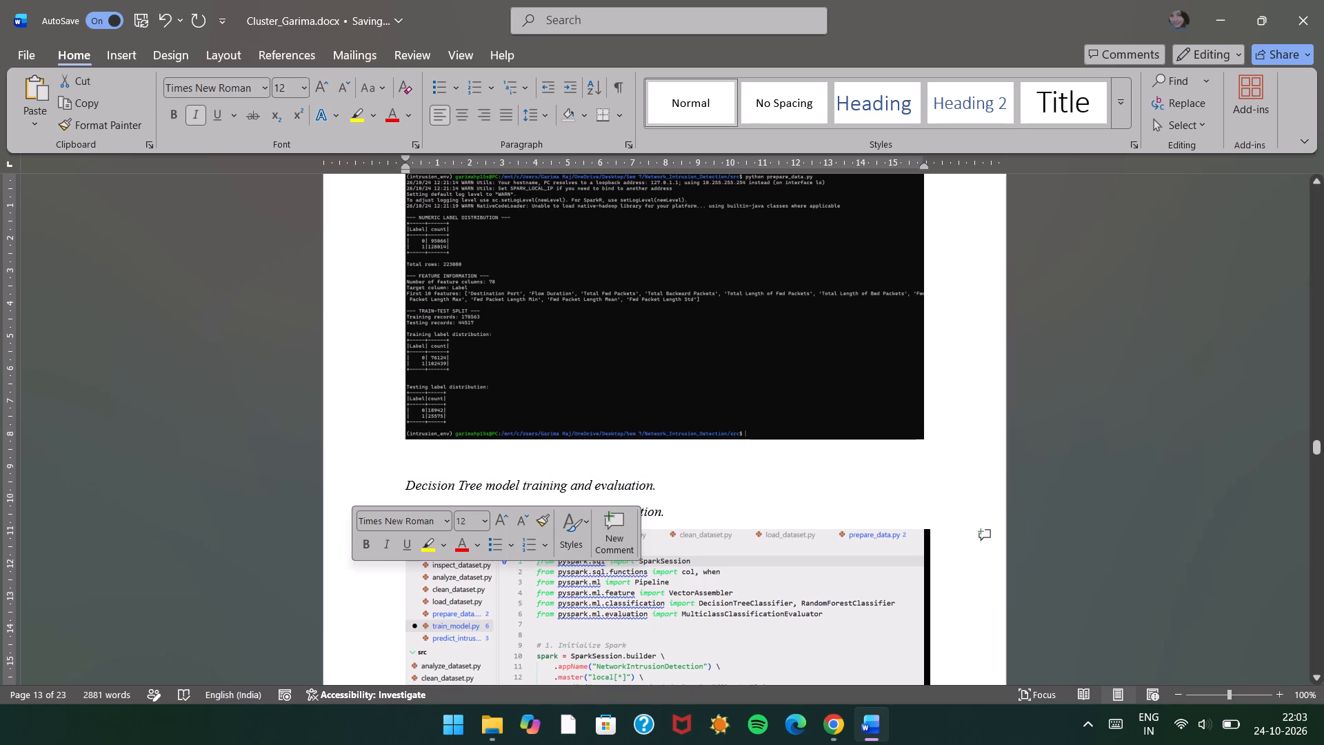
{"action": "left_click", "coordinate": [876, 442]}
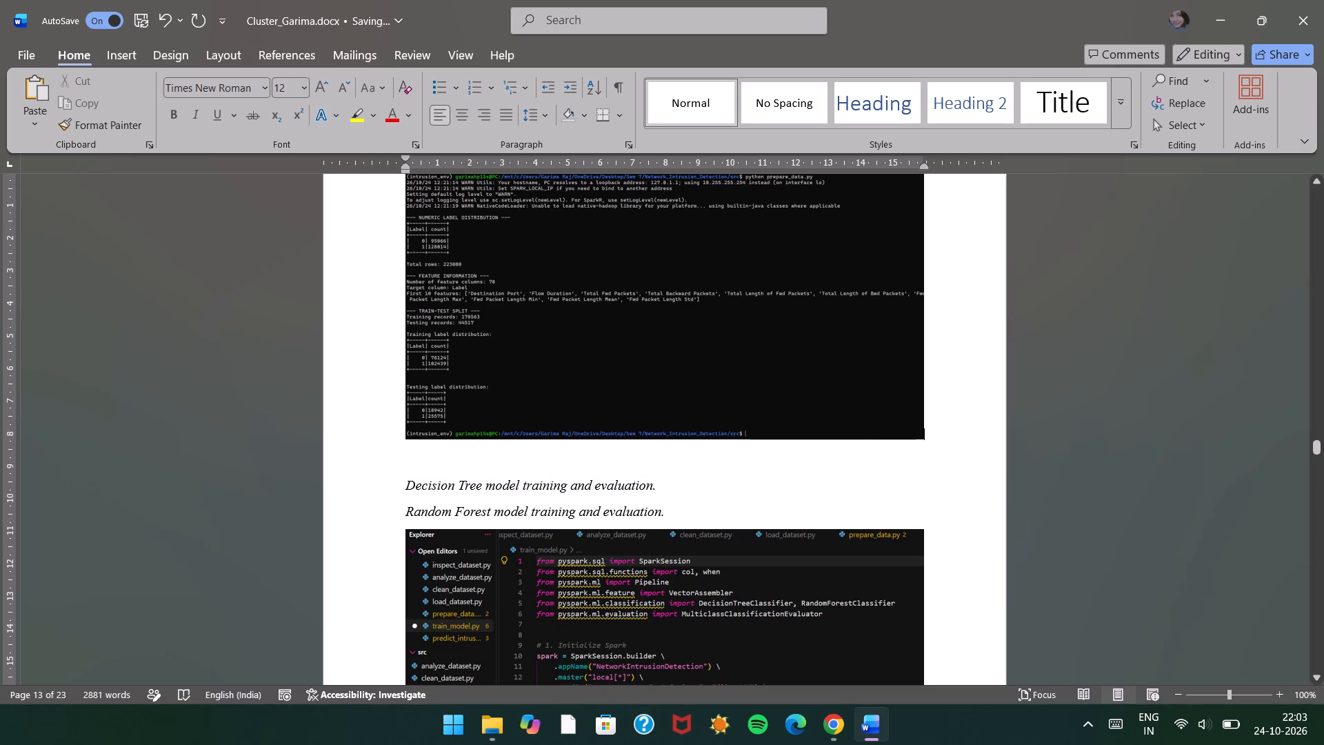
{"action": "left_click", "coordinate": [963, 444]}
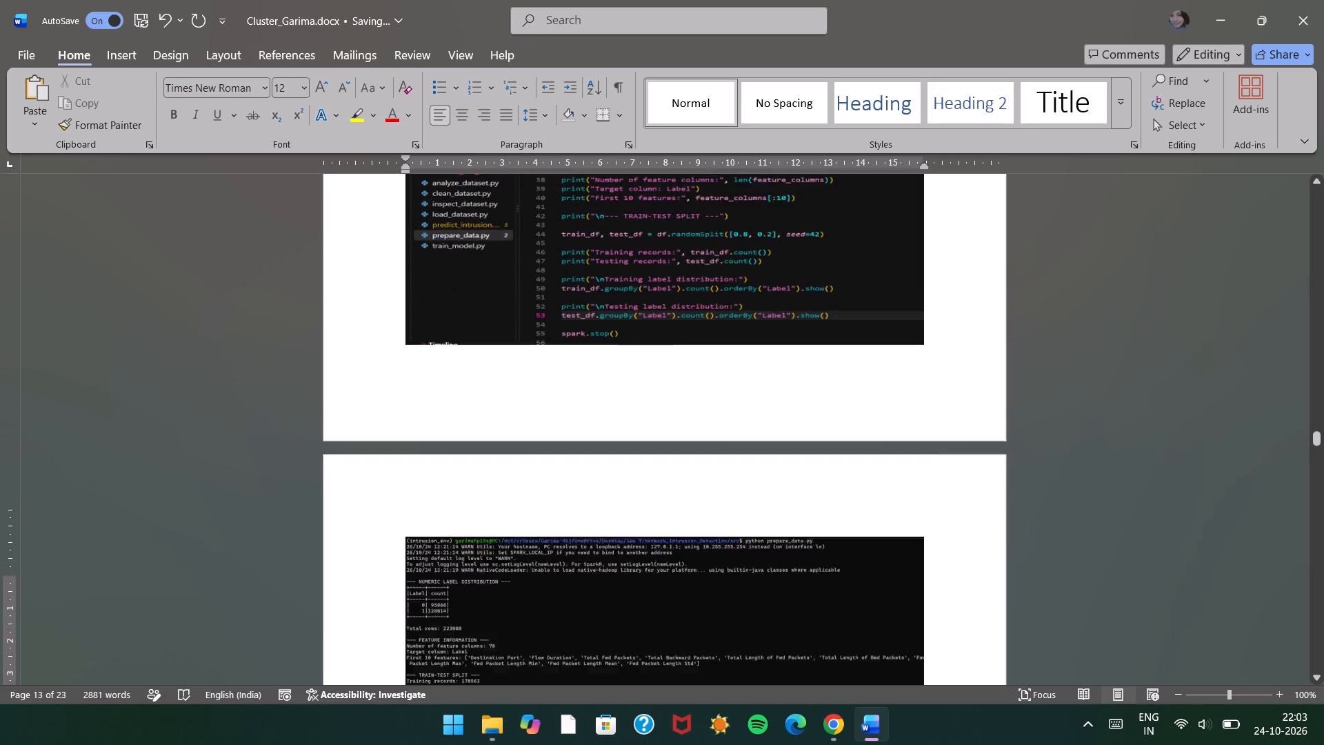
Review the layout of the train_model.py code screenshots and the training output screenshots that follow them.
{"action": "scroll", "coordinate": [963, 444], "scroll_direction": "down", "scroll_amount": 4}
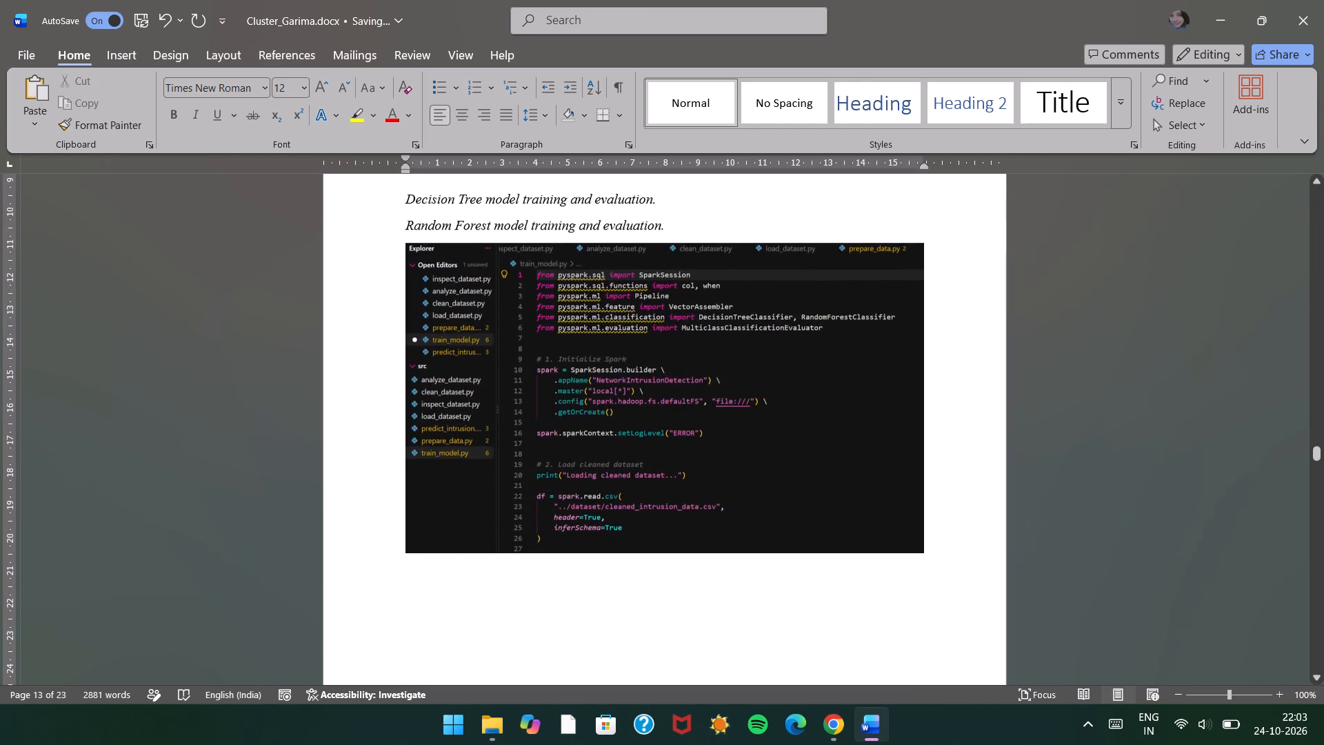
{"action": "scroll", "coordinate": [963, 444], "scroll_direction": "down", "scroll_amount": 4}
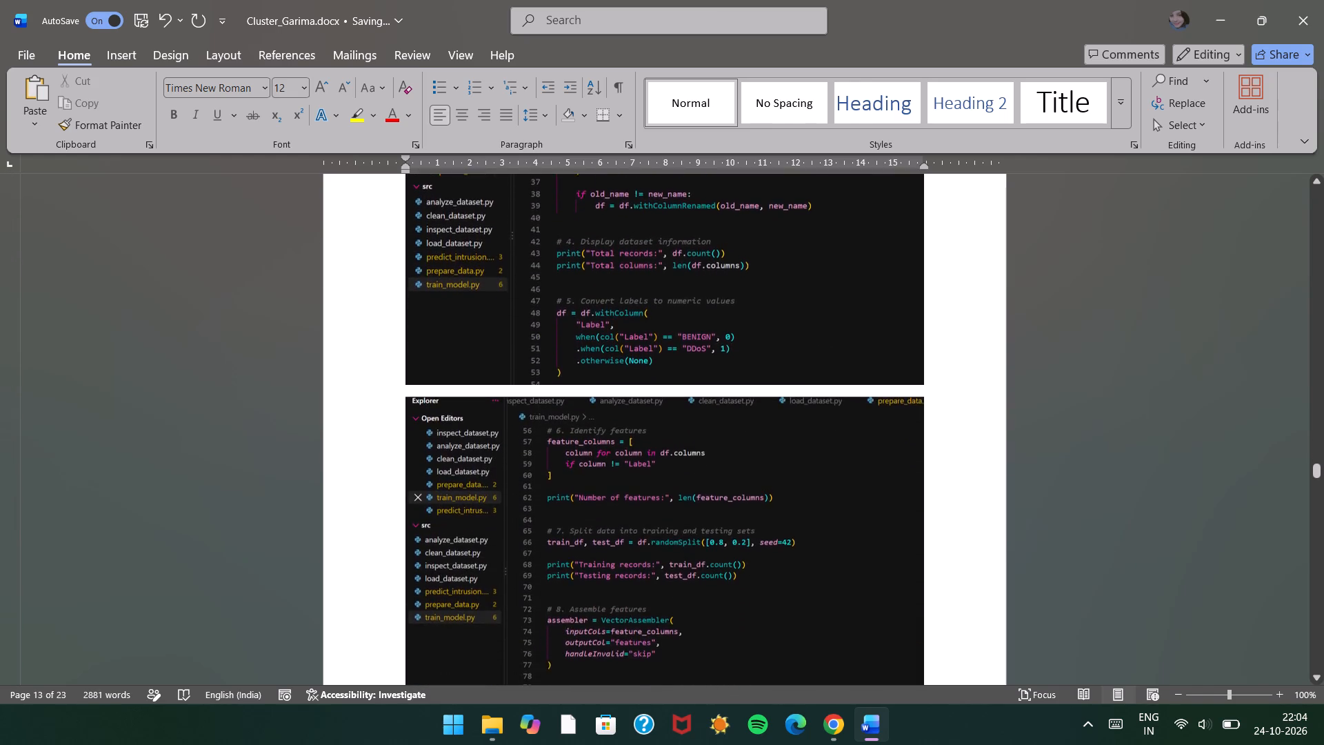
{"action": "scroll", "coordinate": [963, 444], "scroll_direction": "down", "scroll_amount": 6}
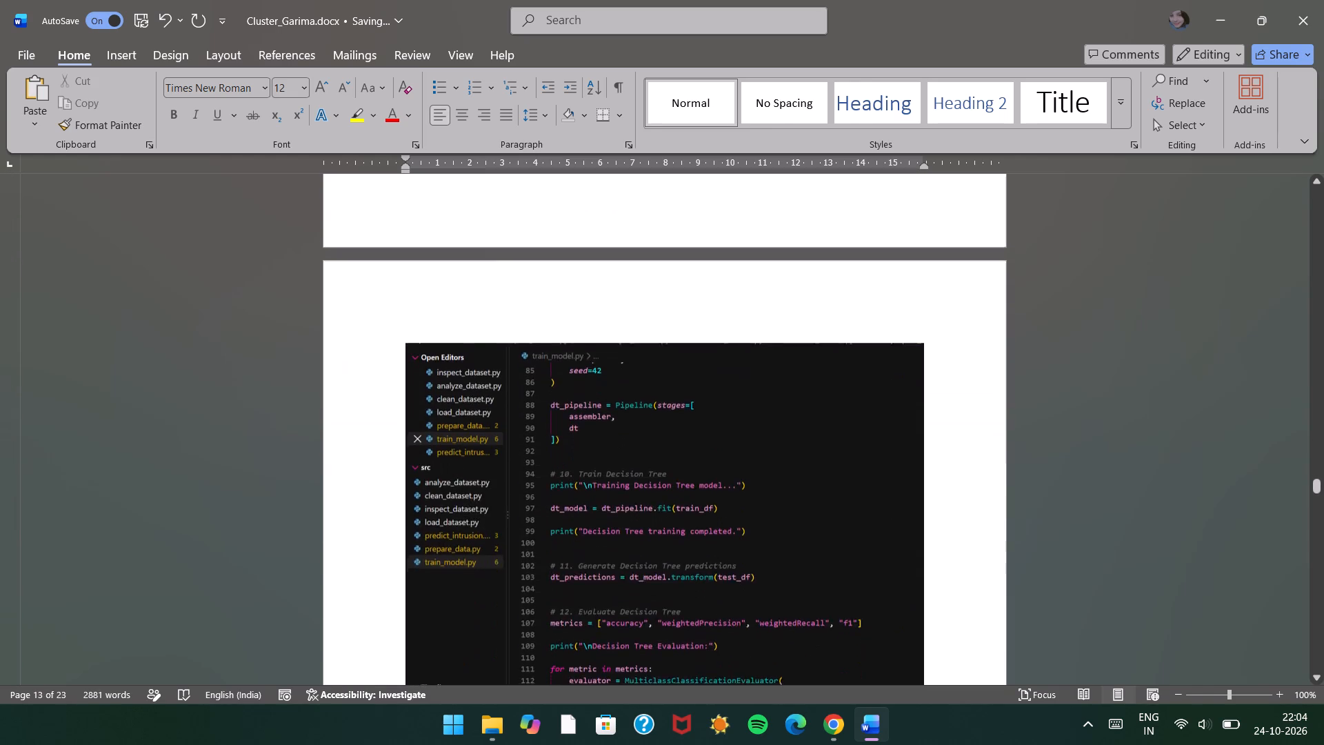
{"action": "scroll", "coordinate": [963, 444], "scroll_direction": "down", "scroll_amount": 6}
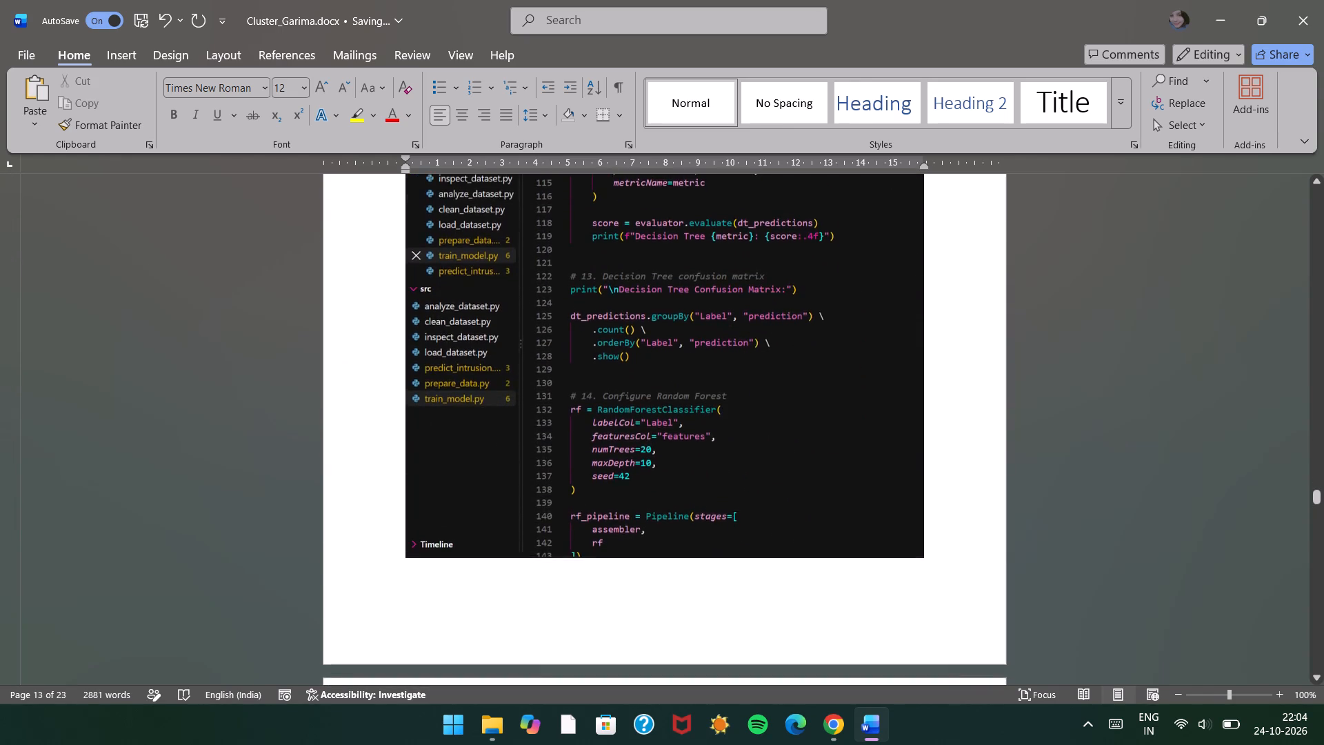
{"action": "scroll", "coordinate": [963, 444], "scroll_direction": "down", "scroll_amount": 2}
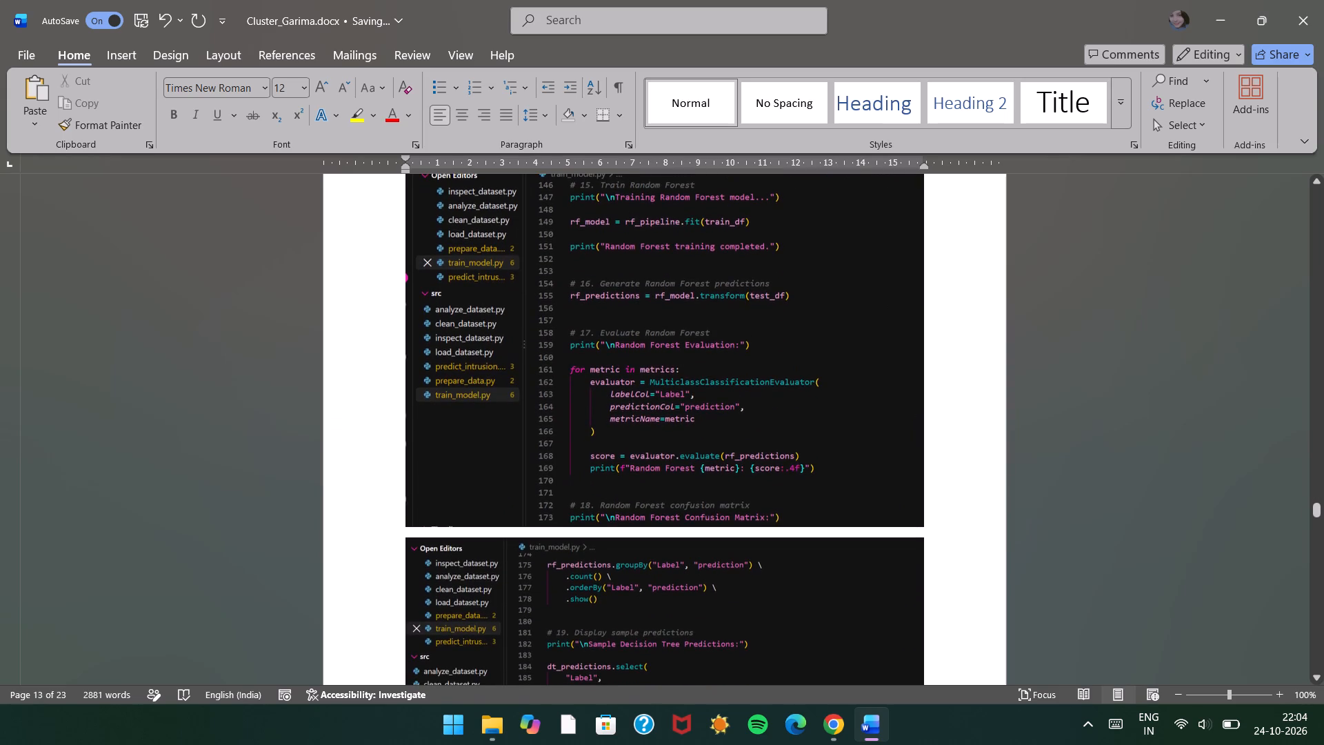
{"action": "scroll", "coordinate": [963, 444], "scroll_direction": "down", "scroll_amount": 4}
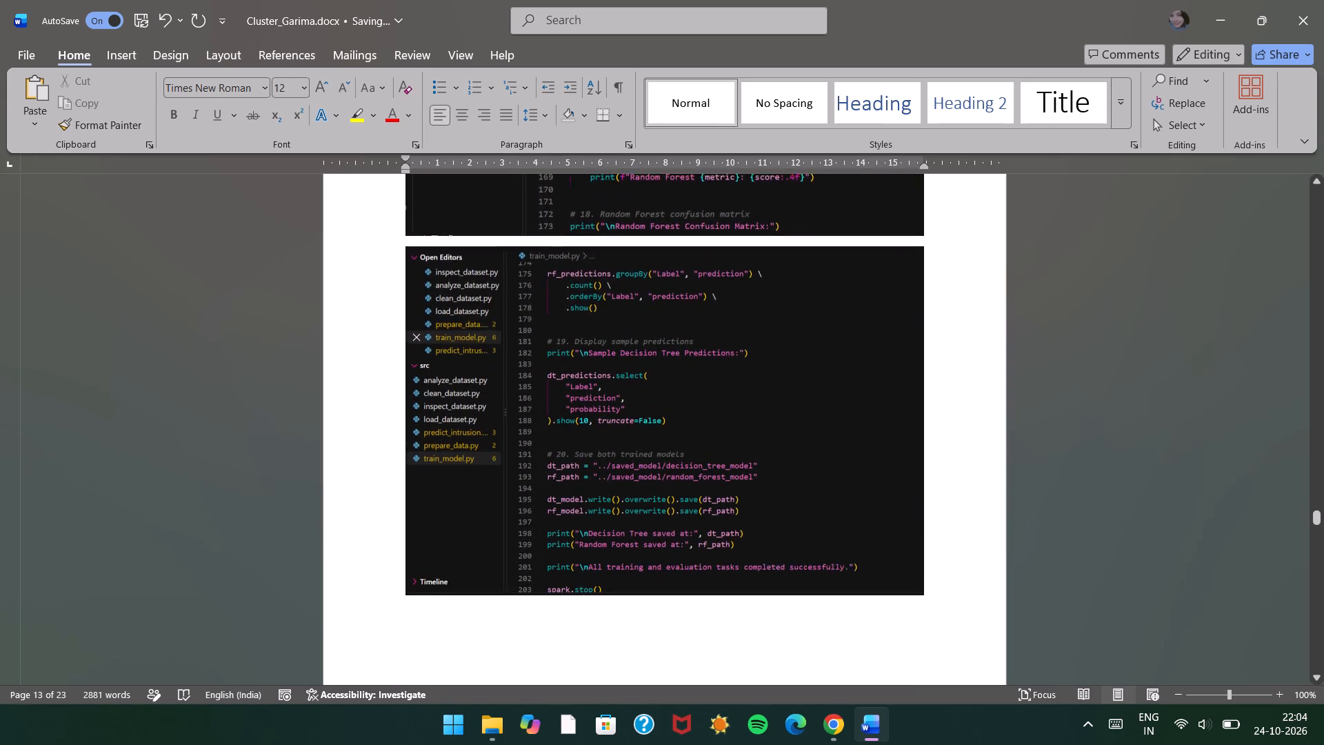
{"action": "scroll", "coordinate": [963, 444], "scroll_direction": "down", "scroll_amount": 6}
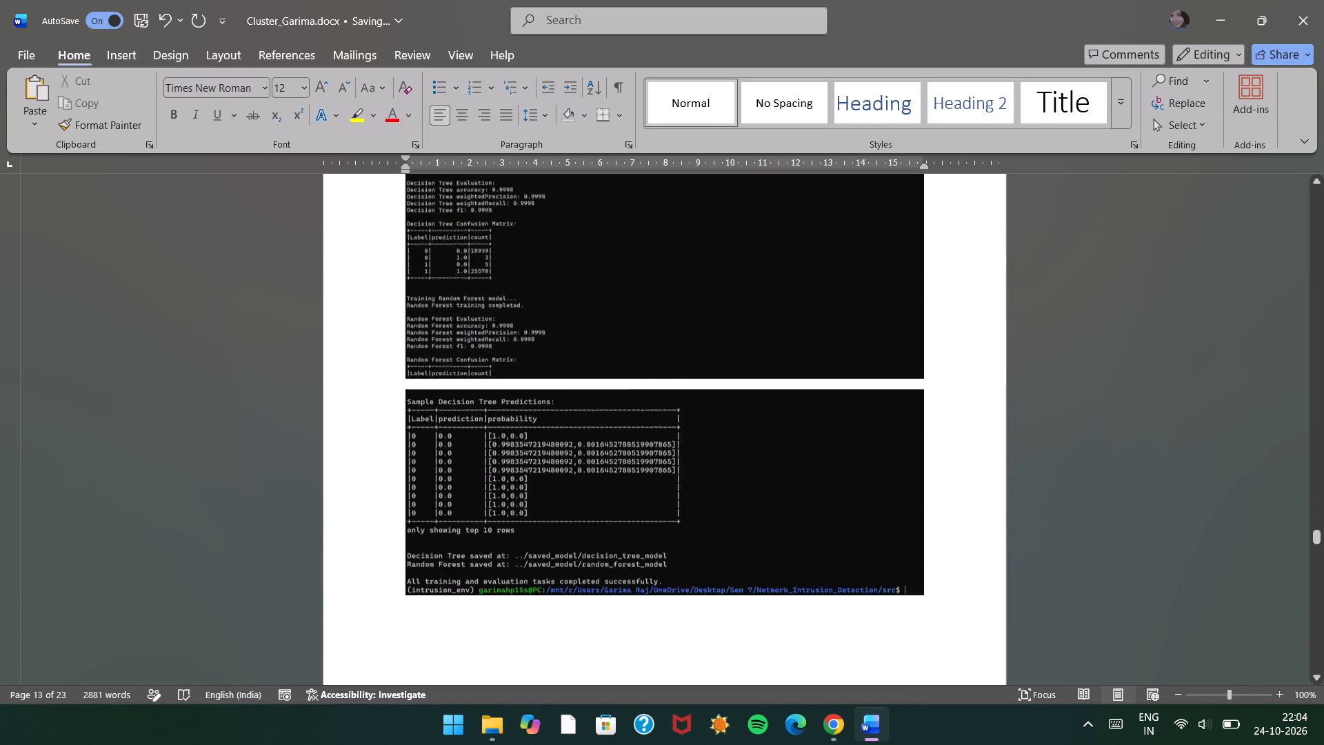
Examine how the predict_intrusion.py code screenshots are laid out across their pages, returning to the first one.
{"action": "scroll", "coordinate": [963, 444], "scroll_direction": "down", "scroll_amount": 7}
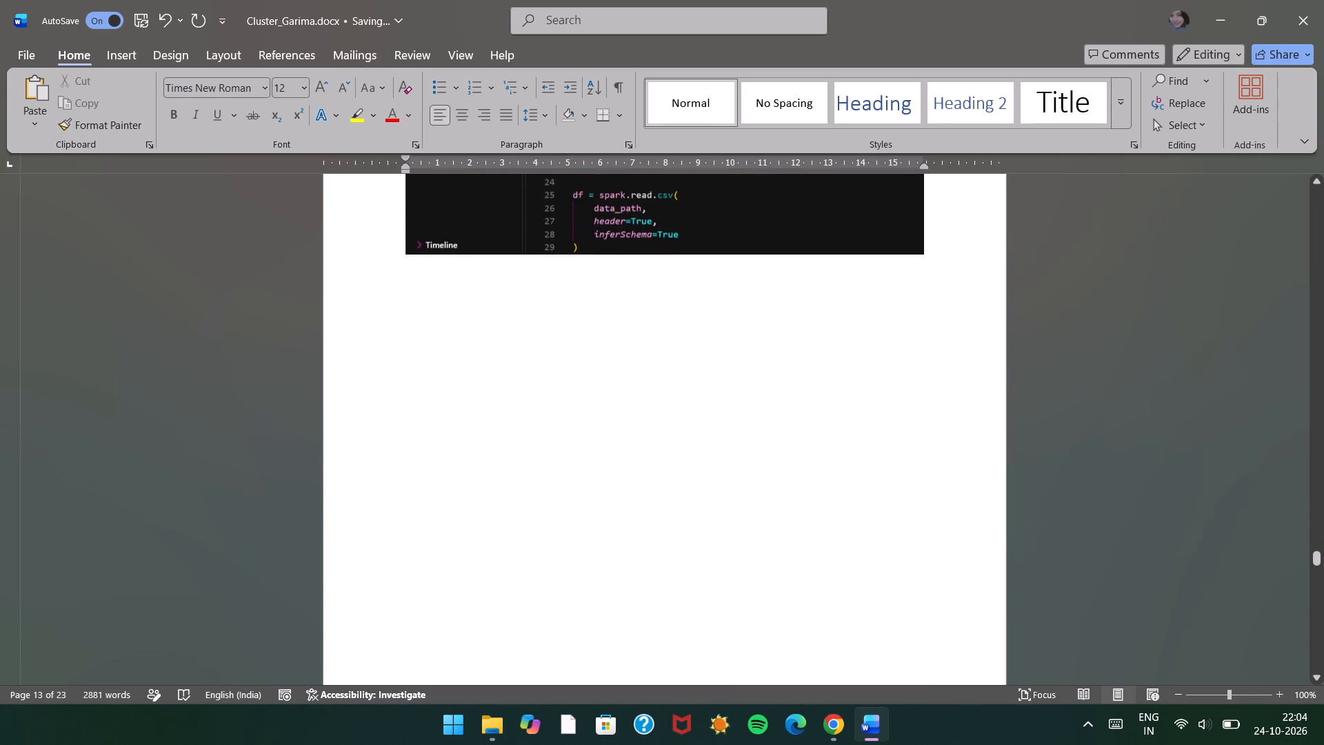
{"action": "scroll", "coordinate": [963, 444], "scroll_direction": "down", "scroll_amount": 8}
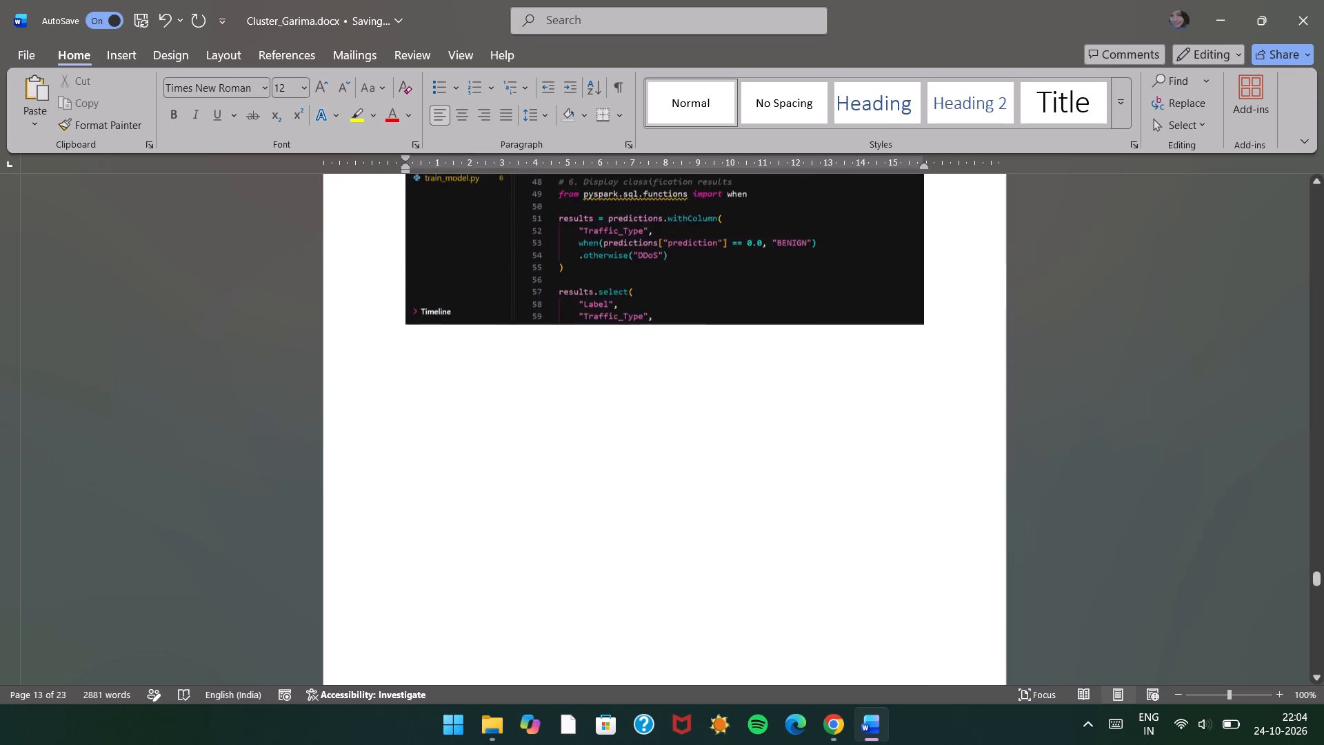
{"action": "scroll", "coordinate": [963, 444], "scroll_direction": "down", "scroll_amount": 1}
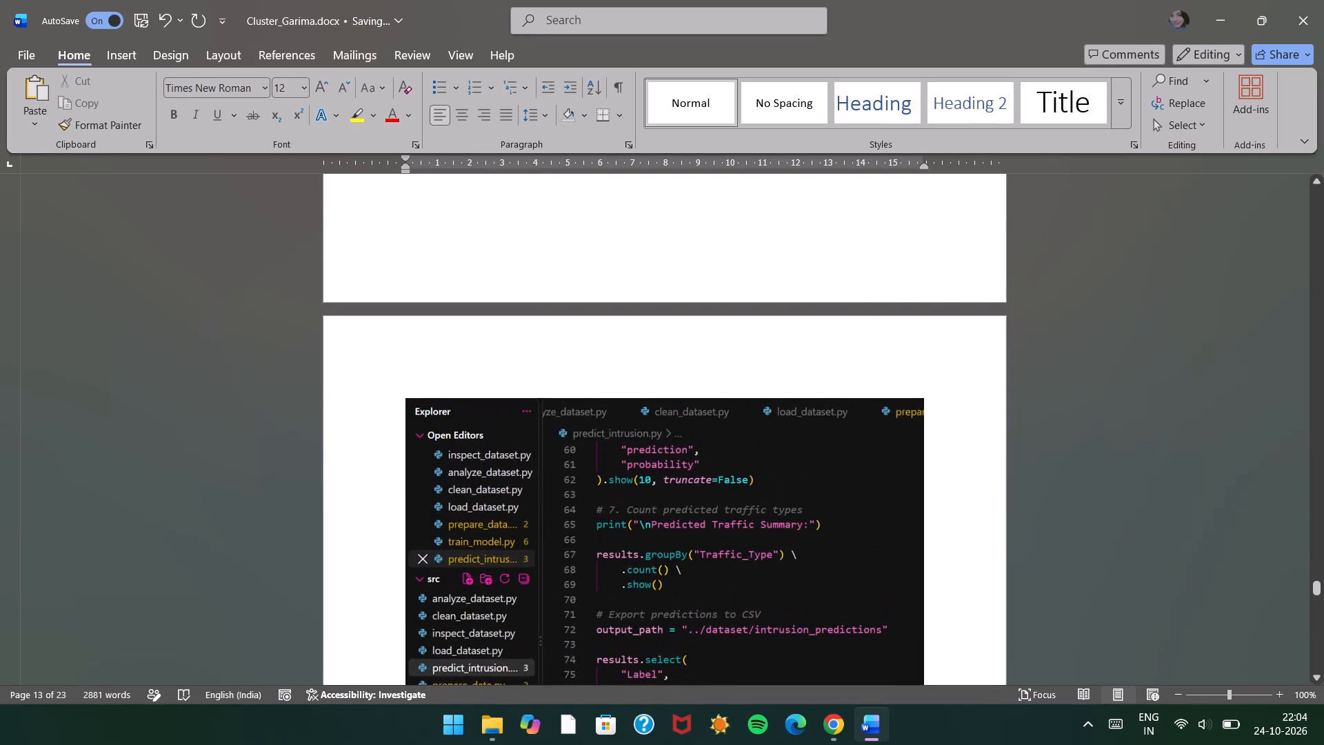
{"action": "scroll", "coordinate": [963, 444], "scroll_direction": "up", "scroll_amount": 5}
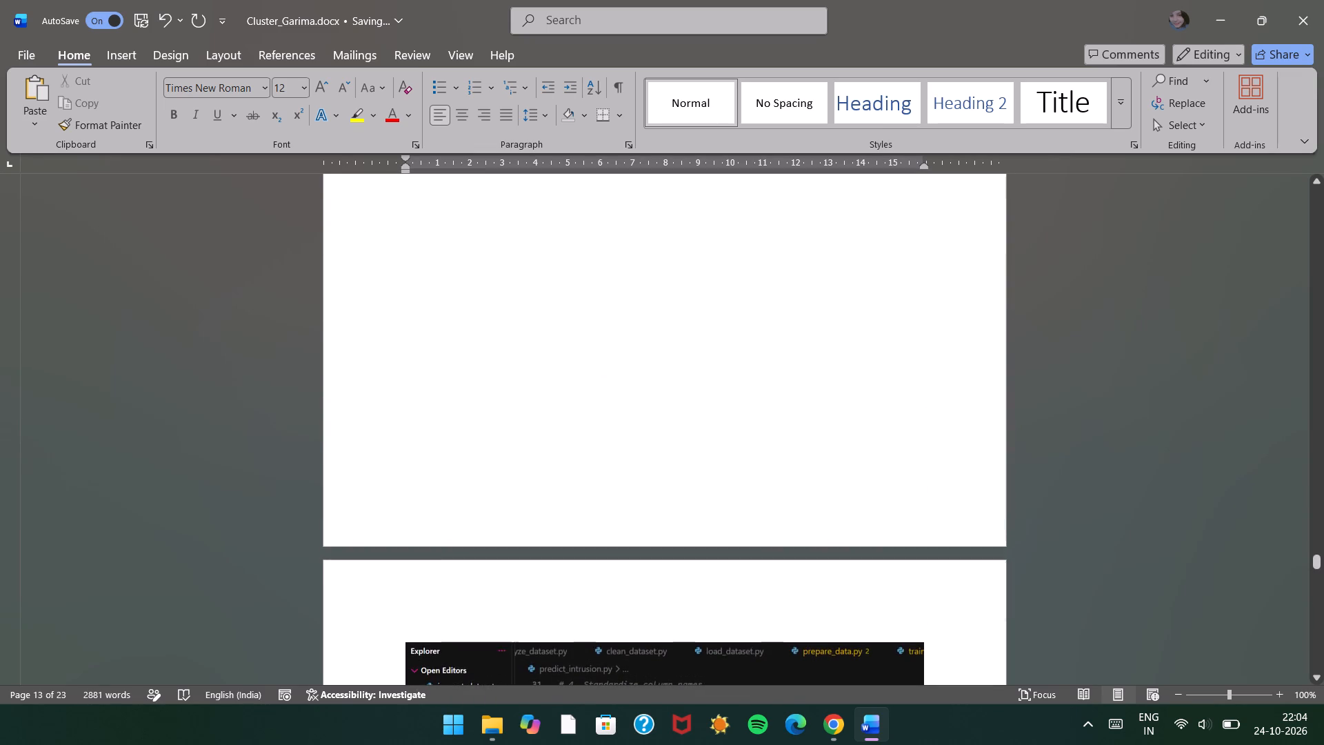
{"action": "scroll", "coordinate": [963, 444], "scroll_direction": "down", "scroll_amount": 1}
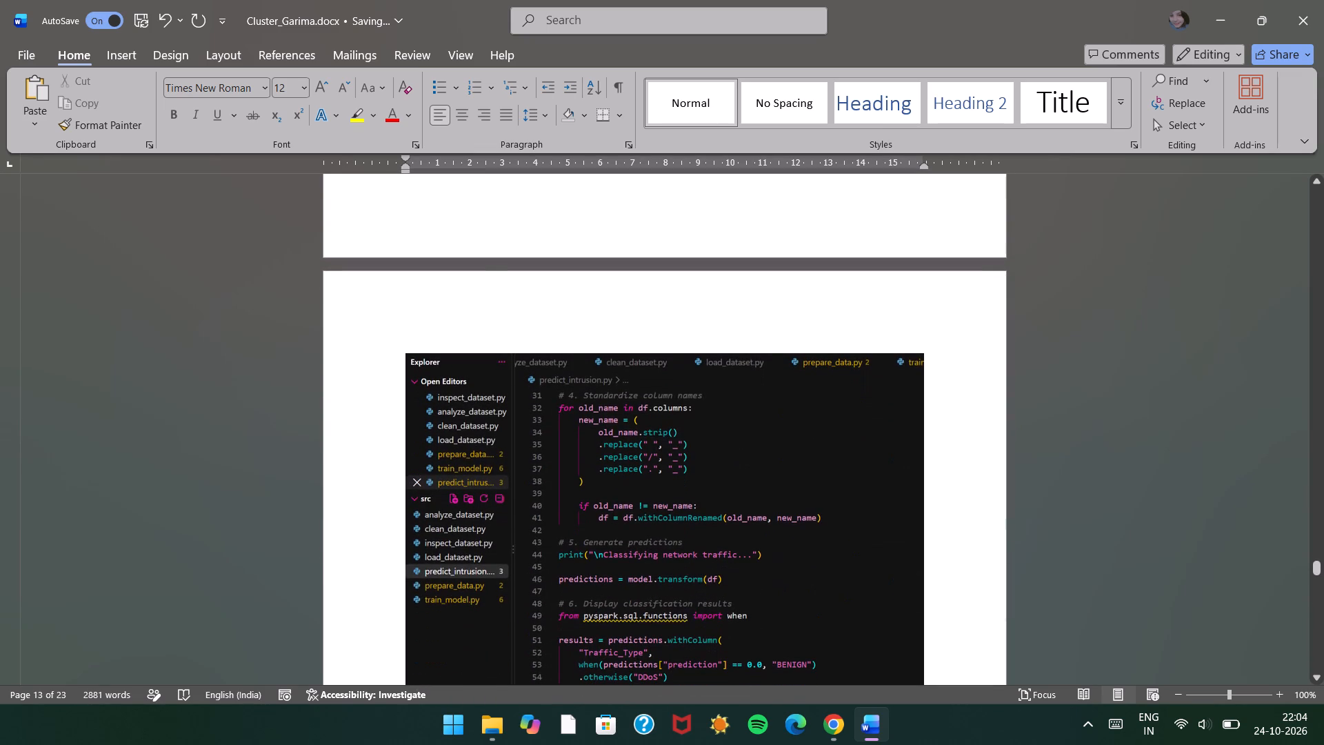
{"action": "scroll", "coordinate": [963, 444], "scroll_direction": "up", "scroll_amount": 4}
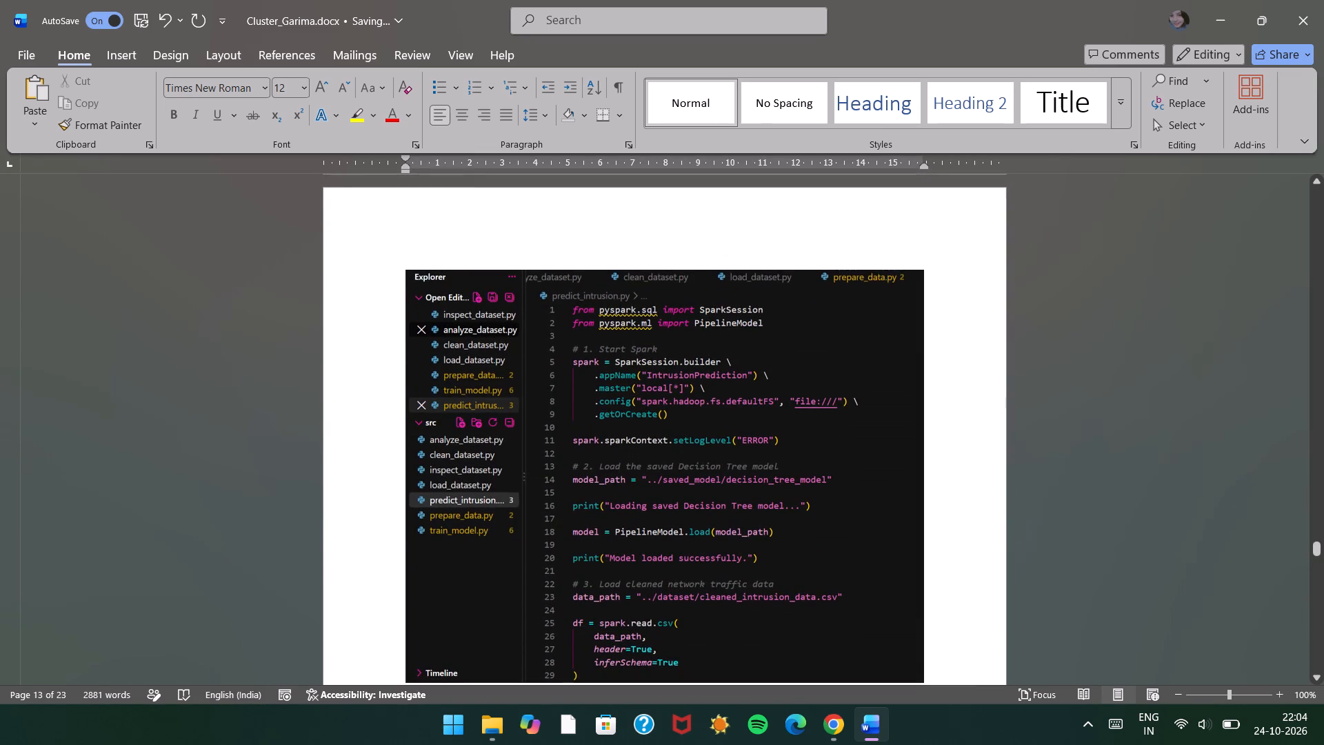
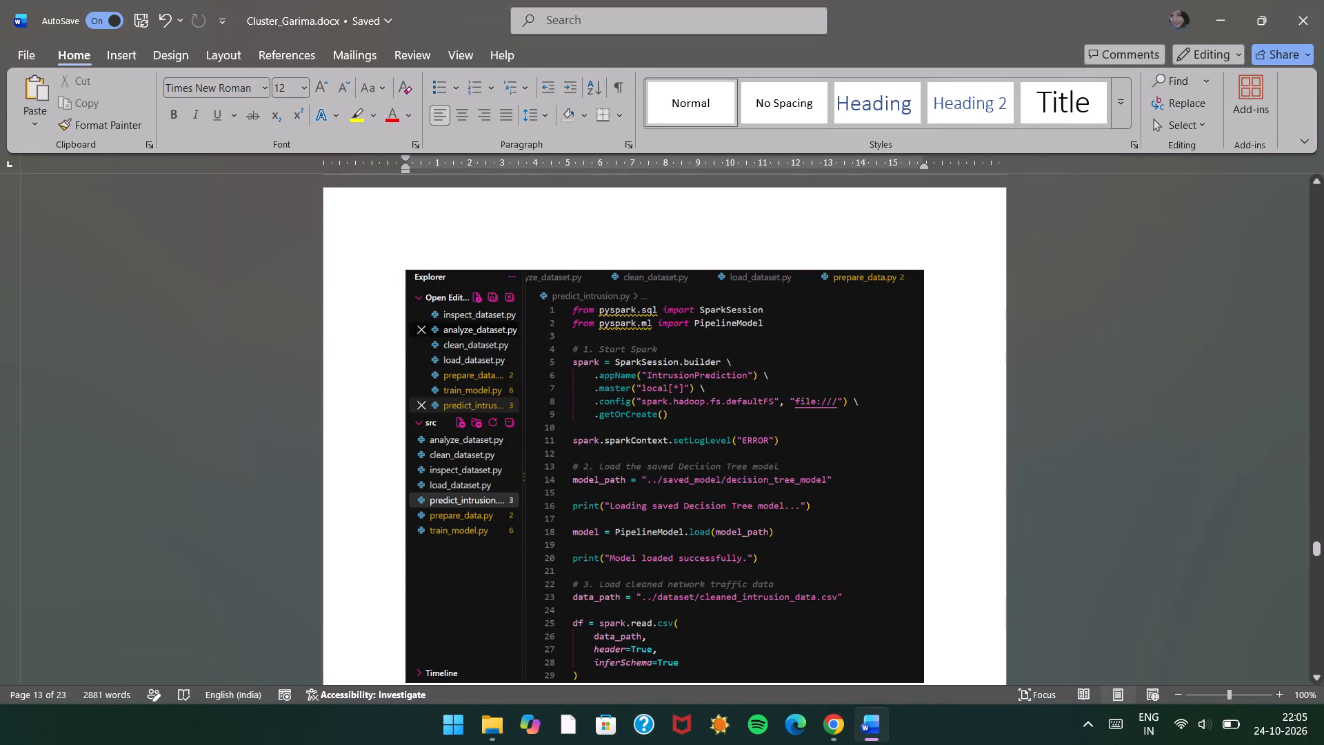
Review the training output and train_model.py code screenshots, going back to the Decision Tree and Random Forest captions.
{"action": "scroll", "coordinate": [845, 414], "scroll_direction": "up", "scroll_amount": 5}
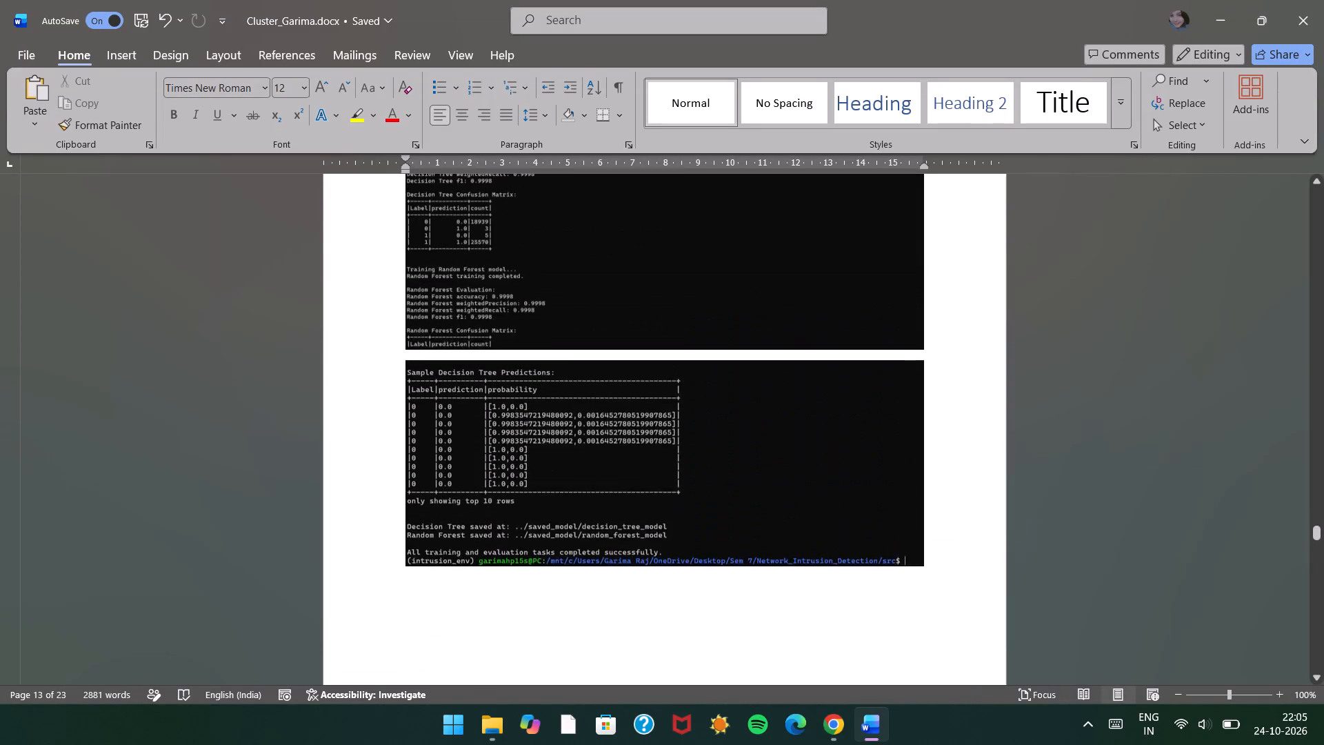
{"action": "scroll", "coordinate": [845, 414], "scroll_direction": "up", "scroll_amount": 1}
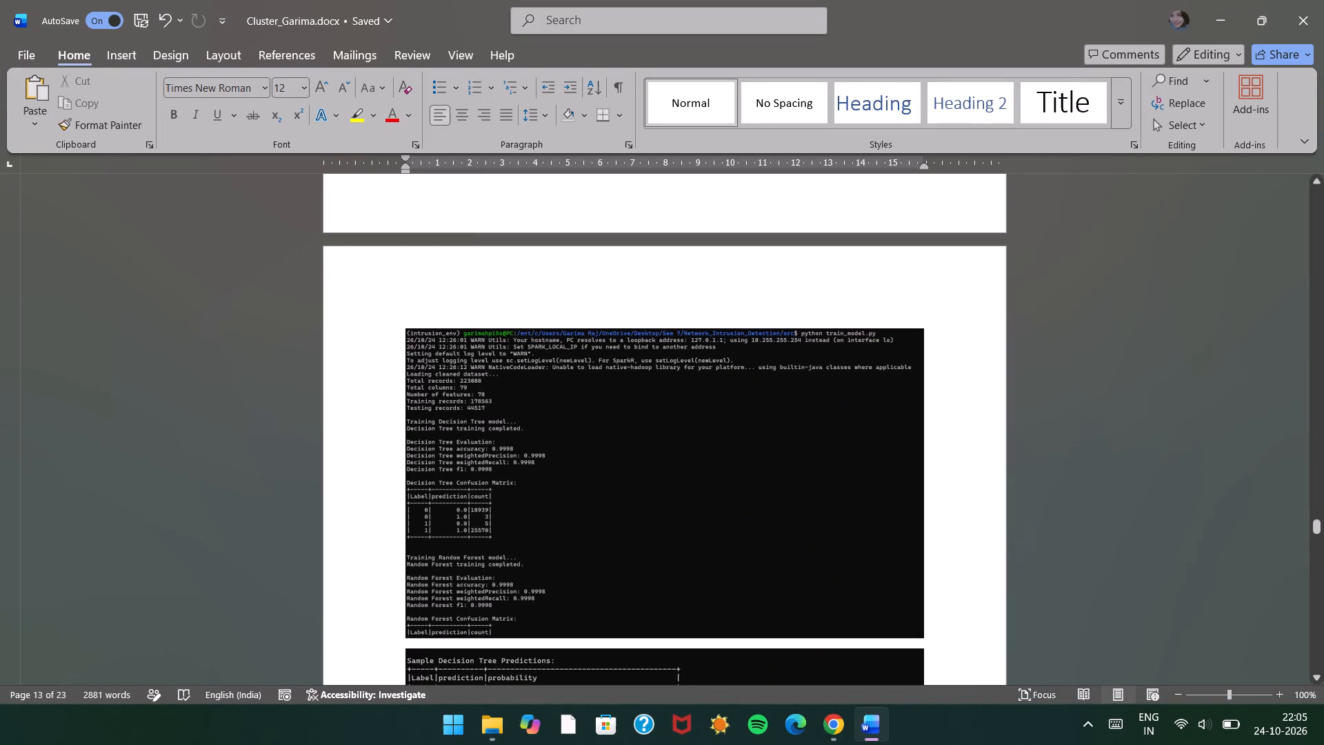
{"action": "scroll", "coordinate": [845, 414], "scroll_direction": "up", "scroll_amount": 3}
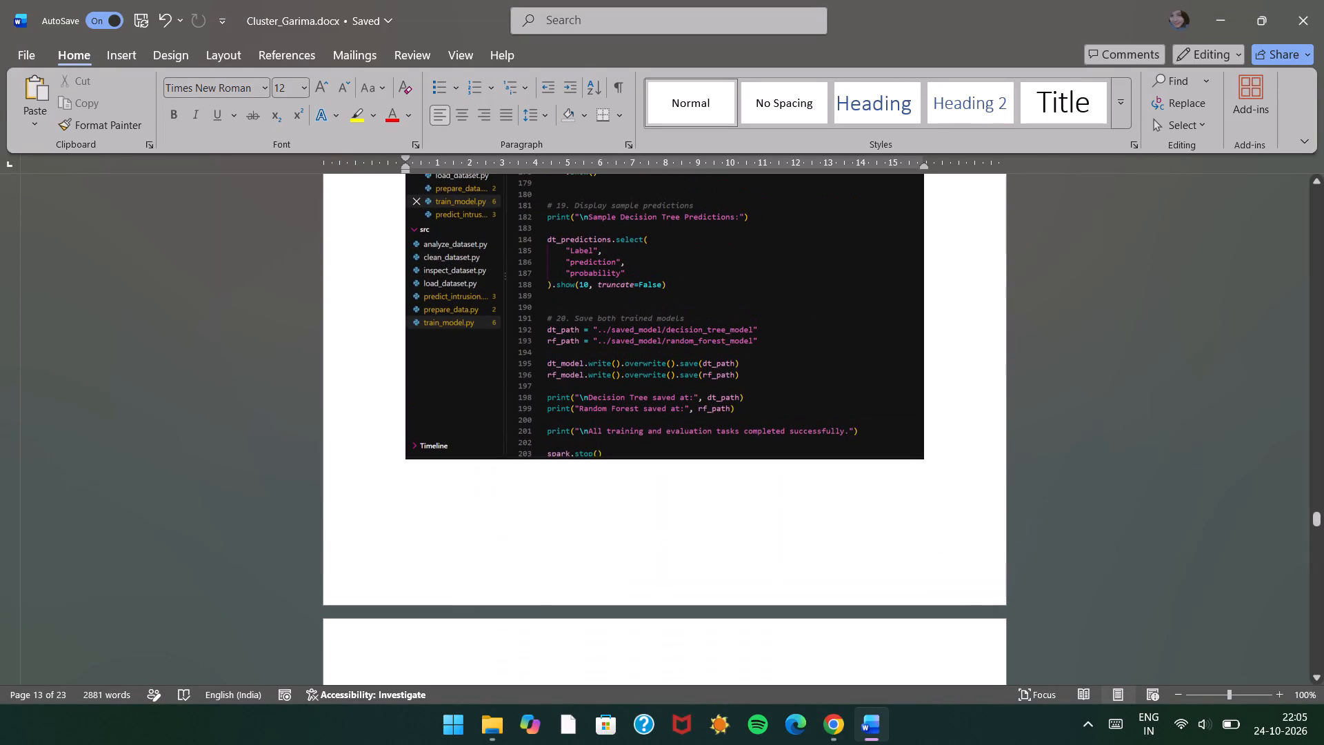
{"action": "scroll", "coordinate": [845, 414], "scroll_direction": "up", "scroll_amount": 6}
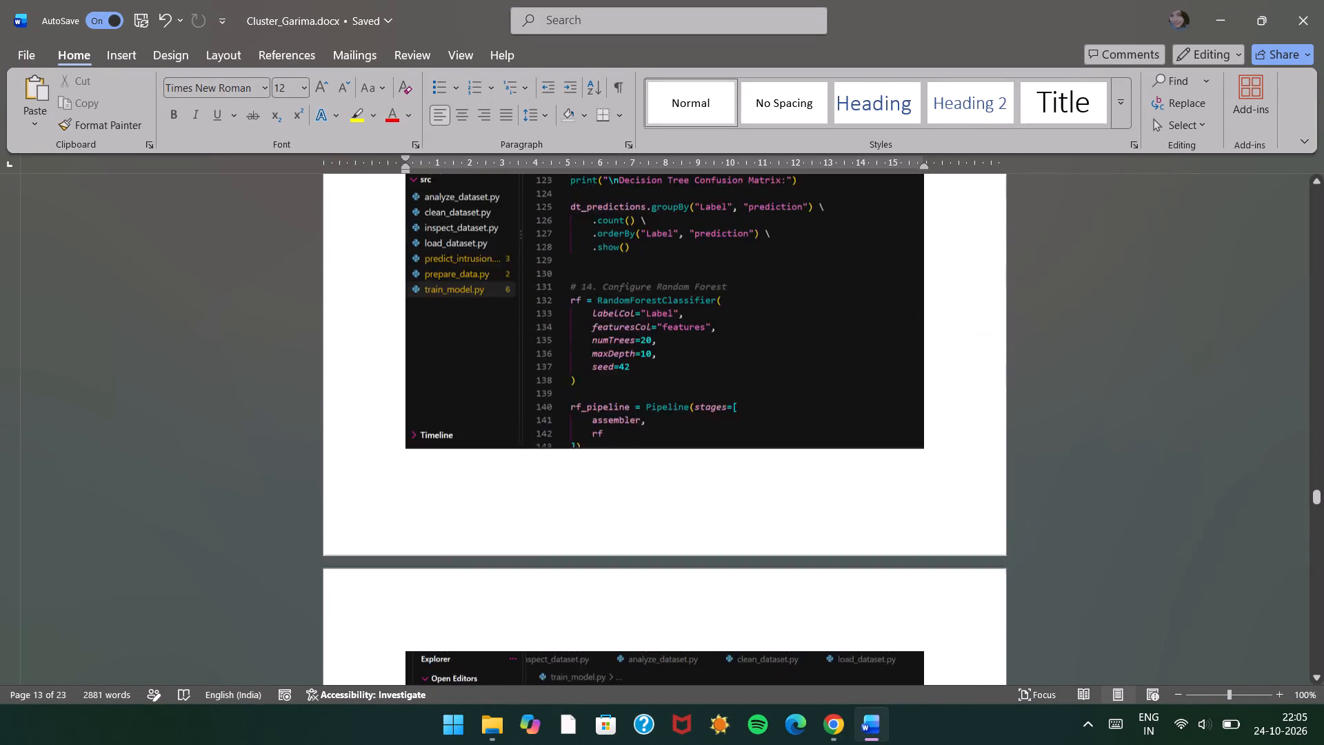
{"action": "scroll", "coordinate": [845, 414], "scroll_direction": "up", "scroll_amount": 11}
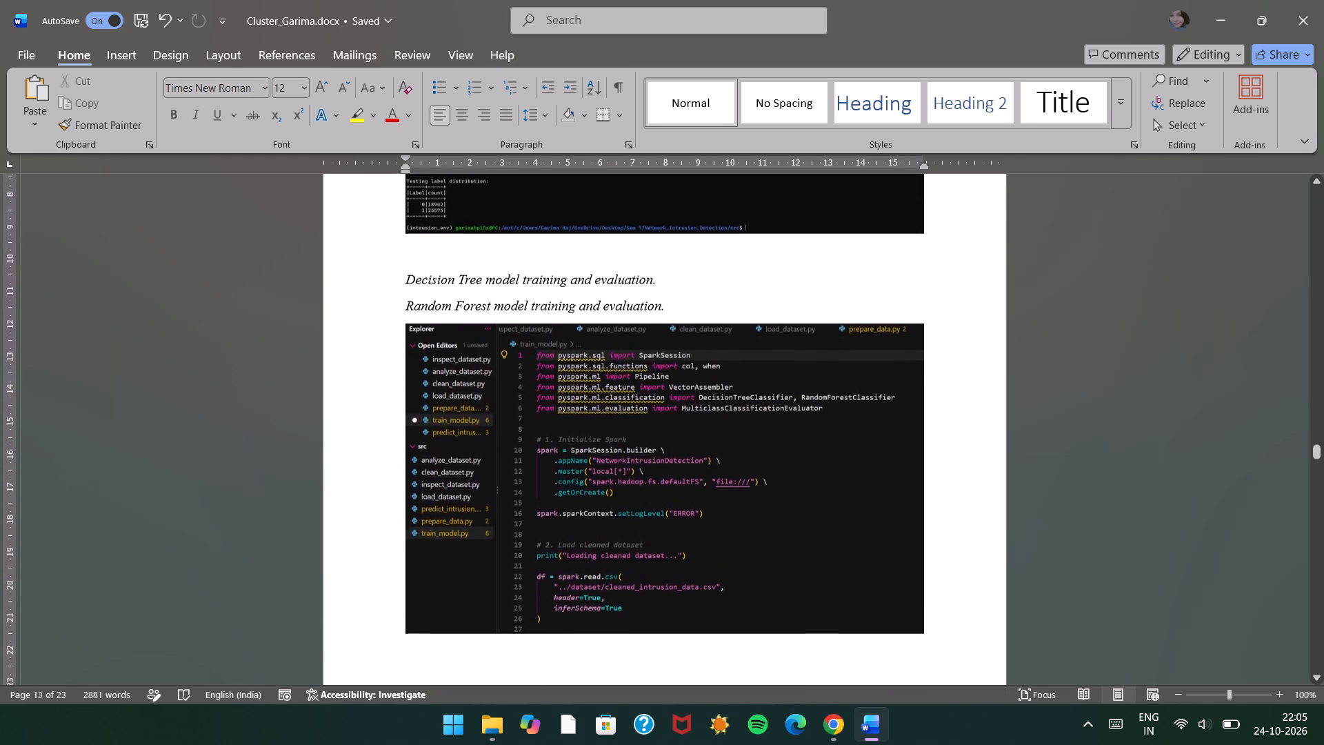
{"action": "scroll", "coordinate": [845, 414], "scroll_direction": "down", "scroll_amount": 1}
{"action": "scroll", "coordinate": [712, 293], "scroll_direction": "up", "scroll_amount": 1}
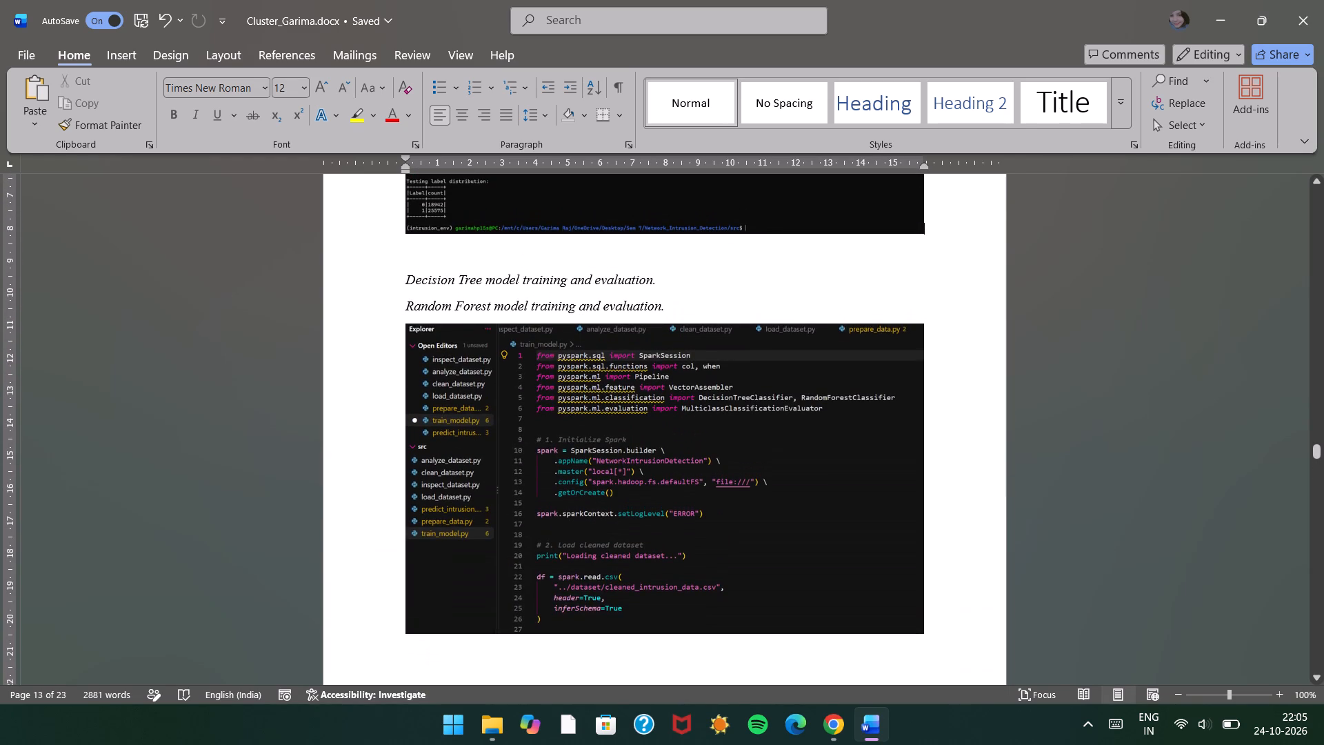
Reduce the height of the train_model.py screenshot showing code lines 29 to 53 to about 7 cm, keeping its width.
{"action": "left_click", "coordinate": [652, 467]}
{"action": "scroll", "coordinate": [652, 467], "scroll_direction": "down", "scroll_amount": 1}
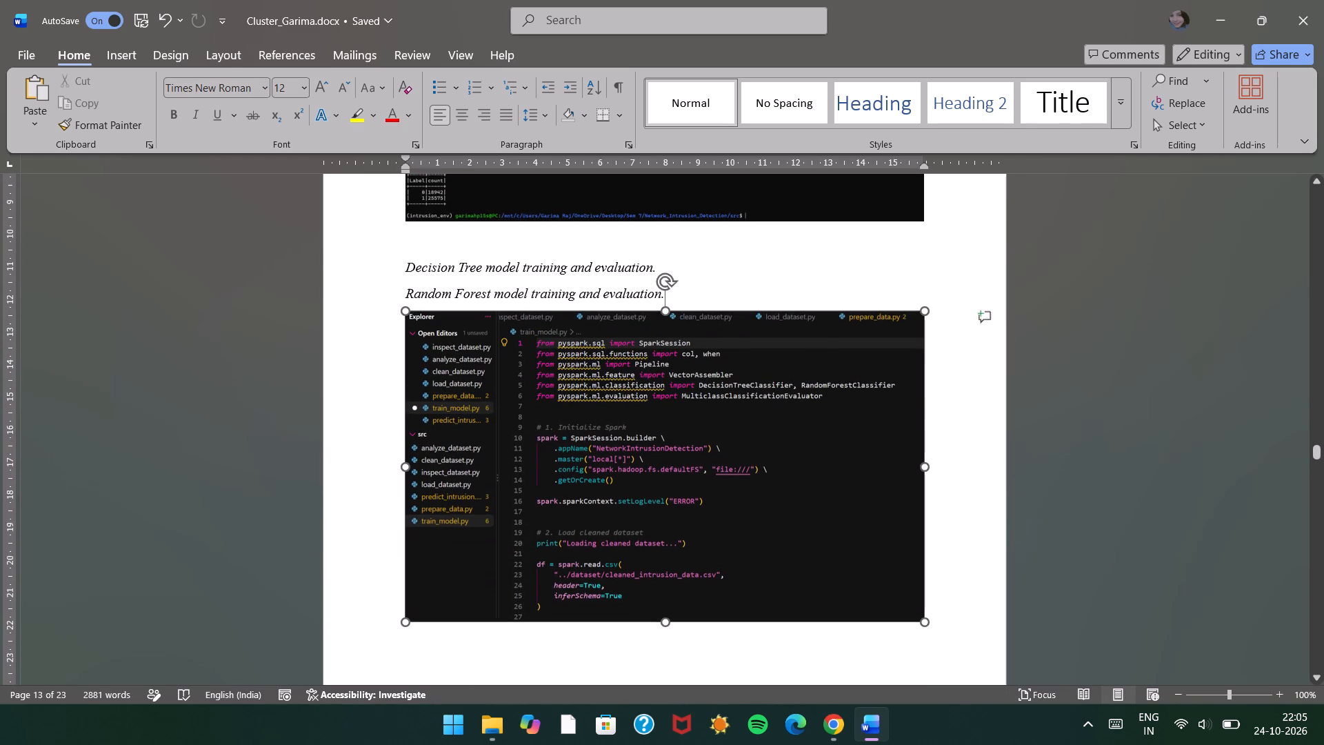
{"action": "scroll", "coordinate": [652, 467], "scroll_direction": "down", "scroll_amount": 5}
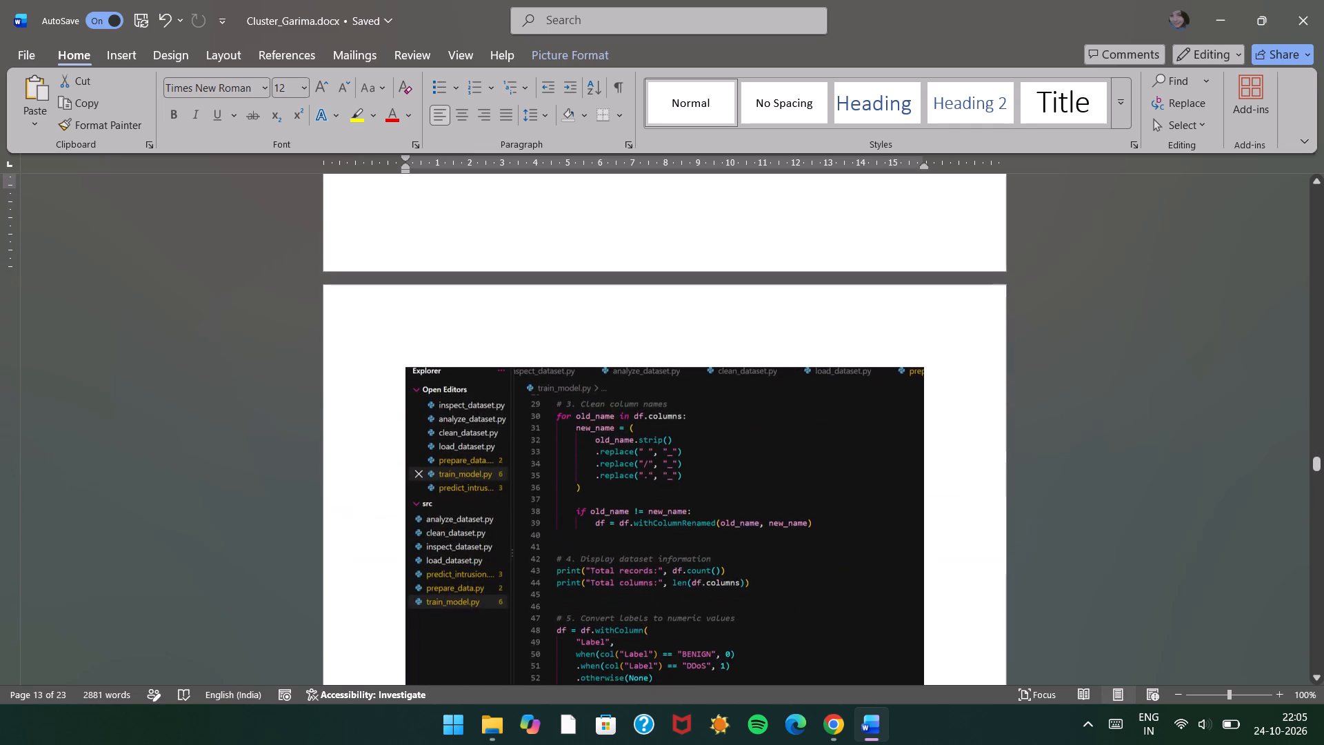
{"action": "scroll", "coordinate": [652, 467], "scroll_direction": "down", "scroll_amount": 1}
{"action": "left_click", "coordinate": [626, 375]}
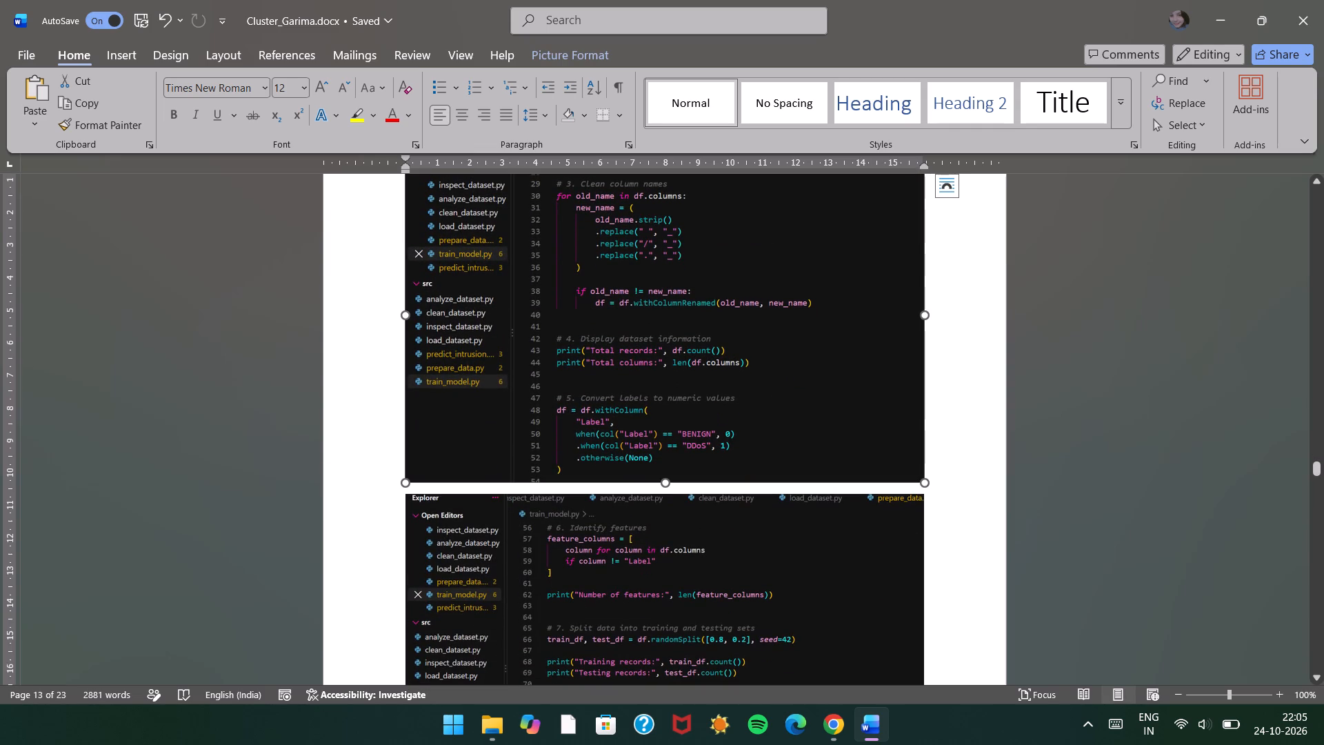
{"action": "left_click_drag", "start_coordinate": [665, 484], "coordinate": [655, 373]}
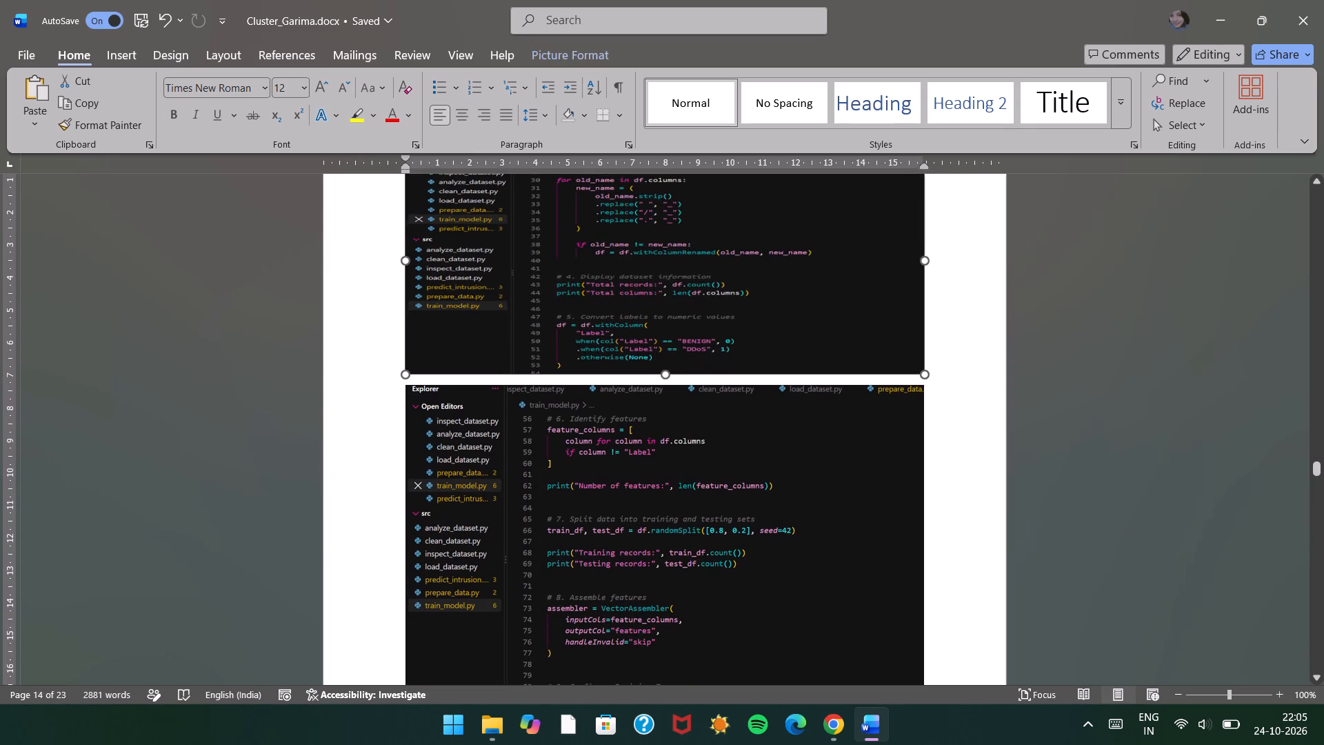
{"action": "left_click_drag", "start_coordinate": [655, 373], "coordinate": [656, 382]}
Reduce the height of the first train_model.py screenshot, under the Random Forest caption, to about 6 cm, keeping its width.
{"action": "scroll", "coordinate": [656, 382], "scroll_direction": "up", "scroll_amount": 3}
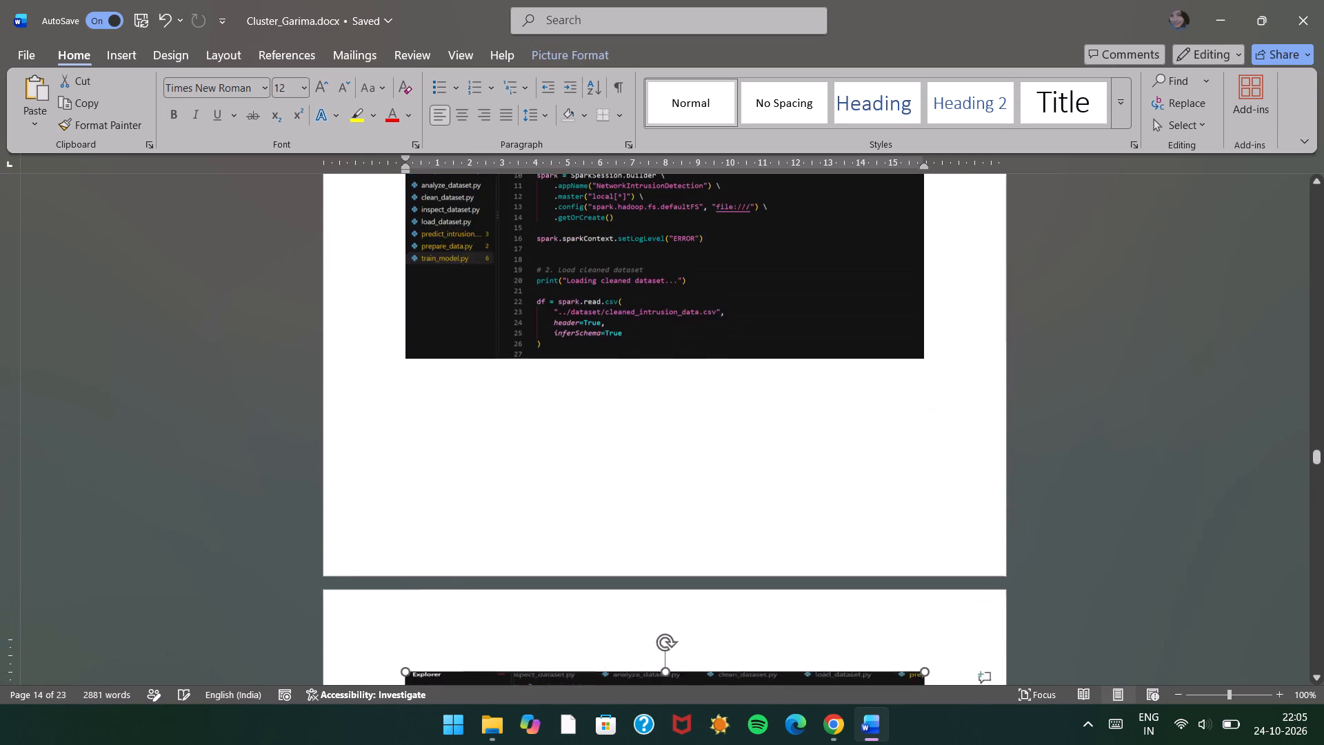
{"action": "scroll", "coordinate": [656, 382], "scroll_direction": "up", "scroll_amount": 2}
{"action": "left_click", "coordinate": [656, 382]}
{"action": "left_click", "coordinate": [656, 382]}
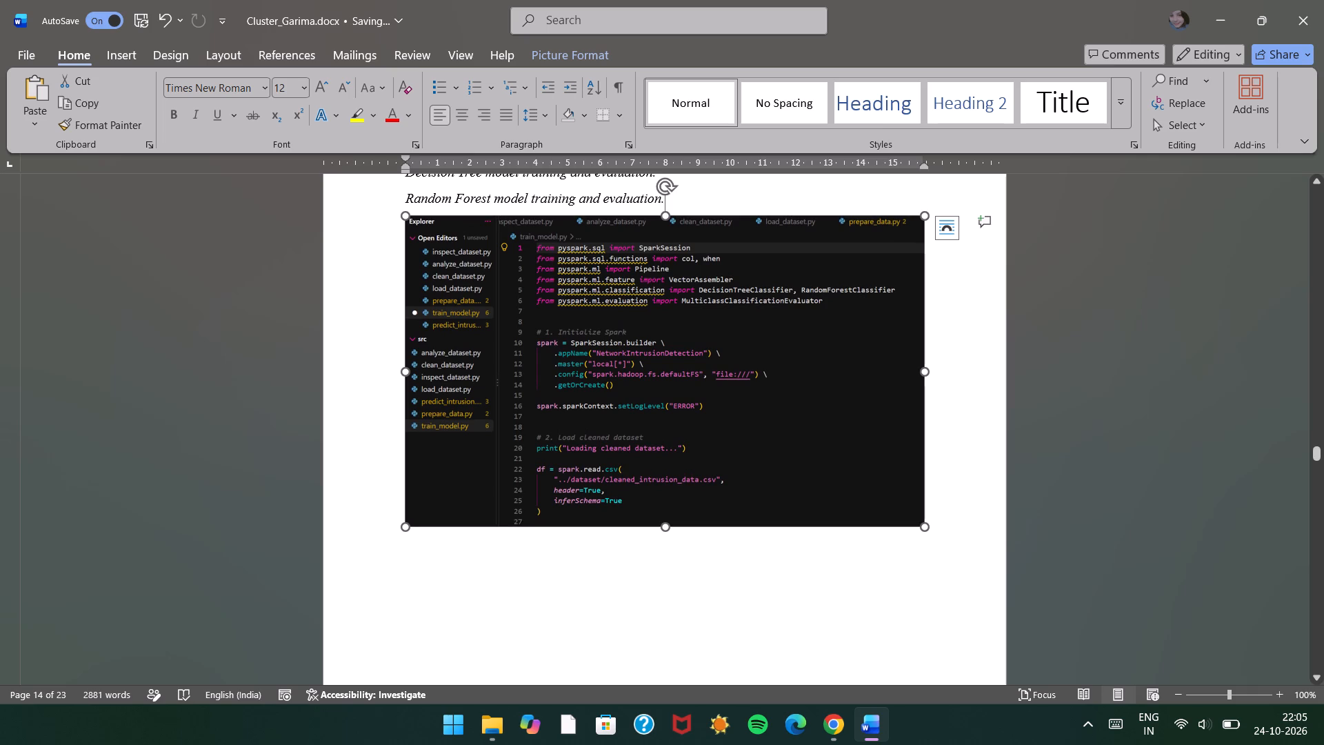
{"action": "left_click_drag", "start_coordinate": [665, 524], "coordinate": [652, 430]}
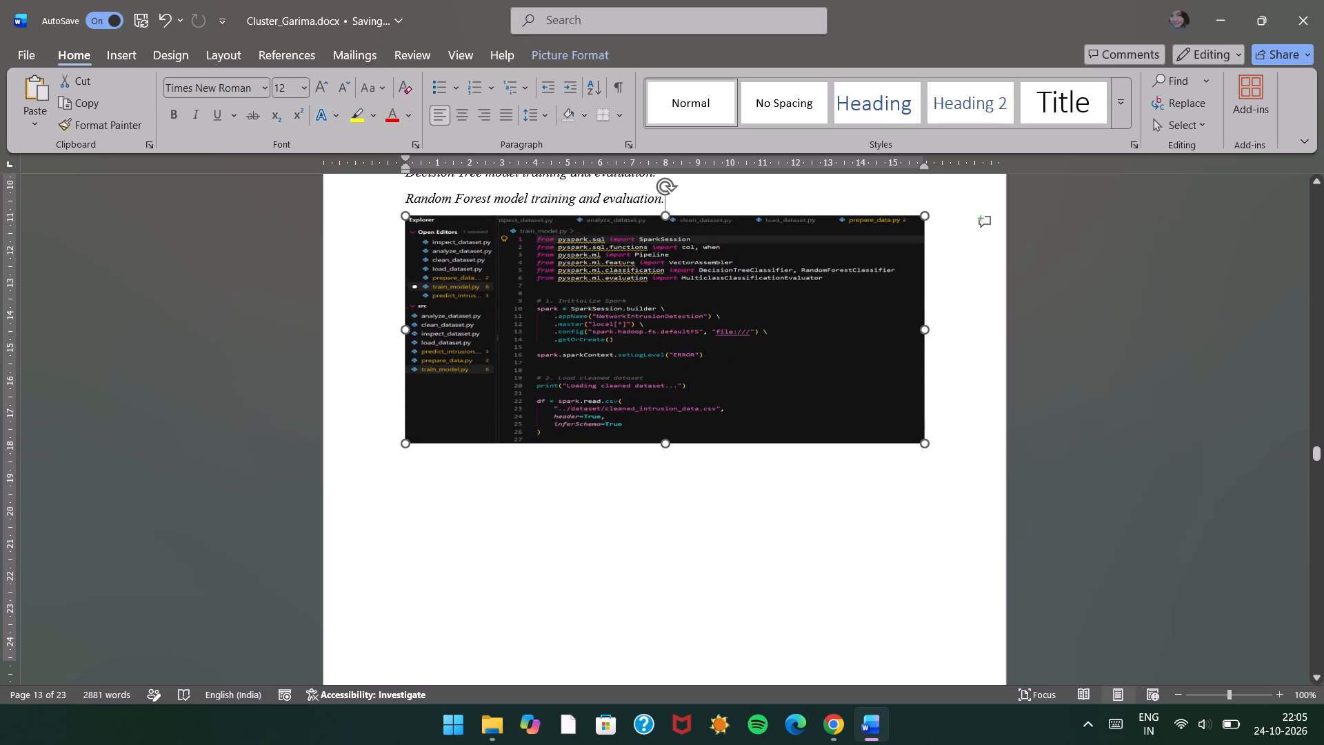
{"action": "left_click_drag", "start_coordinate": [652, 430], "coordinate": [652, 417]}
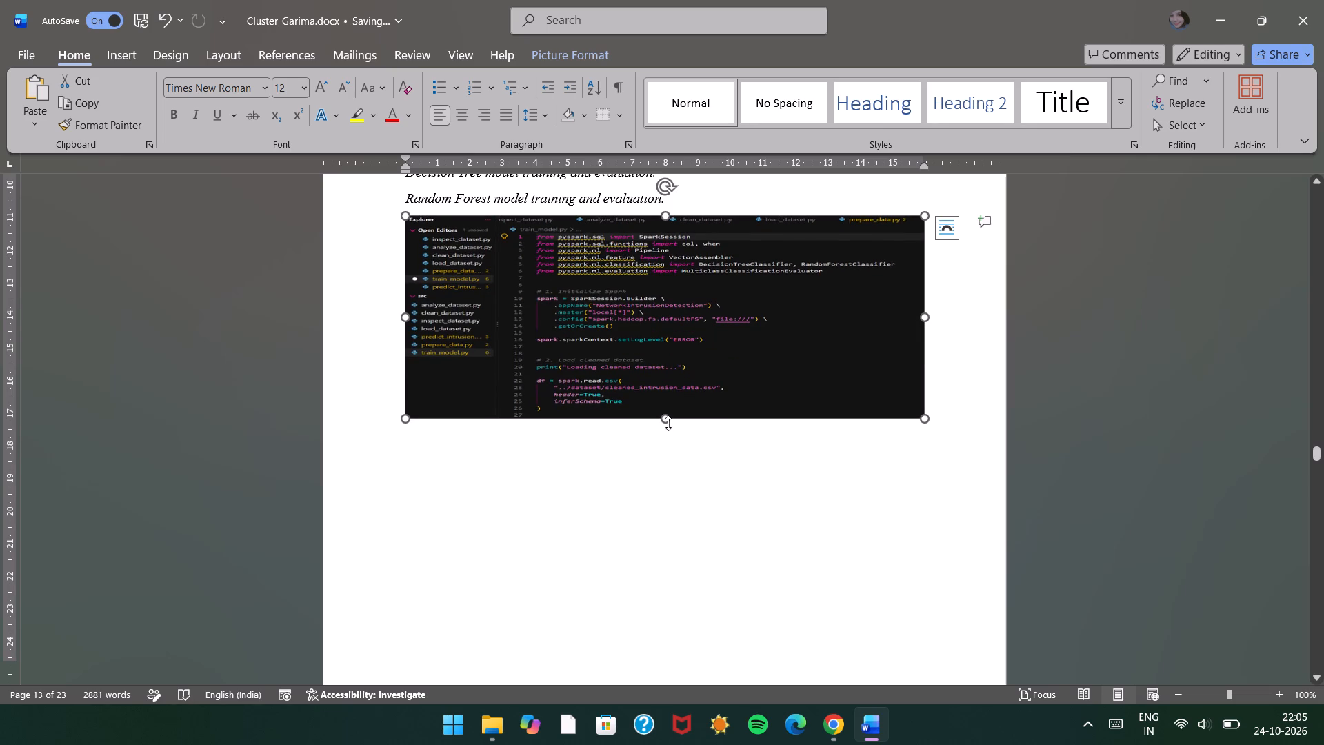
Shorten the code lines 29 to 53 screenshot further to about 6.5 cm so it fits beneath the first train_model.py screenshot.
{"action": "scroll", "coordinate": [685, 559], "scroll_direction": "down", "scroll_amount": 3}
{"action": "left_click", "coordinate": [685, 559]}
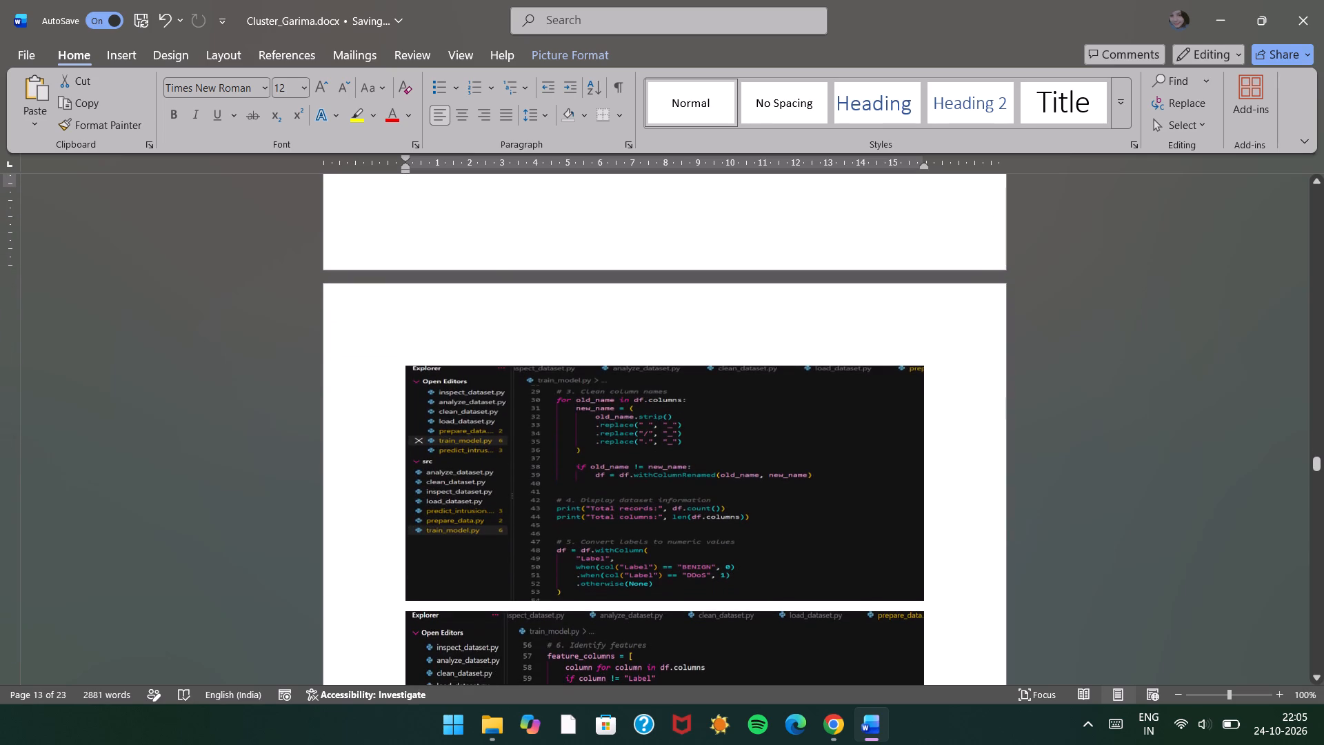
{"action": "left_click", "coordinate": [685, 559]}
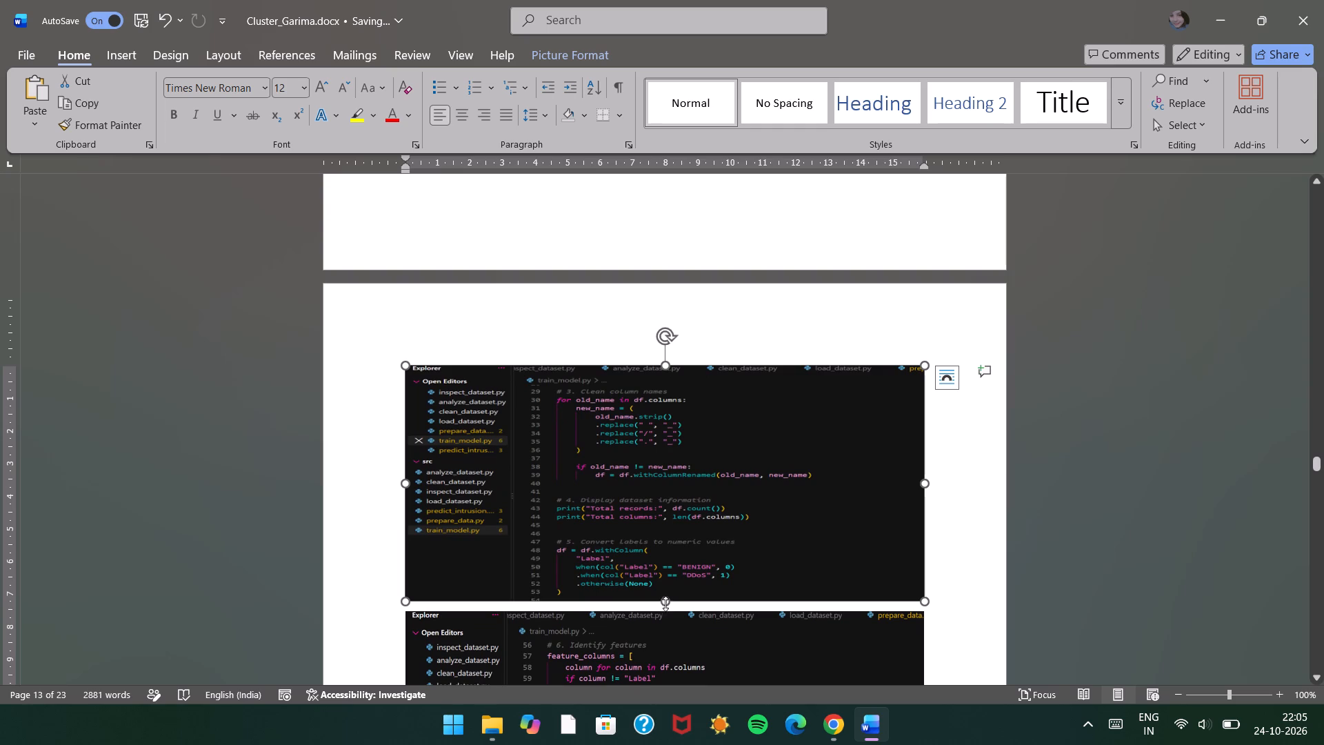
{"action": "left_click_drag", "start_coordinate": [667, 601], "coordinate": [661, 575]}
{"action": "scroll", "coordinate": [661, 575], "scroll_direction": "up", "scroll_amount": 1}
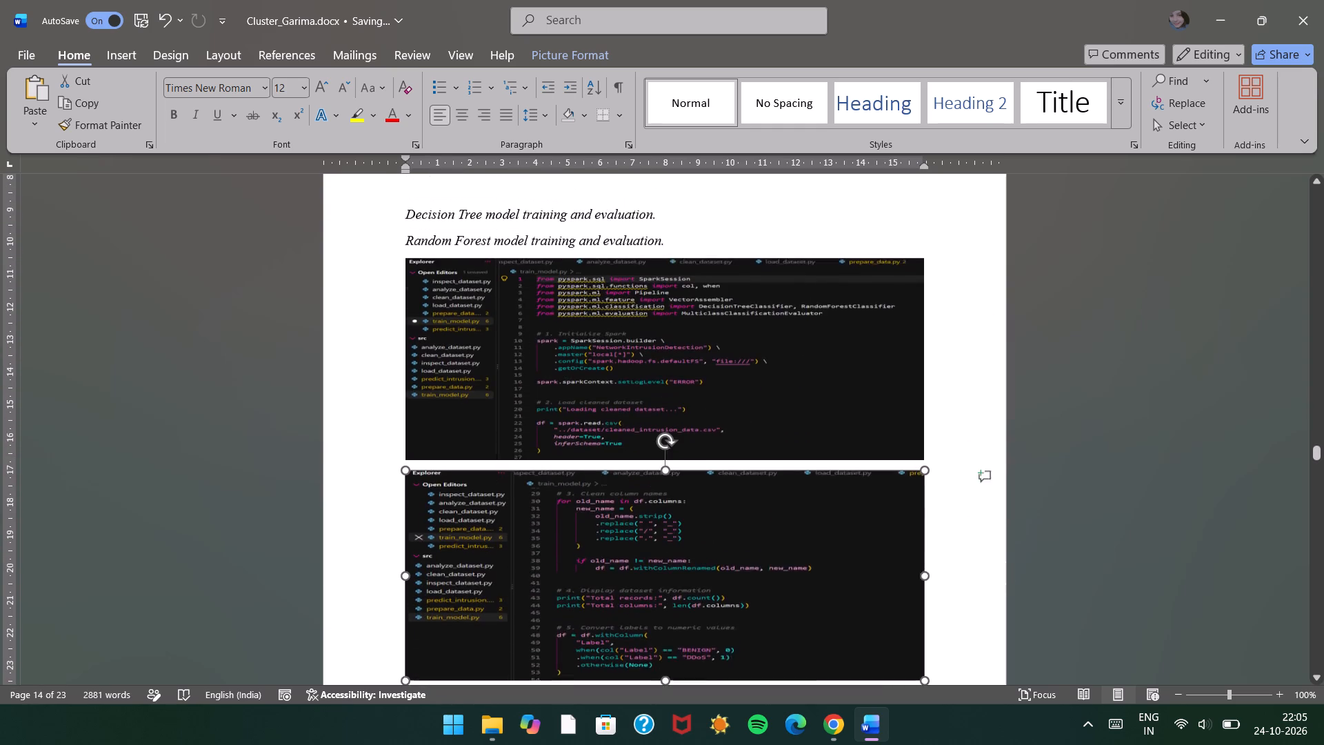
{"action": "scroll", "coordinate": [661, 575], "scroll_direction": "up", "scroll_amount": 1}
{"action": "left_click", "coordinate": [959, 455]}
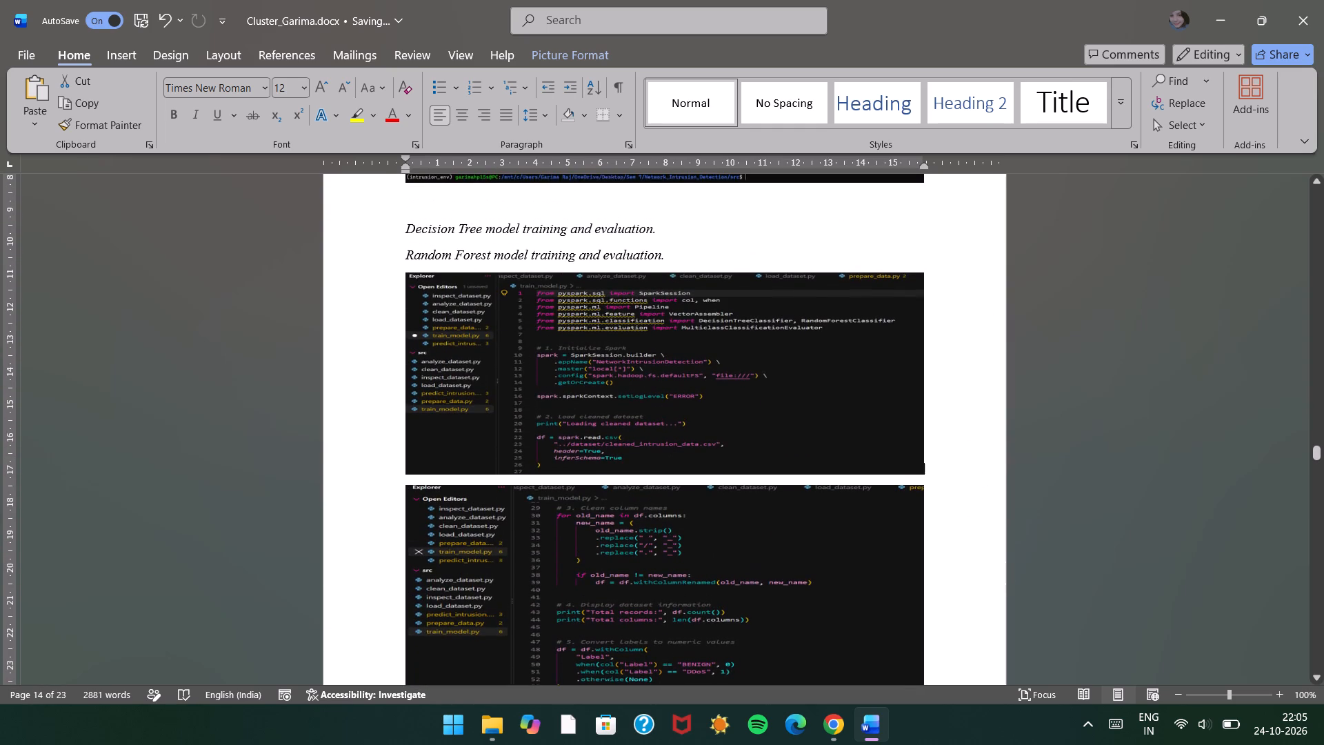
Reduce the height of the train_model.py screenshot starting at "# 6. Identify features" to about 7.5 cm, keeping its width.
{"action": "scroll", "coordinate": [959, 455], "scroll_direction": "down", "scroll_amount": 3}
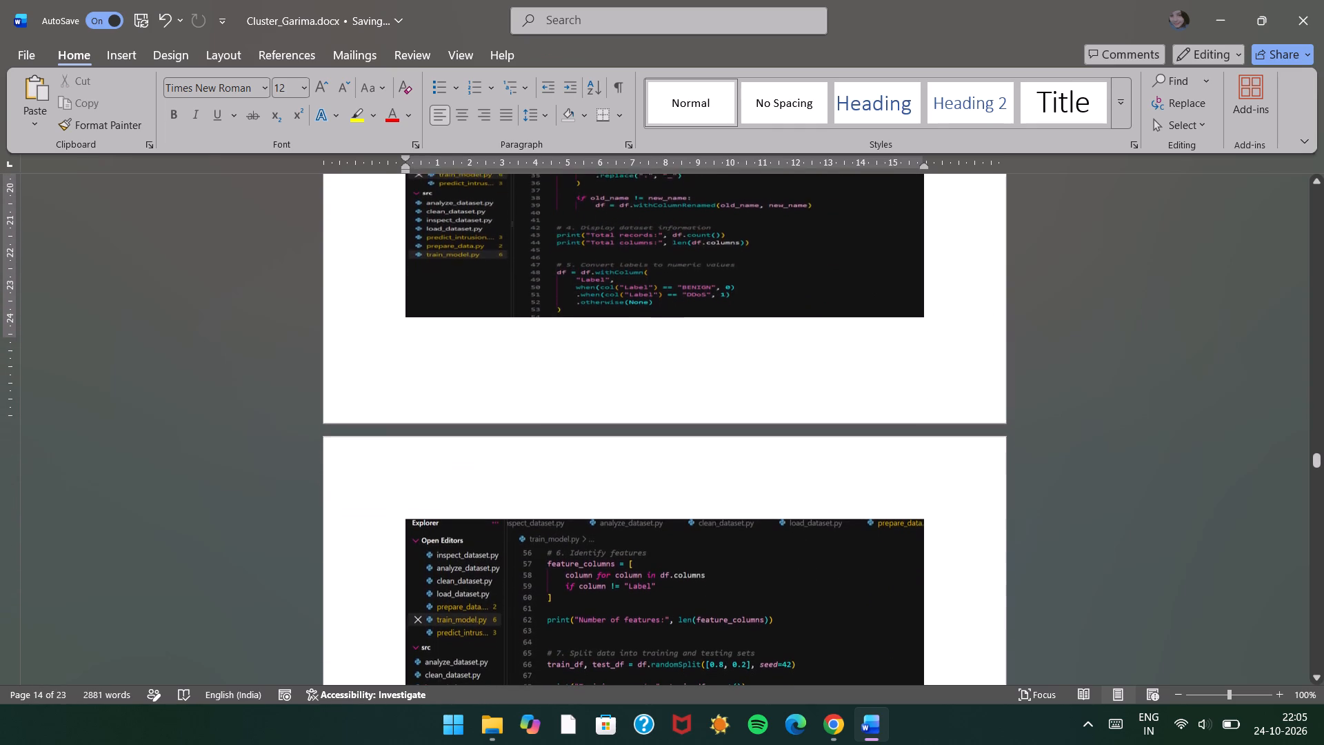
{"action": "left_click", "coordinate": [545, 481]}
{"action": "scroll", "coordinate": [545, 481], "scroll_direction": "down", "scroll_amount": 1}
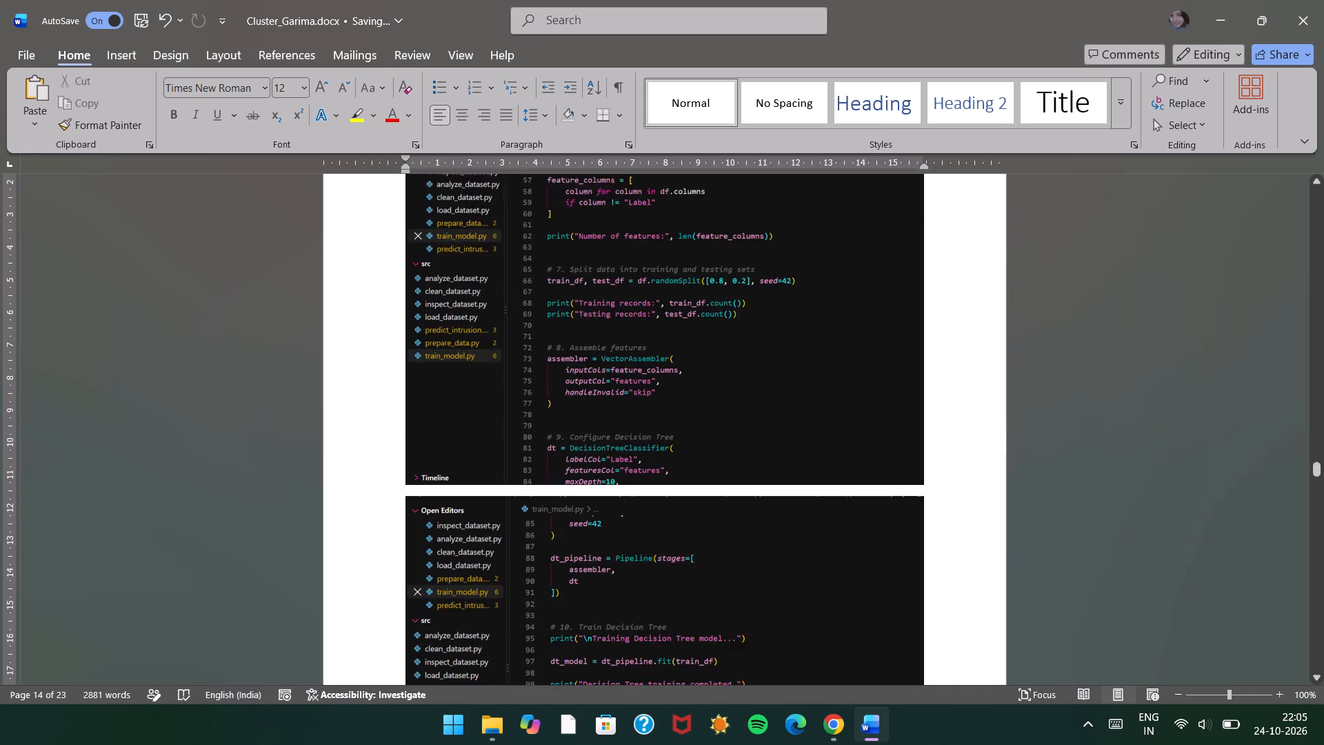
{"action": "scroll", "coordinate": [545, 481], "scroll_direction": "down", "scroll_amount": 3}
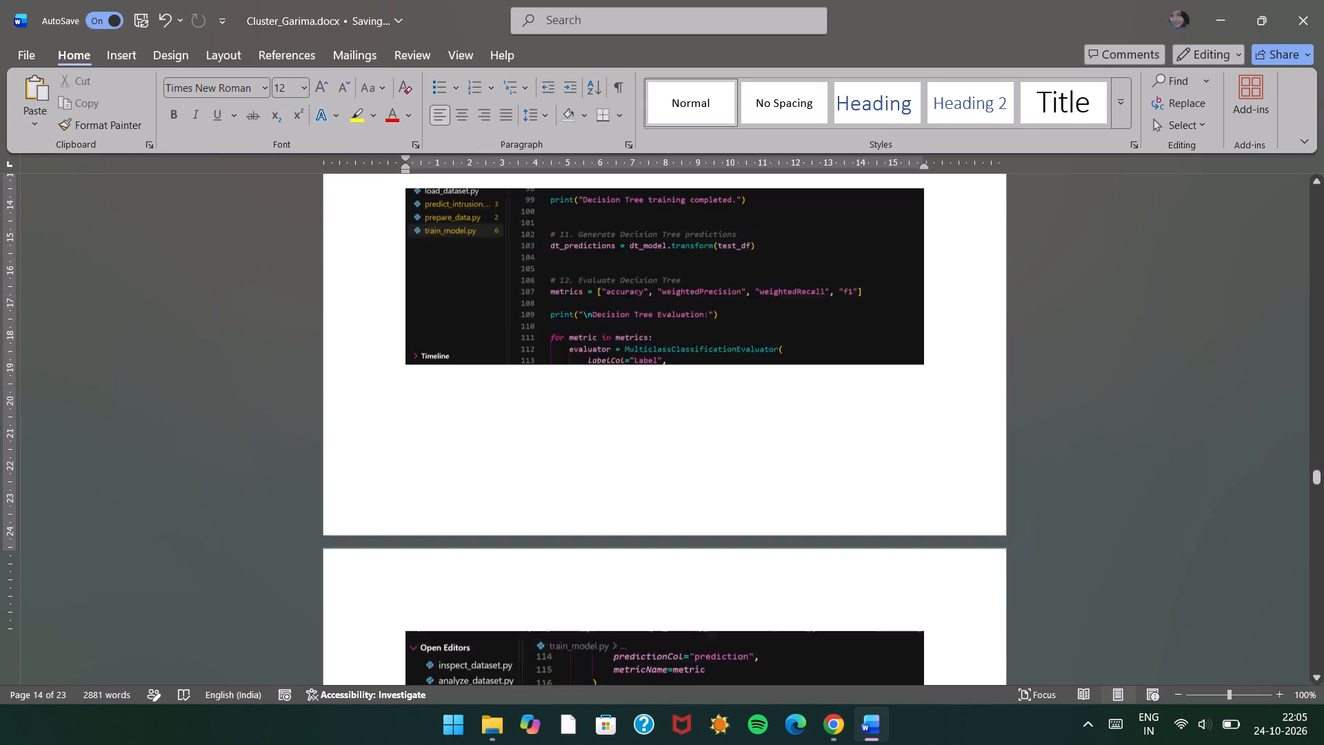
{"action": "scroll", "coordinate": [545, 481], "scroll_direction": "up", "scroll_amount": 4}
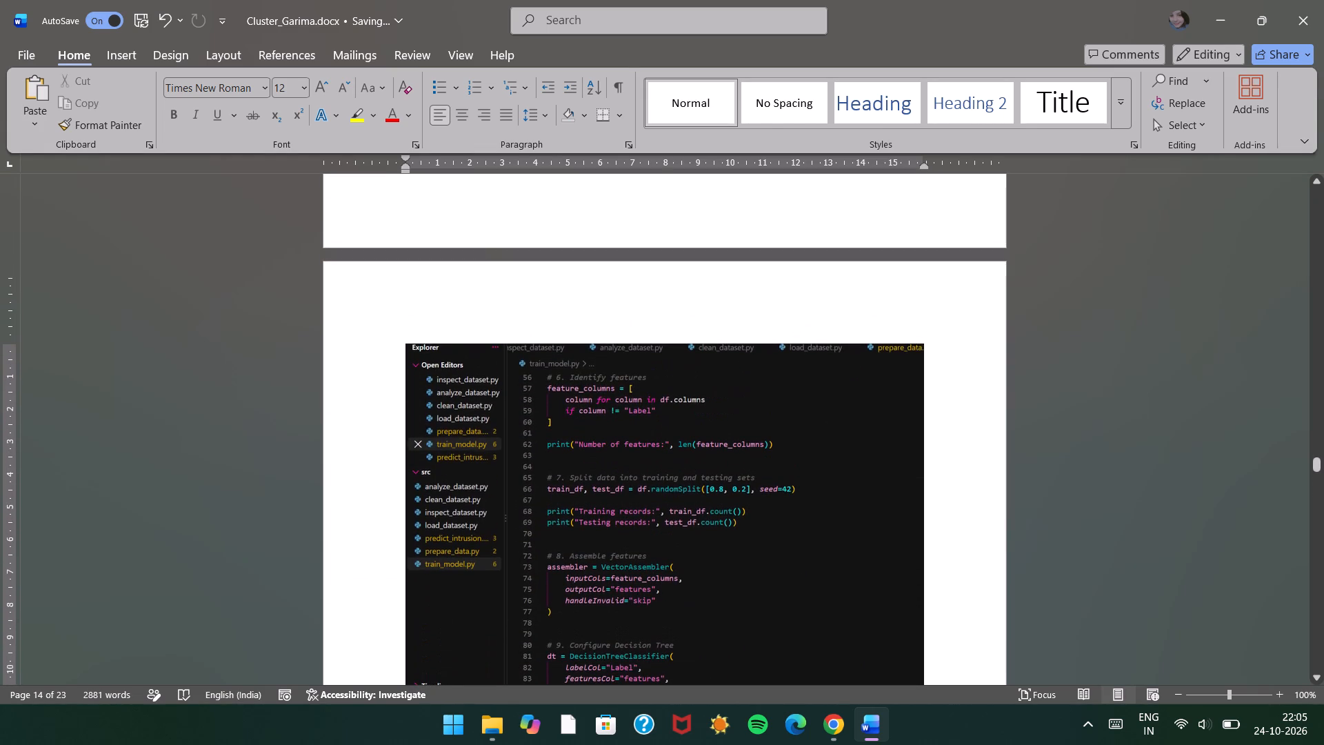
{"action": "left_click", "coordinate": [615, 517]}
{"action": "left_click_drag", "start_coordinate": [668, 346], "coordinate": [663, 407]}
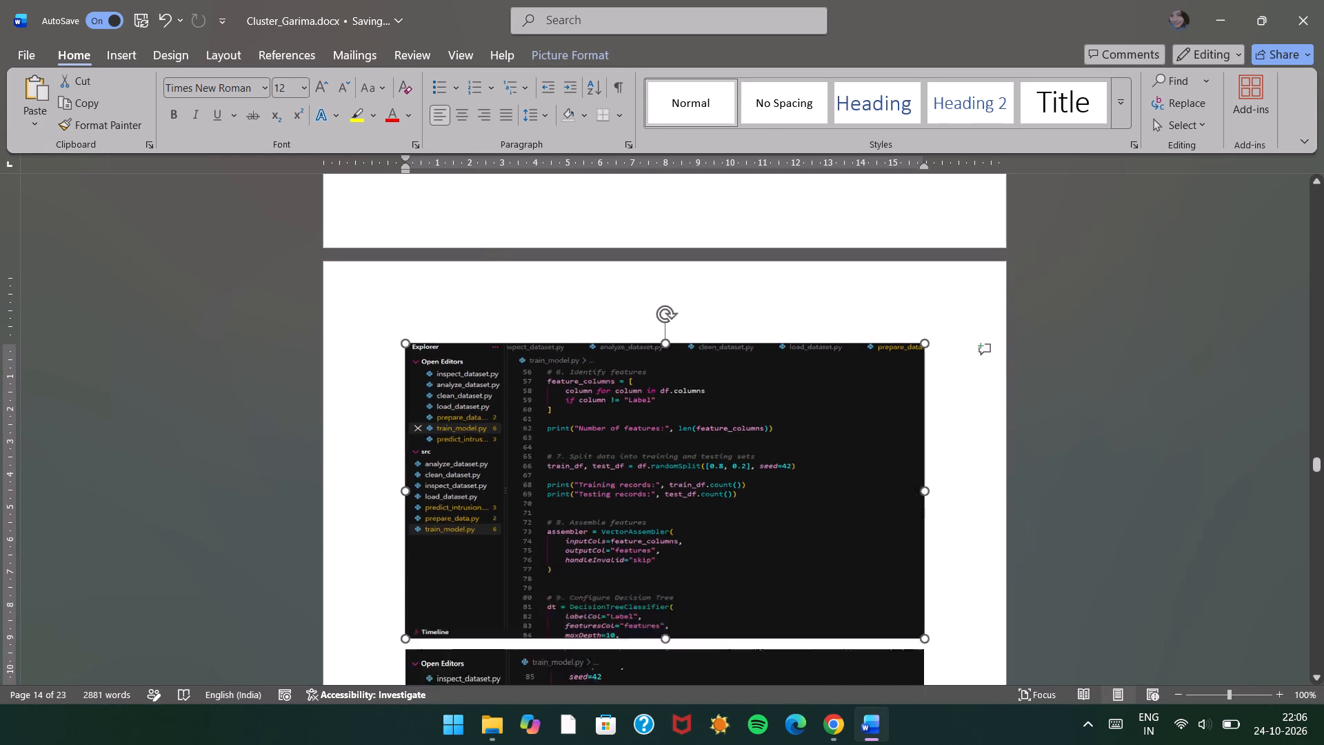
{"action": "left_click_drag", "start_coordinate": [663, 407], "coordinate": [668, 442]}
Reduce the height of the train_model.py screenshot showing code lines 85 to 113 to about 9 cm, keeping its width.
{"action": "scroll", "coordinate": [668, 442], "scroll_direction": "down", "scroll_amount": 2}
{"action": "left_click", "coordinate": [668, 442]}
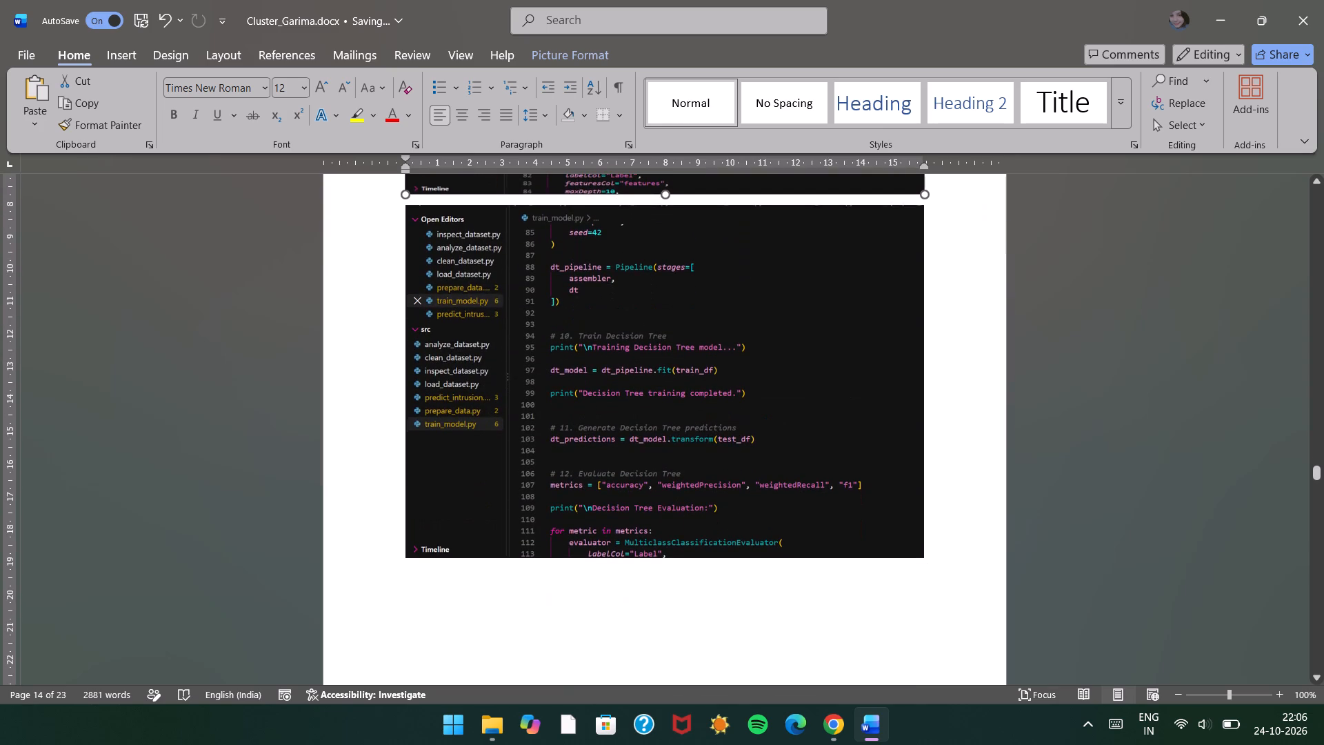
{"action": "left_click_drag", "start_coordinate": [666, 205], "coordinate": [666, 221]}
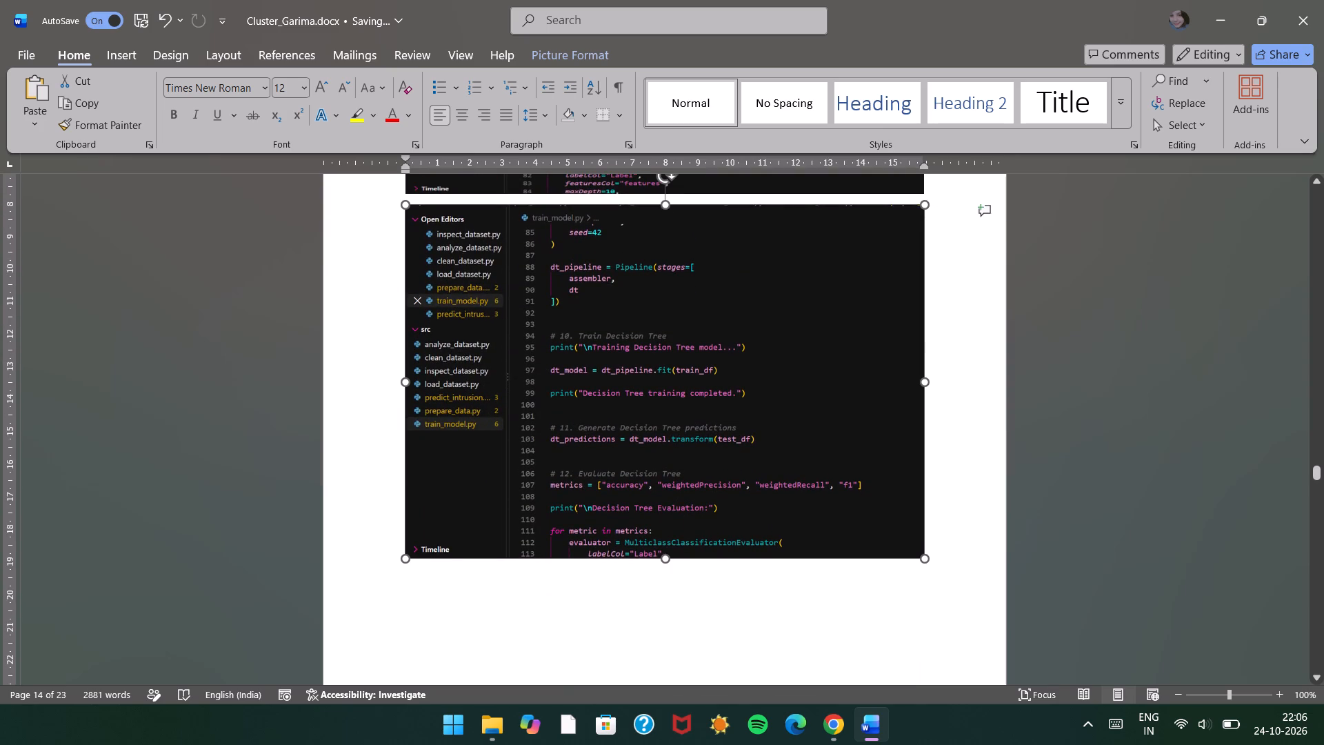
{"action": "left_click_drag", "start_coordinate": [666, 221], "coordinate": [672, 272]}
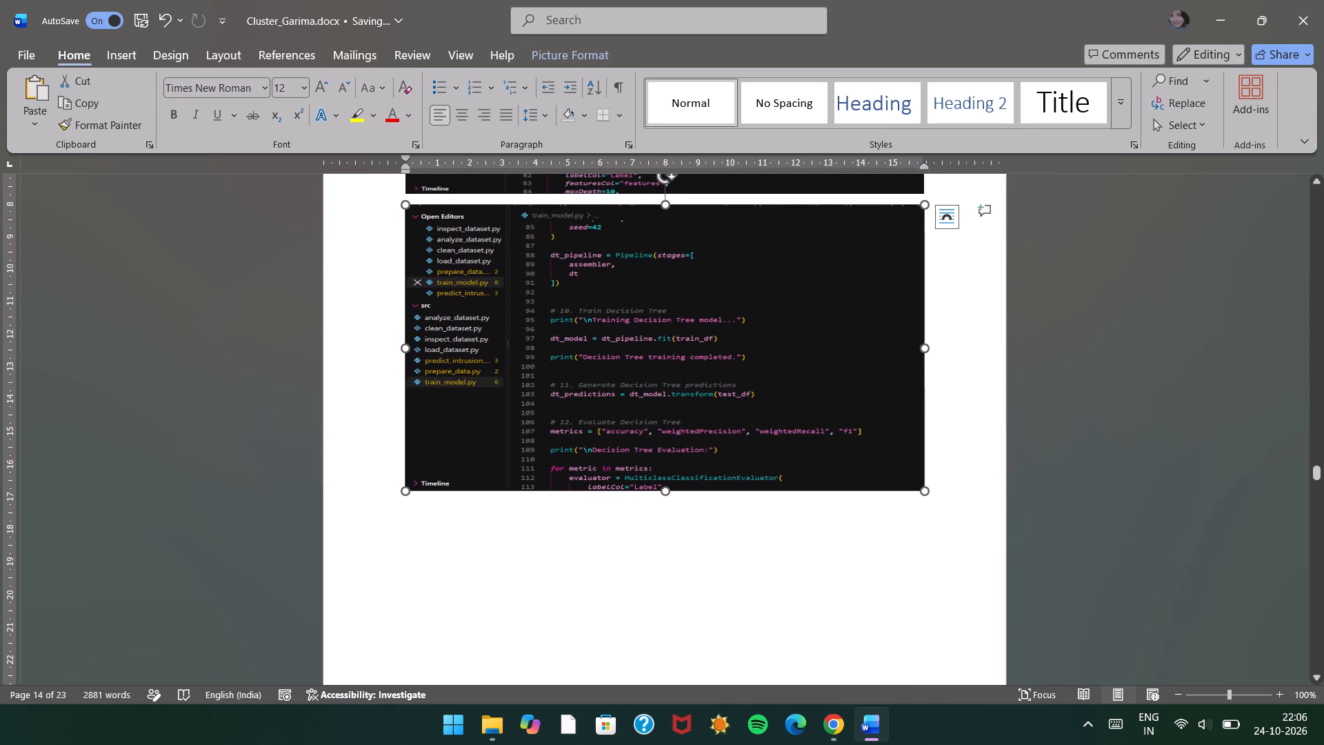
Reduce the height of the train_model.py screenshot starting at line 114 to about 7 cm so it fits on the preceding page.
{"action": "scroll", "coordinate": [672, 272], "scroll_direction": "down", "scroll_amount": 4}
{"action": "left_click", "coordinate": [662, 504]}
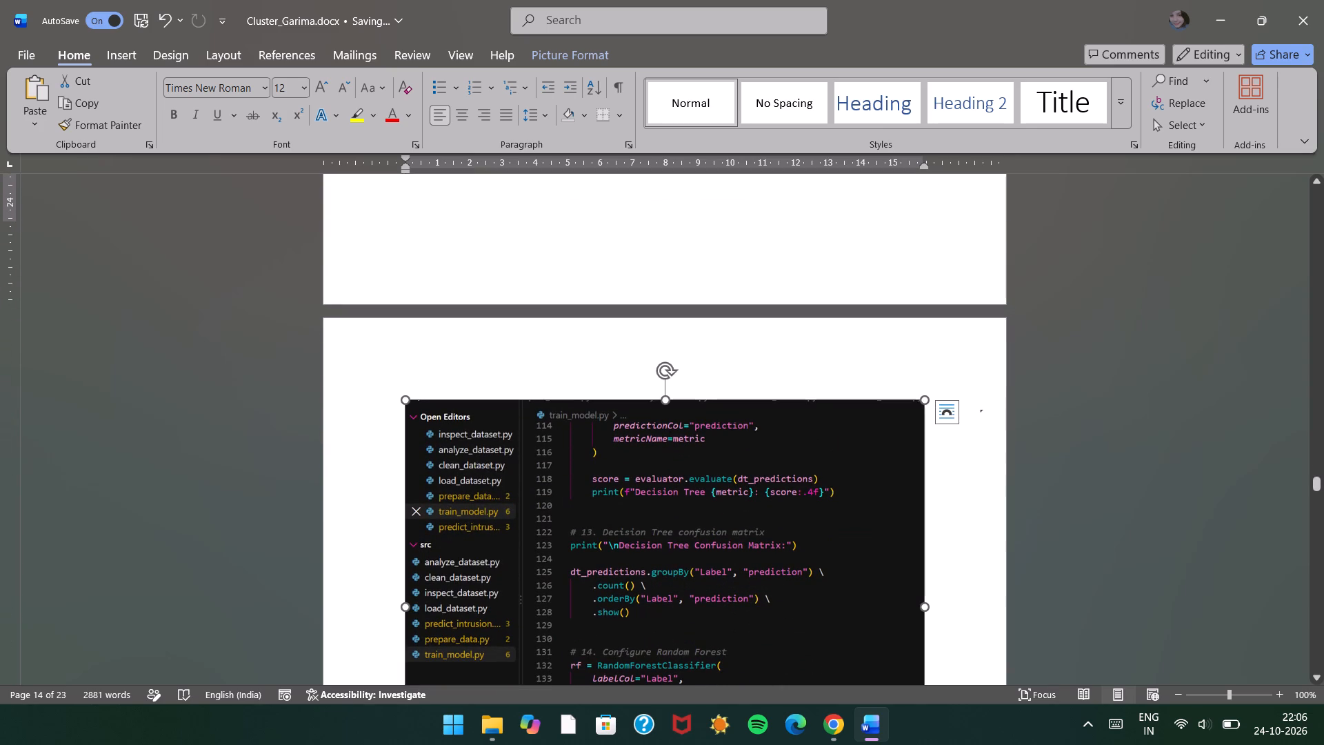
{"action": "left_click_drag", "start_coordinate": [665, 400], "coordinate": [672, 497]}
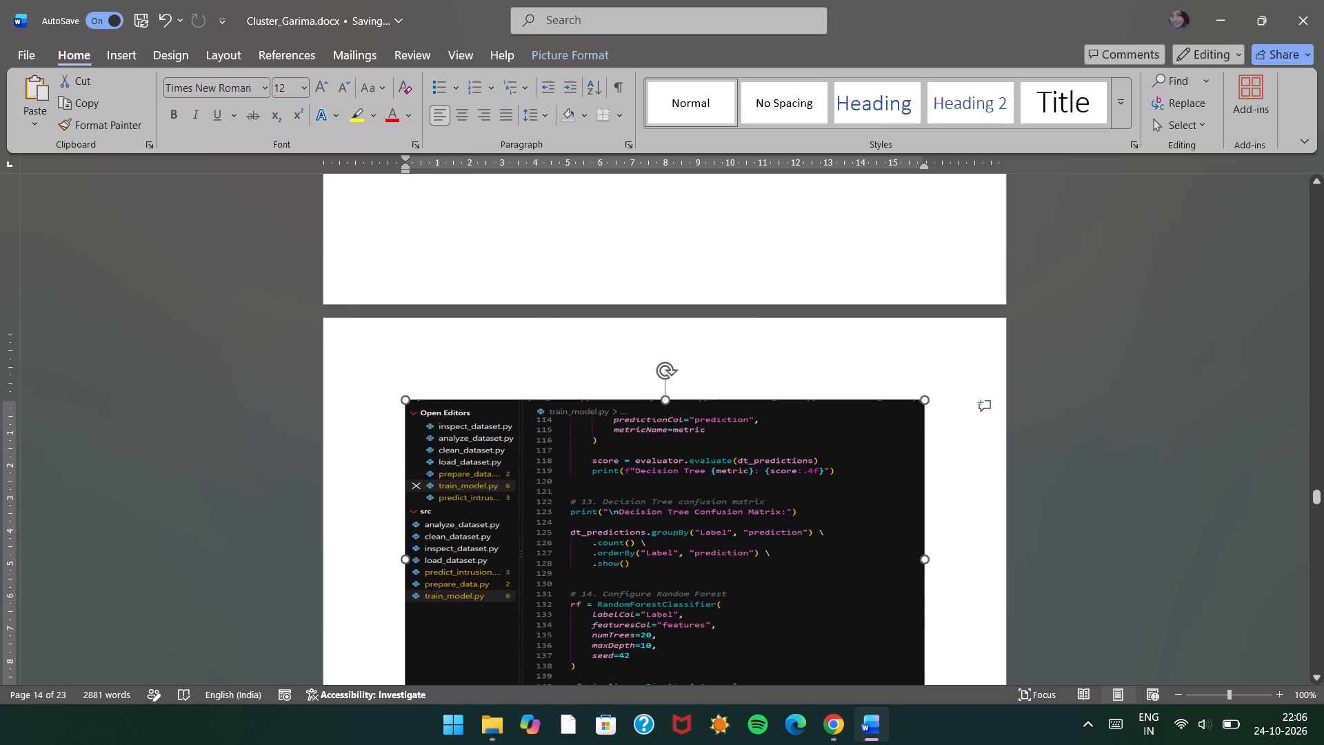
{"action": "left_click_drag", "start_coordinate": [672, 497], "coordinate": [674, 513]}
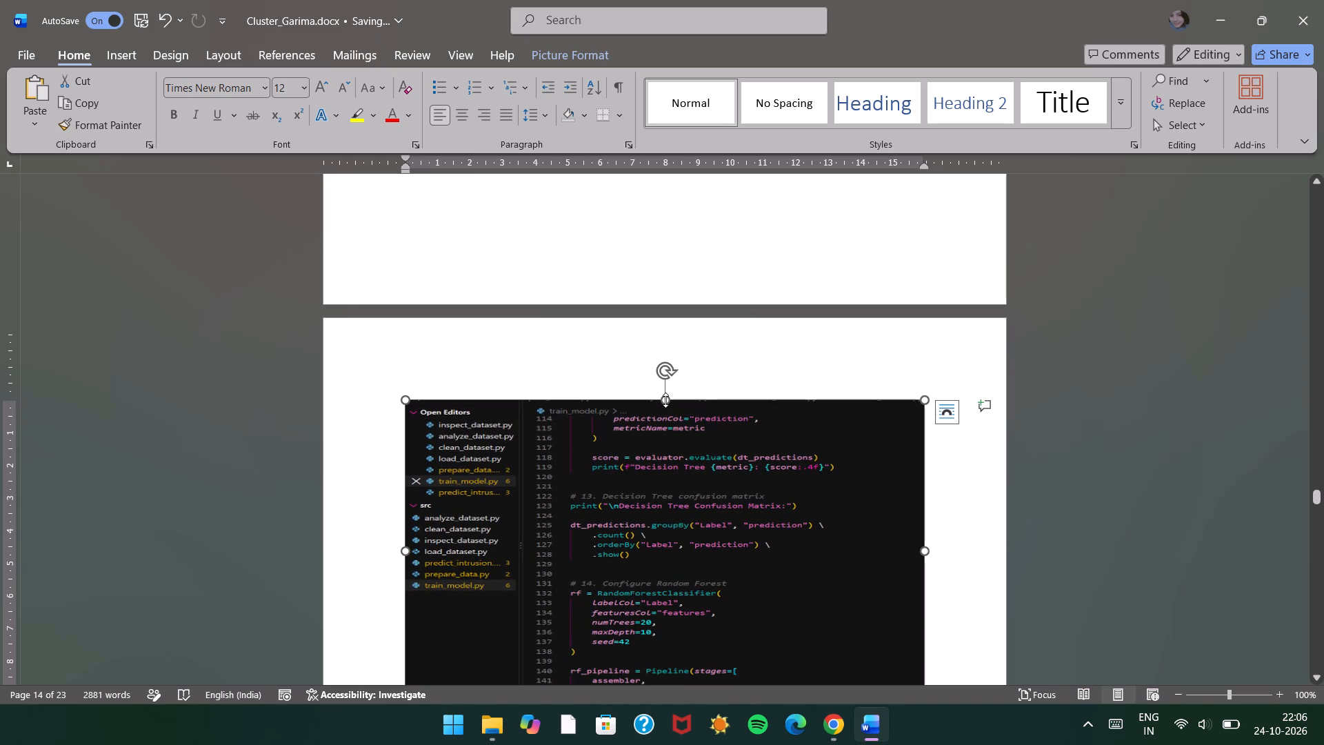
{"action": "left_click_drag", "start_coordinate": [665, 400], "coordinate": [672, 468]}
Shorten the middle screenshot on that page, showing code lines 85 to 113, further to about 8 cm.
{"action": "scroll", "coordinate": [672, 468], "scroll_direction": "up", "scroll_amount": 1}
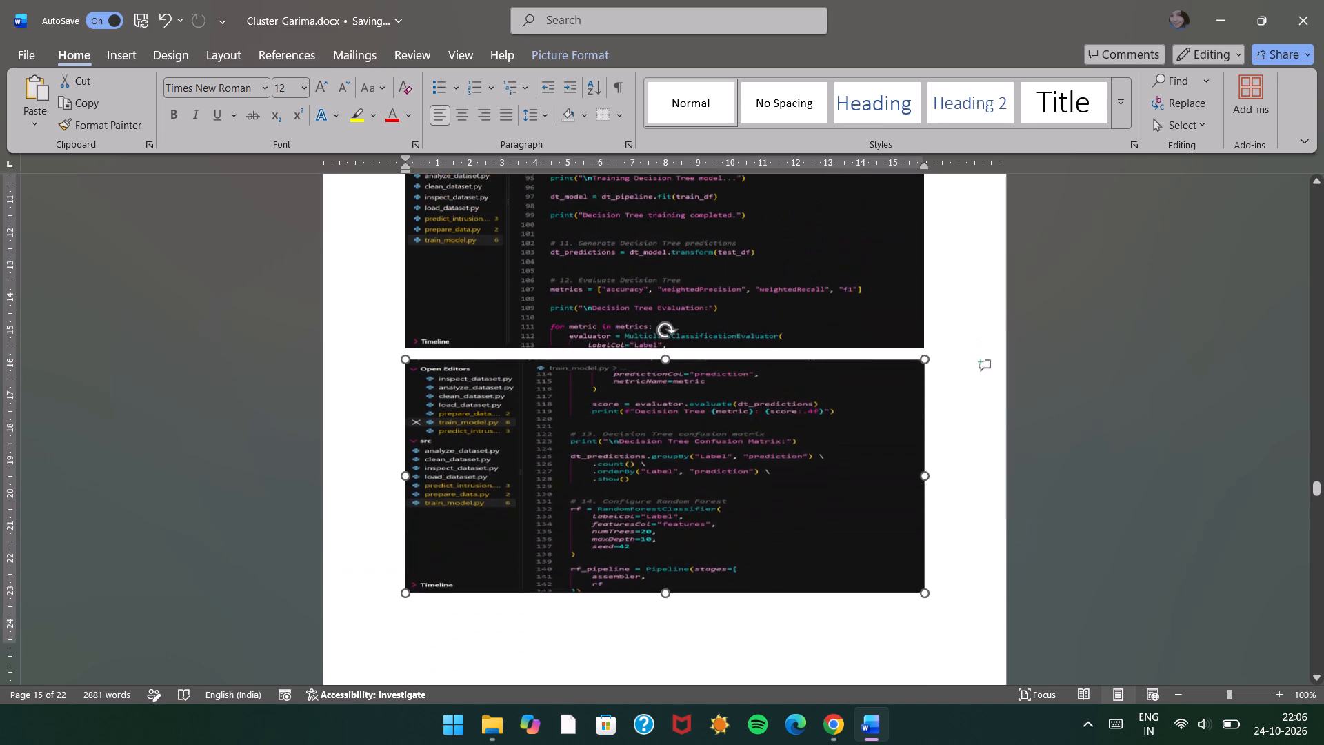
{"action": "scroll", "coordinate": [672, 468], "scroll_direction": "up", "scroll_amount": 2}
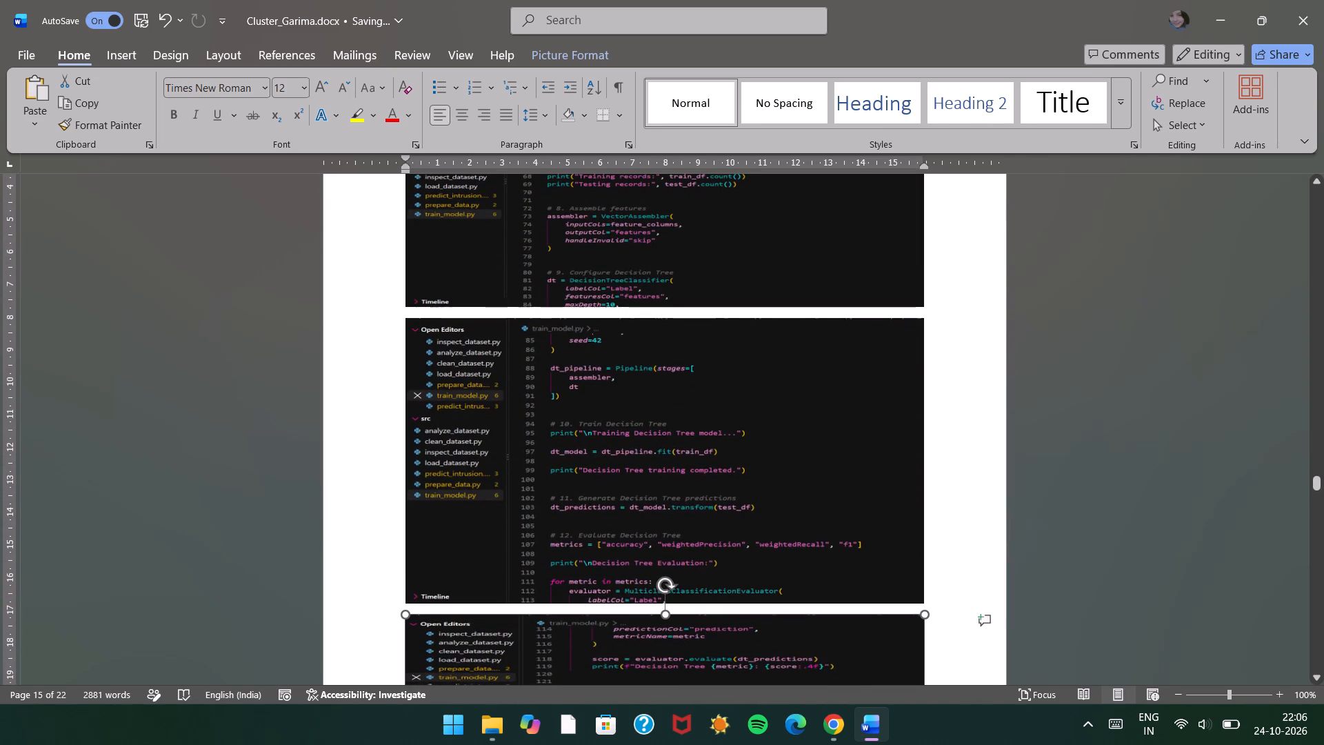
{"action": "left_click", "coordinate": [656, 458]}
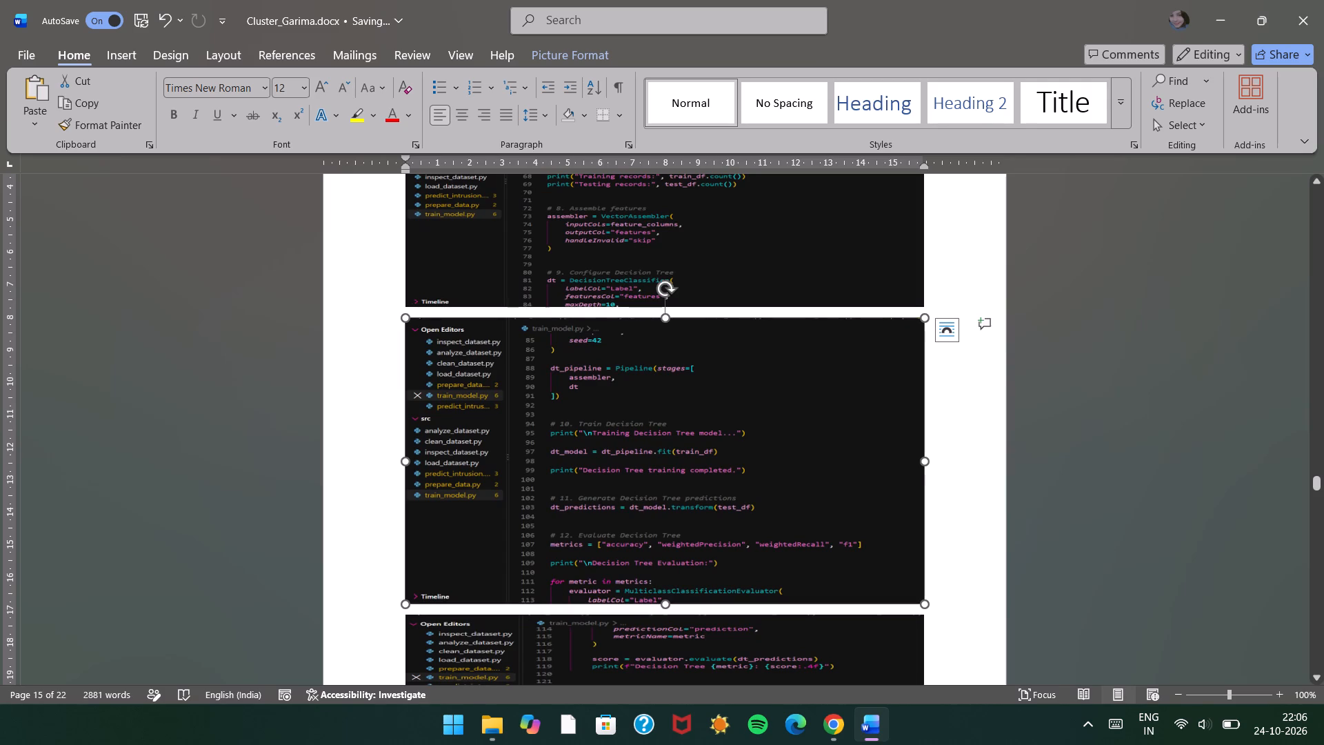
{"action": "left_click_drag", "start_coordinate": [666, 317], "coordinate": [667, 337]}
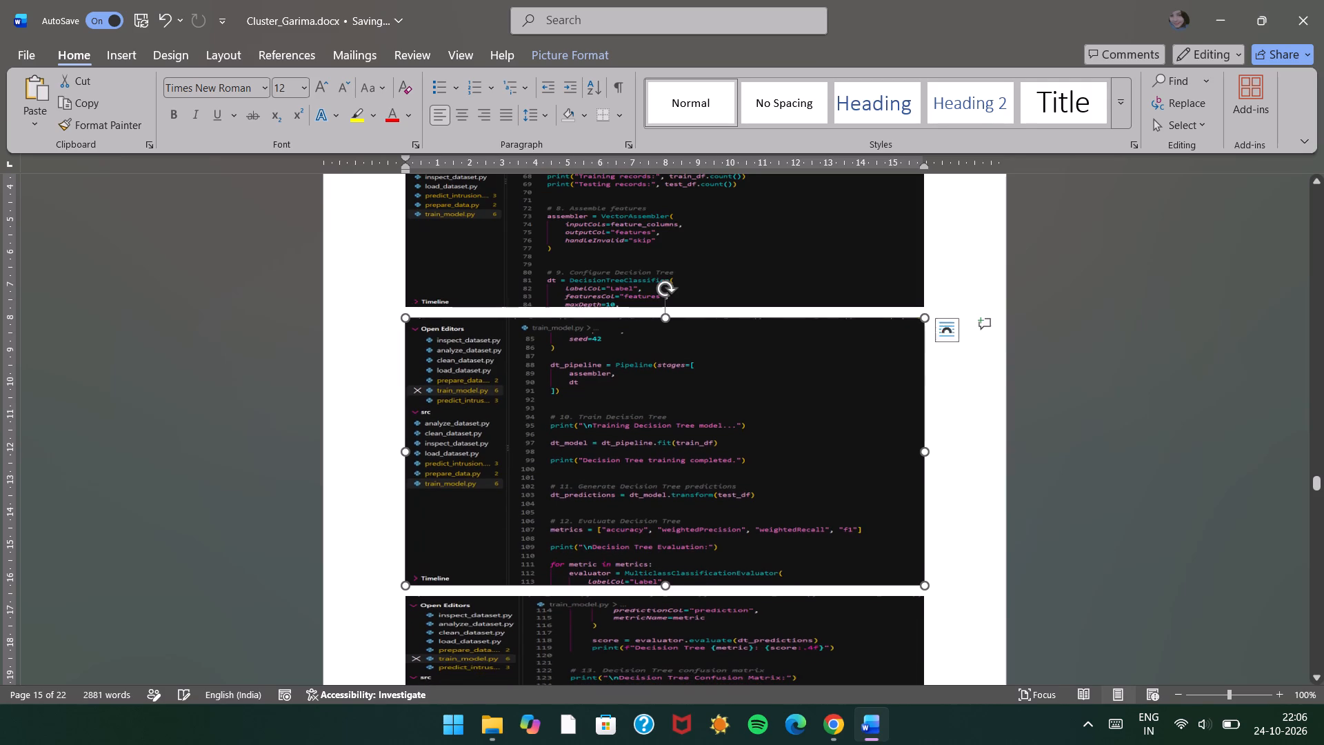
Increase the height of the train_model.py screenshot starting at line 114 to about 7.5 cm, keeping its width.
{"action": "scroll", "coordinate": [667, 337], "scroll_direction": "up", "scroll_amount": 6}
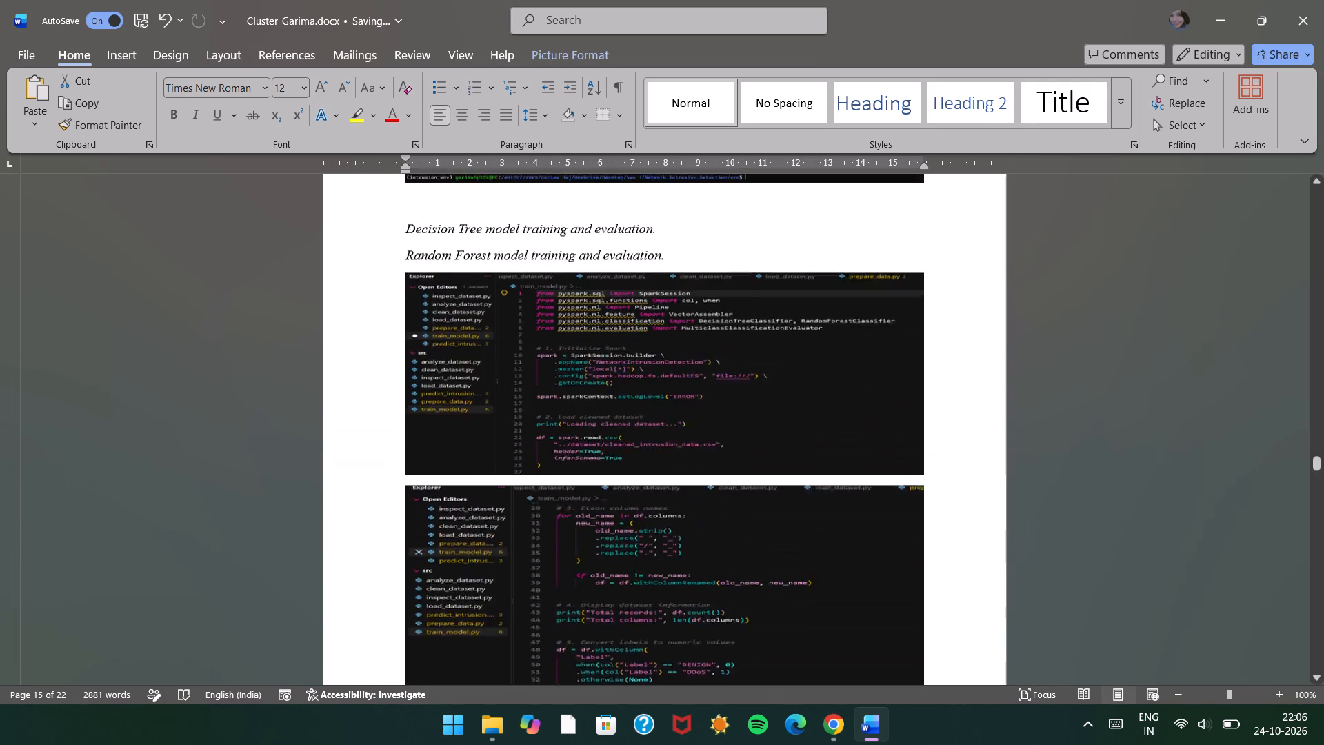
{"action": "scroll", "coordinate": [667, 337], "scroll_direction": "down", "scroll_amount": 2}
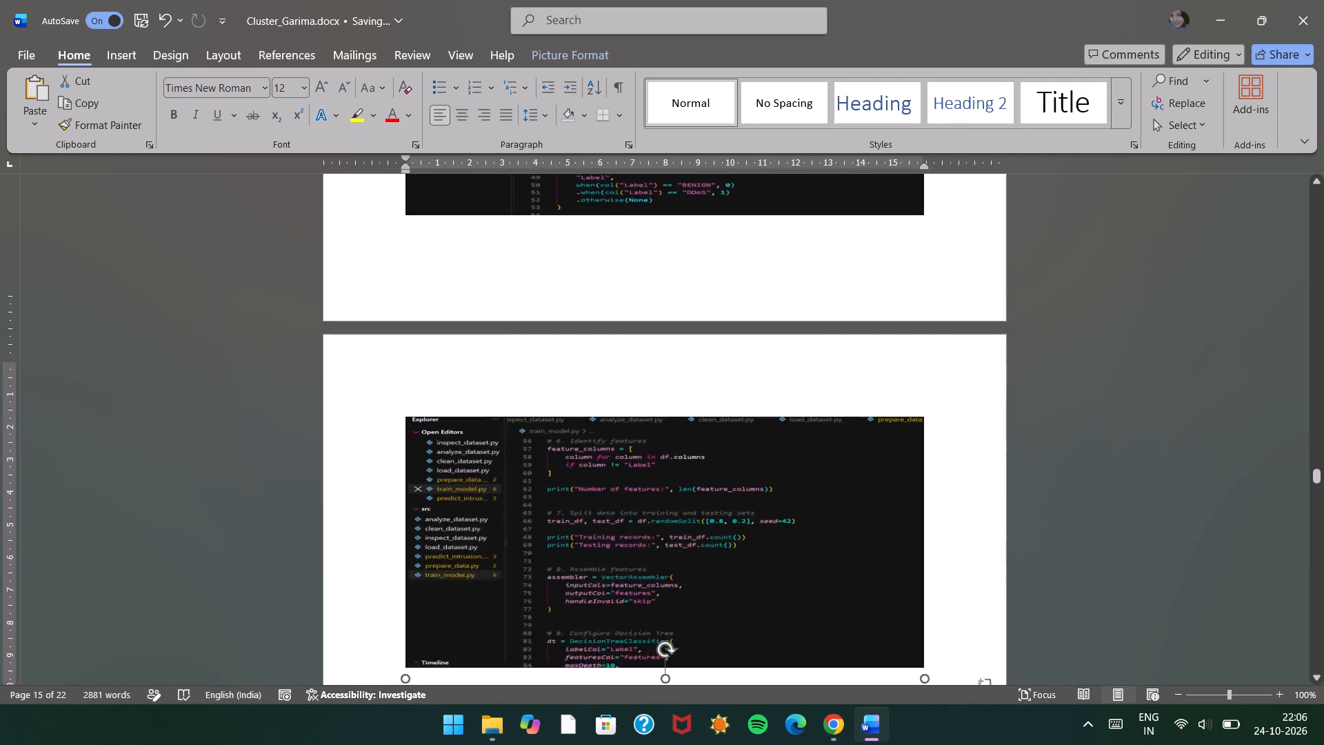
{"action": "scroll", "coordinate": [667, 337], "scroll_direction": "down", "scroll_amount": 3}
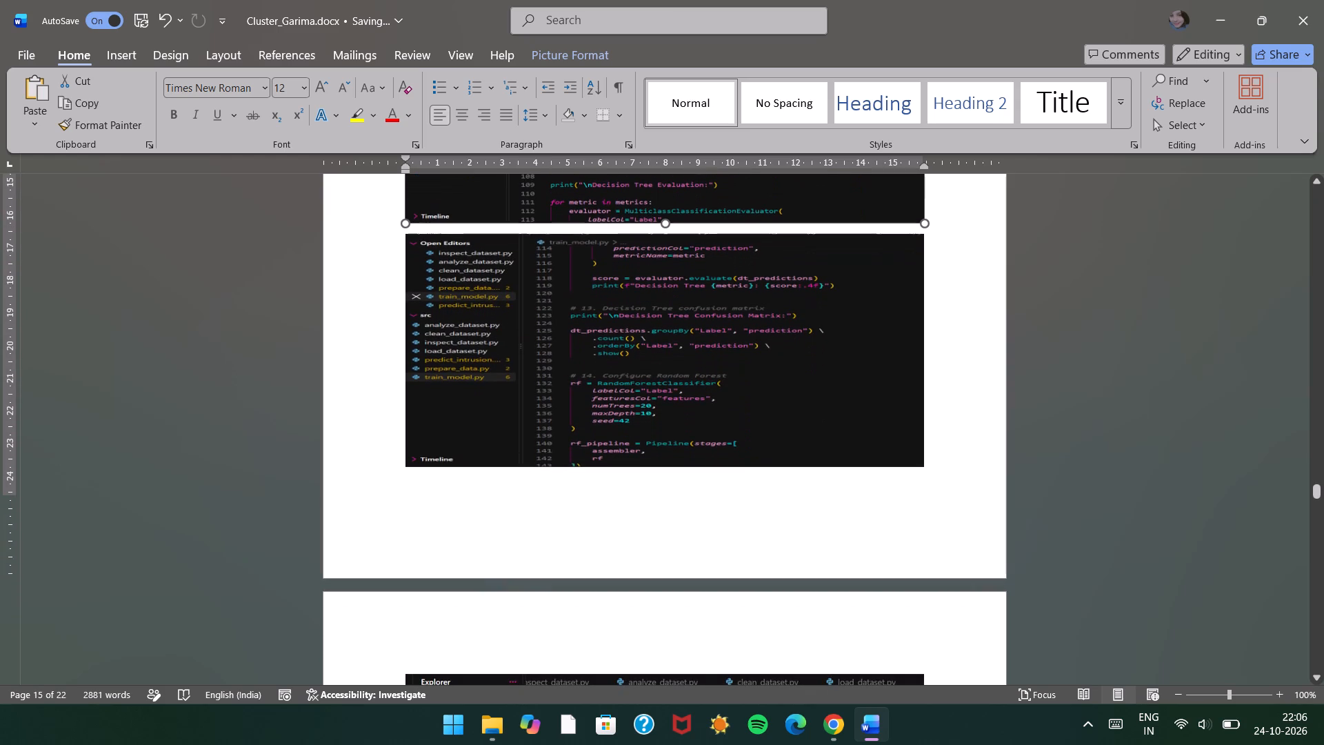
{"action": "left_click", "coordinate": [649, 356]}
{"action": "left_click_drag", "start_coordinate": [667, 464], "coordinate": [668, 477]}
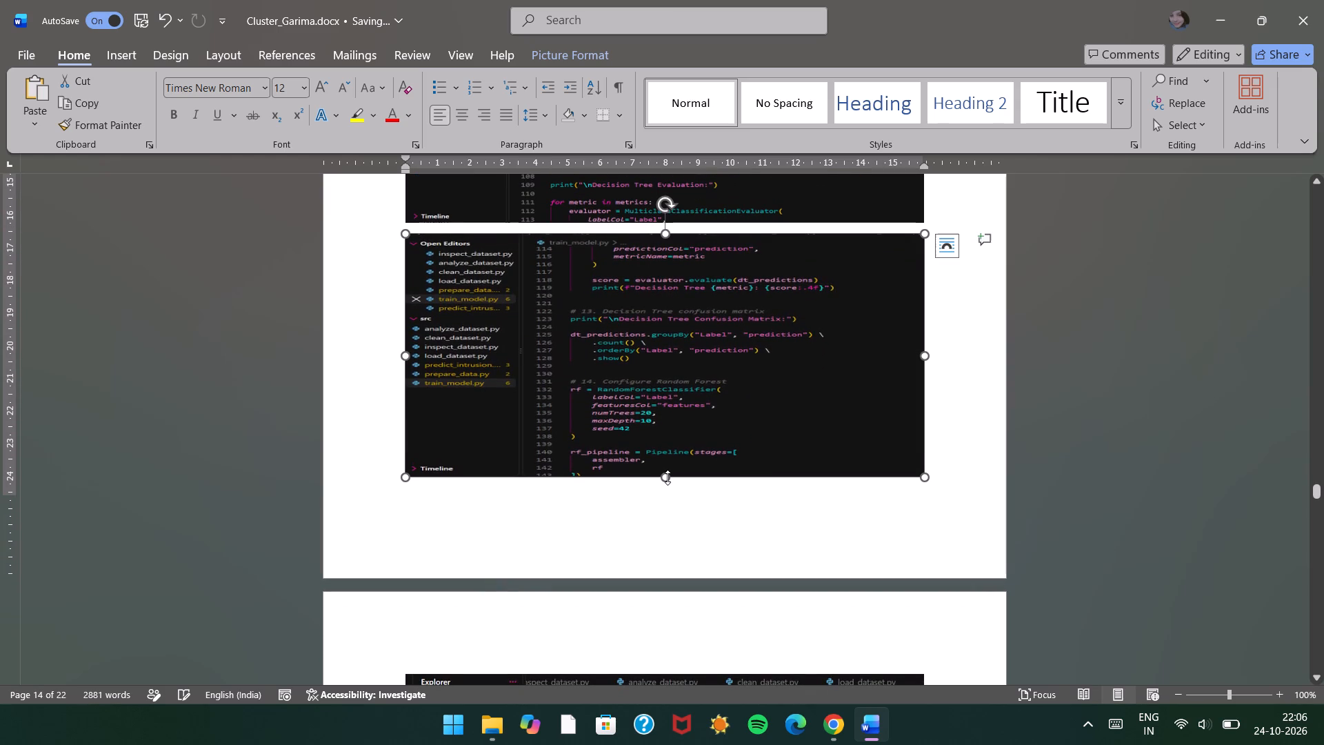
{"action": "left_click", "coordinate": [668, 477]}
{"action": "scroll", "coordinate": [668, 481], "scroll_direction": "down", "scroll_amount": 1}
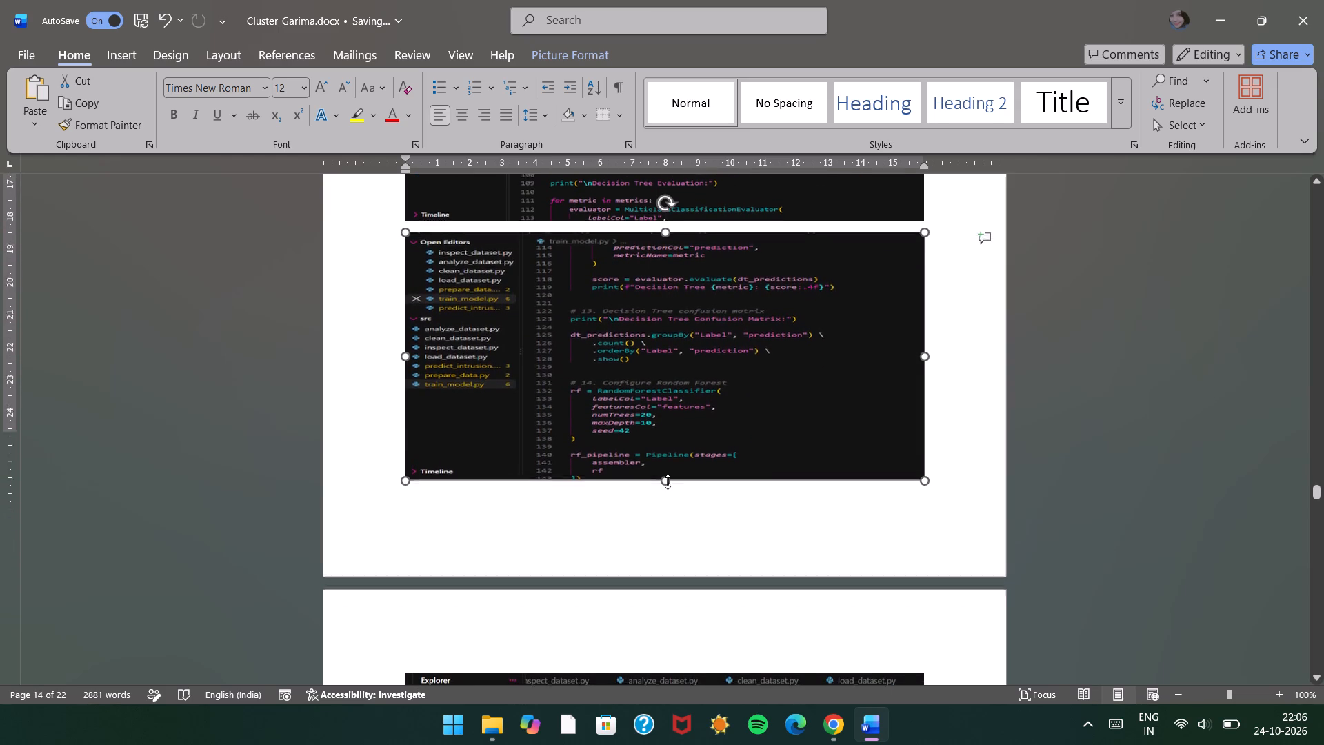
Examine the layout of the remaining train_model.py code and output screenshots on the following pages.
{"action": "scroll", "coordinate": [668, 481], "scroll_direction": "down", "scroll_amount": 5}
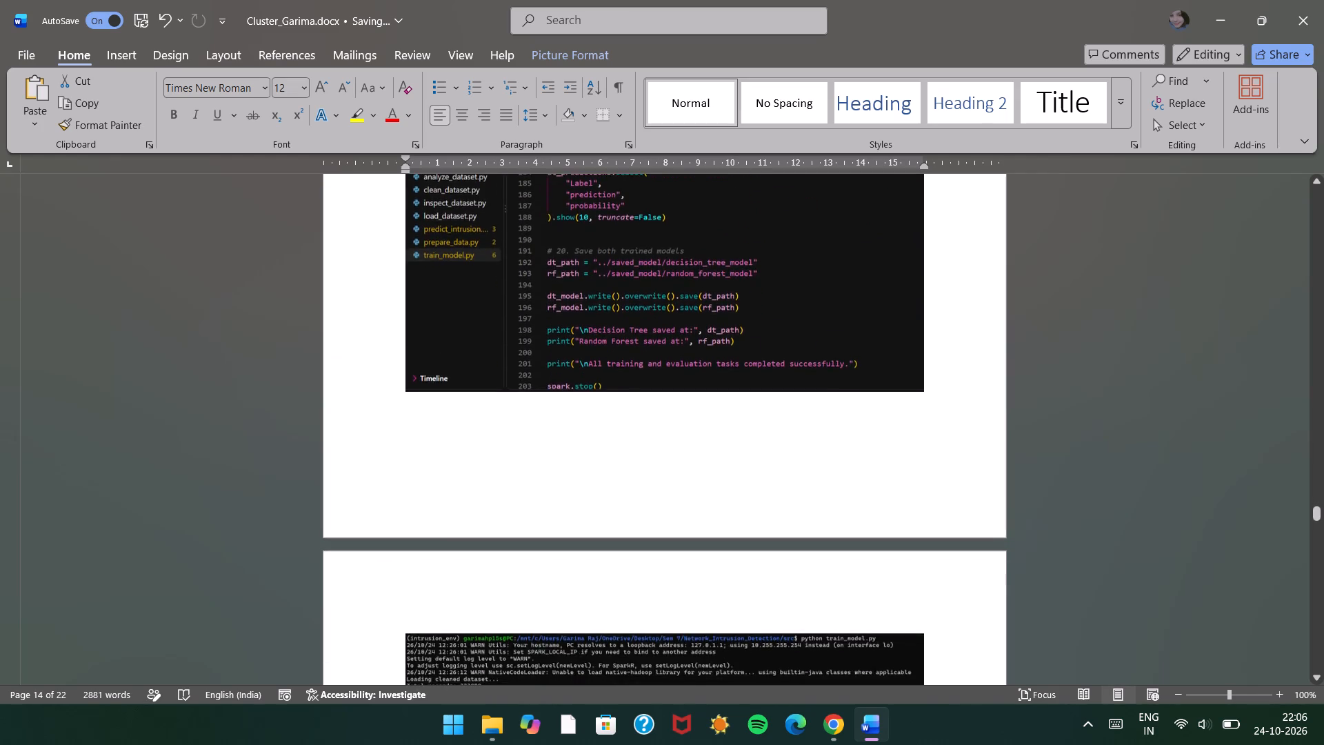
{"action": "scroll", "coordinate": [668, 481], "scroll_direction": "up", "scroll_amount": 3}
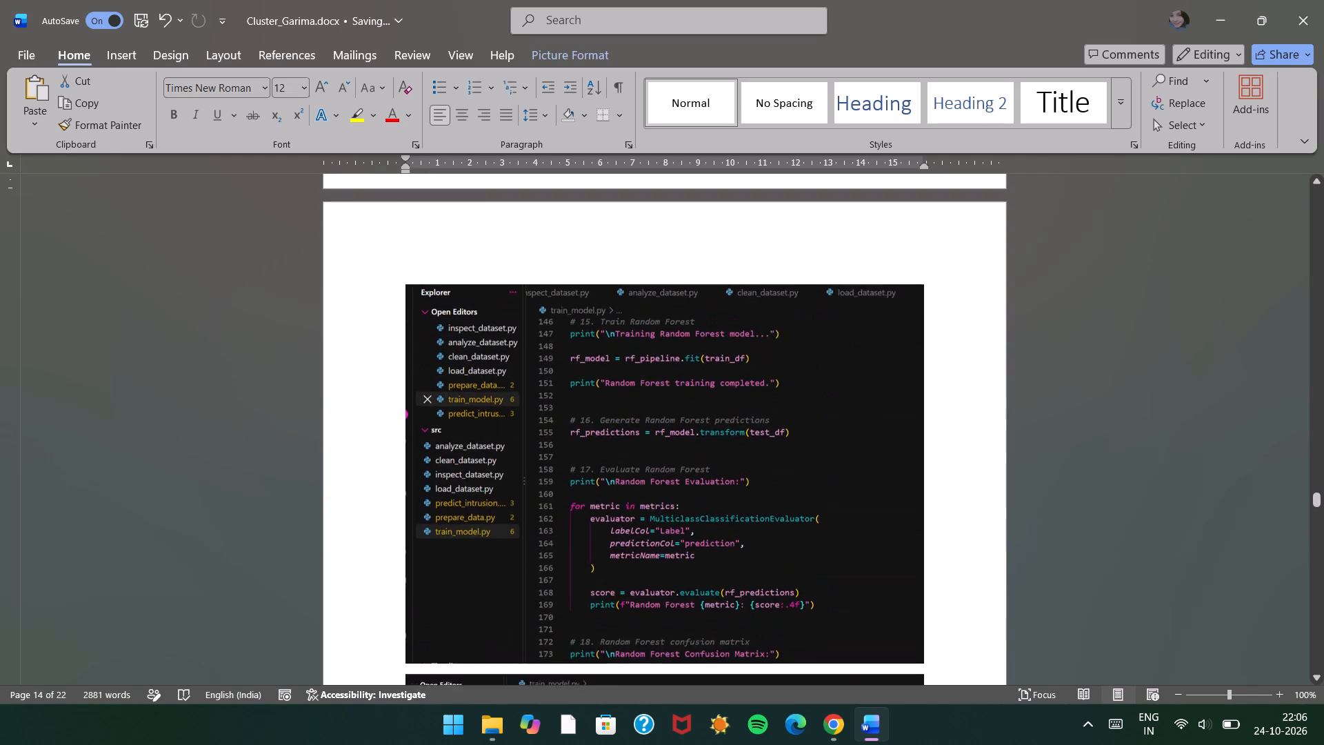
{"action": "scroll", "coordinate": [668, 481], "scroll_direction": "down", "scroll_amount": 4}
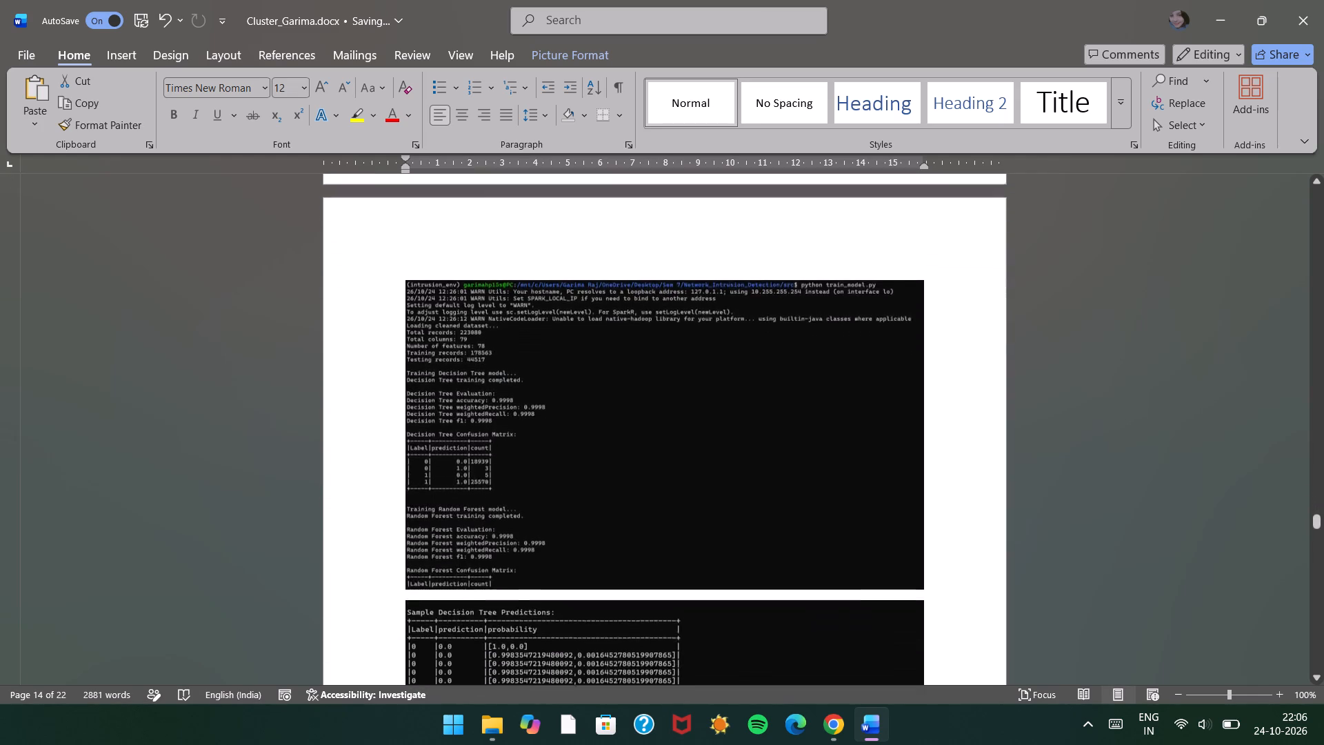
{"action": "scroll", "coordinate": [668, 481], "scroll_direction": "down", "scroll_amount": 2}
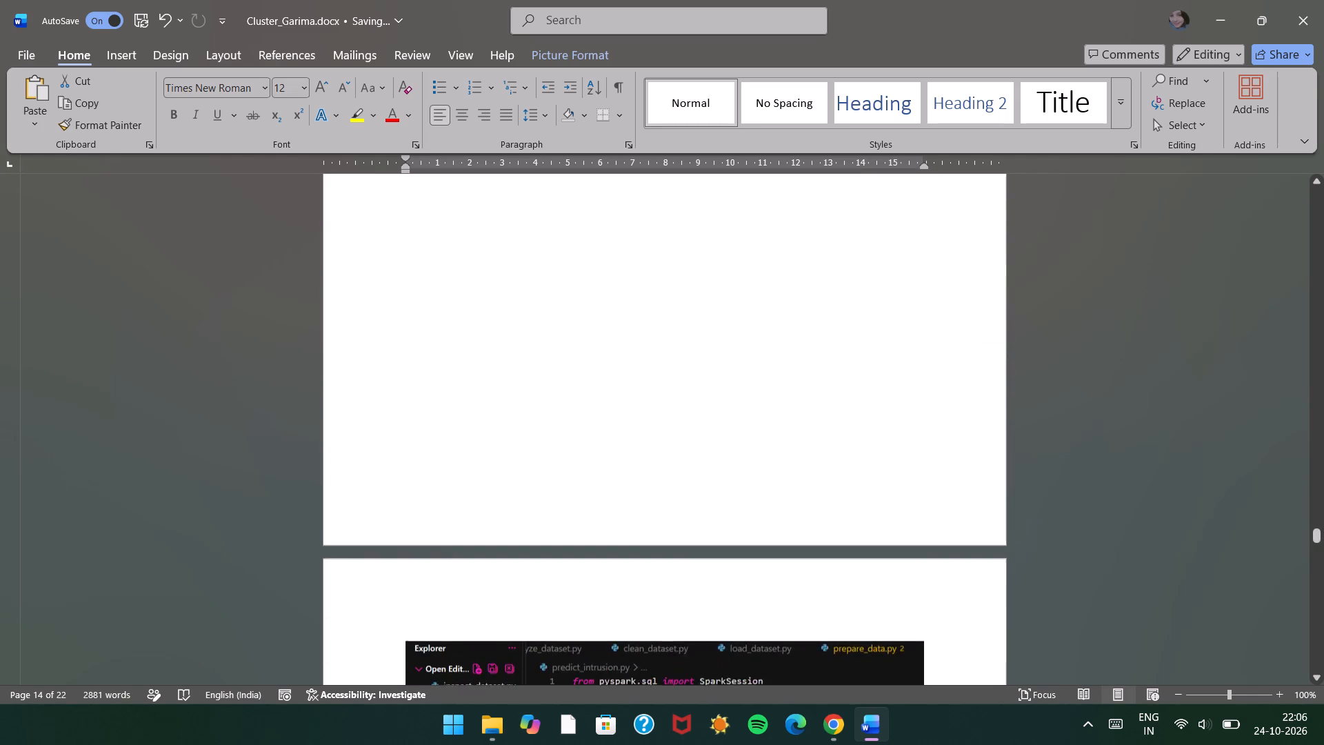
{"action": "scroll", "coordinate": [668, 481], "scroll_direction": "up", "scroll_amount": 5}
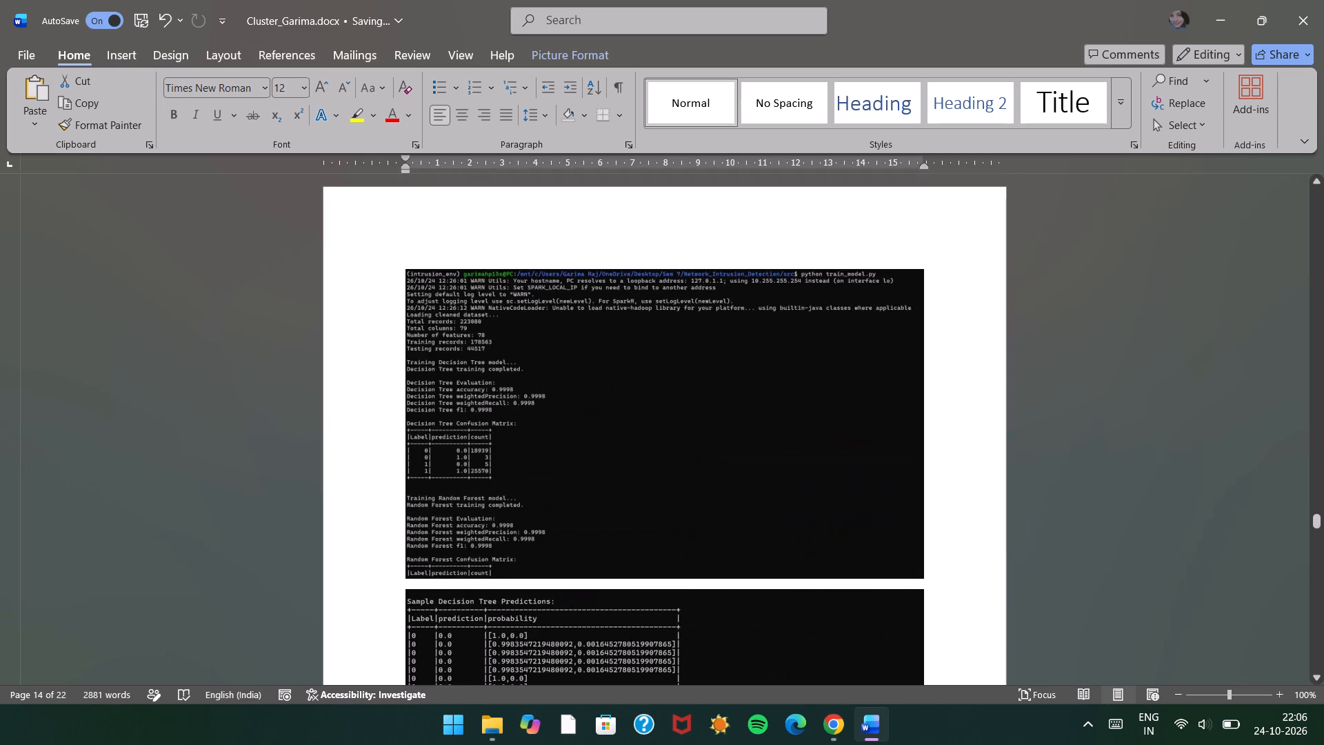
{"action": "scroll", "coordinate": [668, 481], "scroll_direction": "up", "scroll_amount": 7}
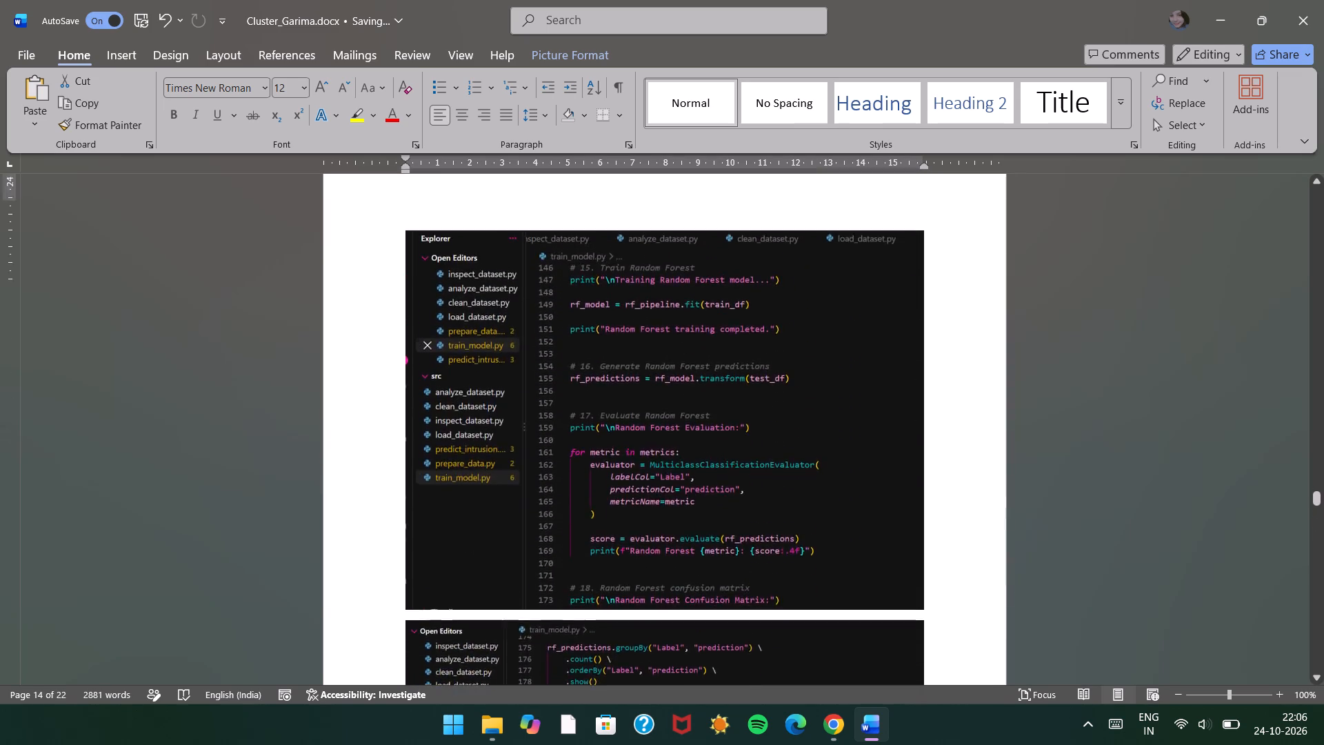
{"action": "scroll", "coordinate": [668, 481], "scroll_direction": "up", "scroll_amount": 1}
Reduce the height of the train_model.py screenshot starting at "# 15. Train Random Forest" to about 8.5 cm, keeping its width.
{"action": "scroll", "coordinate": [668, 481], "scroll_direction": "down", "scroll_amount": 5}
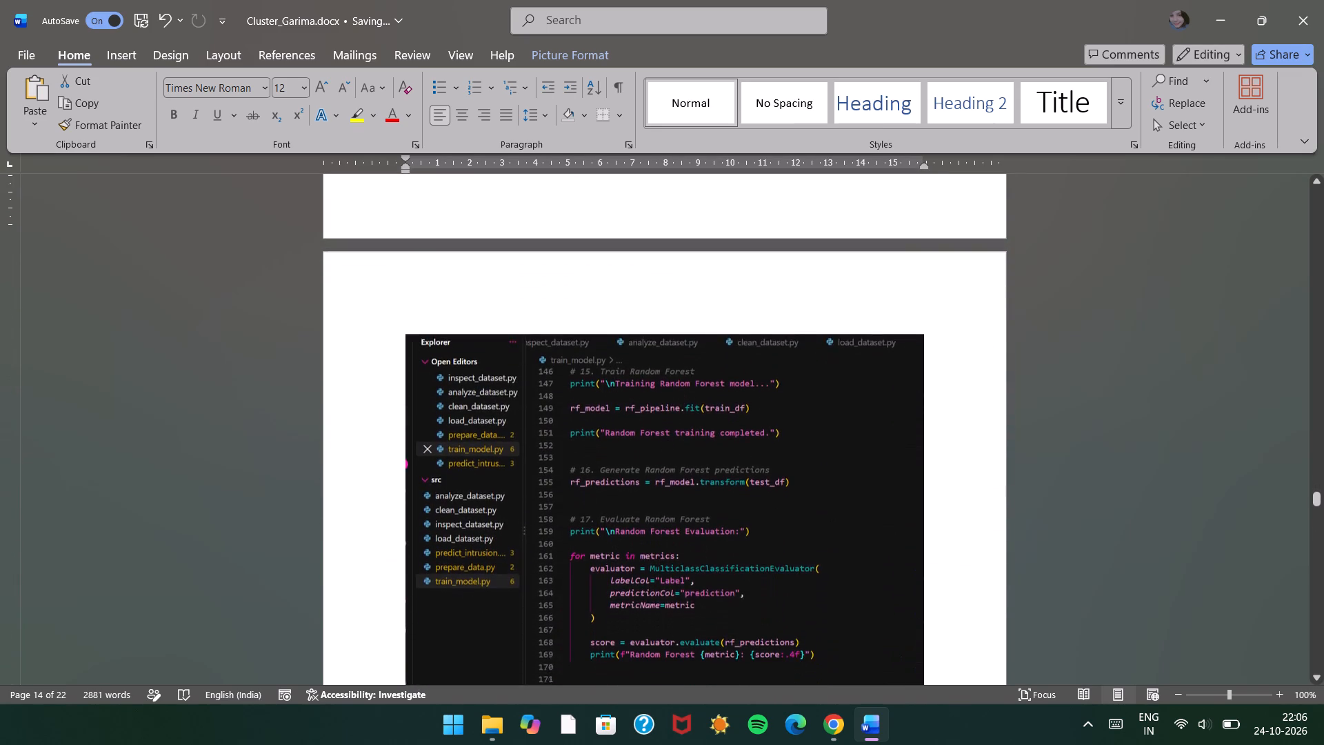
{"action": "scroll", "coordinate": [668, 481], "scroll_direction": "down", "scroll_amount": 1}
{"action": "left_click", "coordinate": [644, 479]}
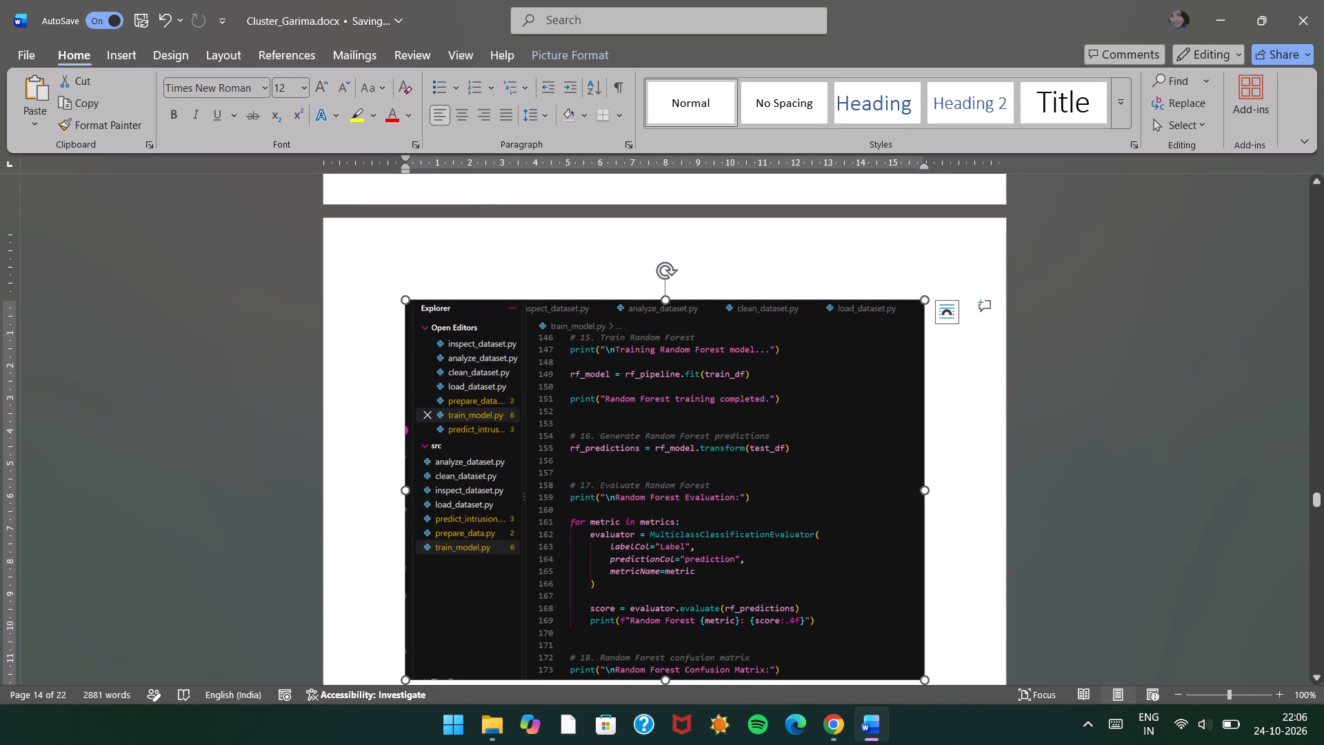
{"action": "left_click_drag", "start_coordinate": [668, 299], "coordinate": [677, 410]}
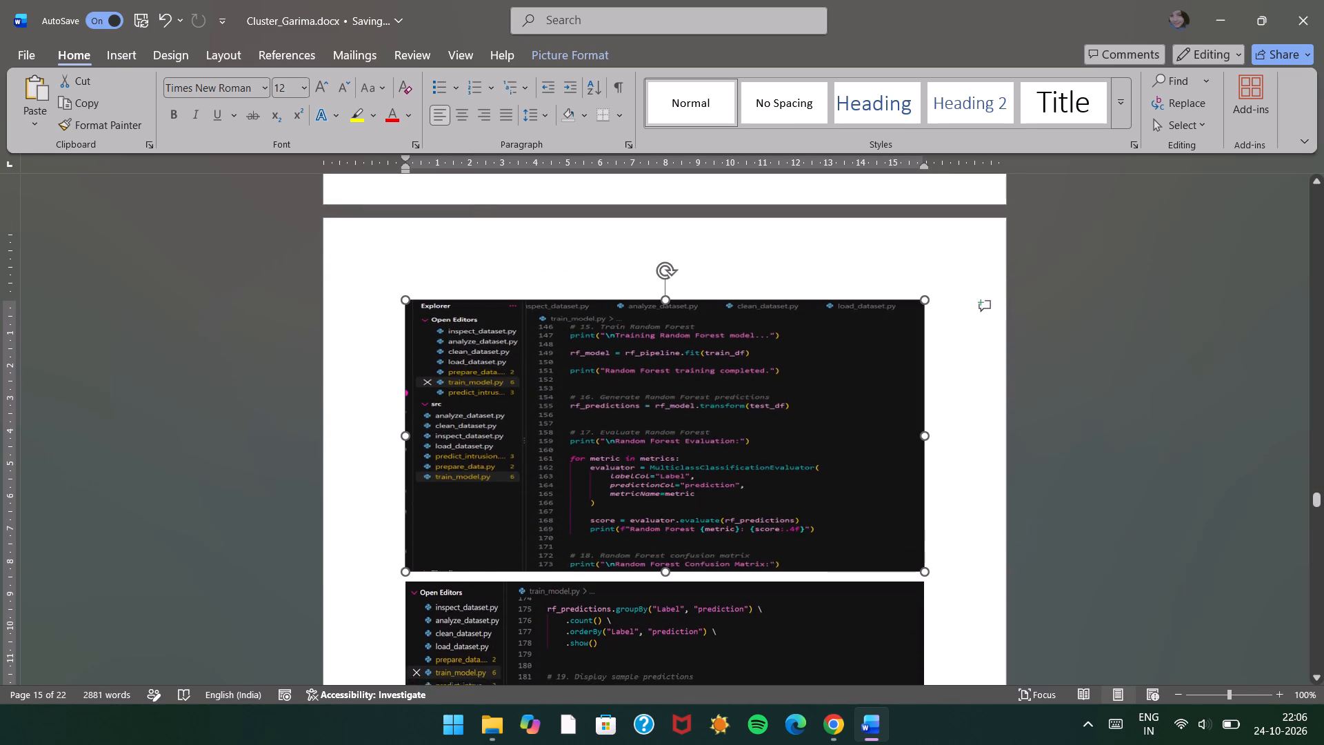
{"action": "left_click_drag", "start_coordinate": [677, 410], "coordinate": [677, 411]}
Reduce the height of the train_model.py screenshot showing code lines 175 to 203 to about 8.5 cm, keeping its width.
{"action": "scroll", "coordinate": [677, 411], "scroll_direction": "down", "scroll_amount": 2}
{"action": "left_click", "coordinate": [643, 407]}
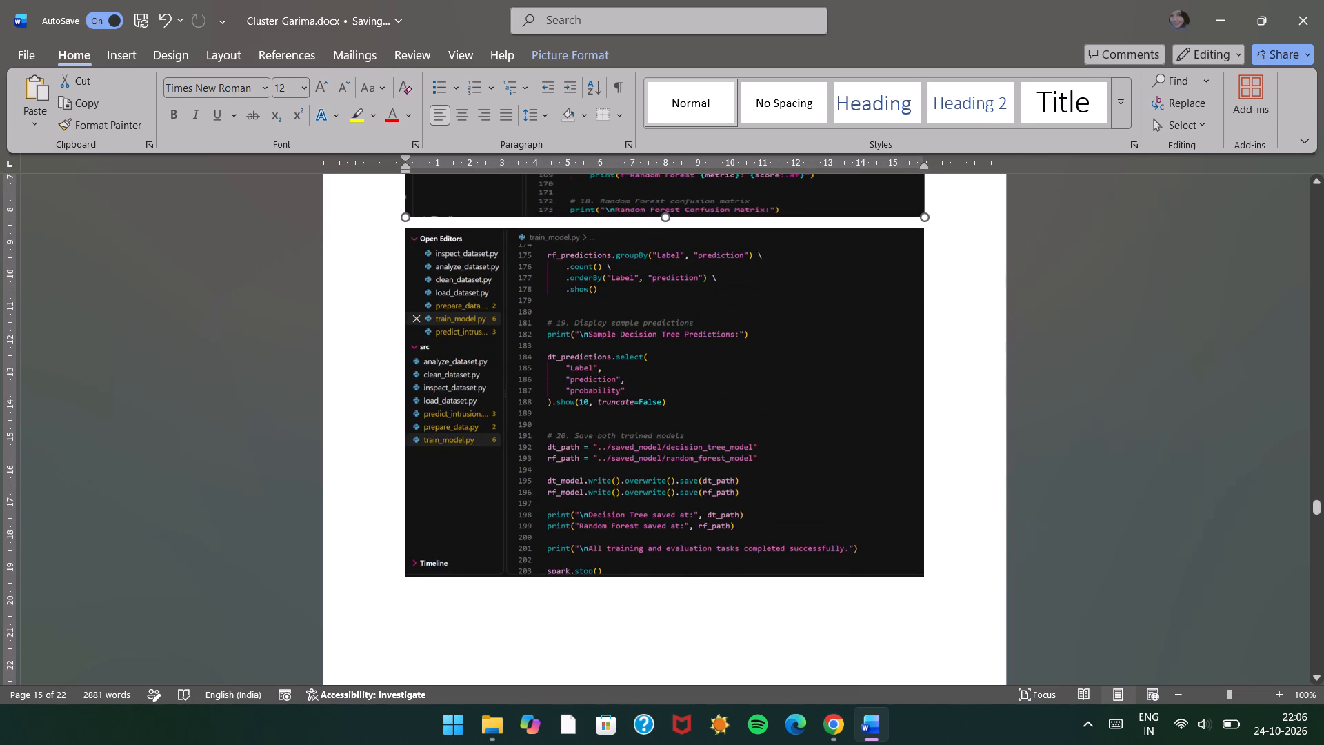
{"action": "left_click_drag", "start_coordinate": [666, 223], "coordinate": [670, 306]}
Shorten the train_model.py screenshot starting at "# 15. Train Random Forest" further to about 7.3 cm.
{"action": "scroll", "coordinate": [670, 306], "scroll_direction": "up", "scroll_amount": 1}
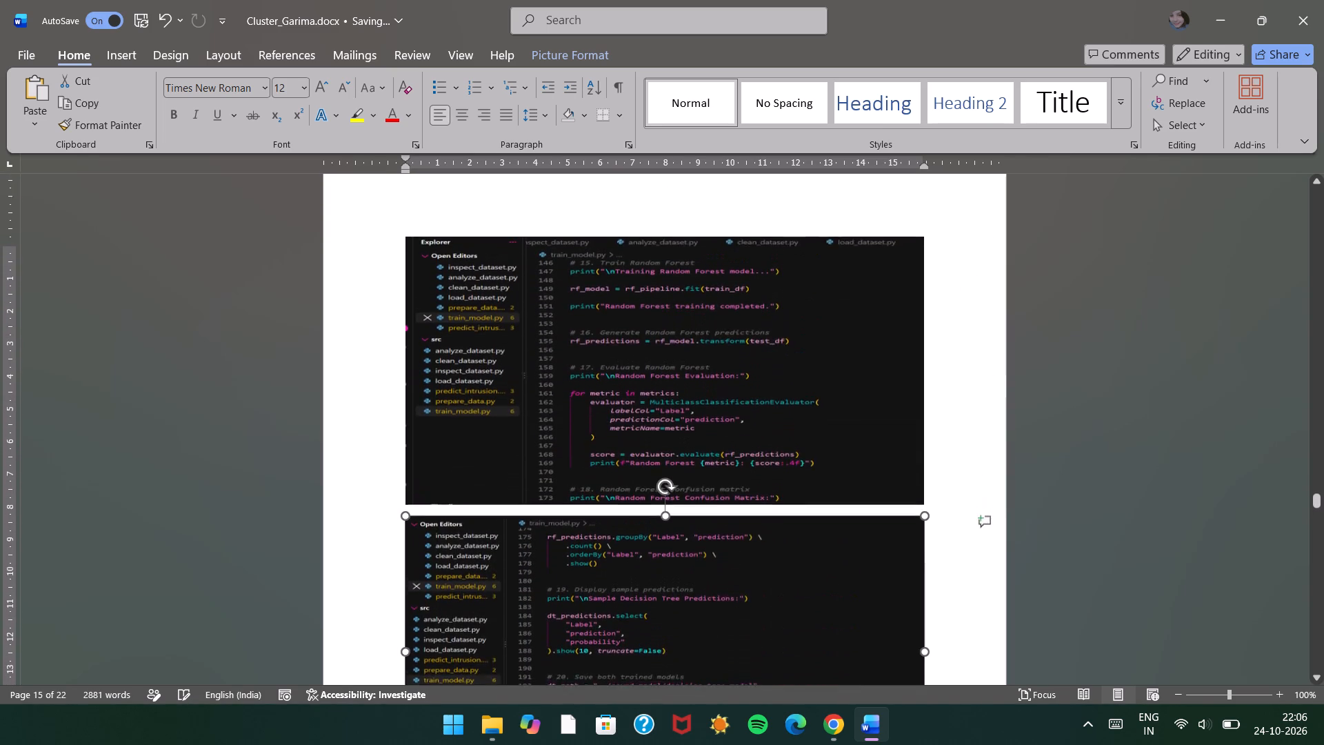
{"action": "scroll", "coordinate": [670, 306], "scroll_direction": "up", "scroll_amount": 1}
{"action": "left_click", "coordinate": [648, 326]}
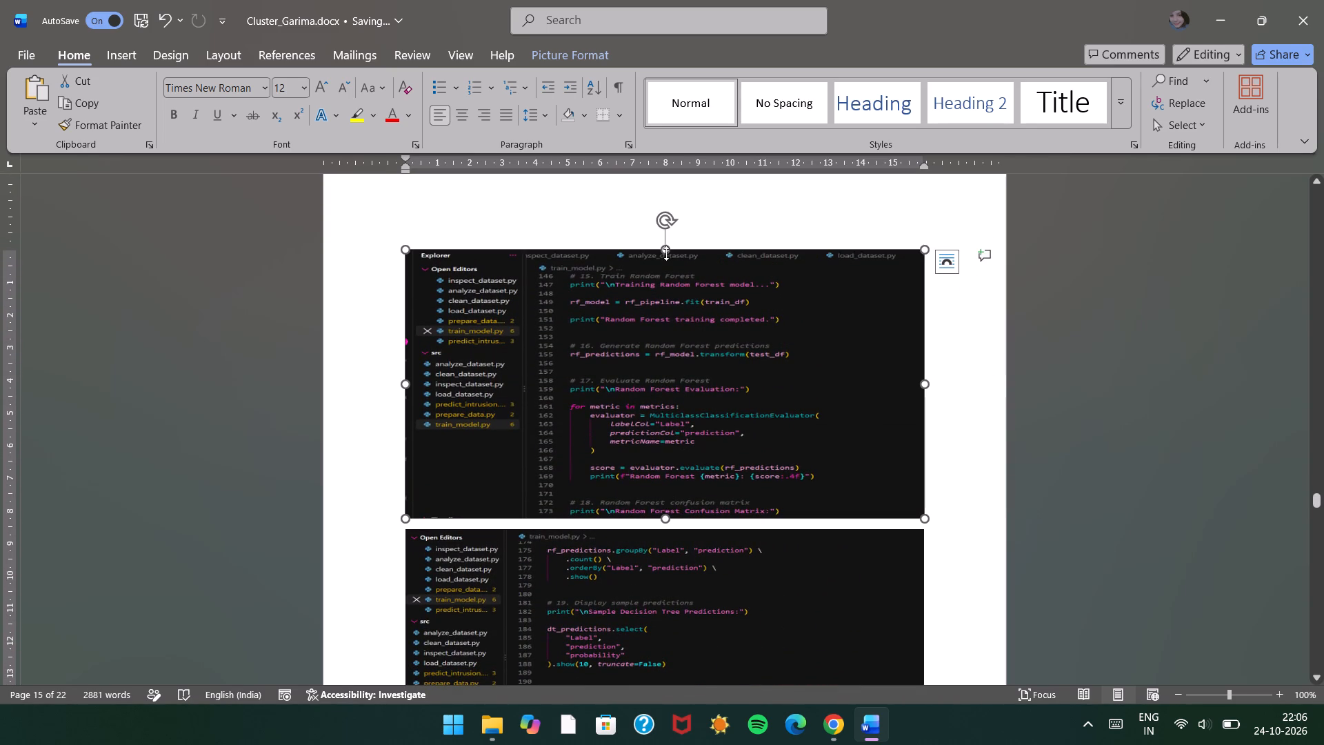
{"action": "left_click_drag", "start_coordinate": [666, 251], "coordinate": [666, 281]}
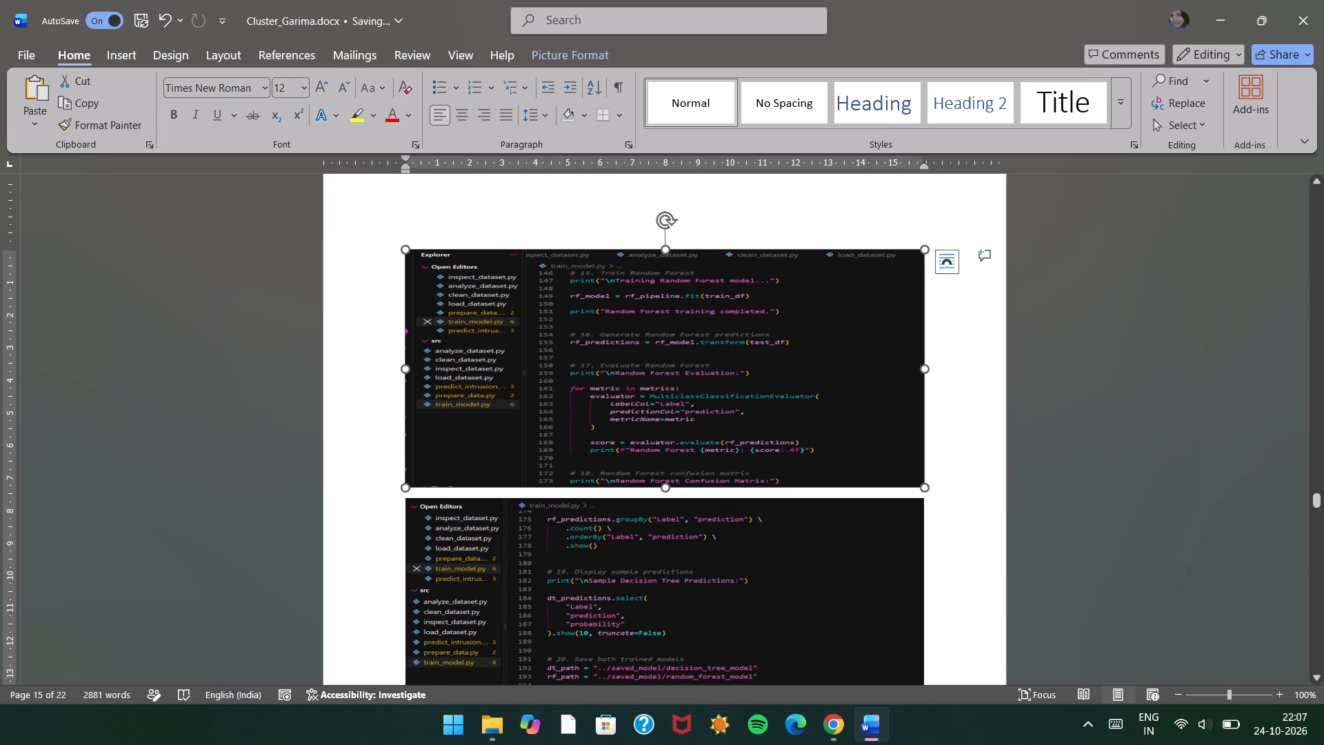
Shorten the train_model.py screenshot showing code lines 175 to 203 further to about 7.7 cm.
{"action": "scroll", "coordinate": [666, 281], "scroll_direction": "down", "scroll_amount": 1}
{"action": "left_click", "coordinate": [674, 482]}
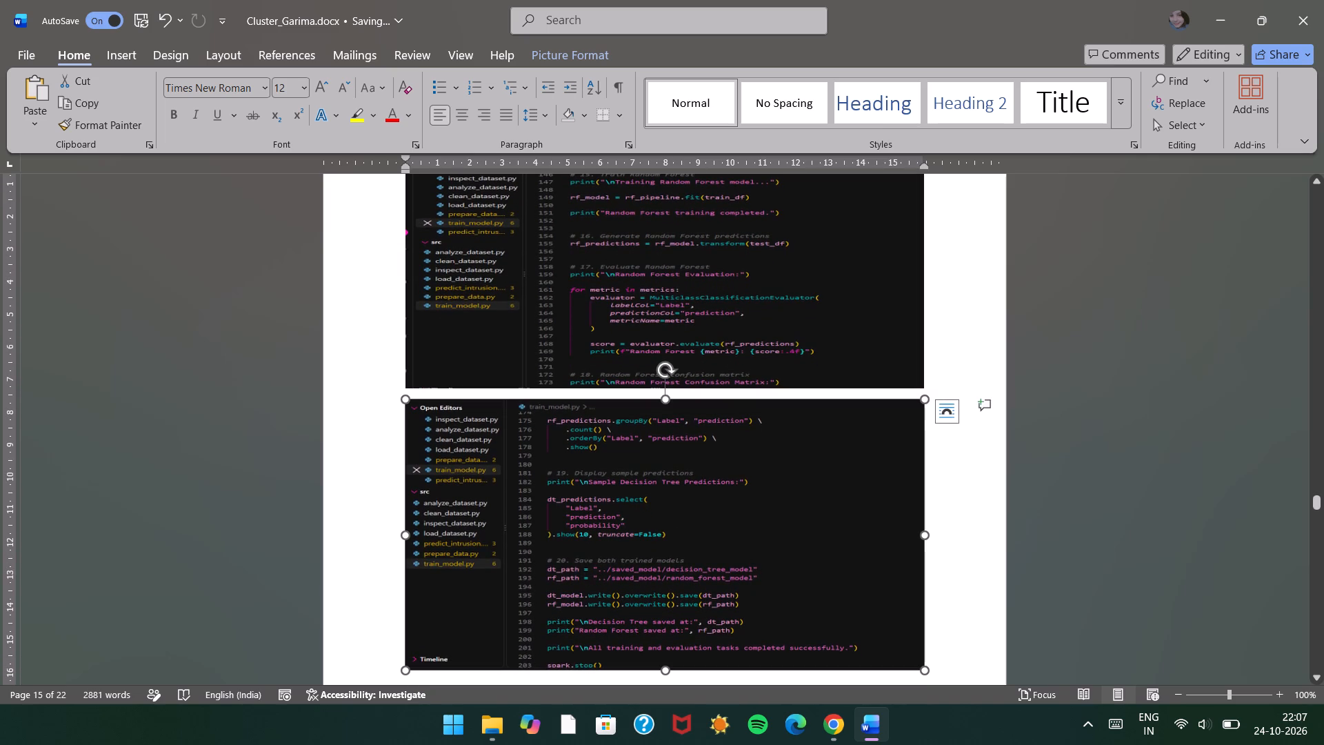
{"action": "left_click_drag", "start_coordinate": [665, 397], "coordinate": [665, 421]}
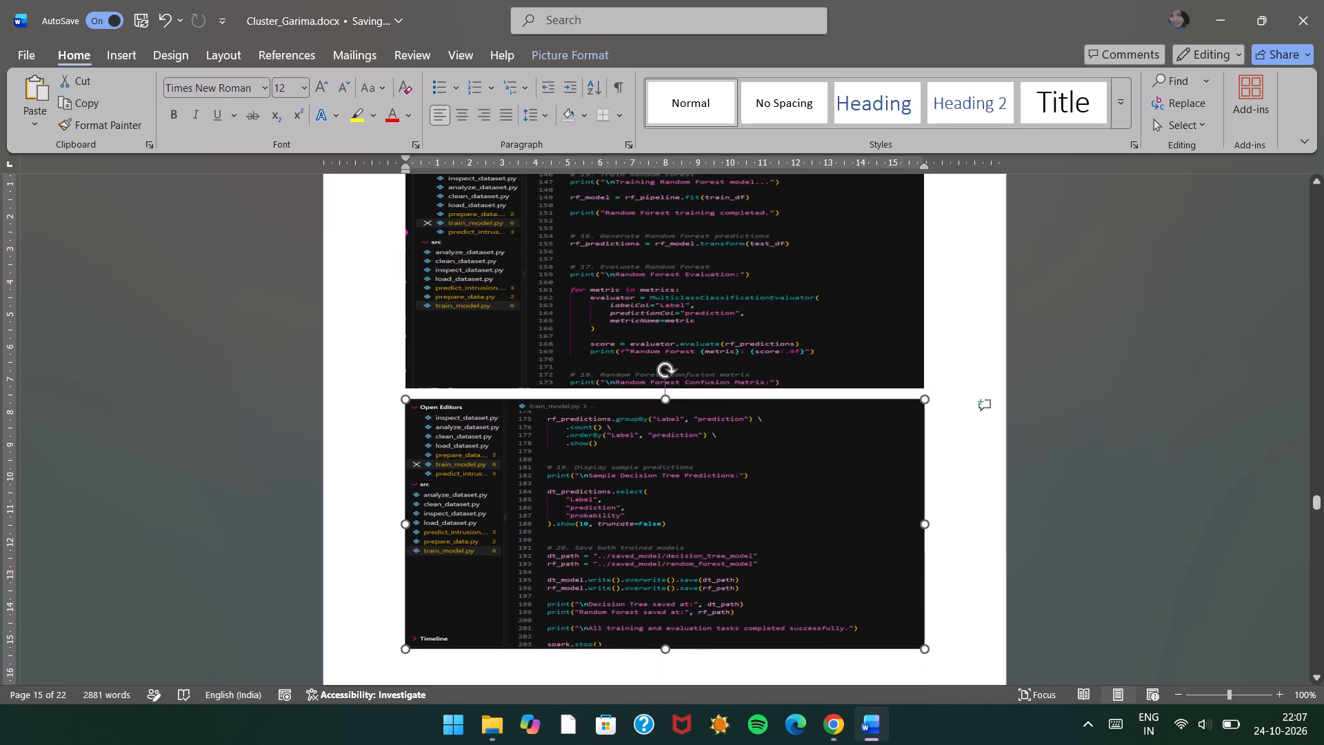
Reduce the height of the train_model.py terminal output screenshot to about 7 cm so it fits on the preceding page.
{"action": "scroll", "coordinate": [665, 421], "scroll_direction": "down", "scroll_amount": 7}
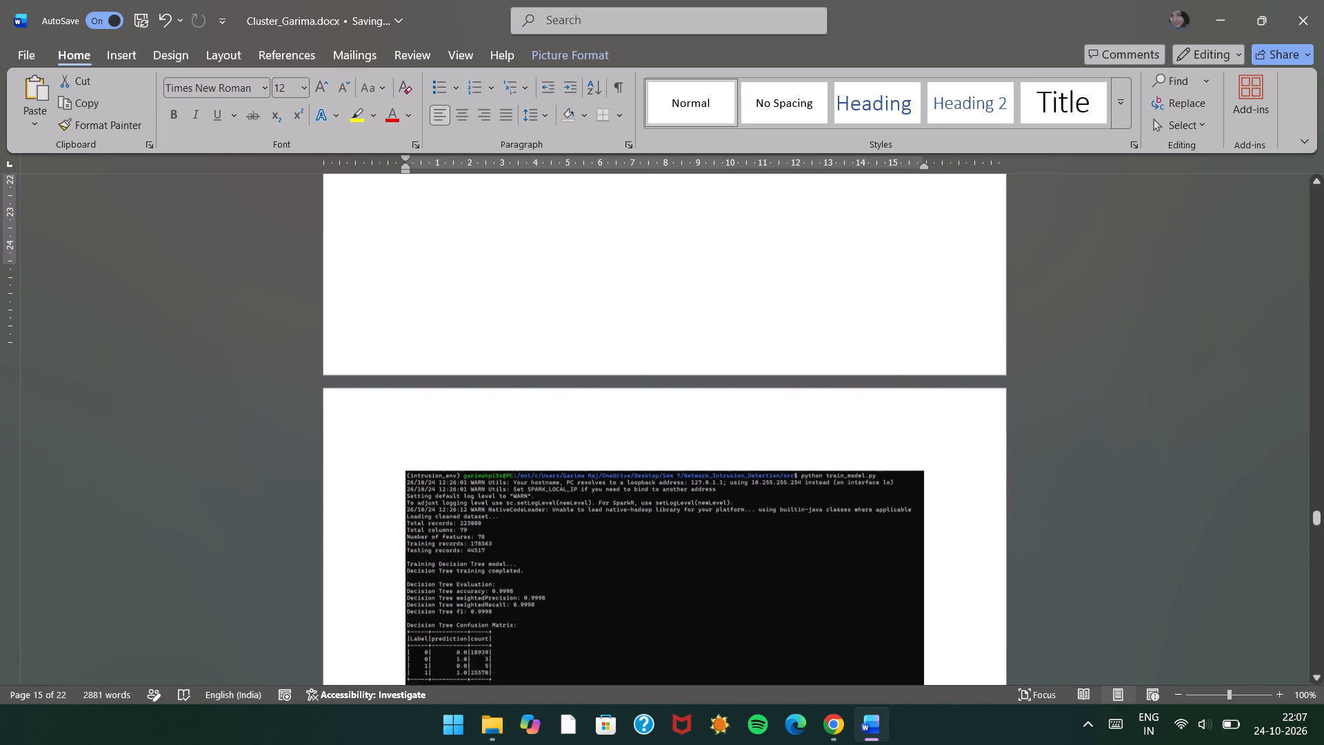
{"action": "scroll", "coordinate": [665, 421], "scroll_direction": "down", "scroll_amount": 1}
{"action": "left_click", "coordinate": [643, 547]}
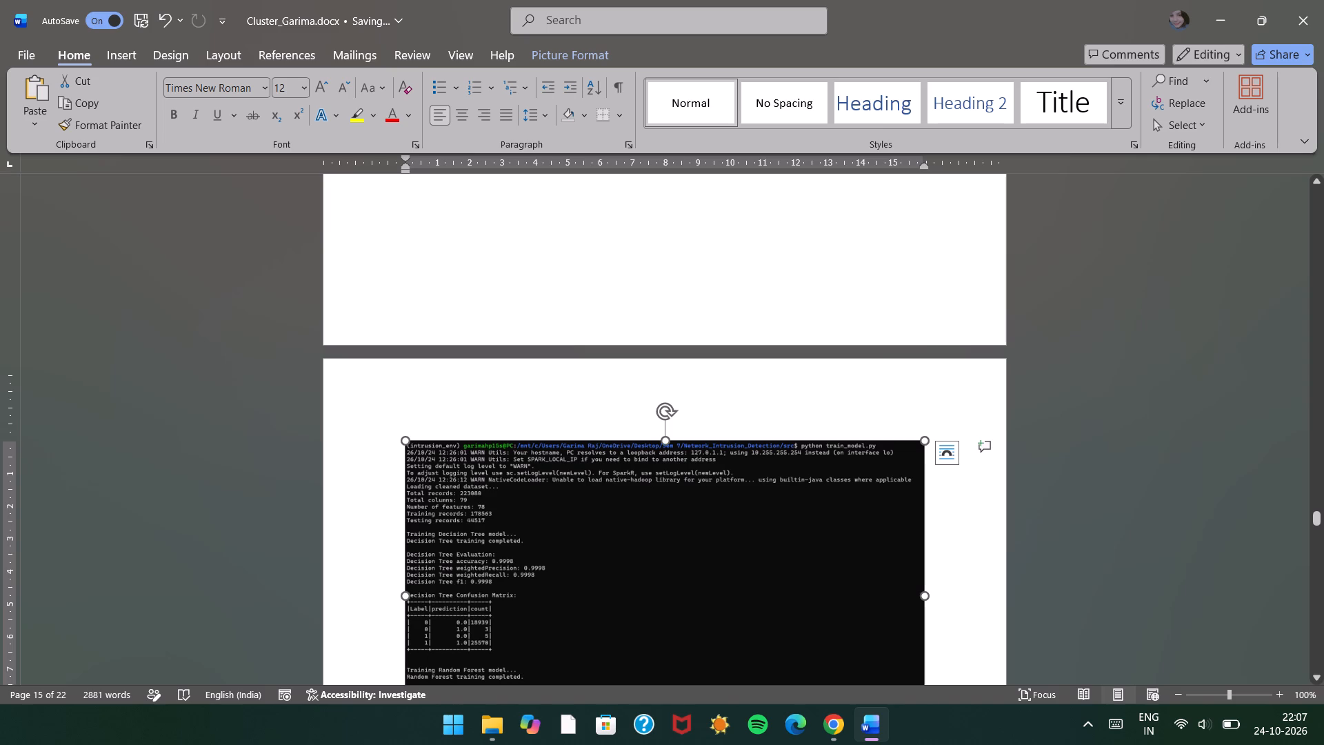
{"action": "left_click_drag", "start_coordinate": [664, 438], "coordinate": [668, 520]}
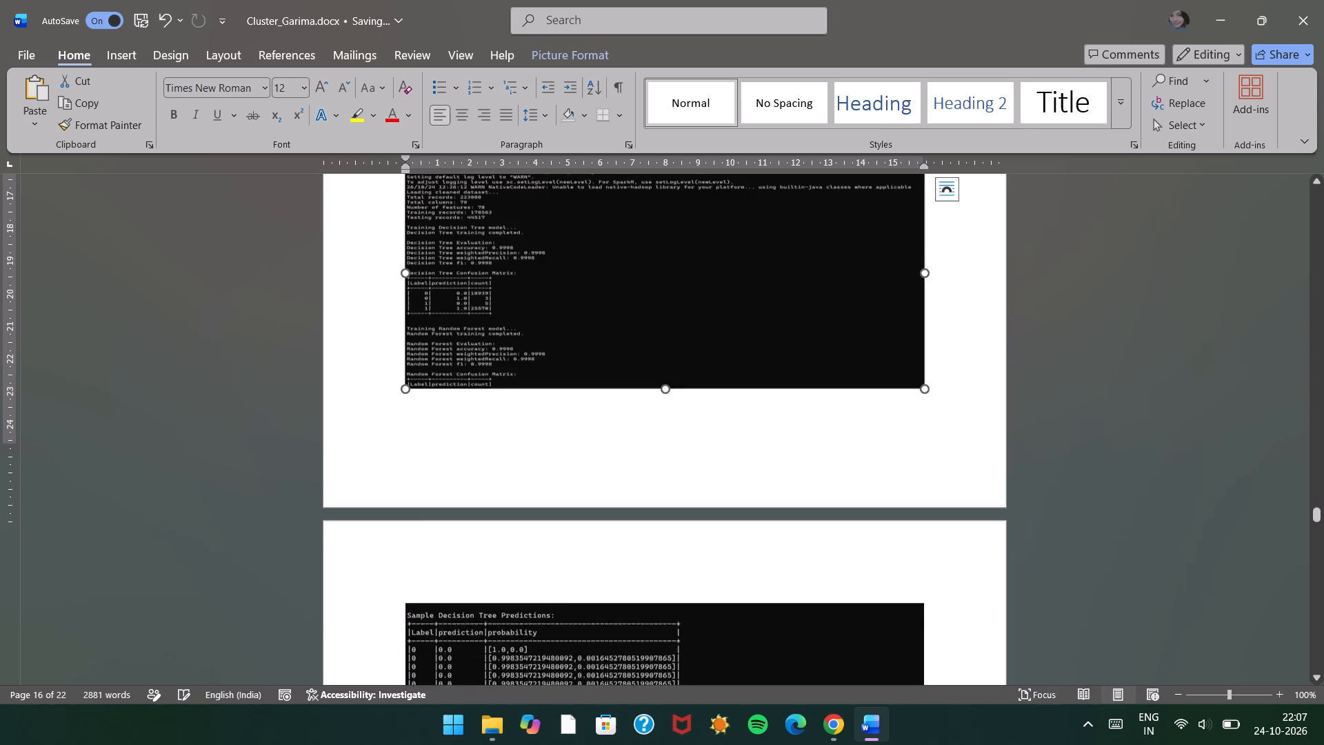
{"action": "scroll", "coordinate": [668, 520], "scroll_direction": "up", "scroll_amount": 1}
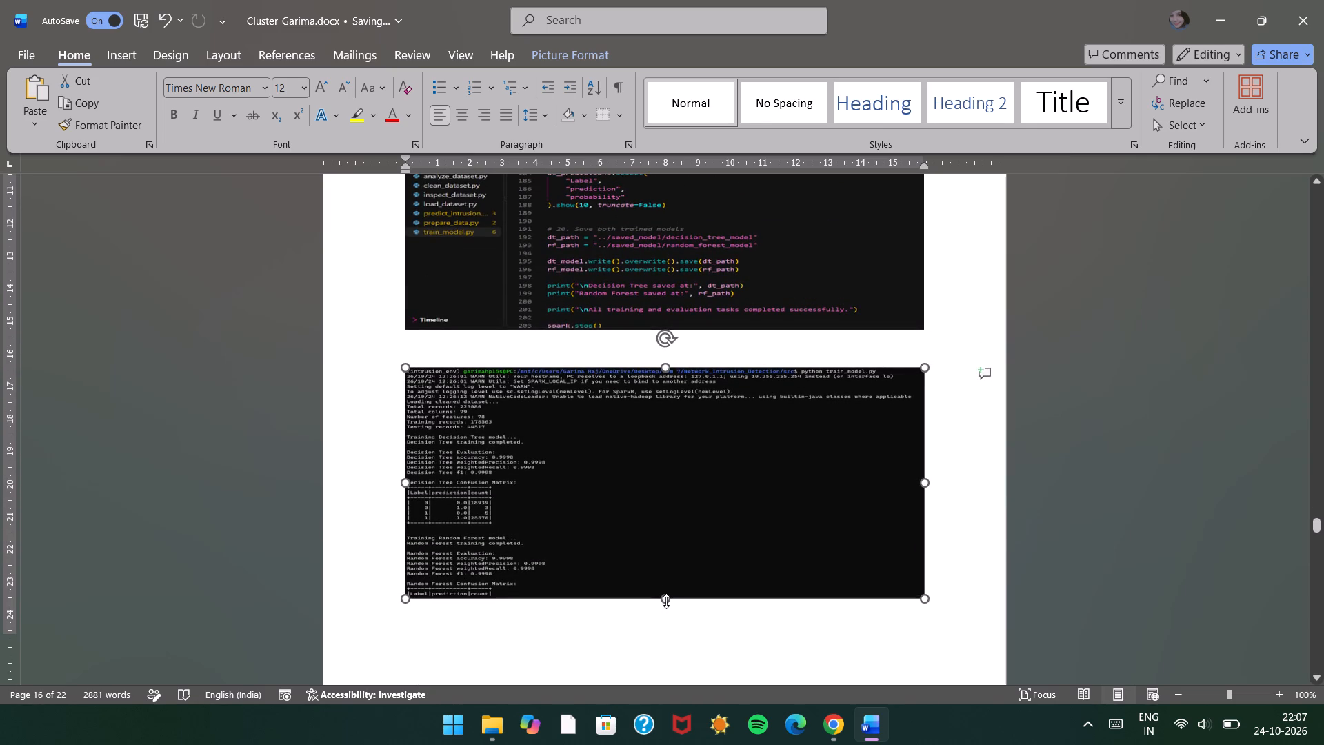
Delete the blank line between the last train_model.py code screenshot and the terminal output screenshot.
{"action": "left_click", "coordinate": [531, 346]}
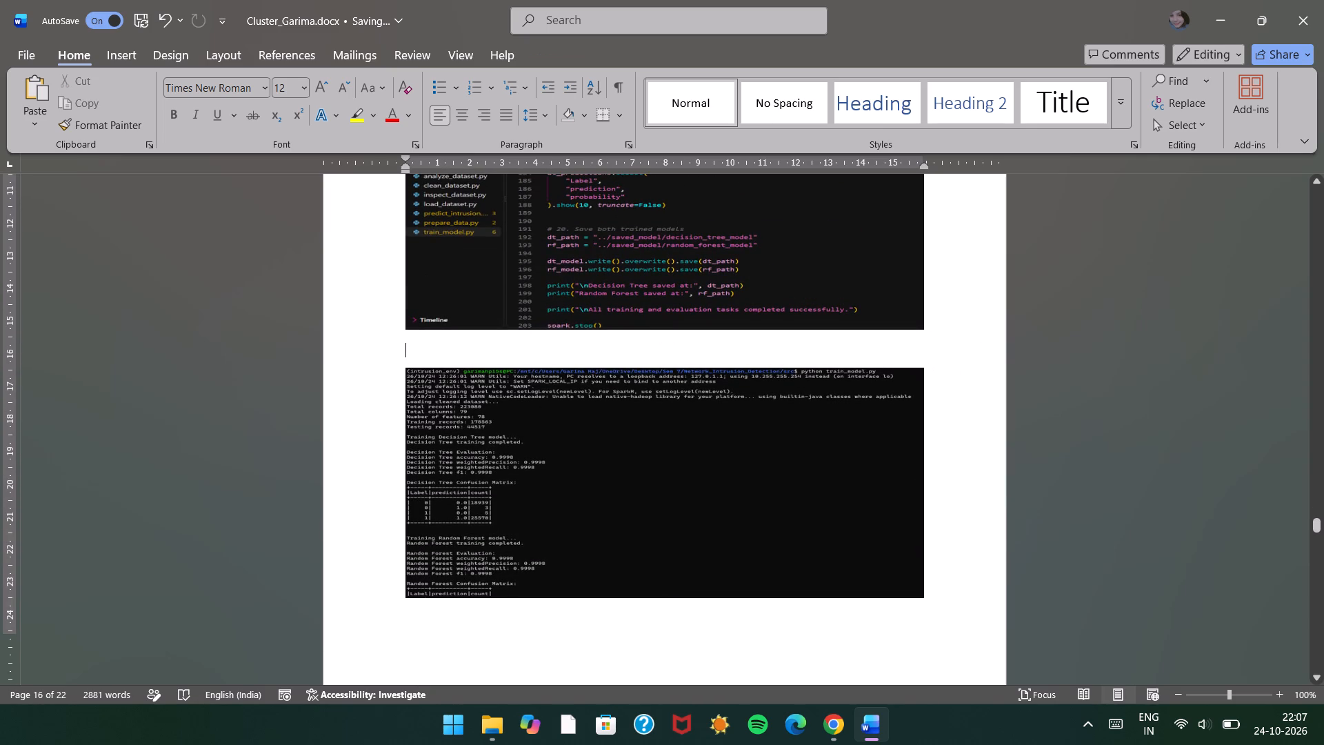
{"action": "key", "text": "BackSpace"}
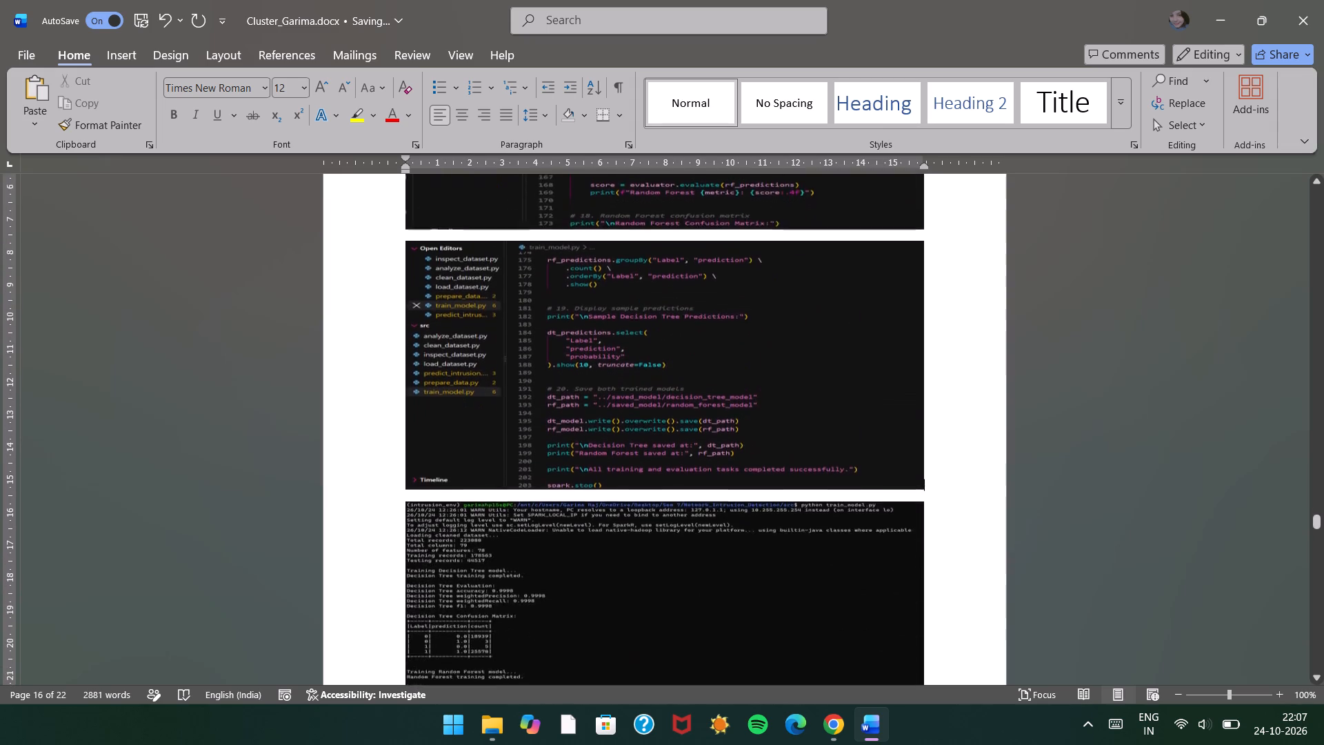
Increase the height of the train_model.py terminal output screenshot to about 9 cm to fill the page, keeping its width.
{"action": "scroll", "coordinate": [531, 346], "scroll_direction": "down", "scroll_amount": 2}
{"action": "left_click", "coordinate": [632, 390]}
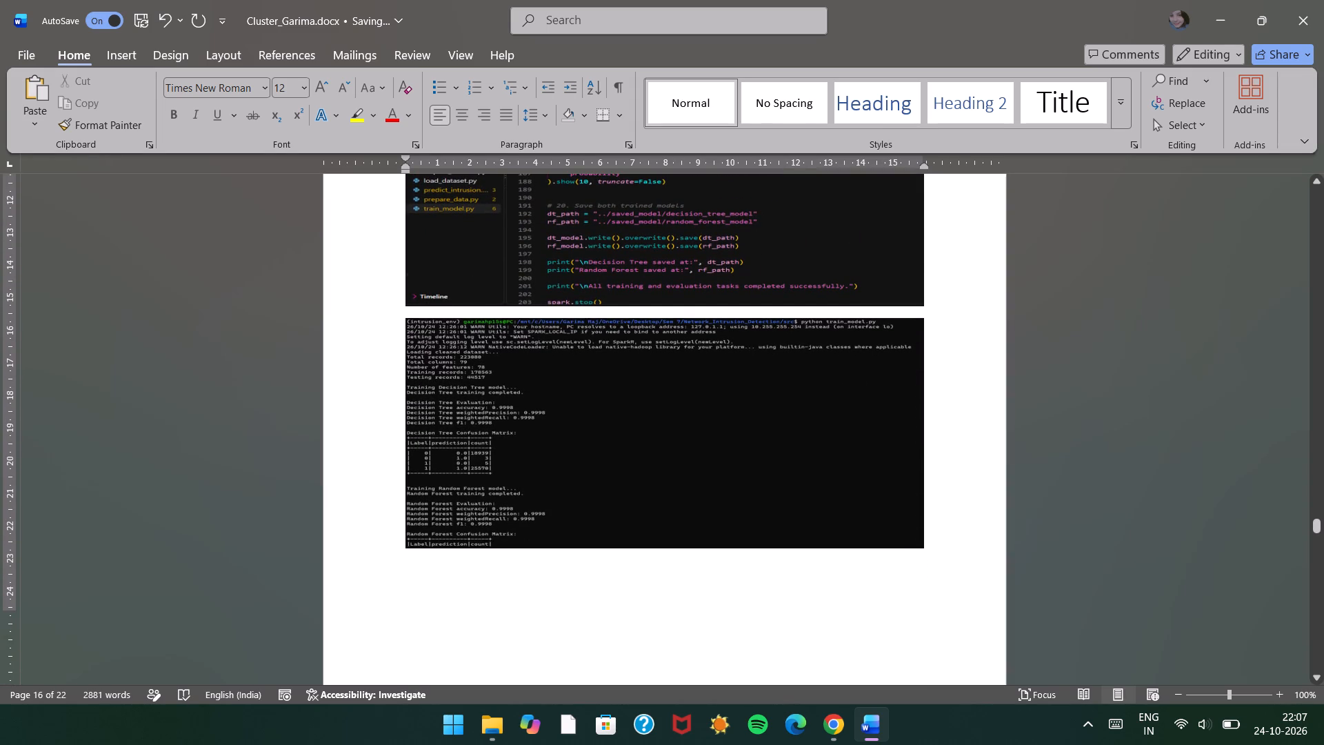
{"action": "scroll", "coordinate": [632, 390], "scroll_direction": "down", "scroll_amount": 1}
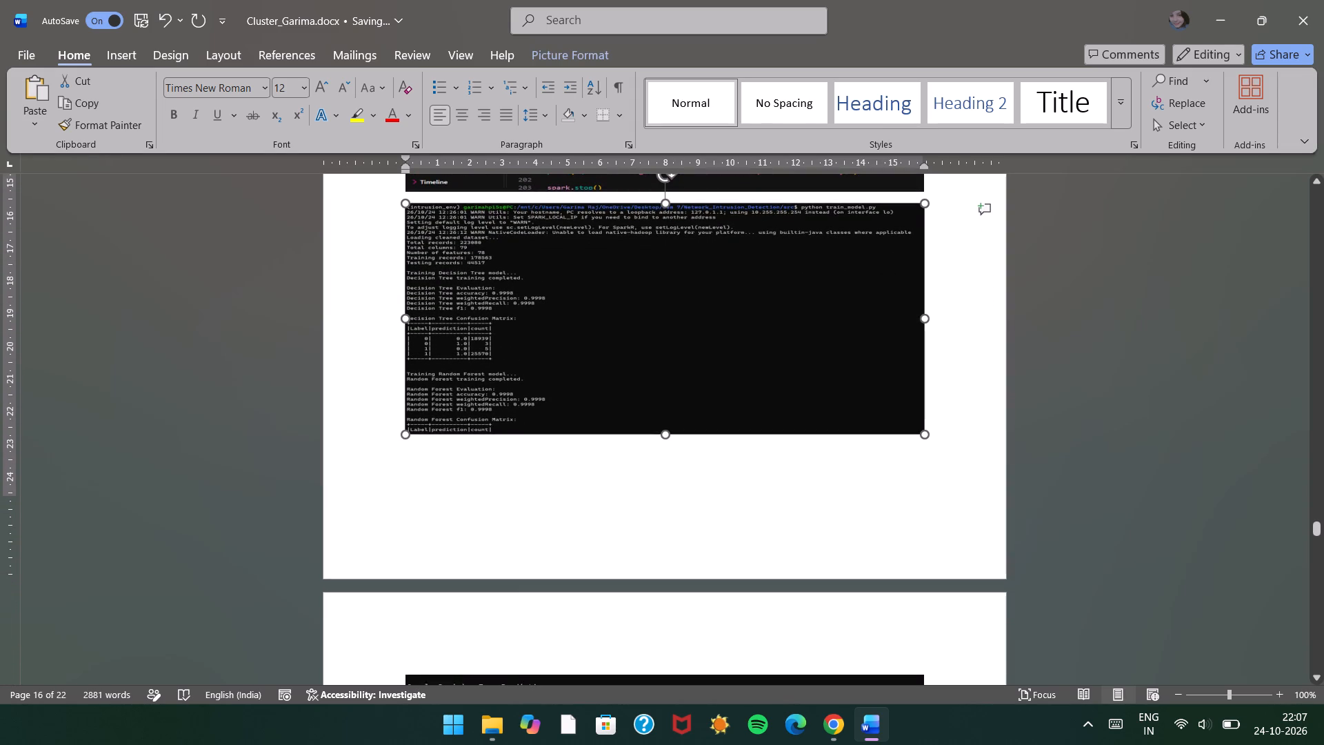
{"action": "left_click_drag", "start_coordinate": [666, 436], "coordinate": [664, 481]}
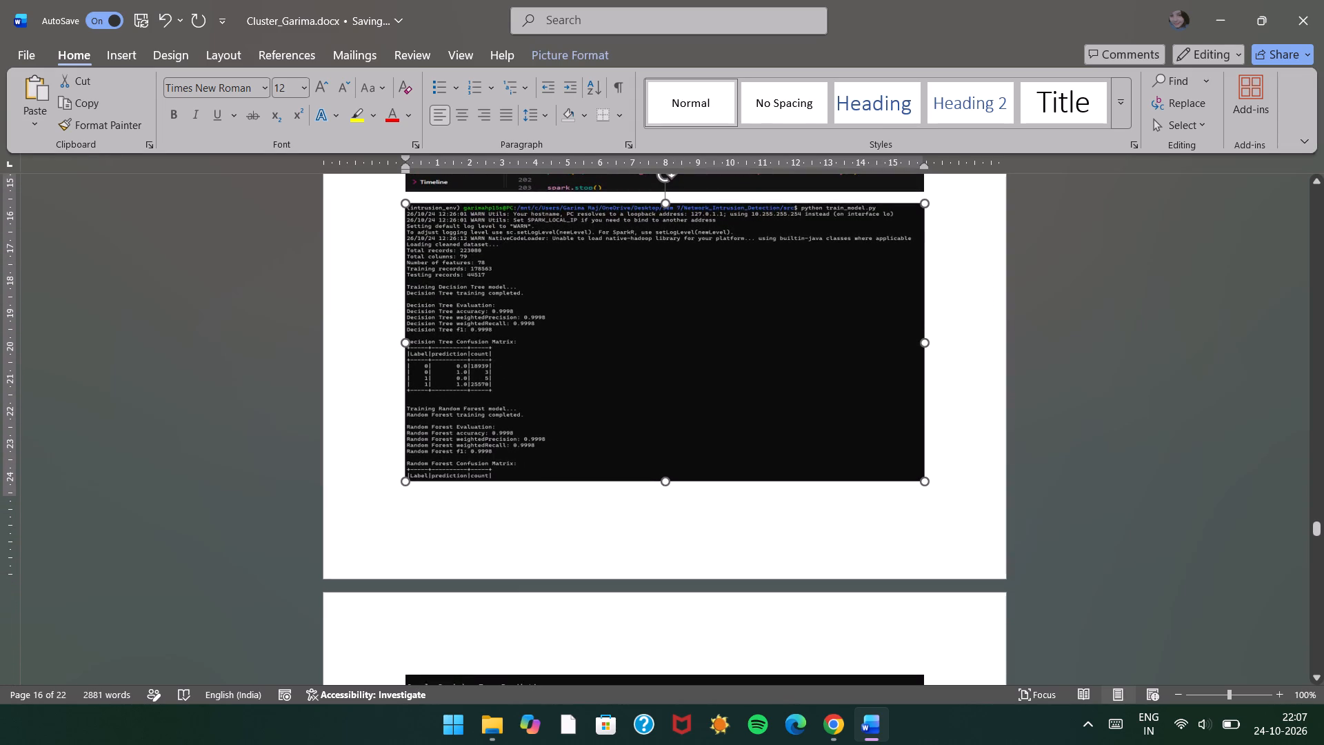
{"action": "left_click_drag", "start_coordinate": [664, 481], "coordinate": [666, 492]}
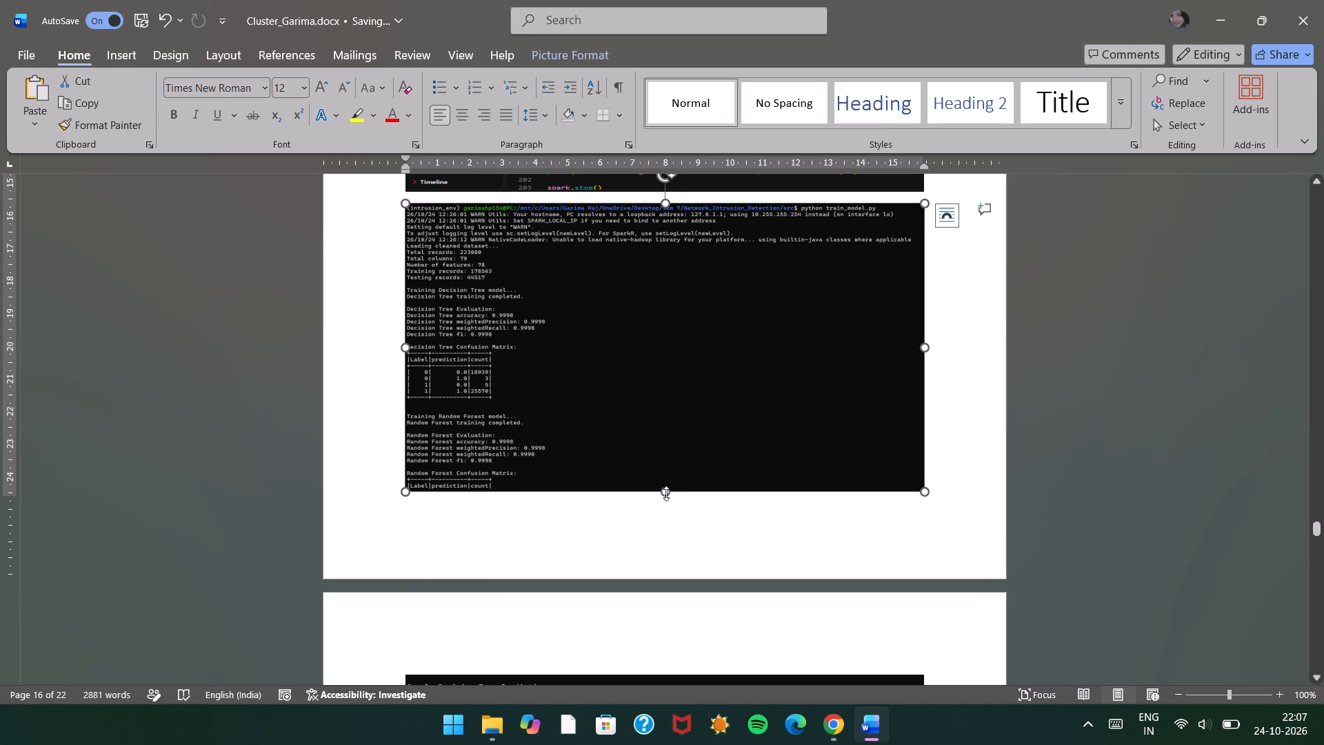
{"action": "left_click", "coordinate": [666, 493]}
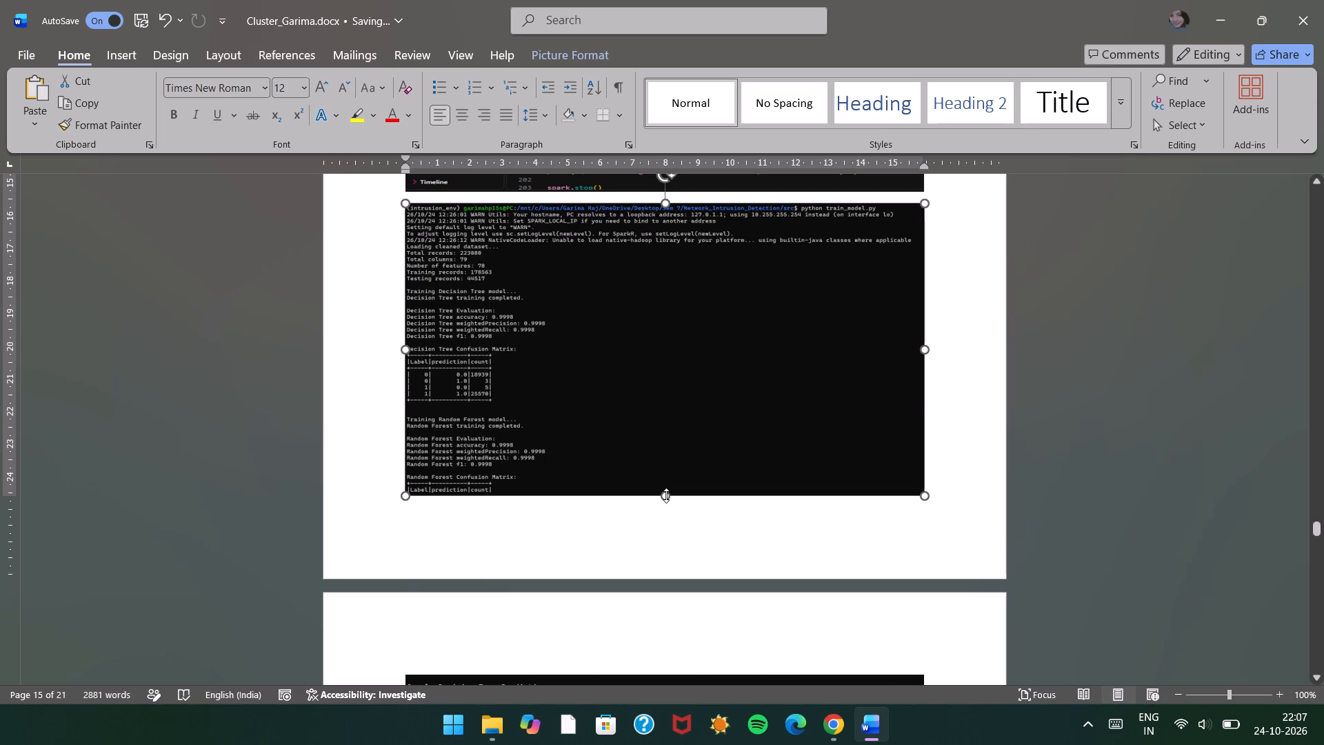
{"action": "scroll", "coordinate": [665, 562], "scroll_direction": "down", "scroll_amount": 4}
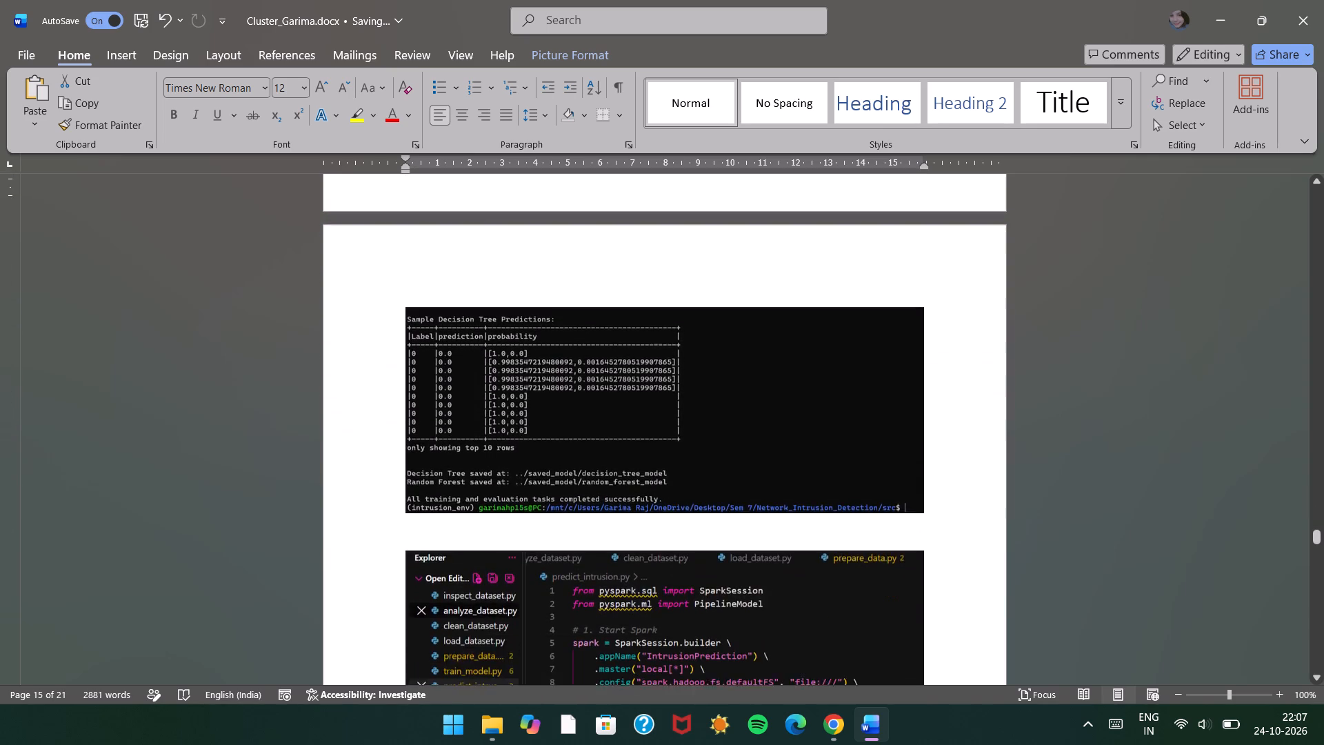
{"action": "scroll", "coordinate": [665, 562], "scroll_direction": "down", "scroll_amount": 1}
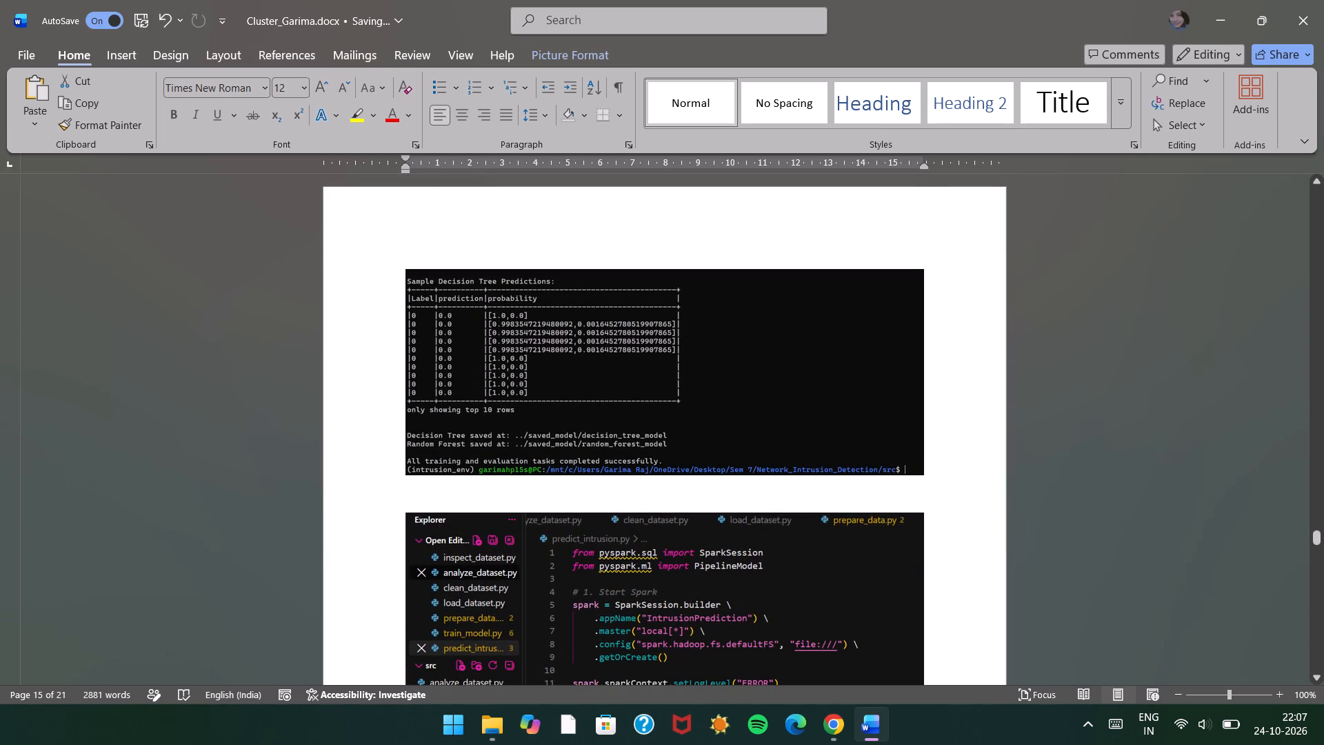
{"action": "scroll", "coordinate": [608, 414], "scroll_direction": "up", "scroll_amount": 2}
{"action": "left_click", "coordinate": [533, 372]}
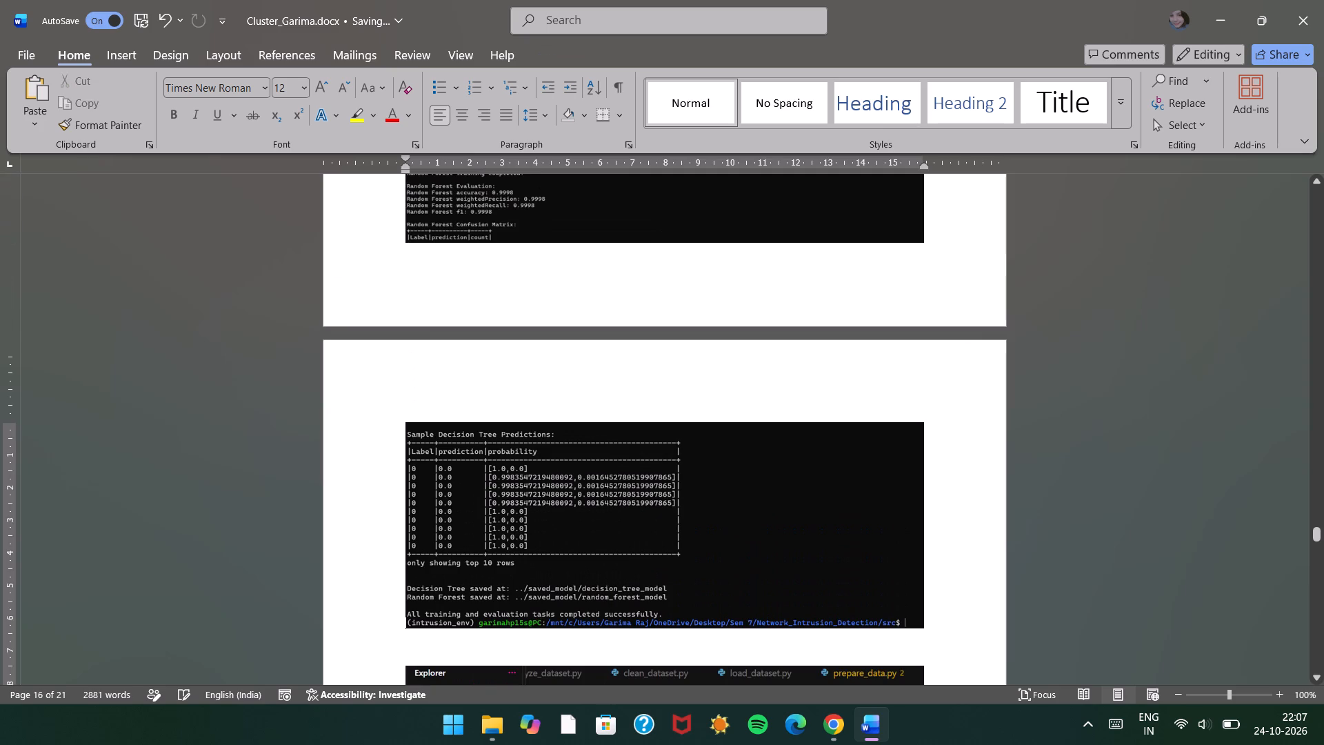
{"action": "scroll", "coordinate": [533, 372], "scroll_direction": "down", "scroll_amount": 3}
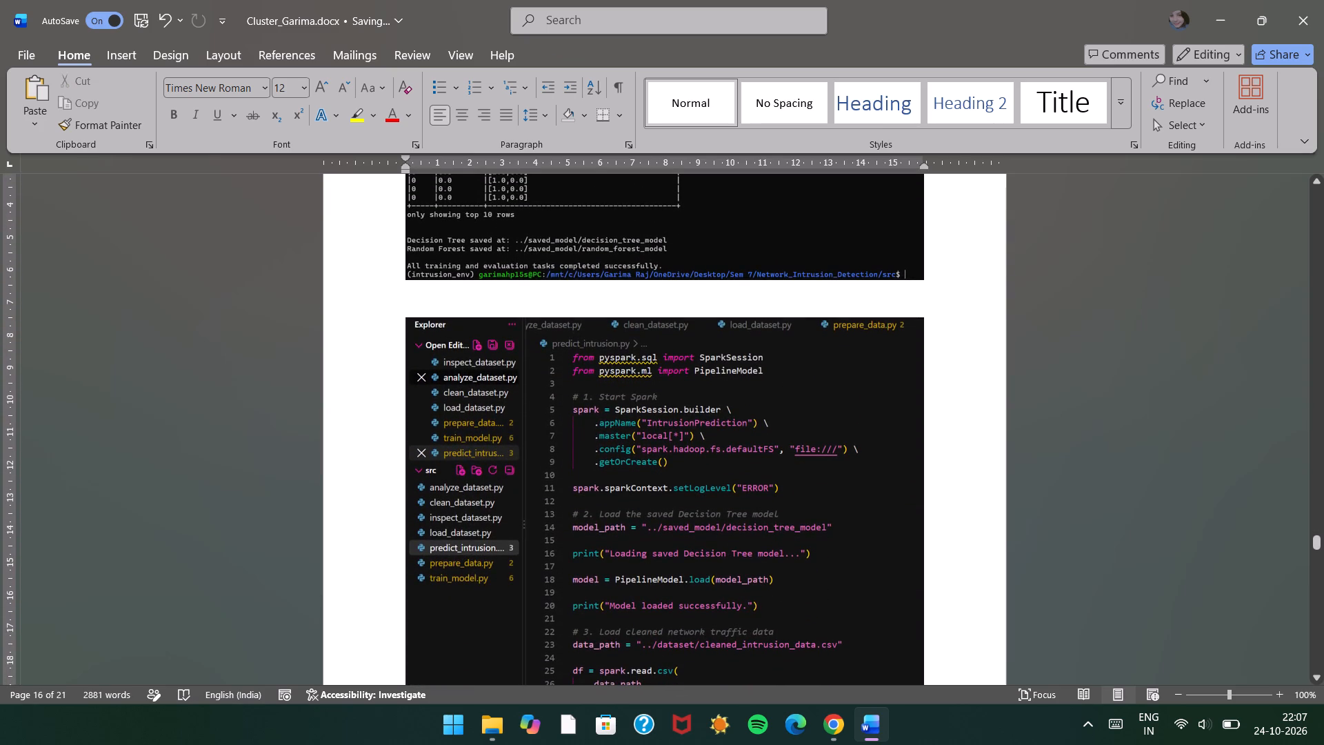
{"action": "left_click", "coordinate": [574, 302]}
{"action": "key", "text": "Return"}
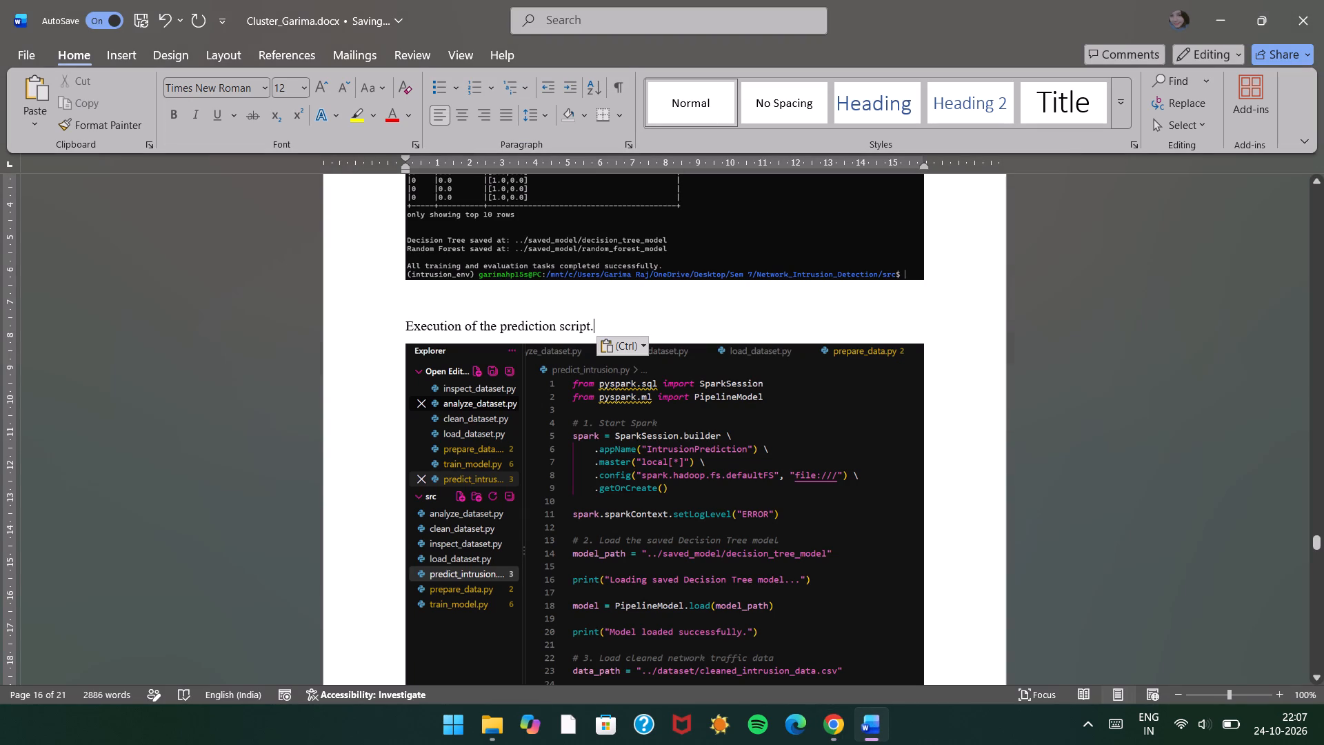
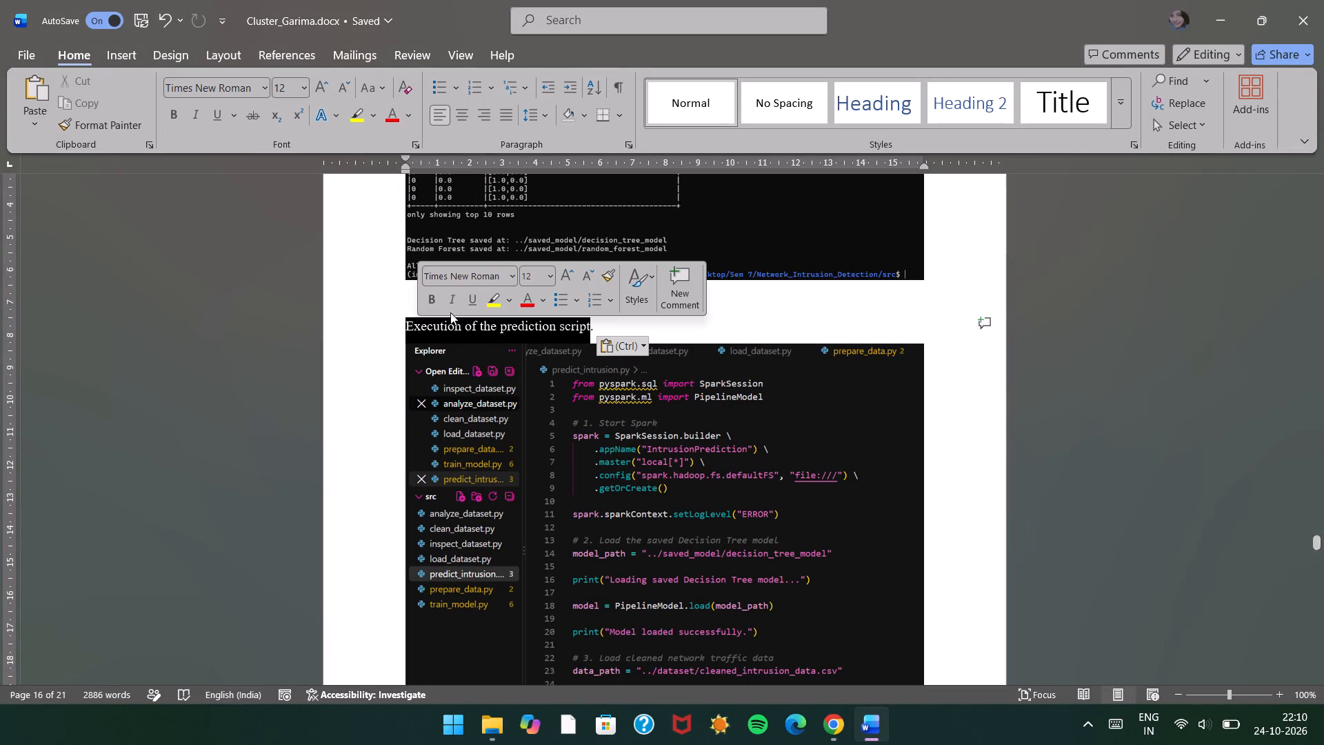
Italicize the caption "Execution of the prediction script." above the first predict_intrusion.py screenshot and deselect it.
{"action": "left_click", "coordinate": [457, 301]}
{"action": "left_click", "coordinate": [348, 455]}
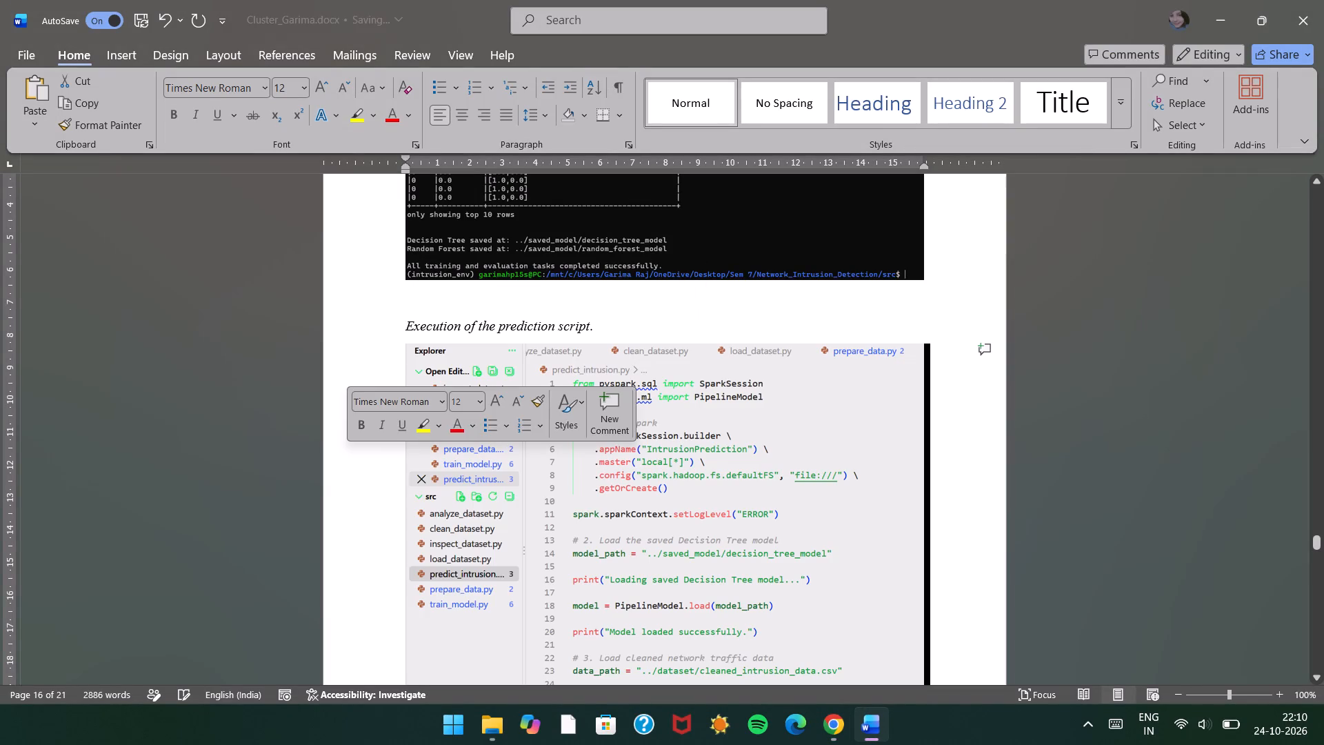
{"action": "right_click", "coordinate": [348, 455]}
{"action": "left_click", "coordinate": [981, 321]}
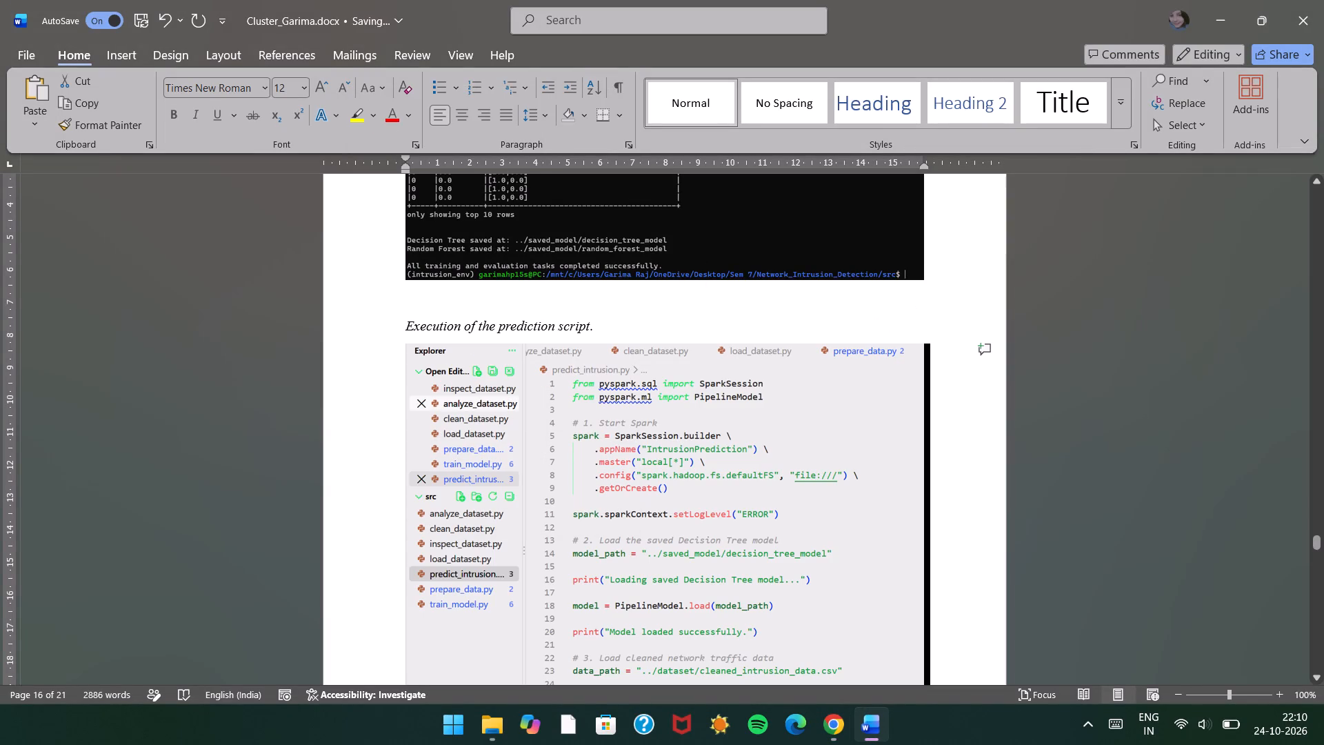
{"action": "left_click", "coordinate": [943, 231]}
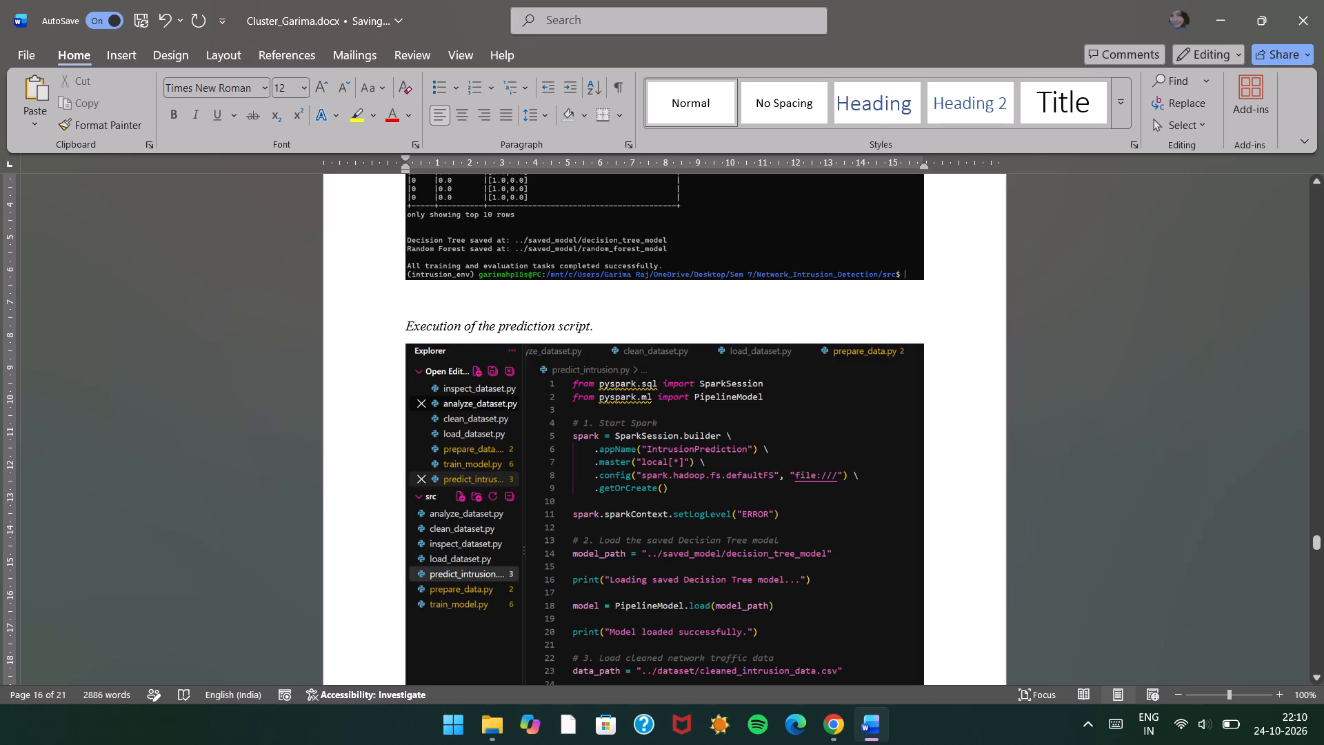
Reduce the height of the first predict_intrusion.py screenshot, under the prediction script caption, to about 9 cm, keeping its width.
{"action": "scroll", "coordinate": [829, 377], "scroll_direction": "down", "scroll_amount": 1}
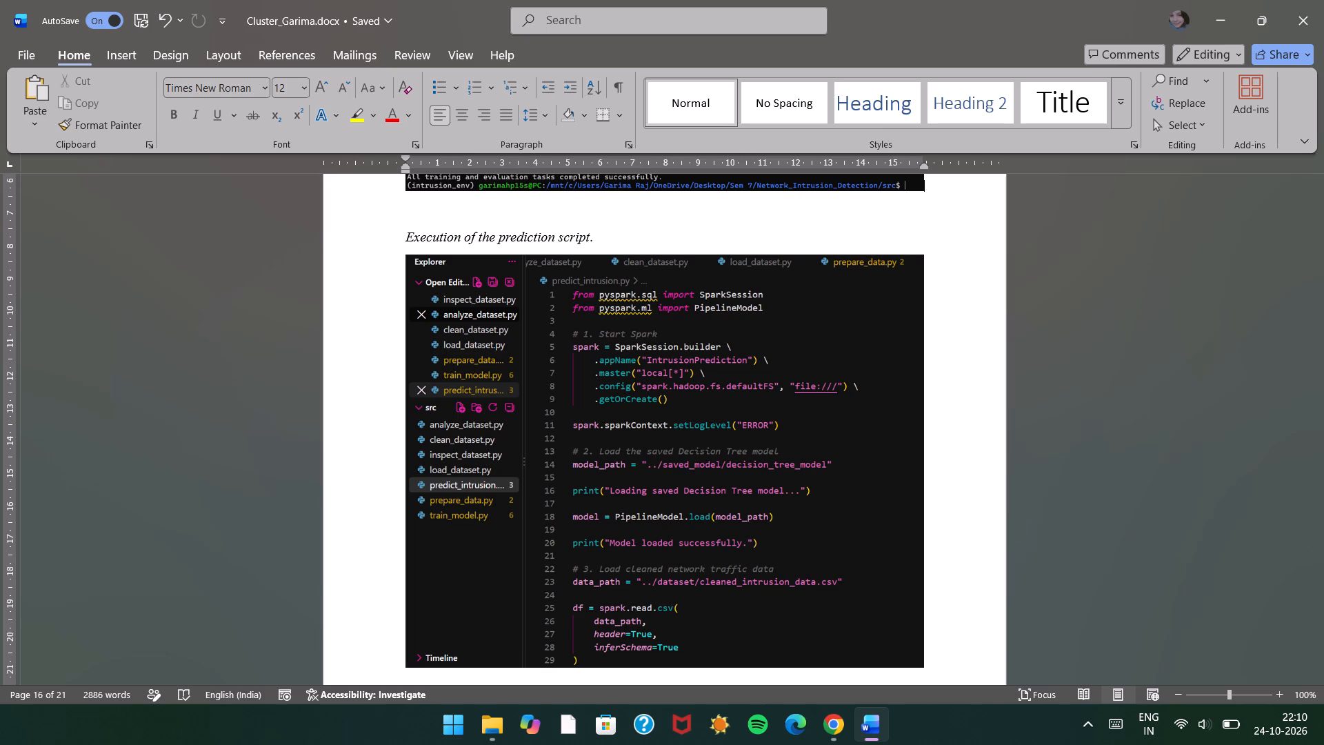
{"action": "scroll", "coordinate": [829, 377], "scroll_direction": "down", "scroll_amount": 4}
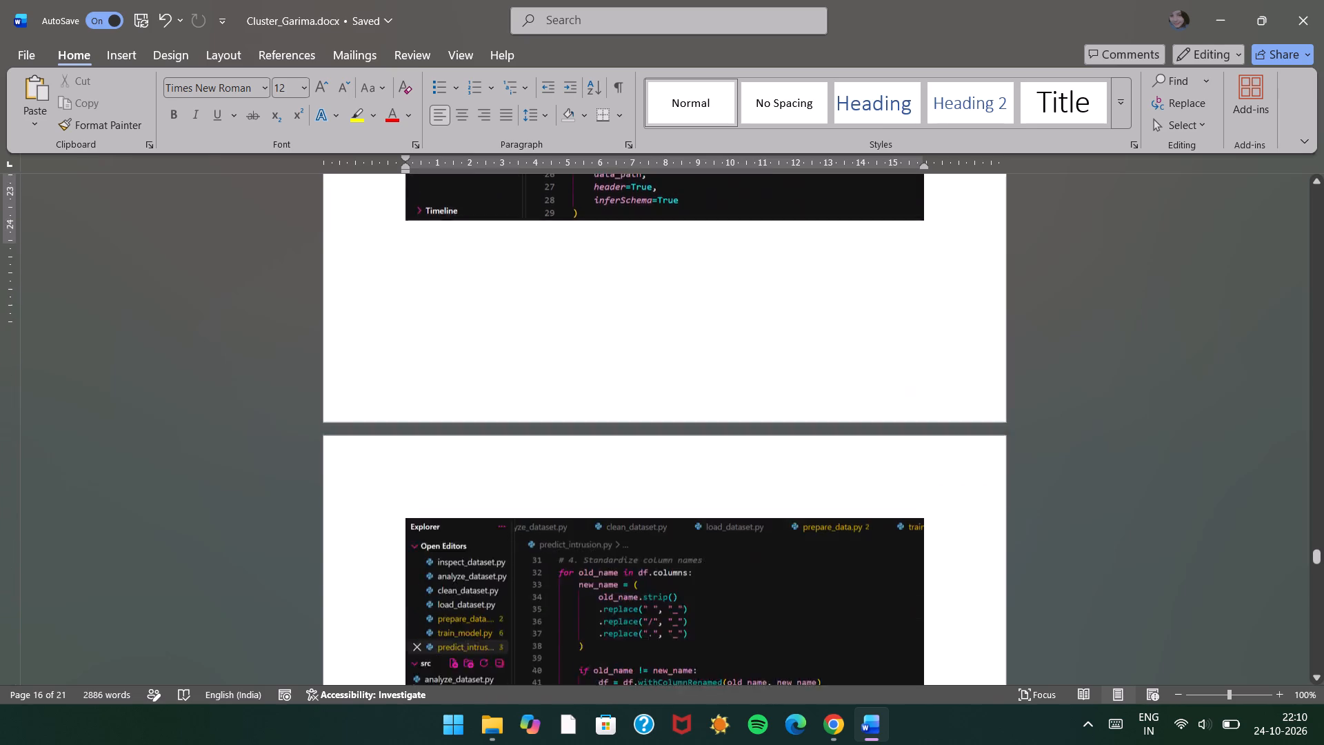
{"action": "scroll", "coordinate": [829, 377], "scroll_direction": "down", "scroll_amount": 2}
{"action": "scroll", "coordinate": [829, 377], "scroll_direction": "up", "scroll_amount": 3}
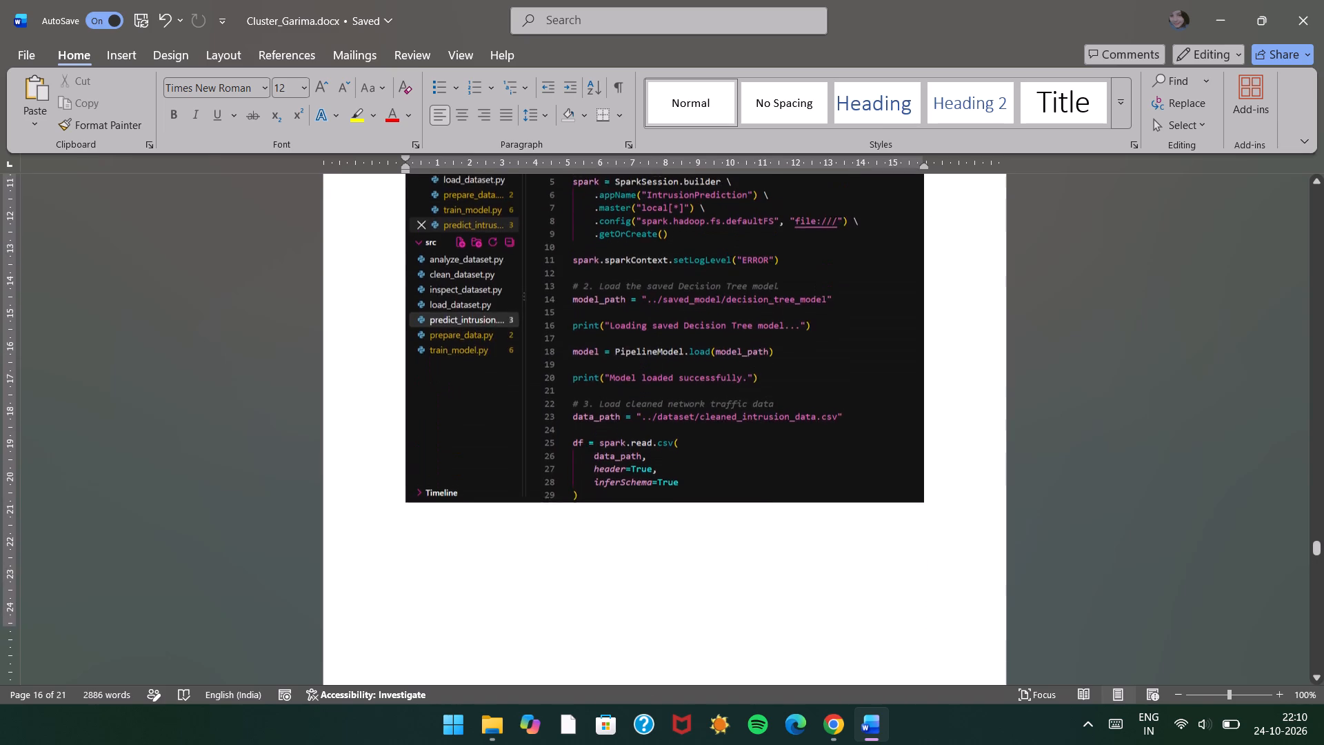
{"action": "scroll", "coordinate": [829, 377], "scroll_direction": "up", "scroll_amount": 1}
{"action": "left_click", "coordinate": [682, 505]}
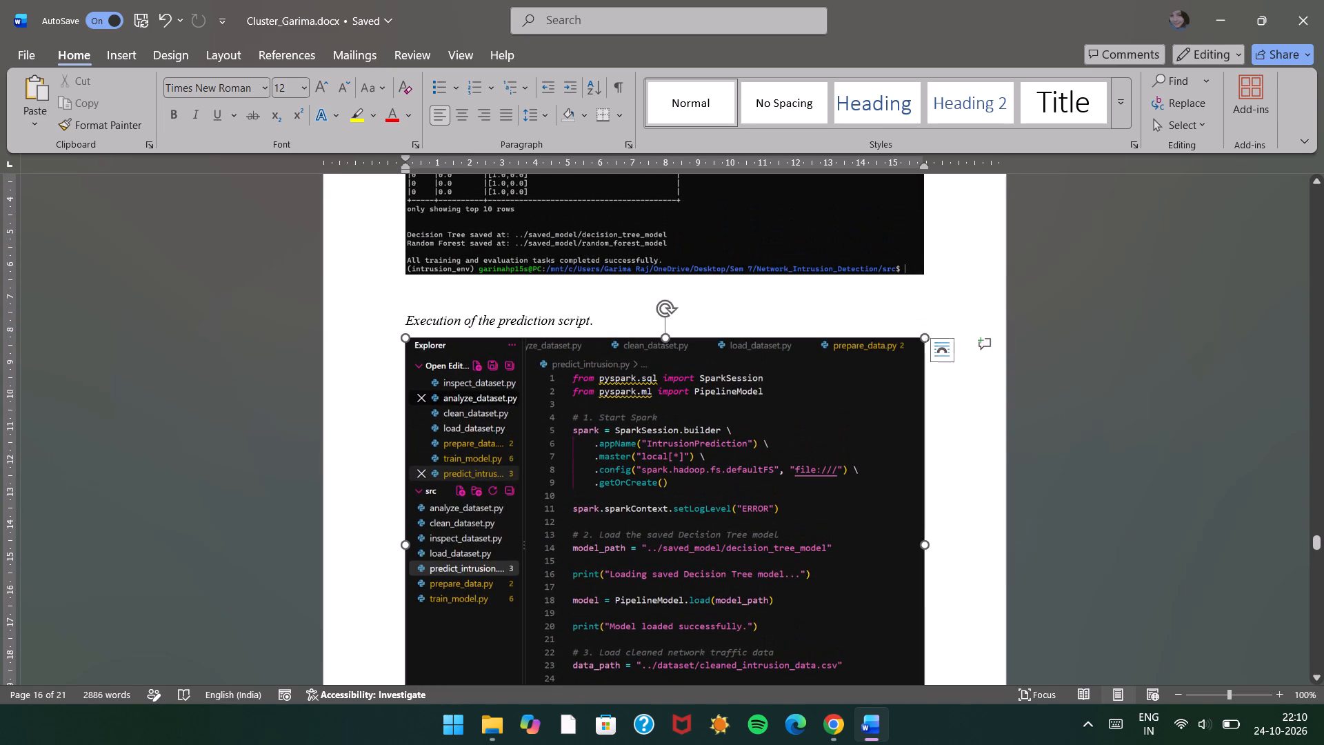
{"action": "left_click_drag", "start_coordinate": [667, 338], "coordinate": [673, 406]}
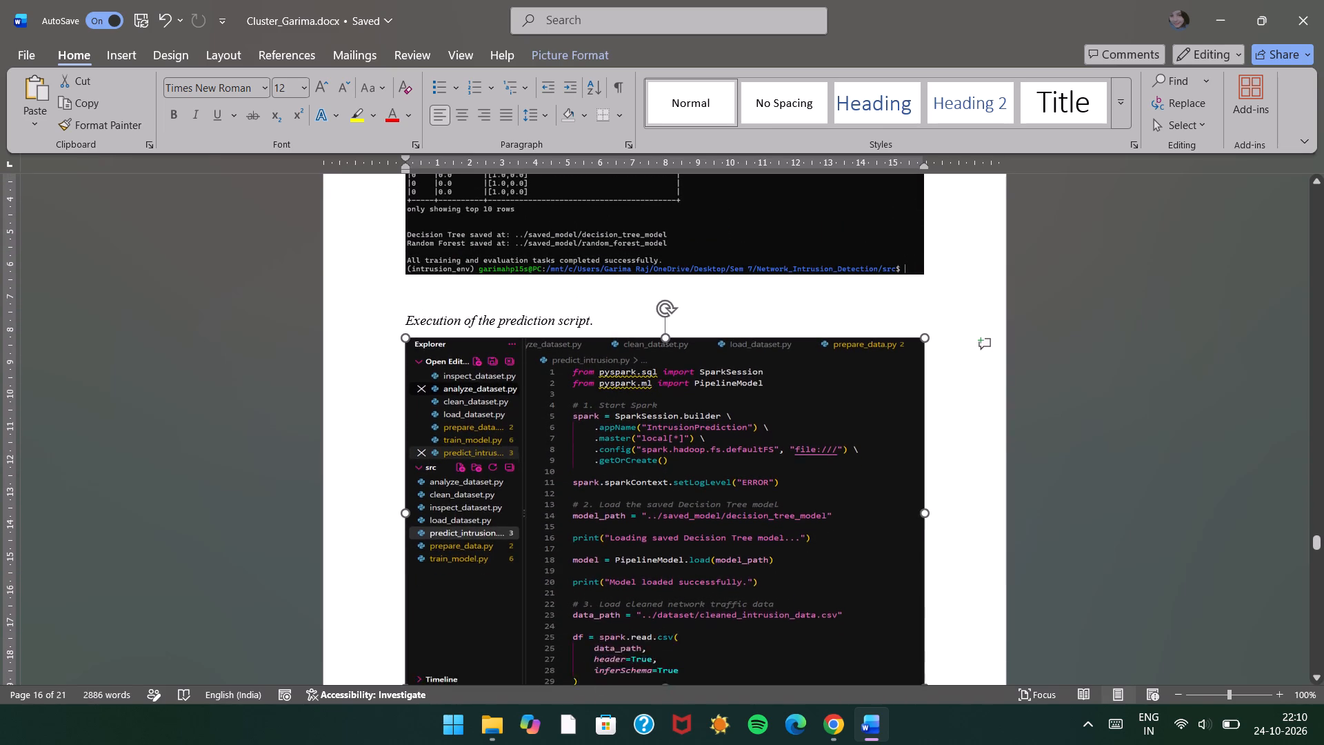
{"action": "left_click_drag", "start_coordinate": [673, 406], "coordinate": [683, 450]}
Reduce the height of the second predict_intrusion.py screenshot, starting at code line 31, to about 9 cm, keeping its width.
{"action": "scroll", "coordinate": [683, 450], "scroll_direction": "down", "scroll_amount": 4}
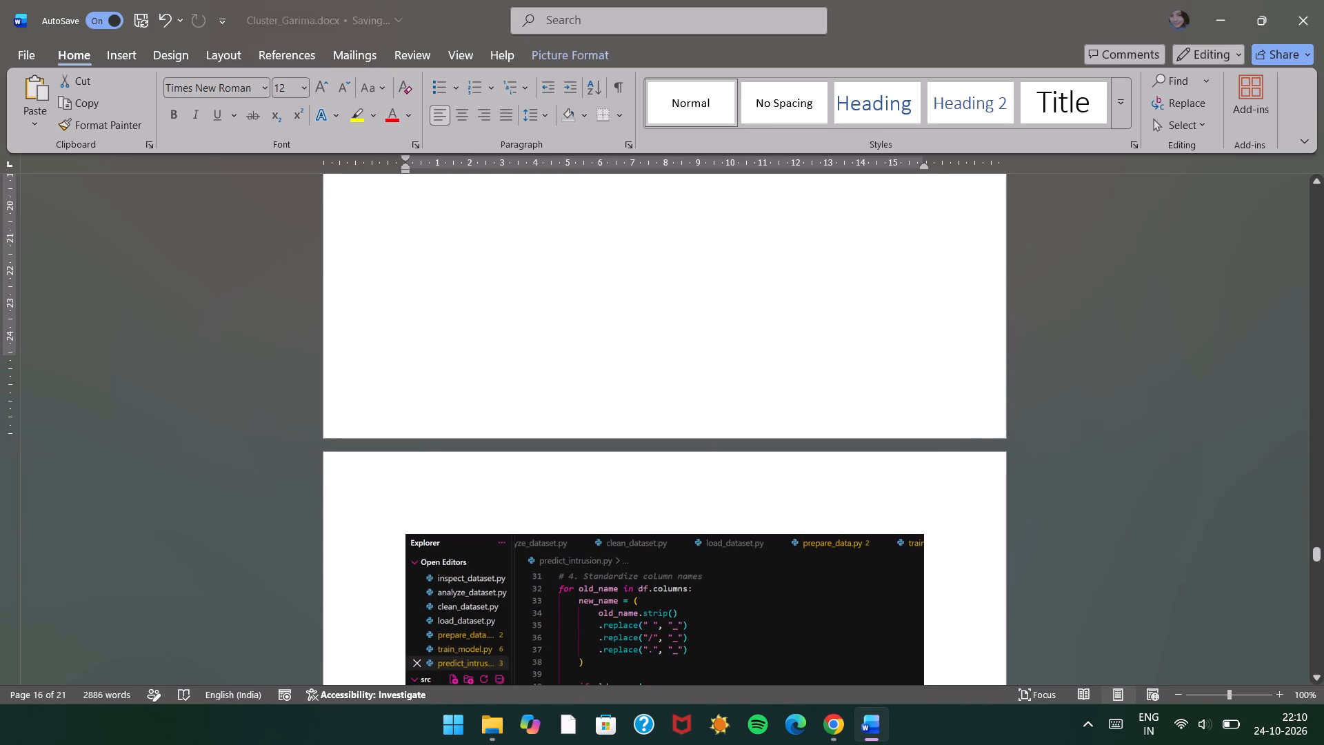
{"action": "left_click", "coordinate": [667, 596]}
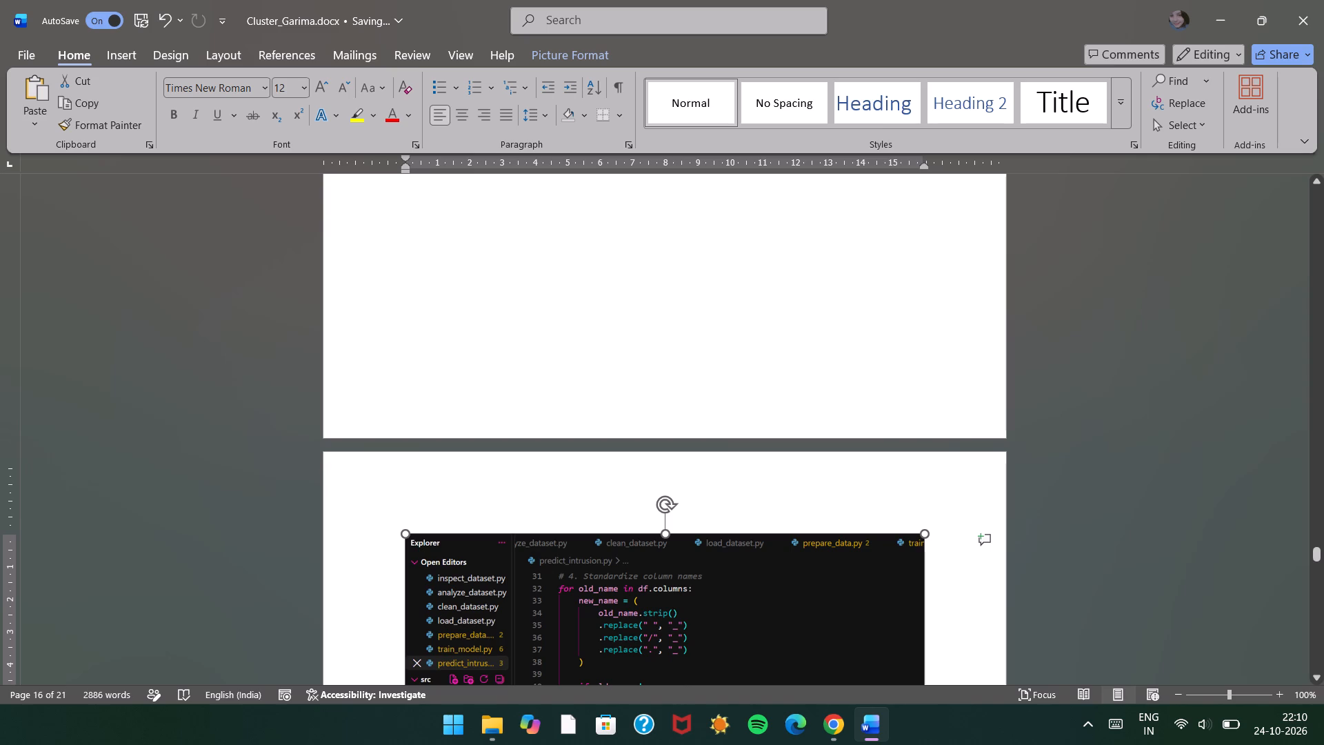
{"action": "left_click_drag", "start_coordinate": [665, 535], "coordinate": [681, 637]}
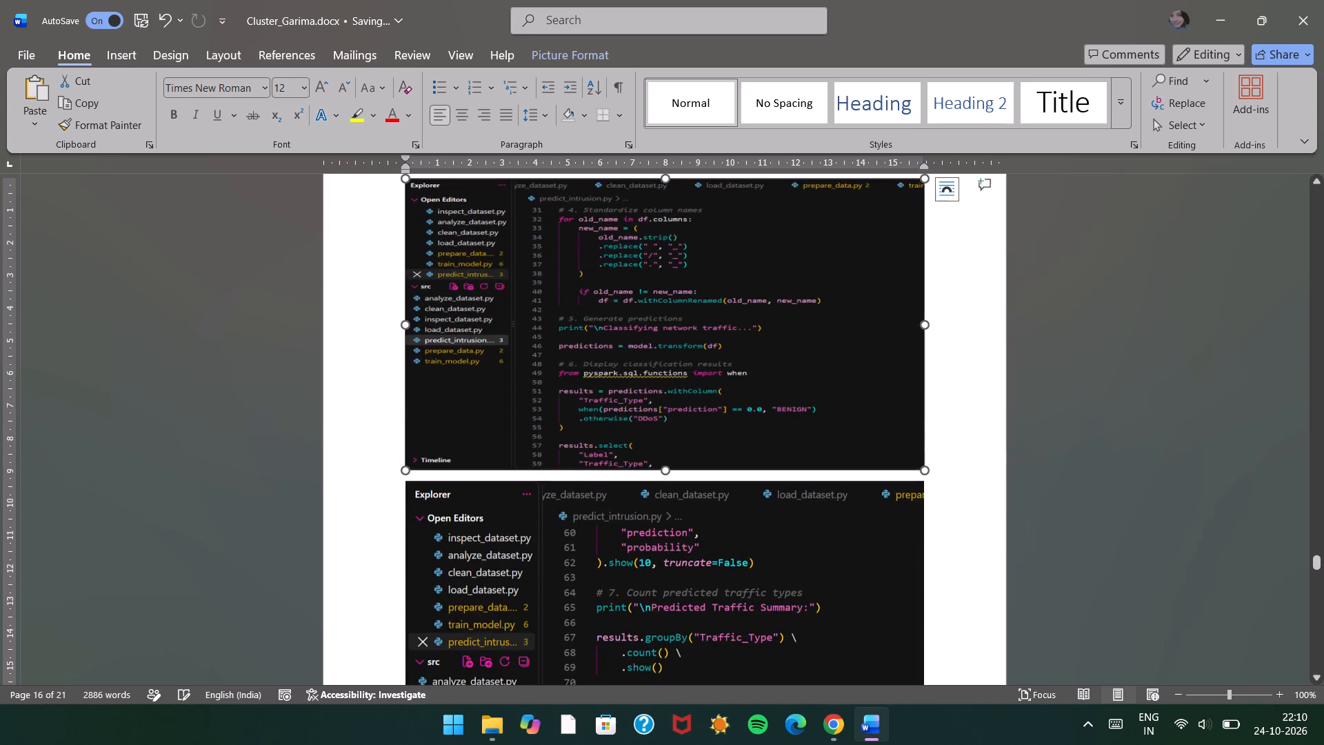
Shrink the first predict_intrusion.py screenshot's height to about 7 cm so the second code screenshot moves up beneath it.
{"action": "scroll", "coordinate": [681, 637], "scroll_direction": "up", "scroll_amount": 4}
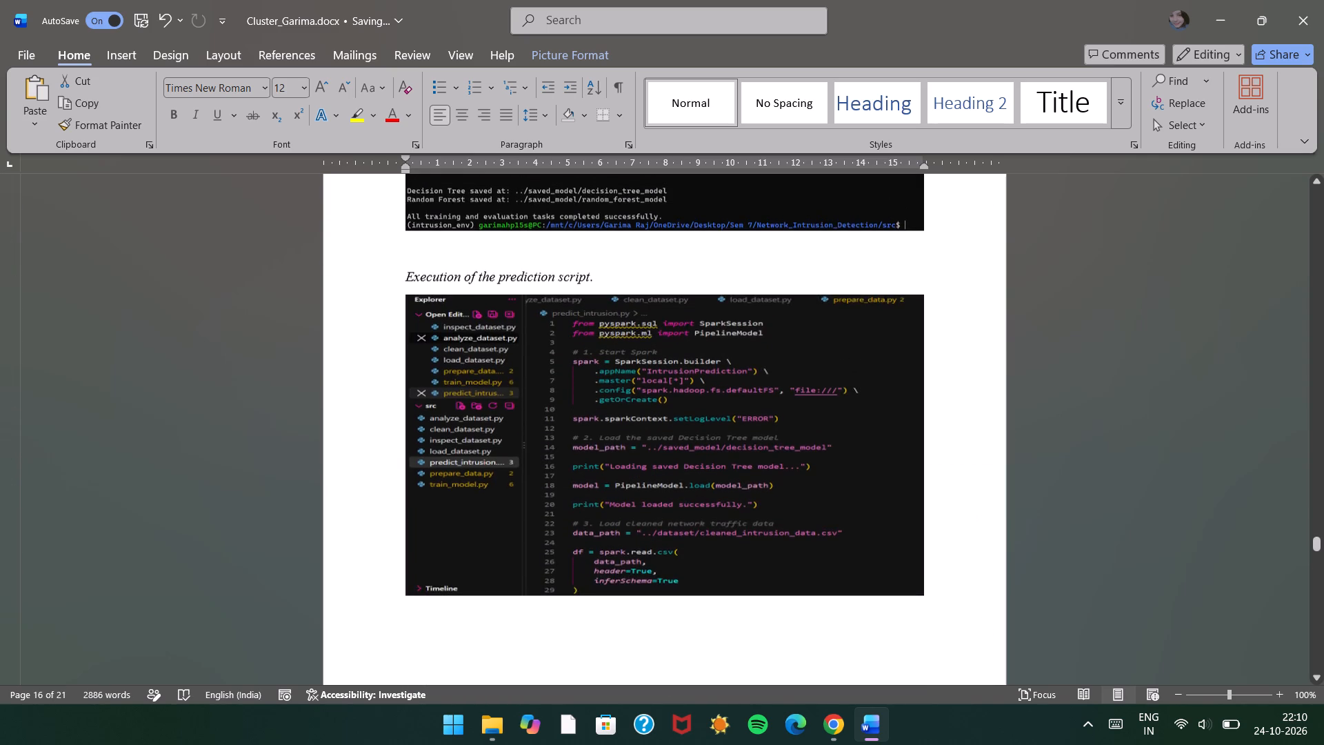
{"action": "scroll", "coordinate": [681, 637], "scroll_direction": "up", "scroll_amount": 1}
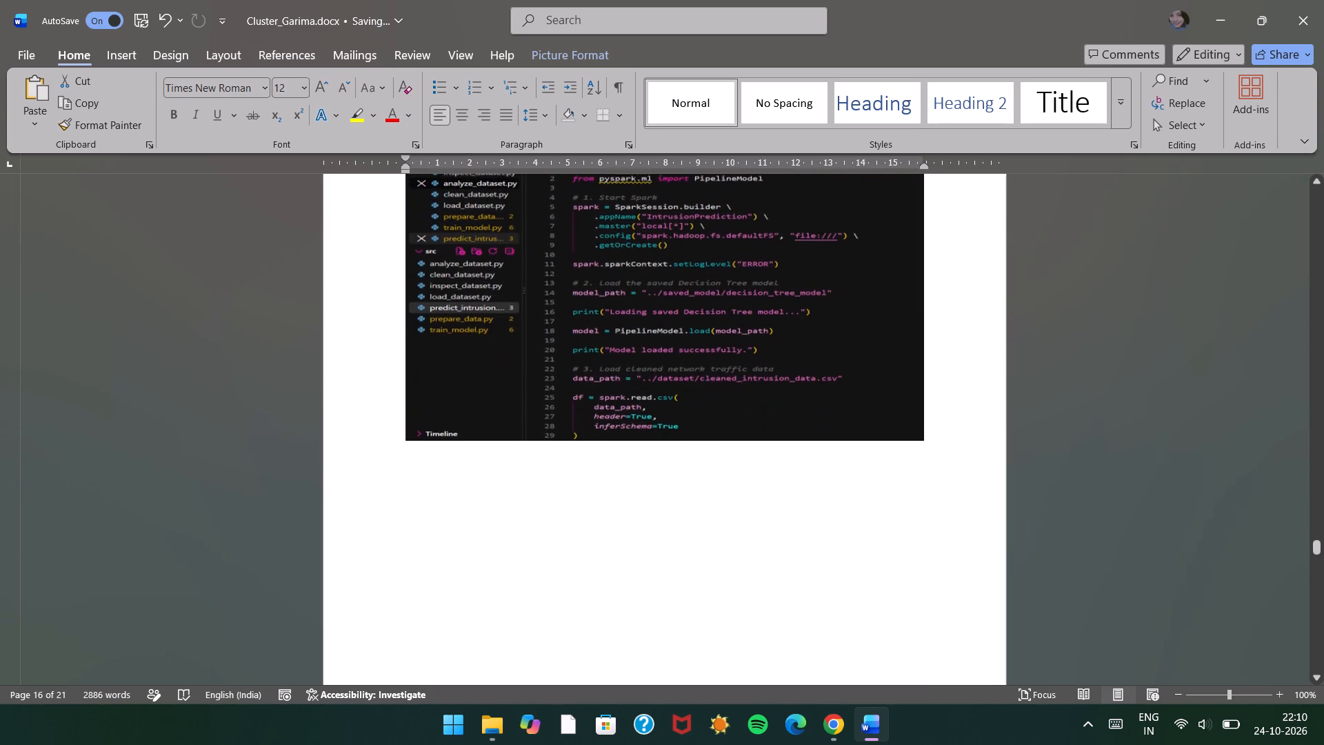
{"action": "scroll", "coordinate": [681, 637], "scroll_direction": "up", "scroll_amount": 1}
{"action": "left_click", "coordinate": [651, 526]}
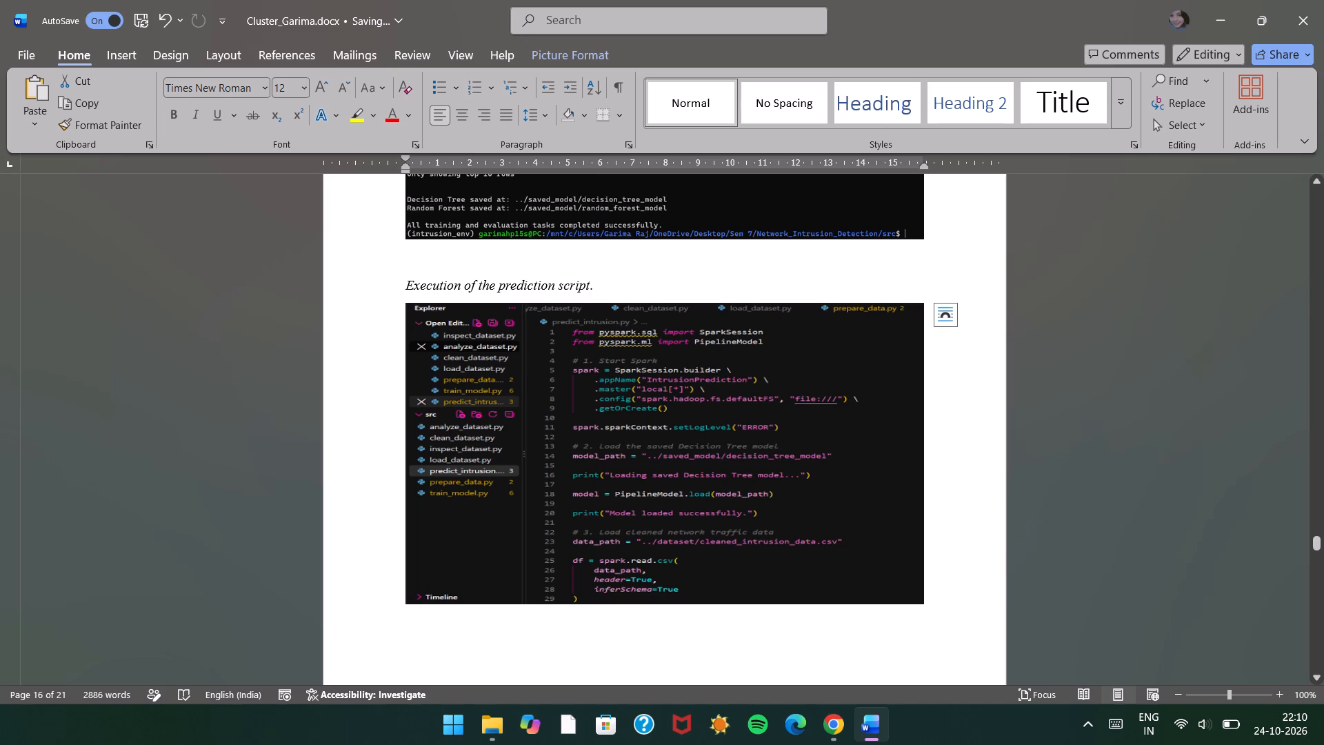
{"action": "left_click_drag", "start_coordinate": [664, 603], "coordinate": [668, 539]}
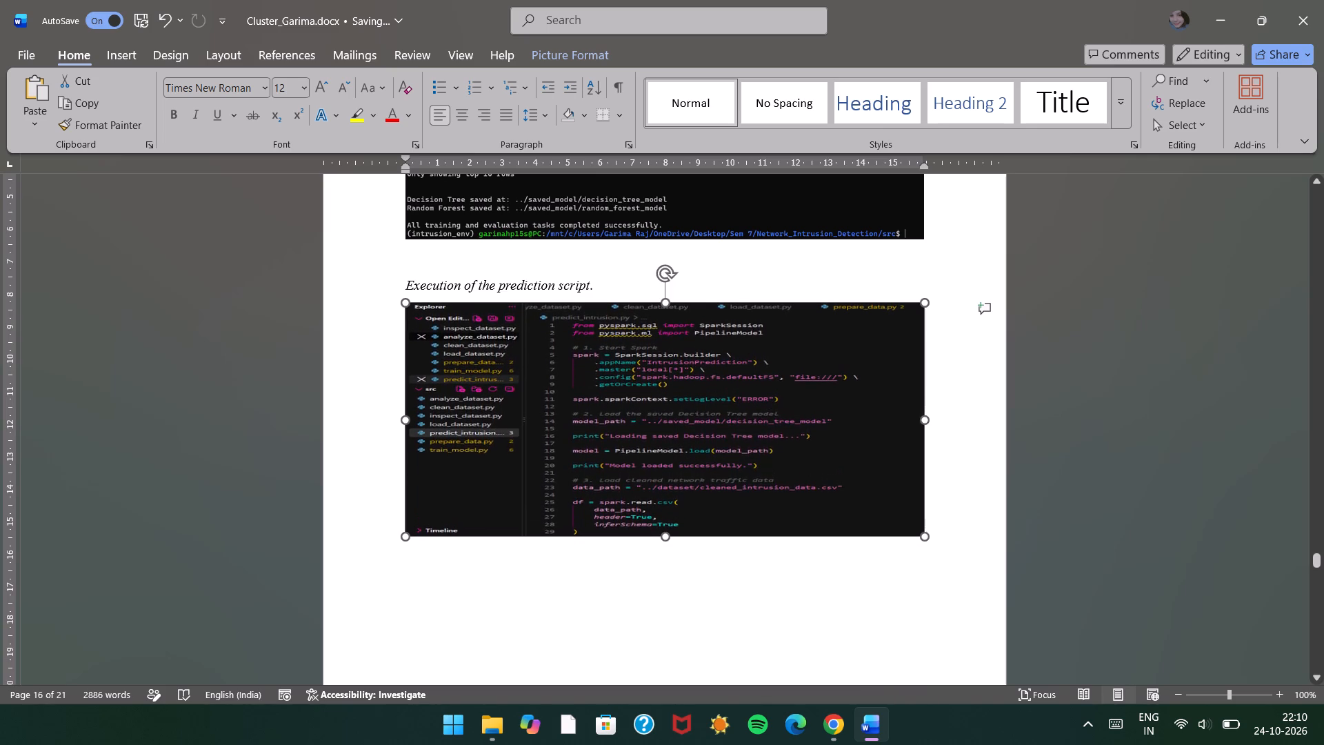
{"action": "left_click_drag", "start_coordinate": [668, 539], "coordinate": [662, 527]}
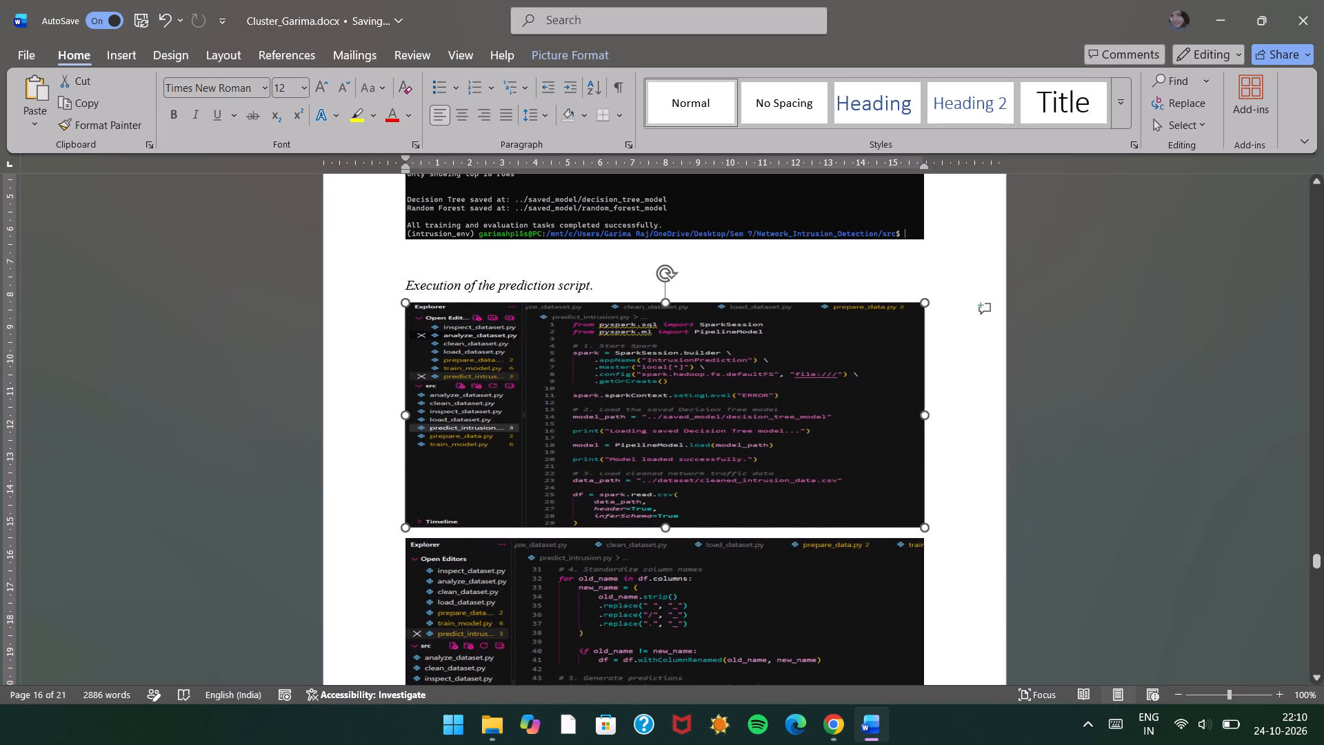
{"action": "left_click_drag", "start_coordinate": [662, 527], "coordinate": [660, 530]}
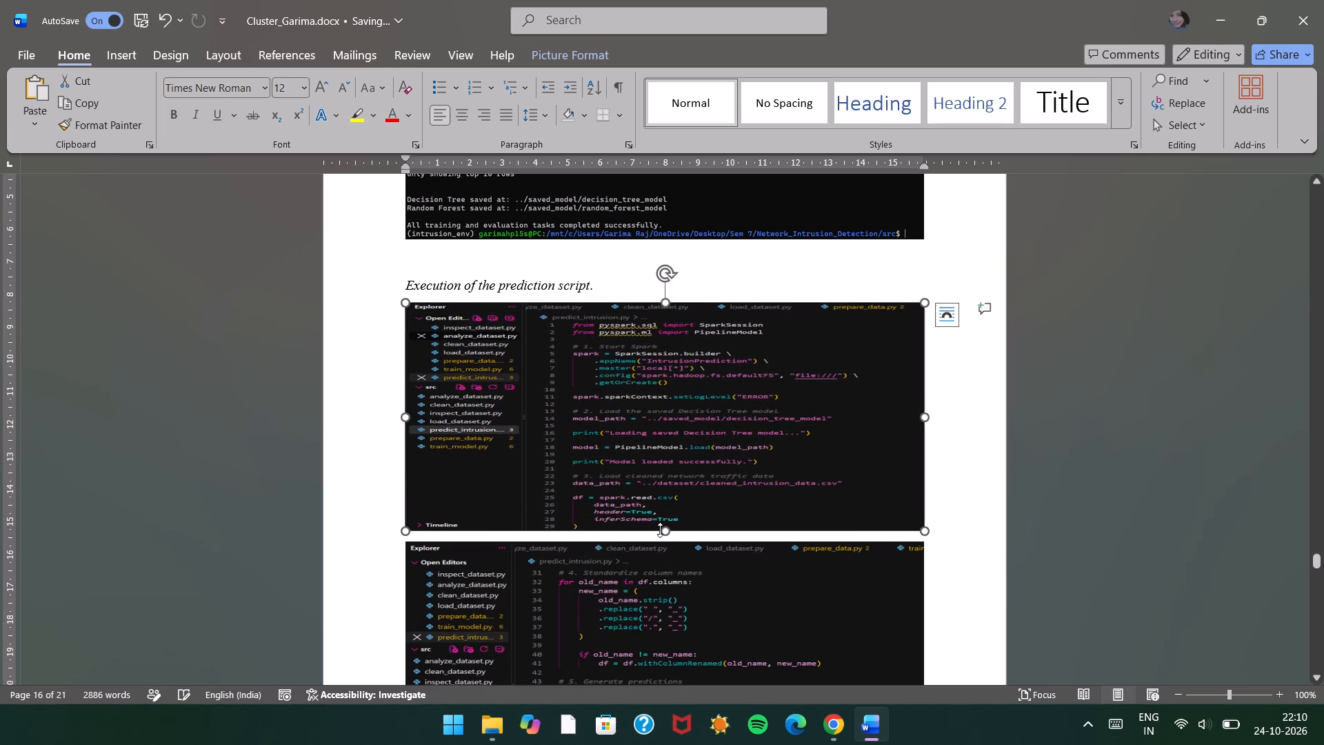
Reduce the height of the Sample Decision Tree Predictions terminal screenshot above the prediction script caption to about 5.5 cm.
{"action": "scroll", "coordinate": [660, 530], "scroll_direction": "down", "scroll_amount": 1}
{"action": "scroll", "coordinate": [660, 530], "scroll_direction": "up", "scroll_amount": 2}
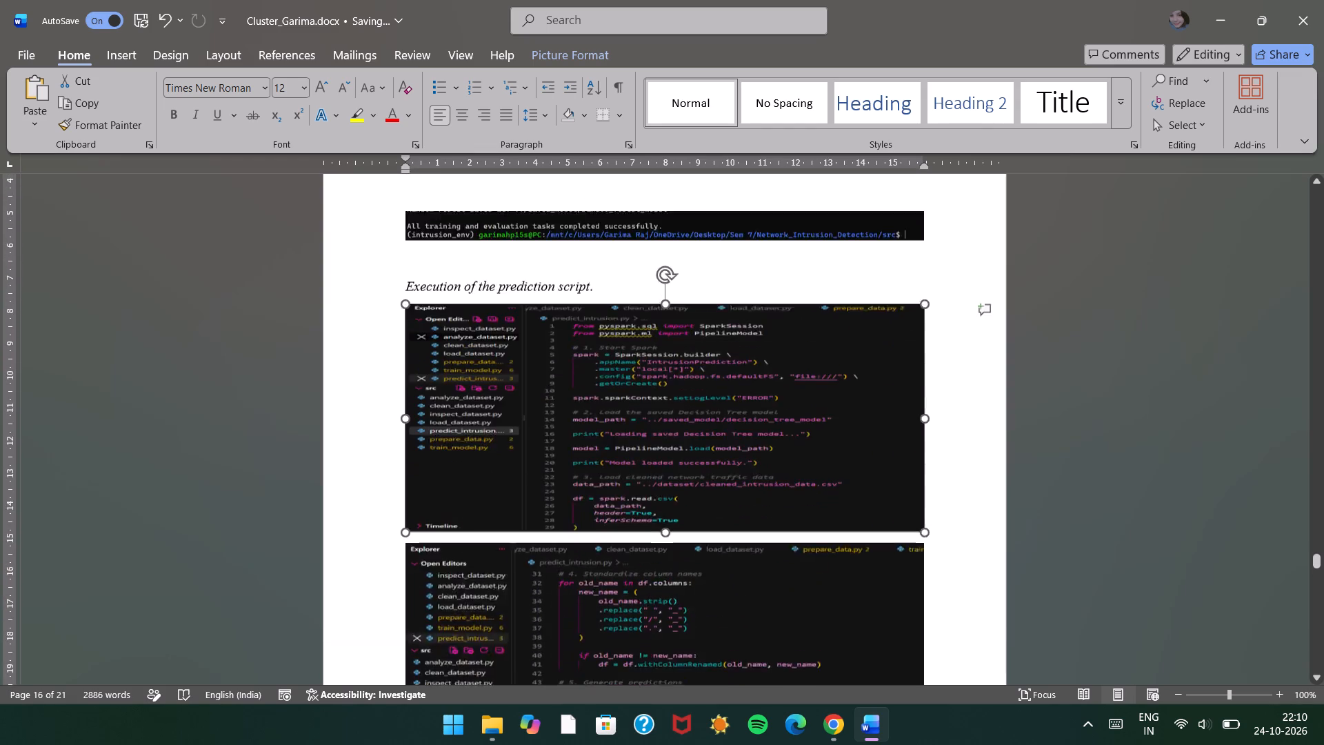
{"action": "scroll", "coordinate": [660, 530], "scroll_direction": "up", "scroll_amount": 2}
{"action": "left_click", "coordinate": [660, 430]}
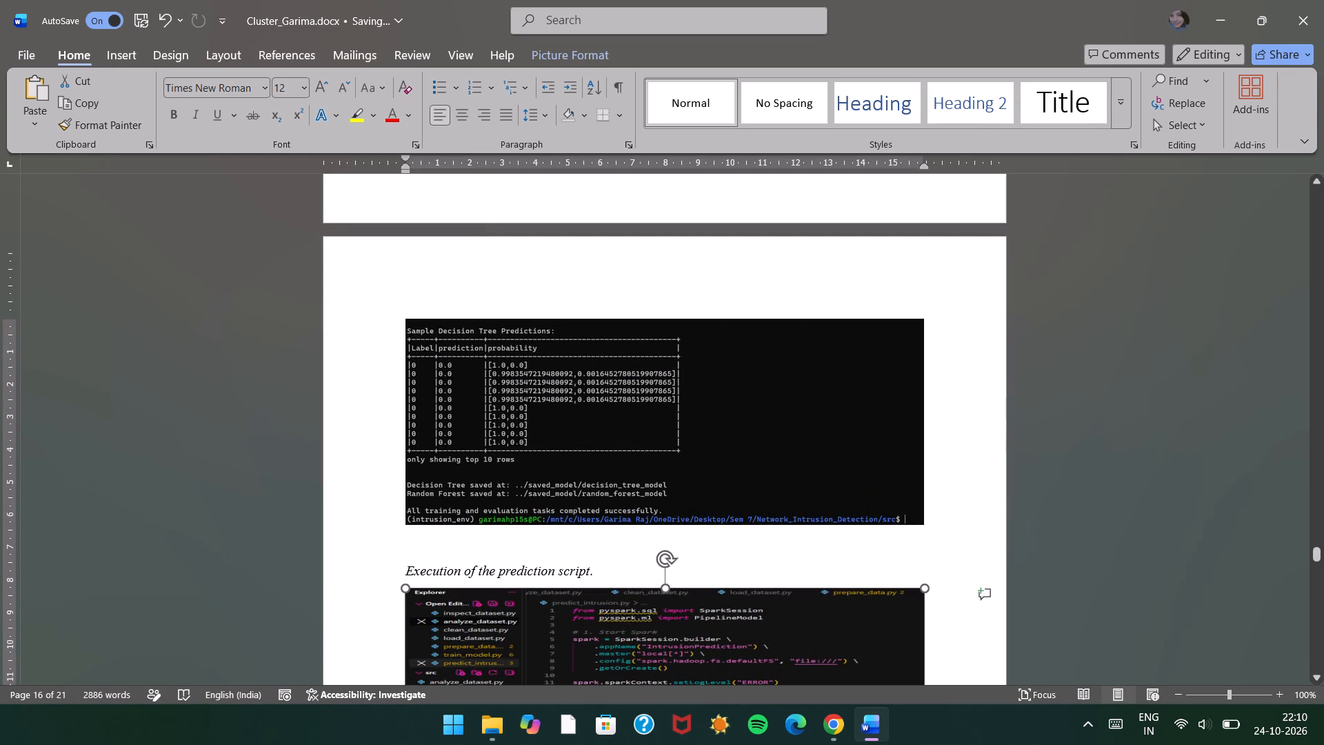
{"action": "left_click_drag", "start_coordinate": [668, 526], "coordinate": [666, 506]}
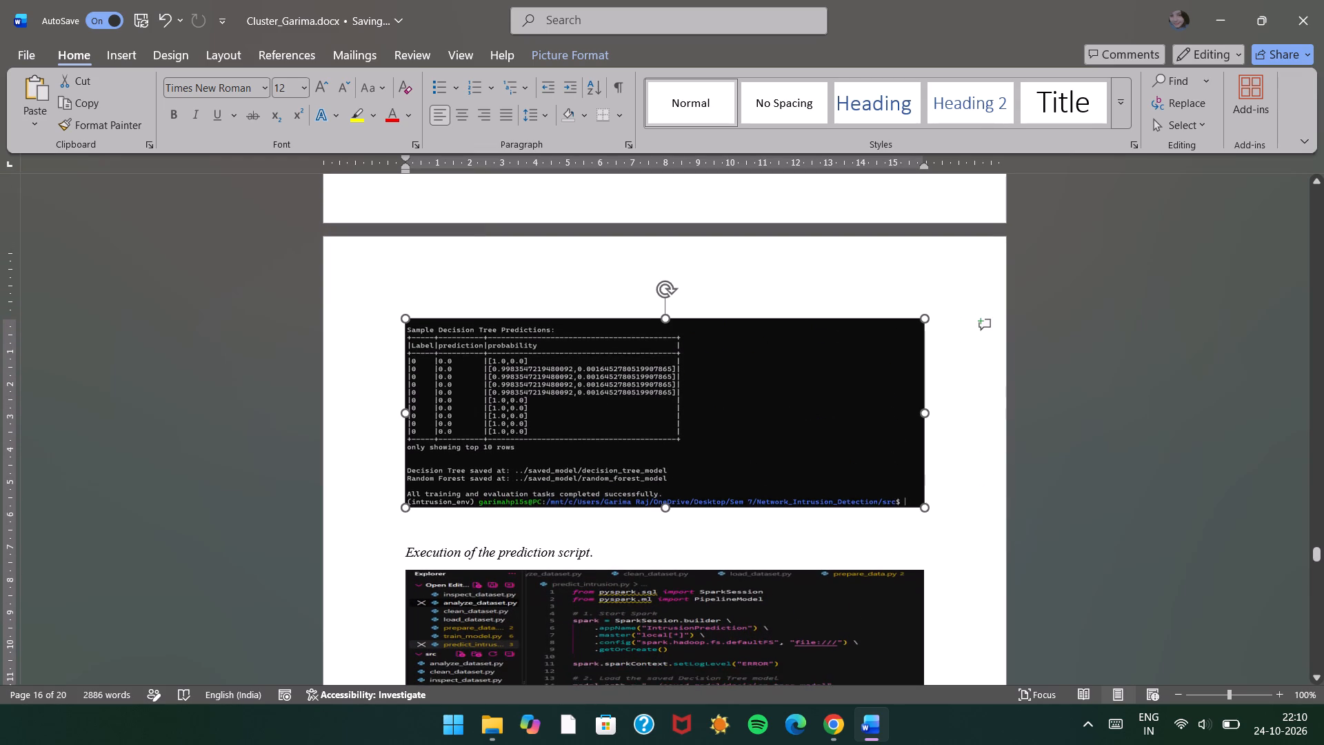
{"action": "left_click_drag", "start_coordinate": [666, 506], "coordinate": [666, 499]}
Resize the first predict_intrusion.py screenshot to about 8 cm high, filling the page while keeping the second code screenshot on it.
{"action": "scroll", "coordinate": [666, 499], "scroll_direction": "down", "scroll_amount": 3}
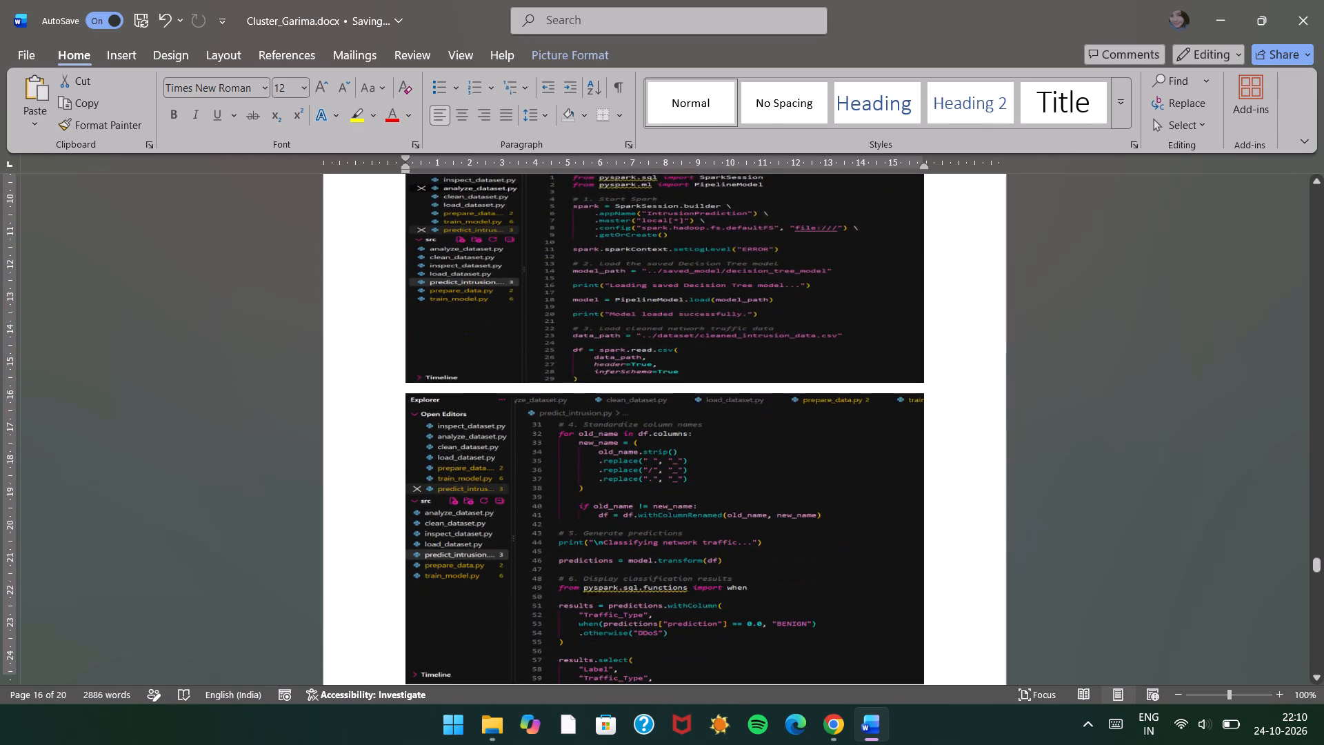
{"action": "scroll", "coordinate": [666, 499], "scroll_direction": "down", "scroll_amount": 1}
{"action": "left_click", "coordinate": [649, 294]}
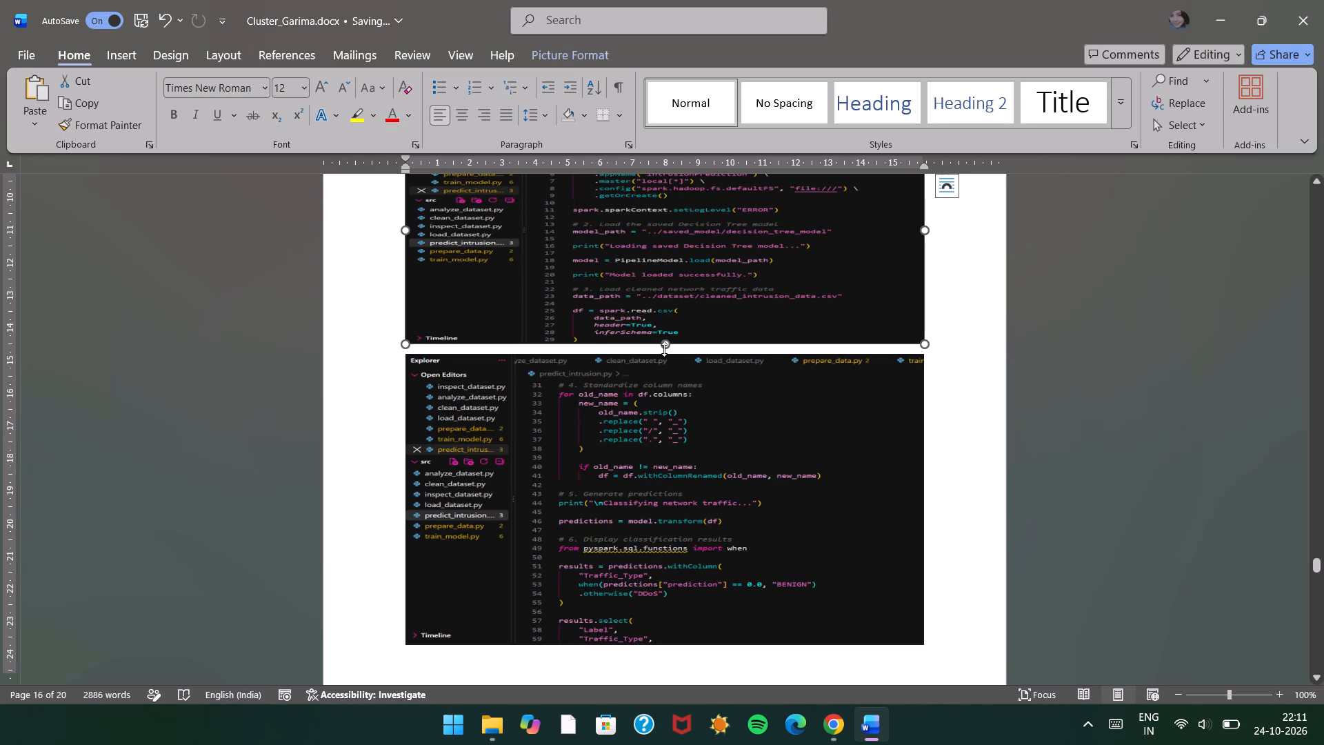
{"action": "left_click_drag", "start_coordinate": [664, 344], "coordinate": [668, 369]}
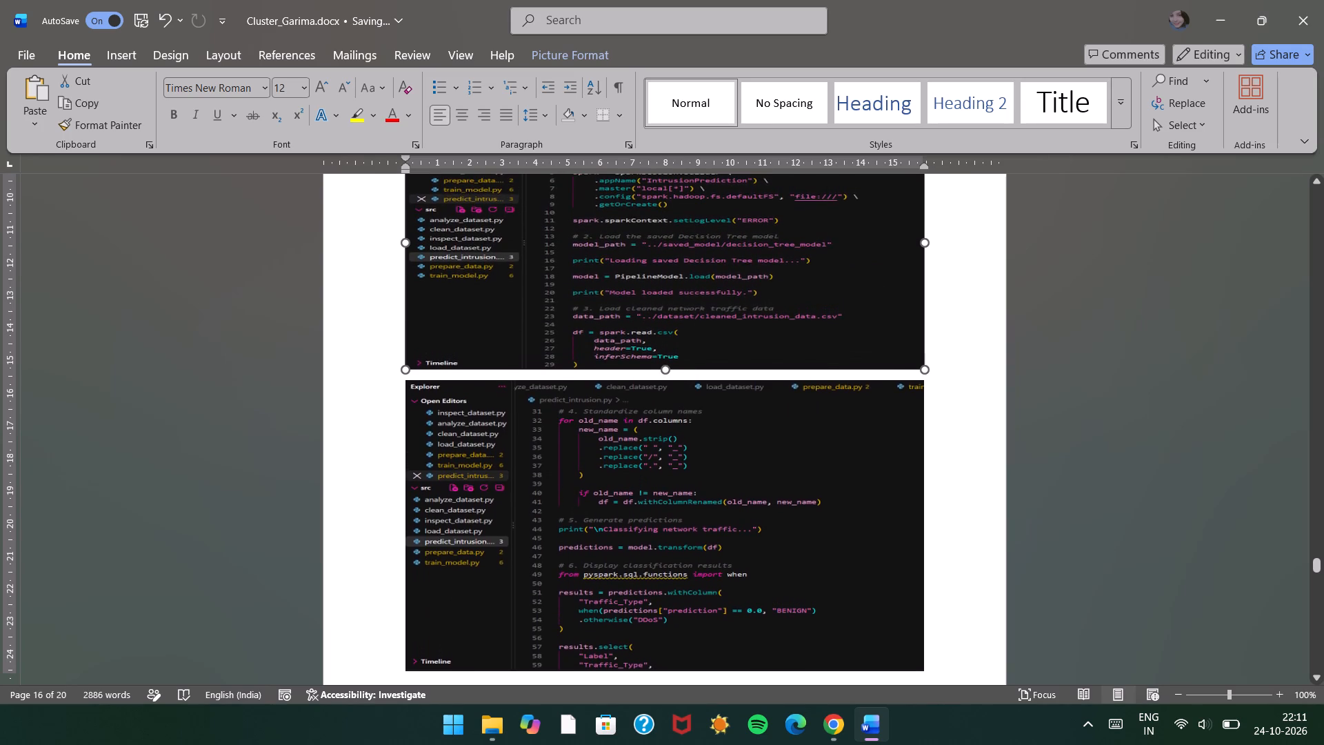
{"action": "left_click_drag", "start_coordinate": [668, 369], "coordinate": [668, 370]}
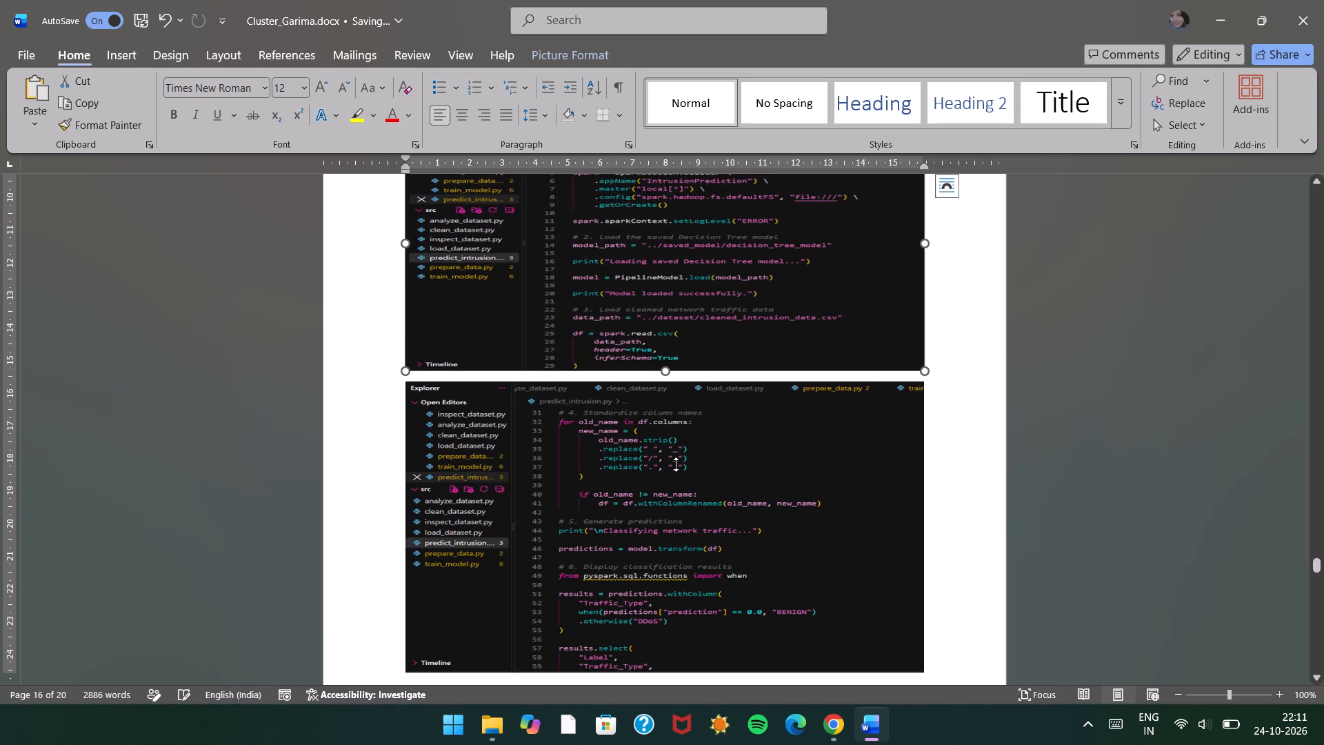
{"action": "scroll", "coordinate": [679, 475], "scroll_direction": "down", "scroll_amount": 1}
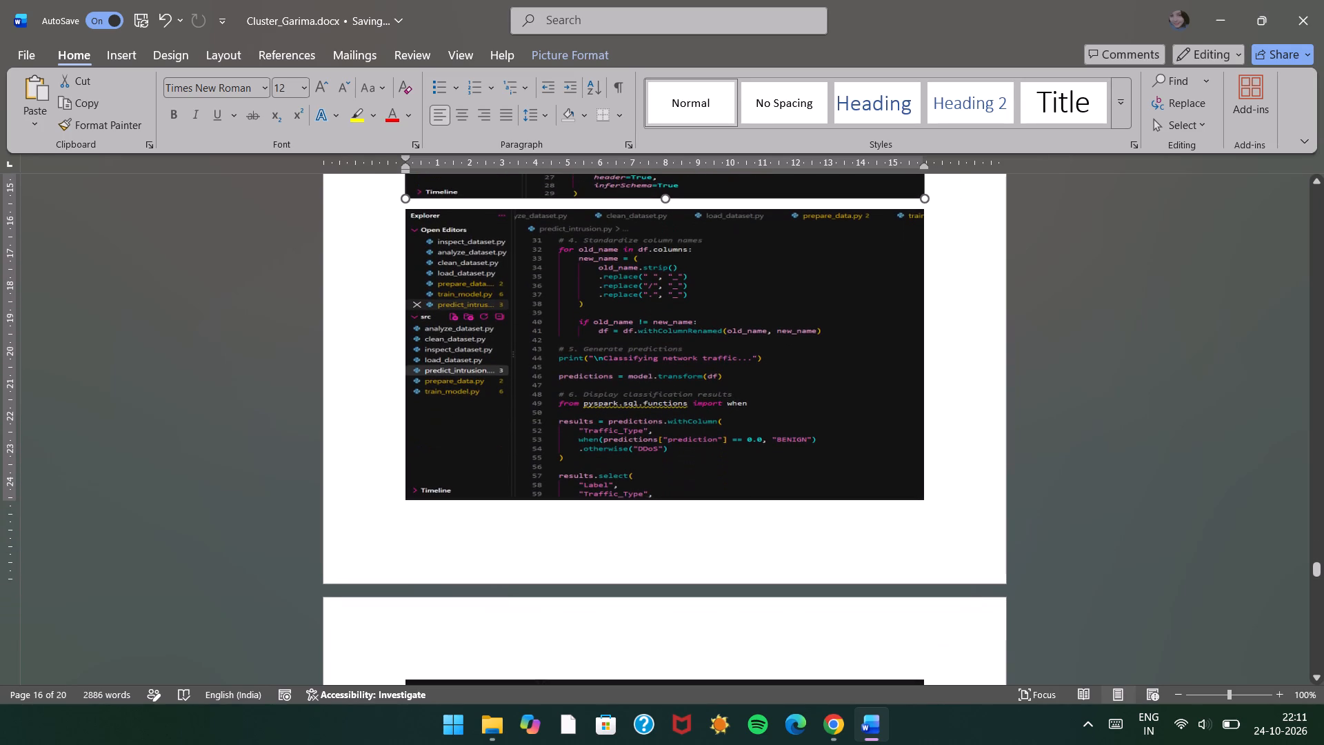
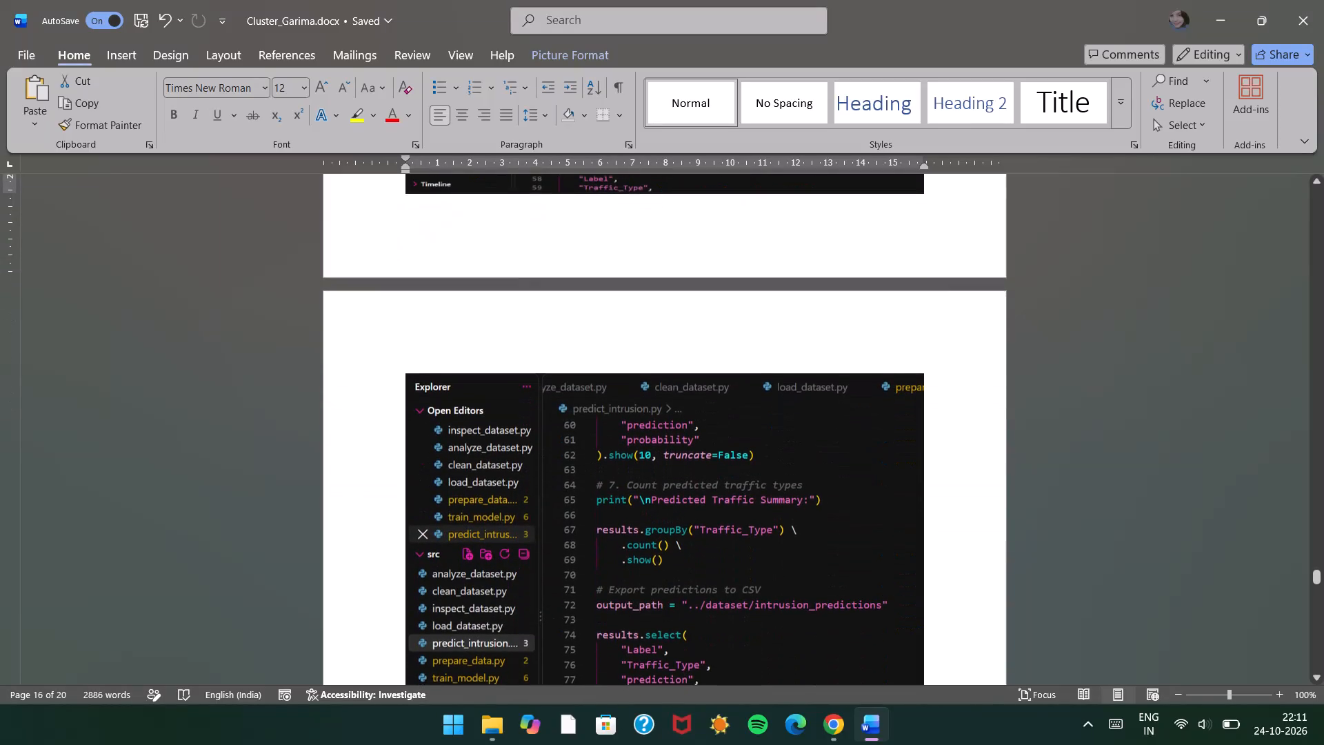
Add an empty paragraph beneath the prediction output screenshot to push the 11. Result Analysis heading onto the next page.
{"action": "scroll", "coordinate": [679, 475], "scroll_direction": "down", "scroll_amount": 3}
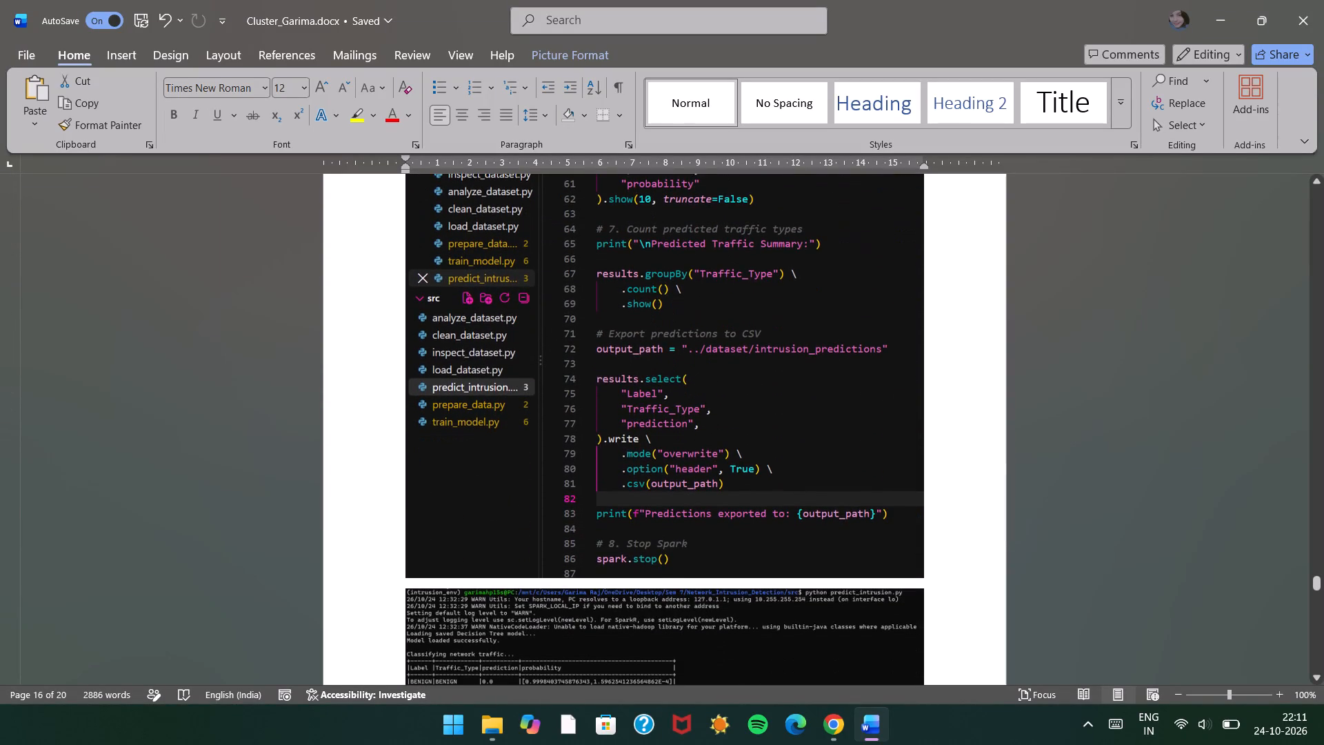
{"action": "left_click", "coordinate": [626, 375]}
{"action": "scroll", "coordinate": [626, 375], "scroll_direction": "down", "scroll_amount": 4}
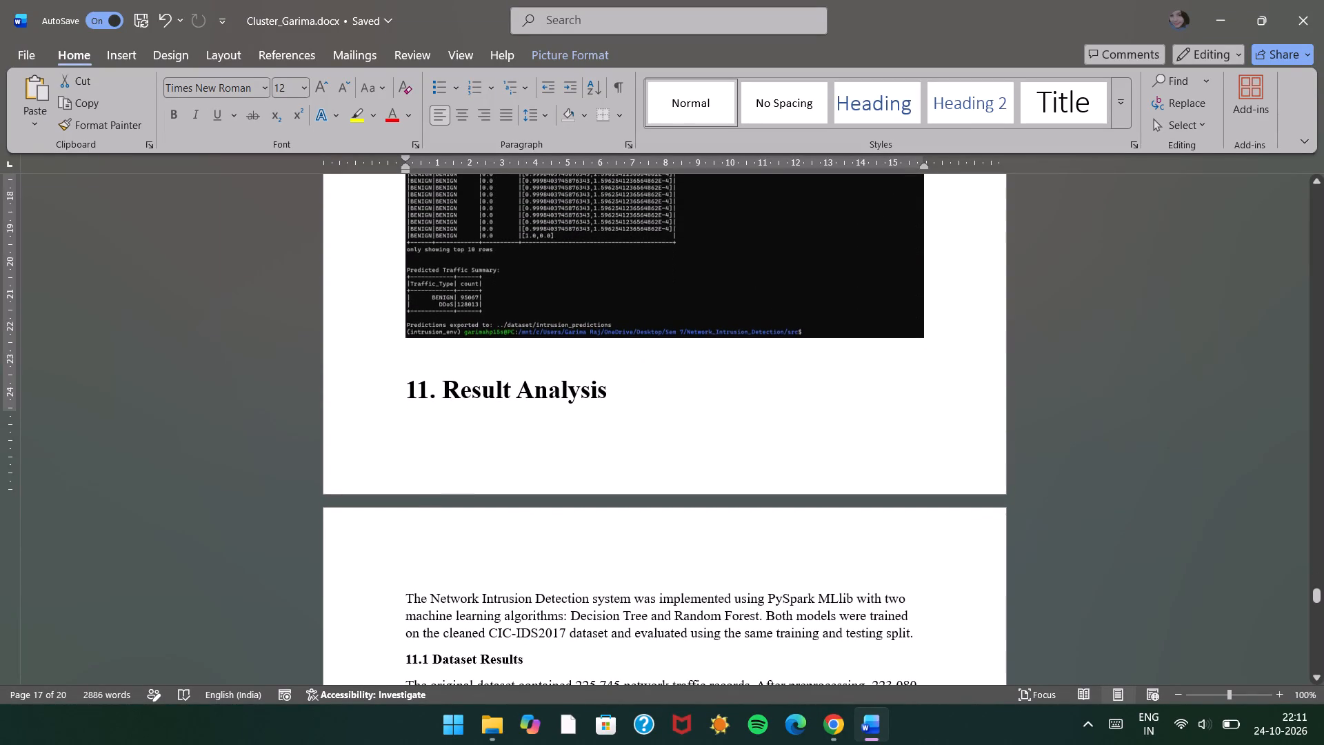
{"action": "scroll", "coordinate": [626, 375], "scroll_direction": "up", "scroll_amount": 2}
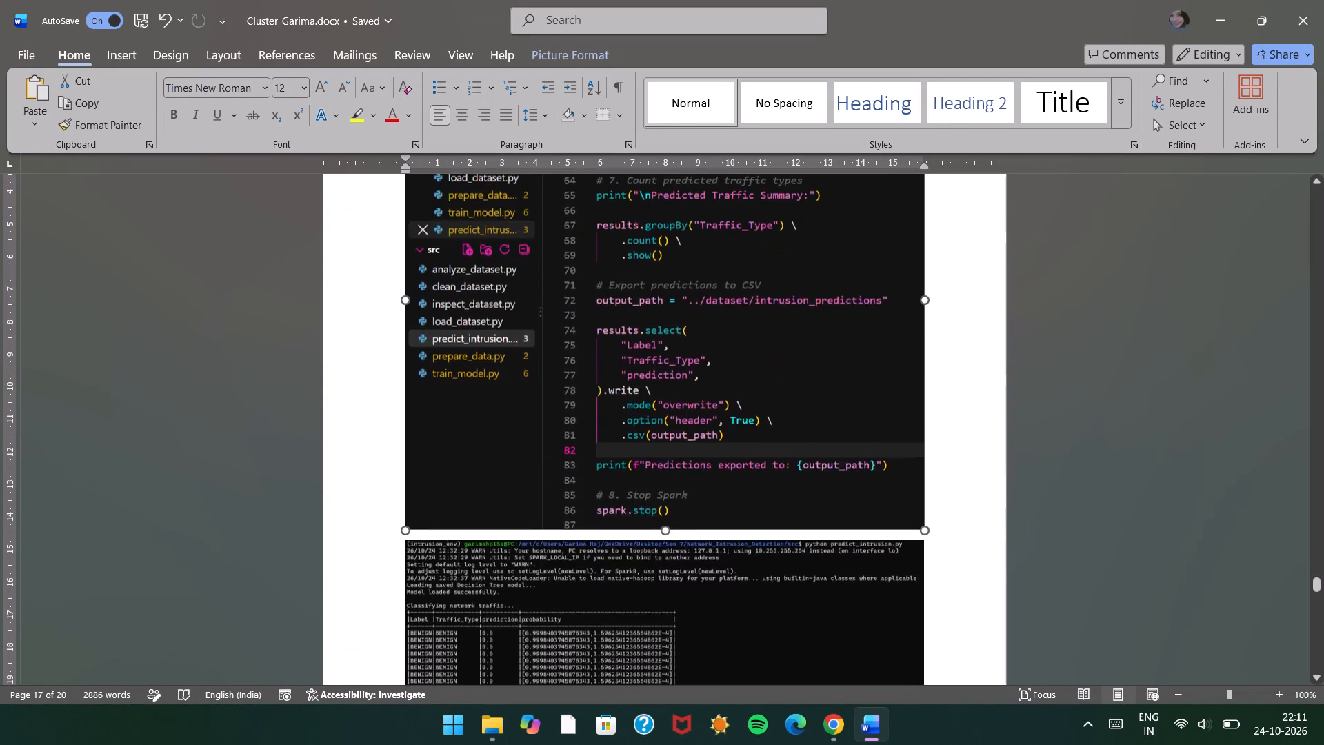
{"action": "scroll", "coordinate": [626, 375], "scroll_direction": "down", "scroll_amount": 2}
{"action": "left_click", "coordinate": [554, 456]}
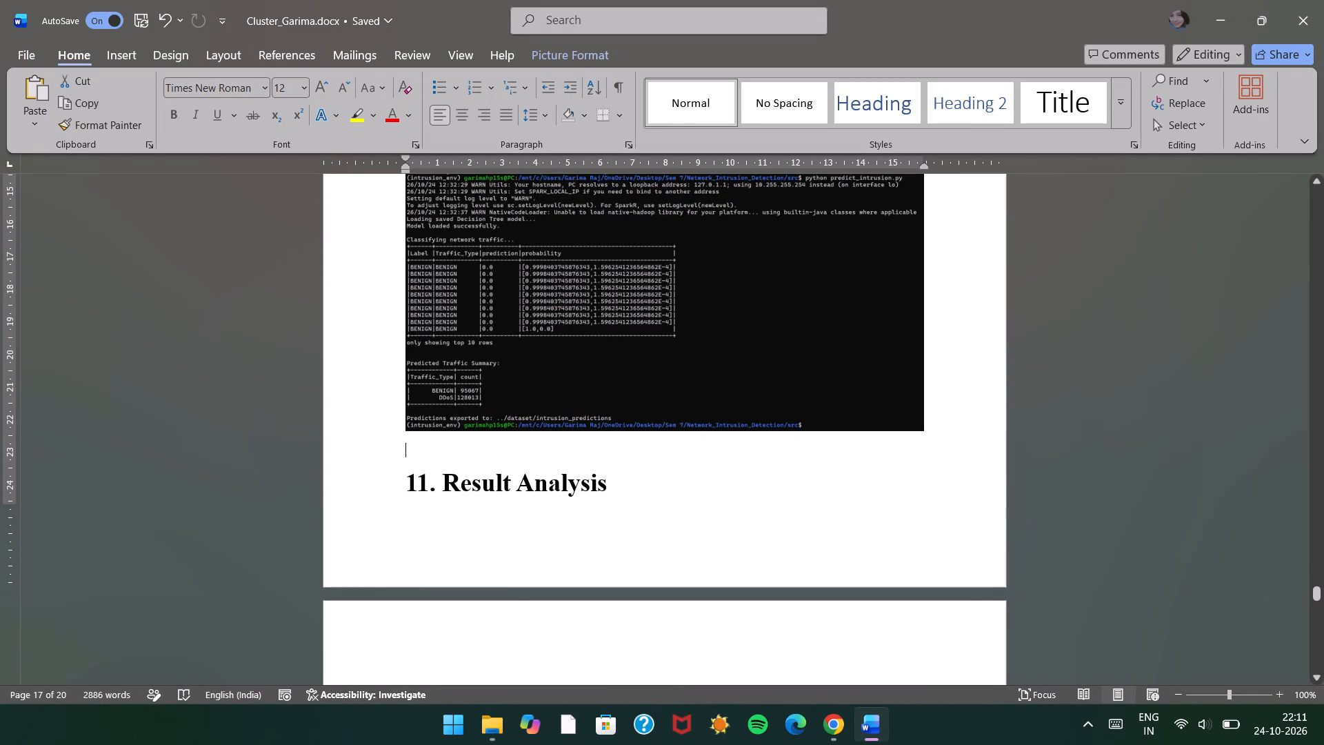
{"action": "key", "text": "Return"}
Apply all borders to the Decision Tree confusion matrix table in section 11.2.
{"action": "scroll", "coordinate": [554, 456], "scroll_direction": "down", "scroll_amount": 1}
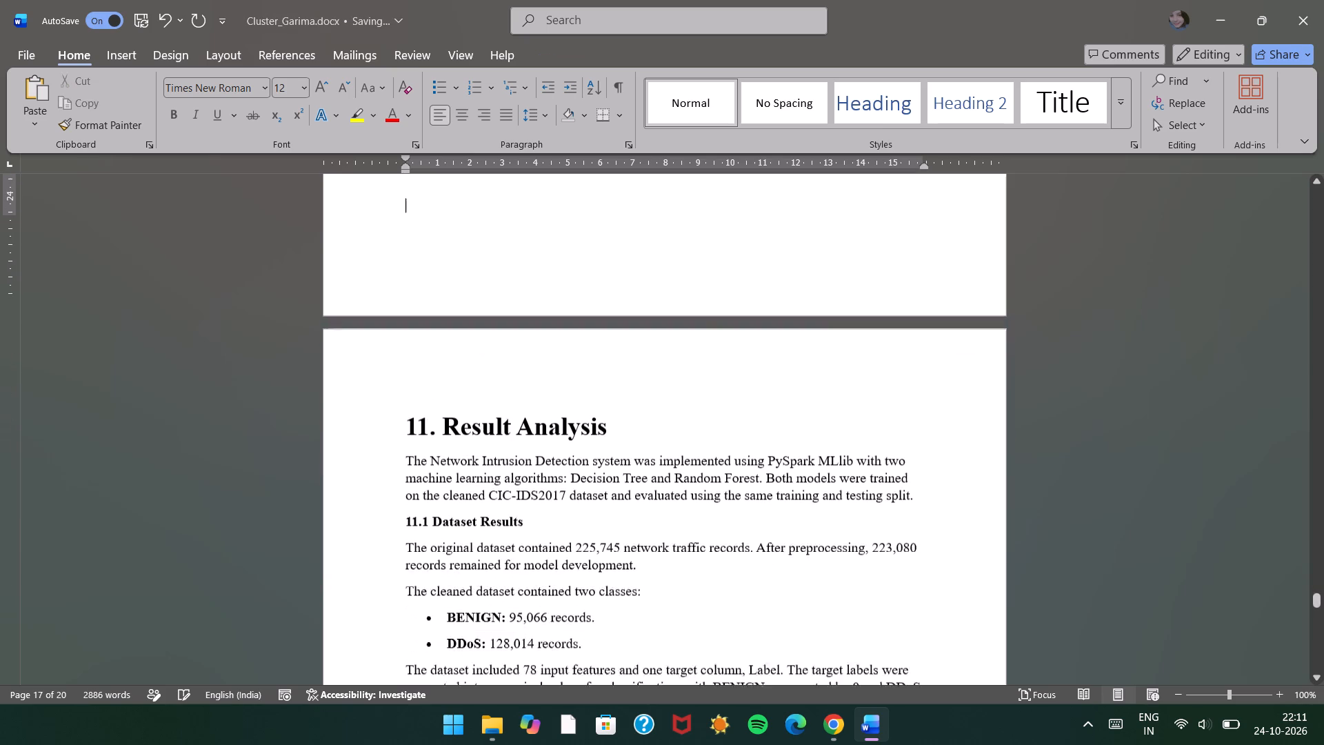
{"action": "scroll", "coordinate": [554, 456], "scroll_direction": "down", "scroll_amount": 4}
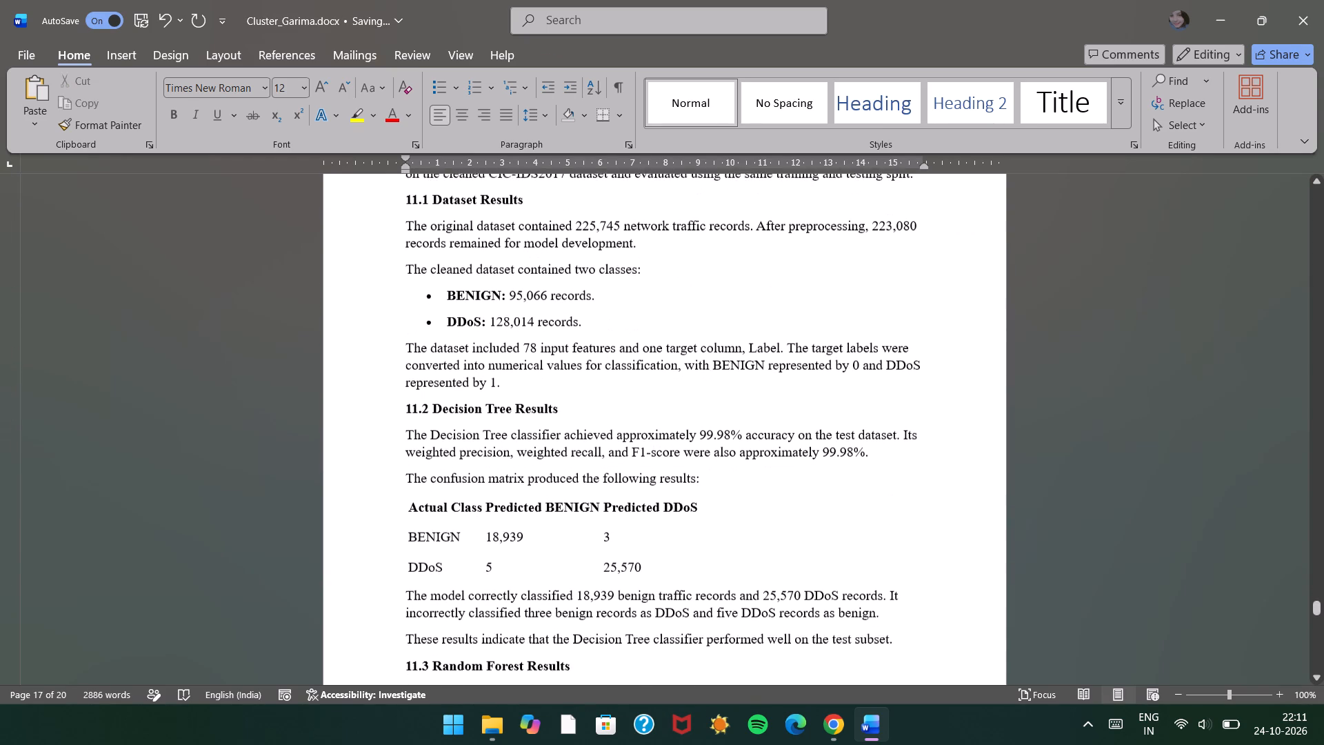
{"action": "scroll", "coordinate": [433, 606], "scroll_direction": "down", "scroll_amount": 1}
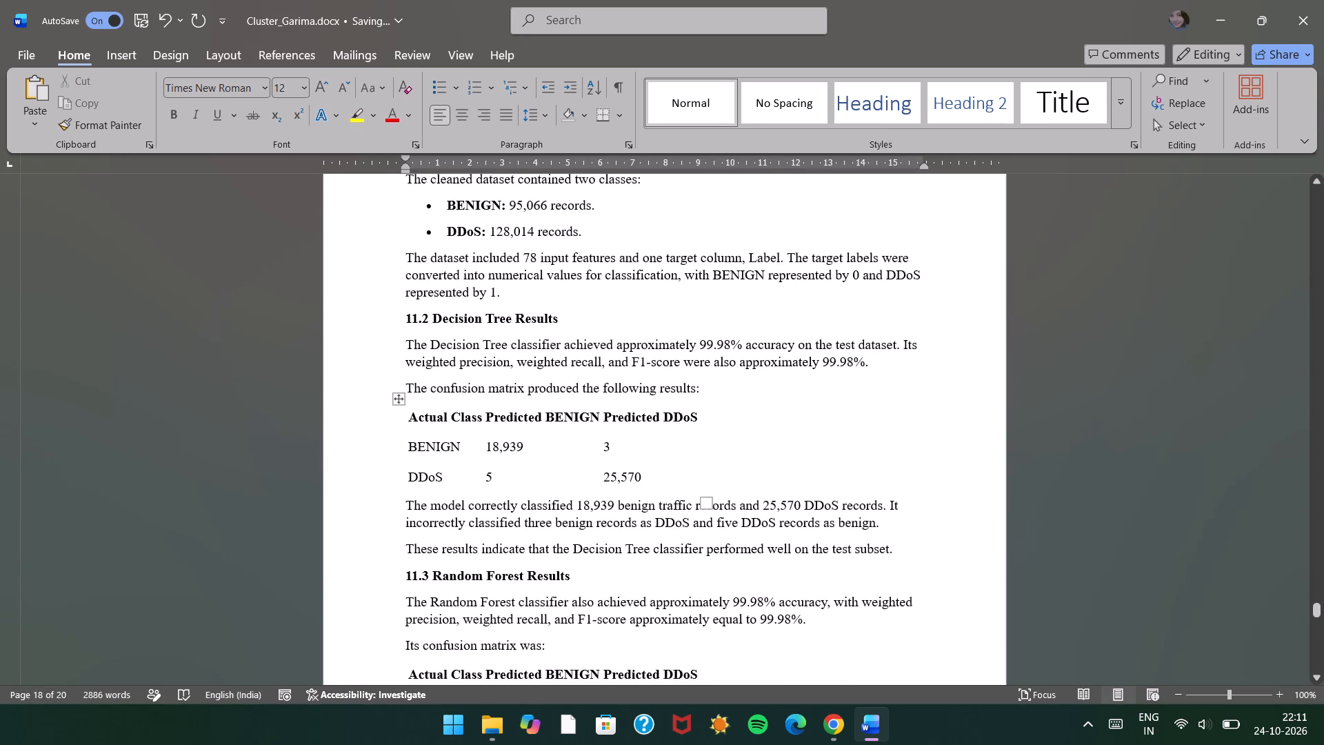
{"action": "scroll", "coordinate": [448, 350], "scroll_direction": "up", "scroll_amount": 2}
{"action": "scroll", "coordinate": [455, 393], "scroll_direction": "down", "scroll_amount": 2}
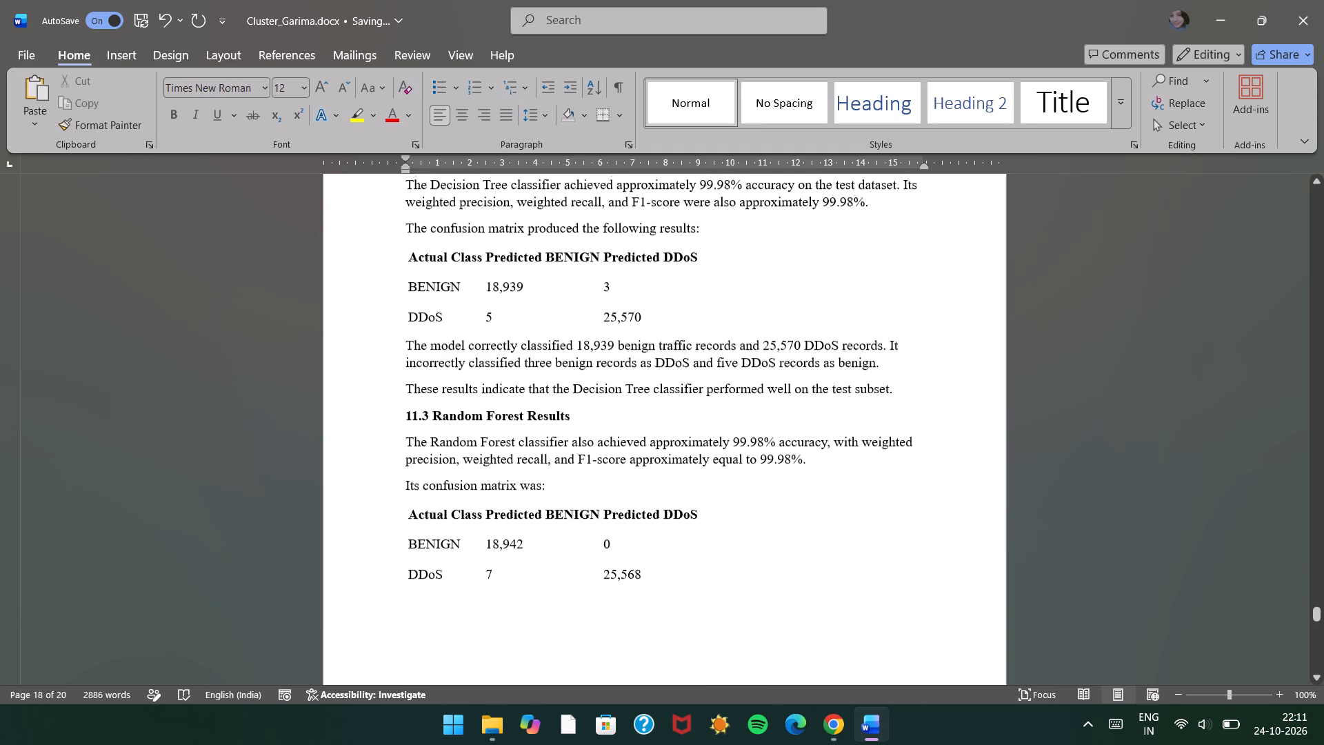
{"action": "left_click_drag", "start_coordinate": [408, 250], "coordinate": [493, 255]}
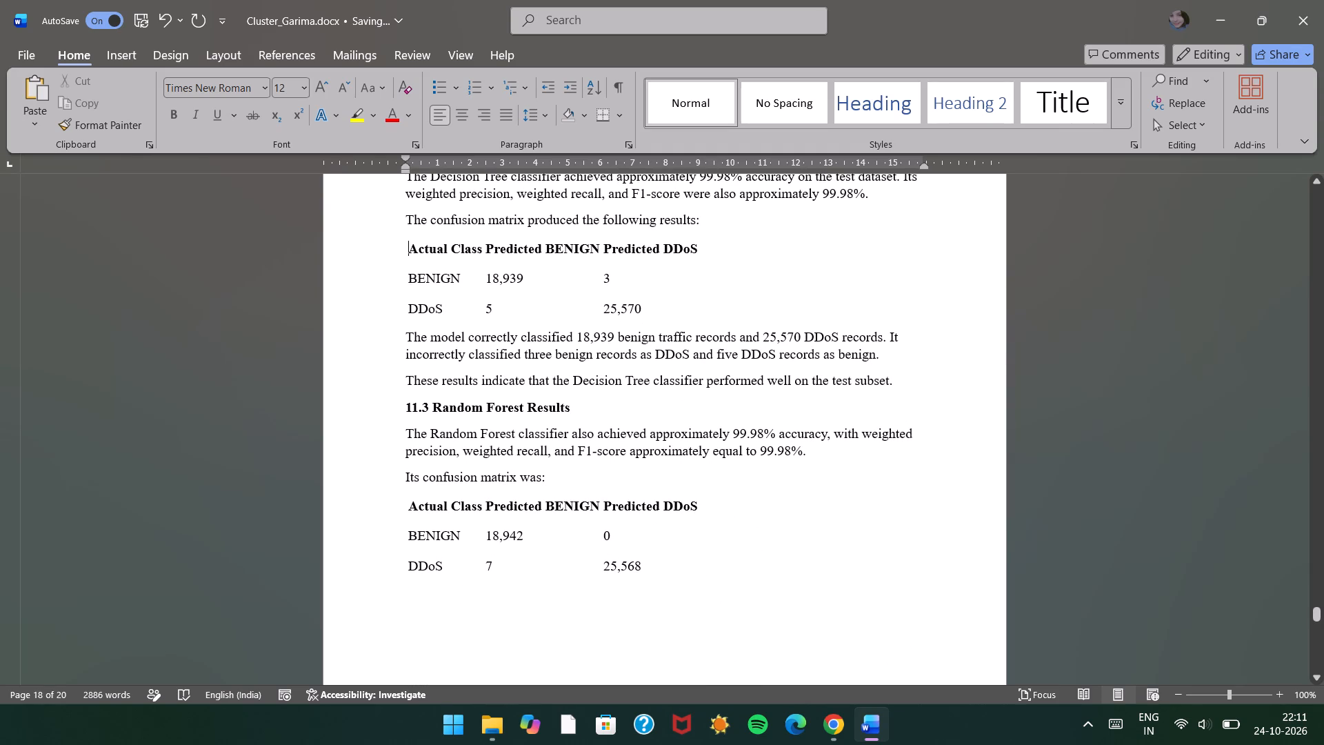
{"action": "left_click_drag", "start_coordinate": [493, 255], "coordinate": [659, 305]}
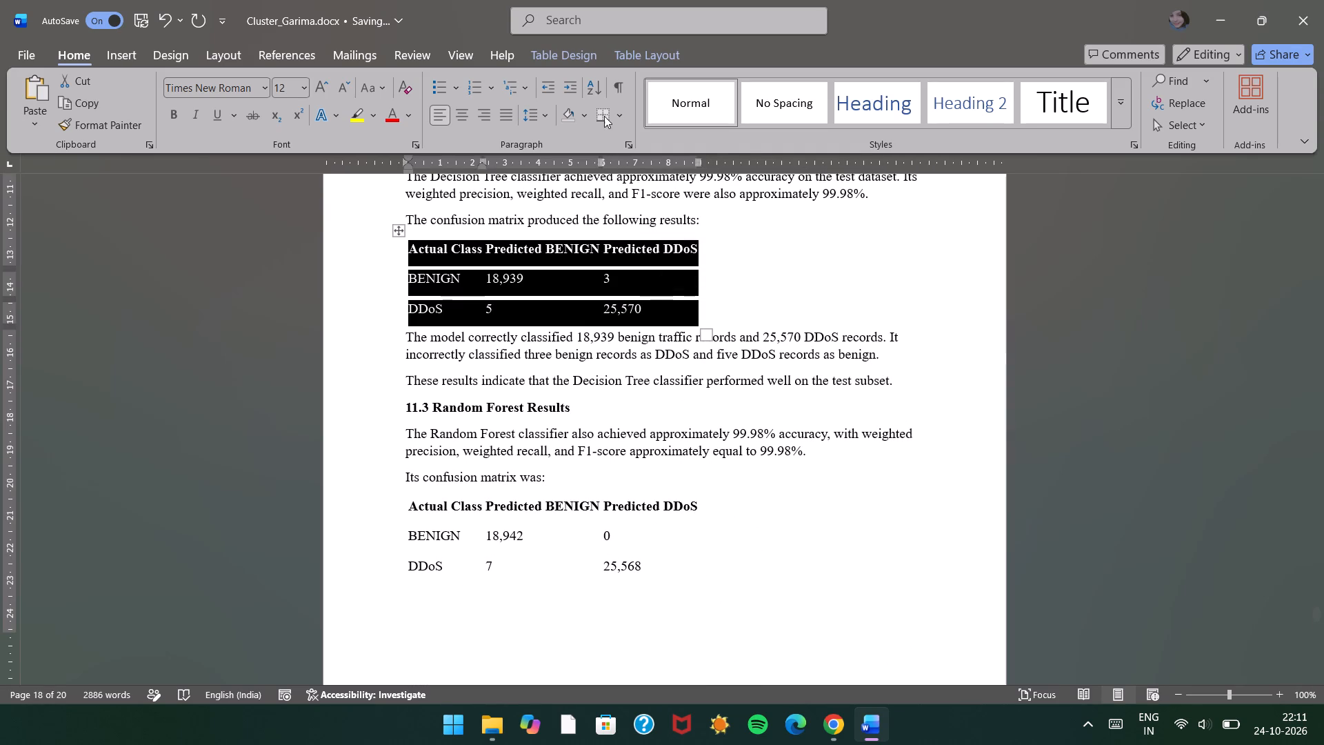
{"action": "left_click", "coordinate": [603, 108]}
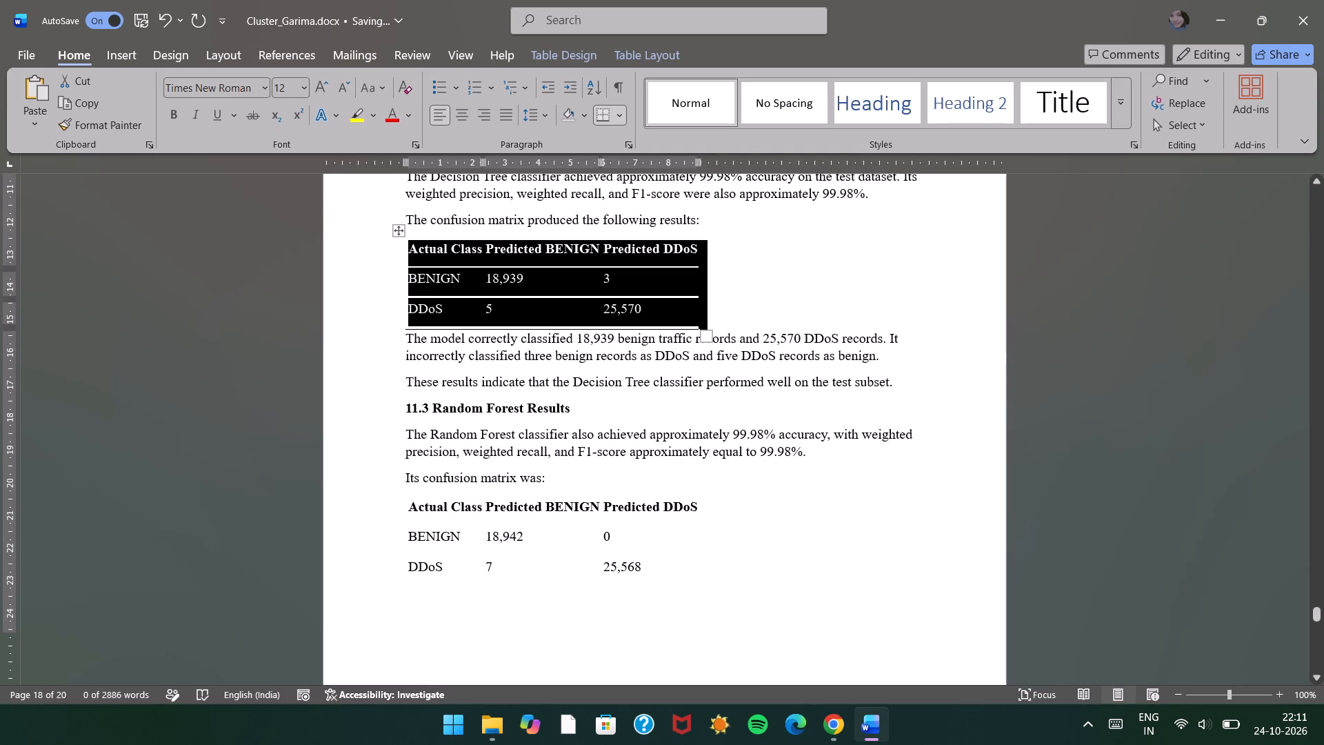
{"action": "left_click", "coordinate": [707, 434]}
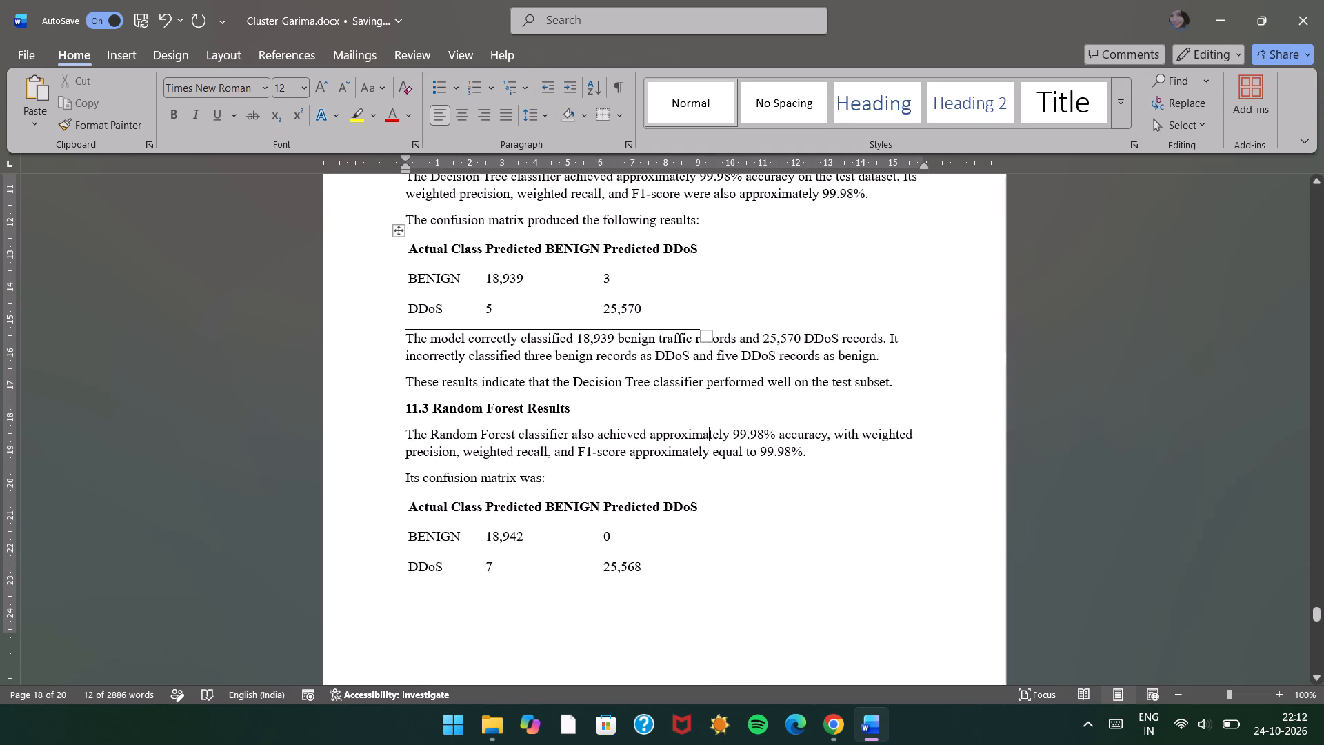
{"action": "left_click_drag", "start_coordinate": [411, 252], "coordinate": [670, 319]}
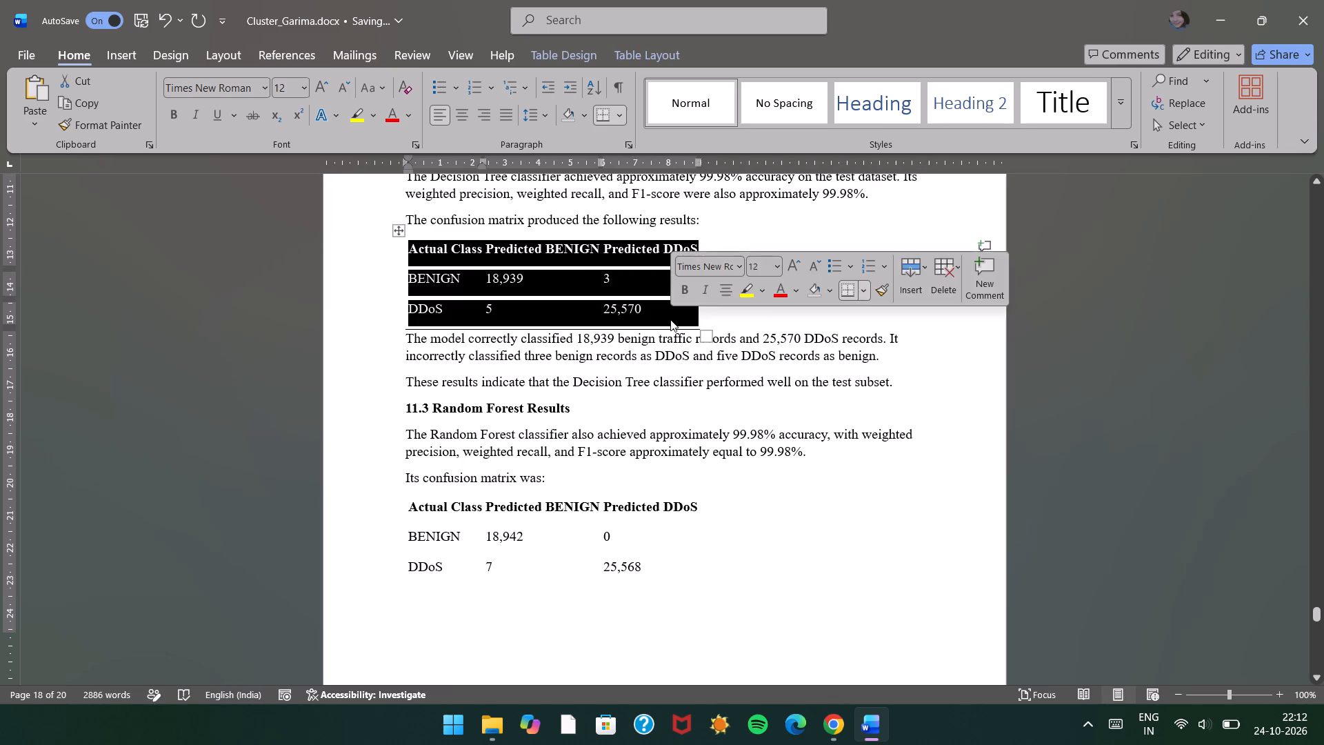
{"action": "left_click", "coordinate": [620, 113]}
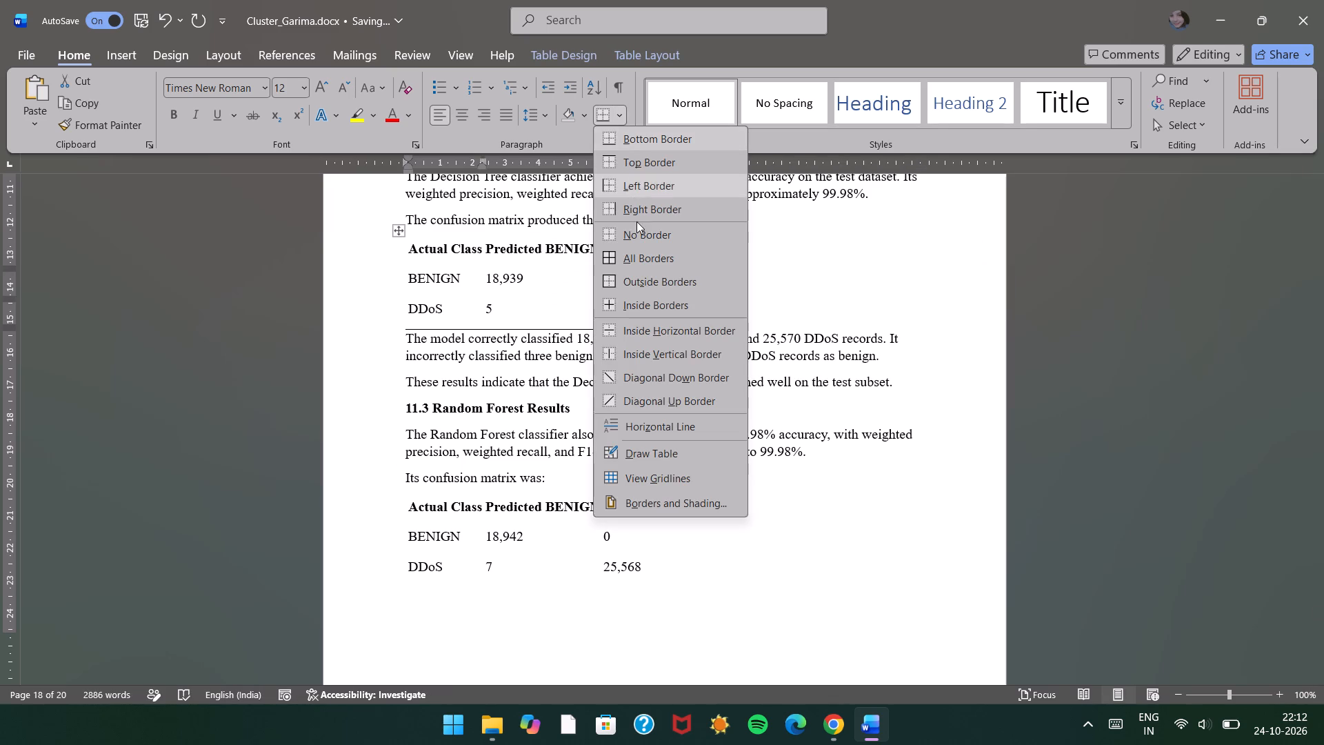
{"action": "left_click", "coordinate": [639, 264]}
{"action": "left_click", "coordinate": [770, 303]}
Apply all borders to the Random Forest confusion matrix table in section 11.3.
{"action": "scroll", "coordinate": [770, 303], "scroll_direction": "down", "scroll_amount": 1}
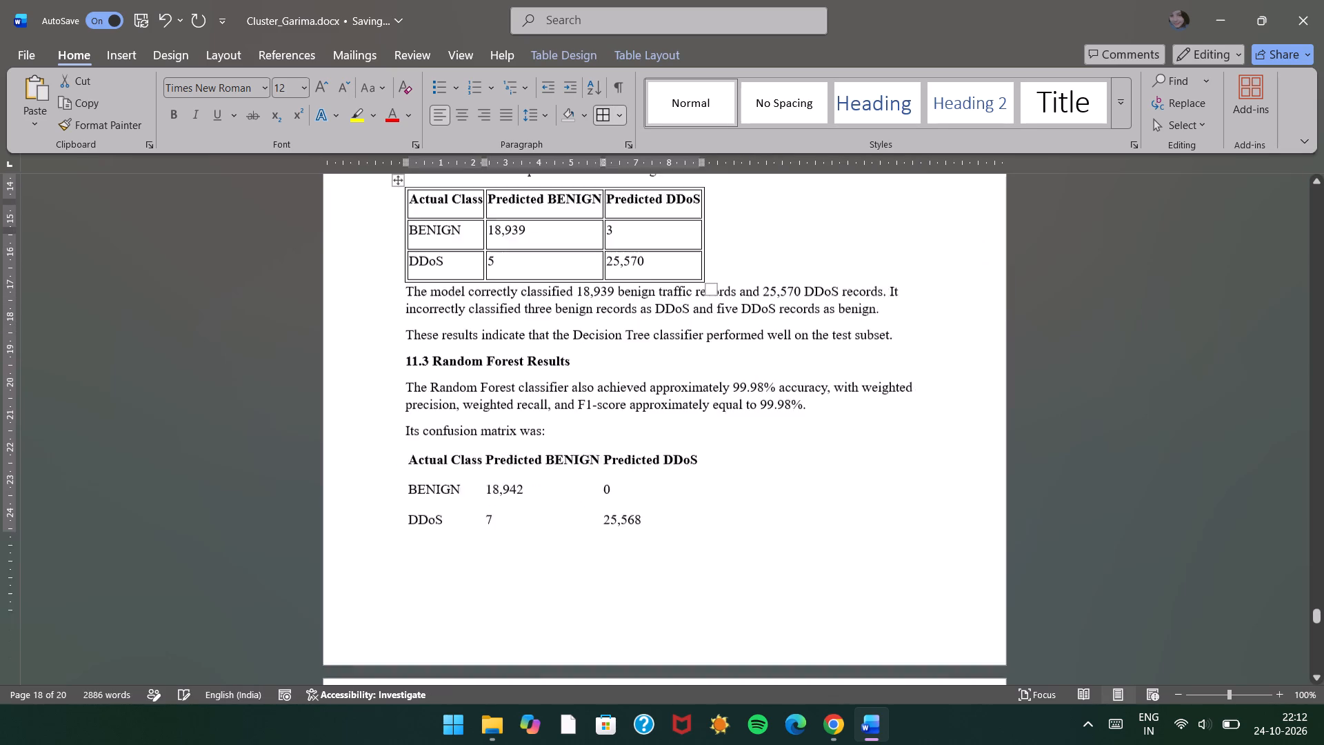
{"action": "scroll", "coordinate": [770, 303], "scroll_direction": "down", "scroll_amount": 1}
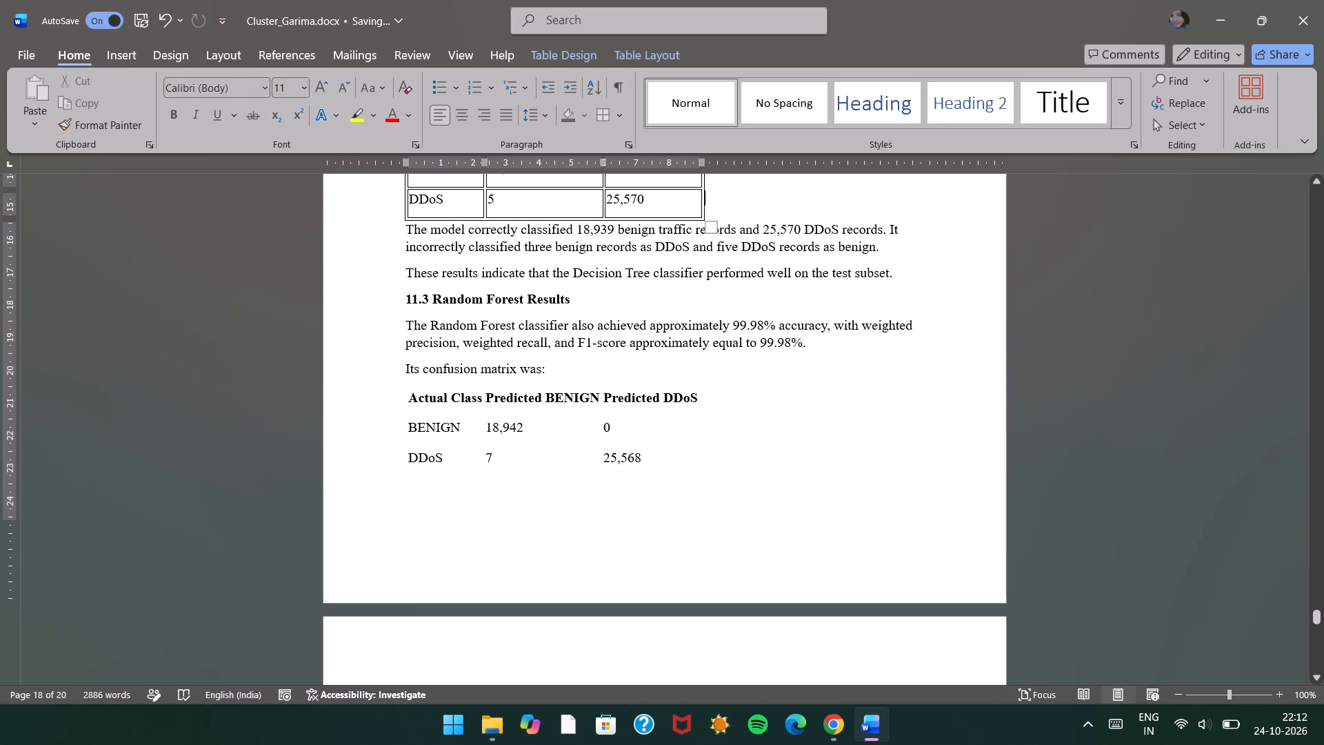
{"action": "left_click_drag", "start_coordinate": [411, 399], "coordinate": [679, 451]}
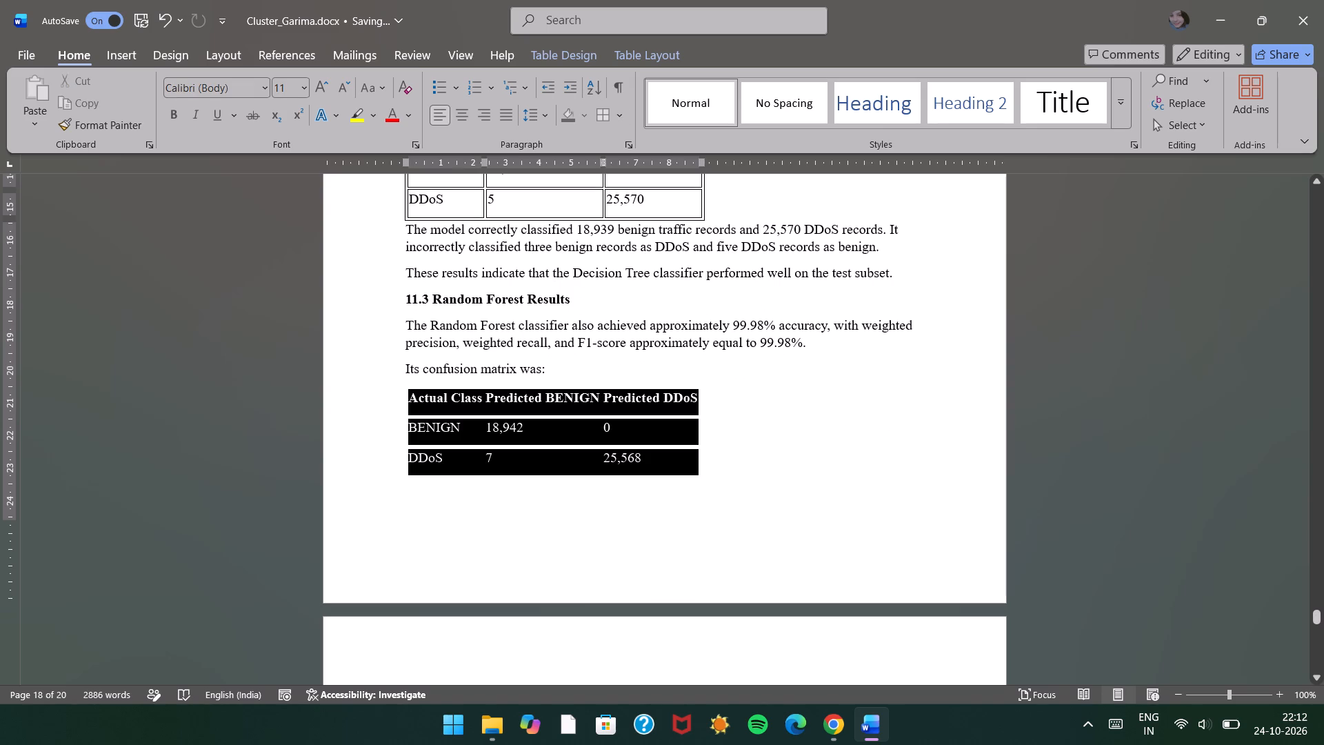
{"action": "left_click_drag", "start_coordinate": [679, 451], "coordinate": [681, 455]}
{"action": "left_click", "coordinate": [600, 119]}
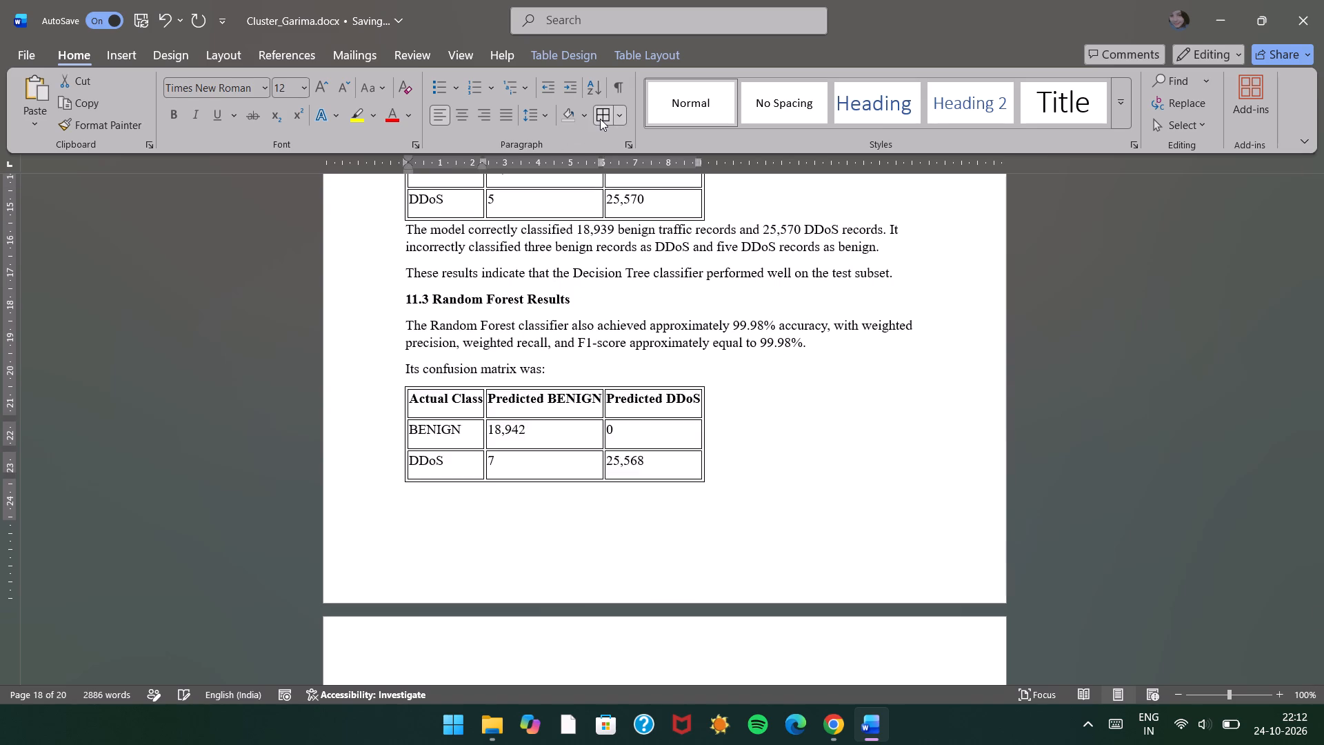
Apply all borders to the whole evaluation measure table in section 11.4 Comparison of Models.
{"action": "scroll", "coordinate": [732, 424], "scroll_direction": "down", "scroll_amount": 5}
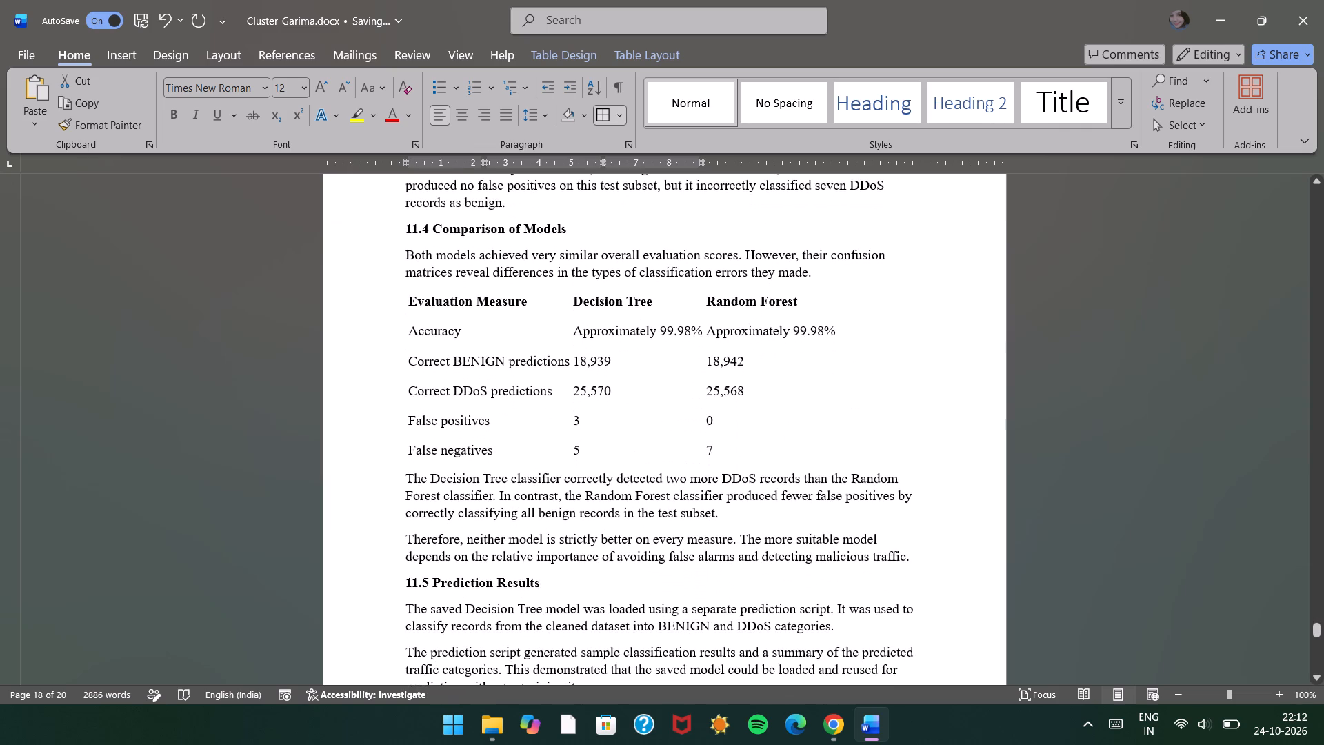
{"action": "left_click_drag", "start_coordinate": [408, 302], "coordinate": [713, 413]}
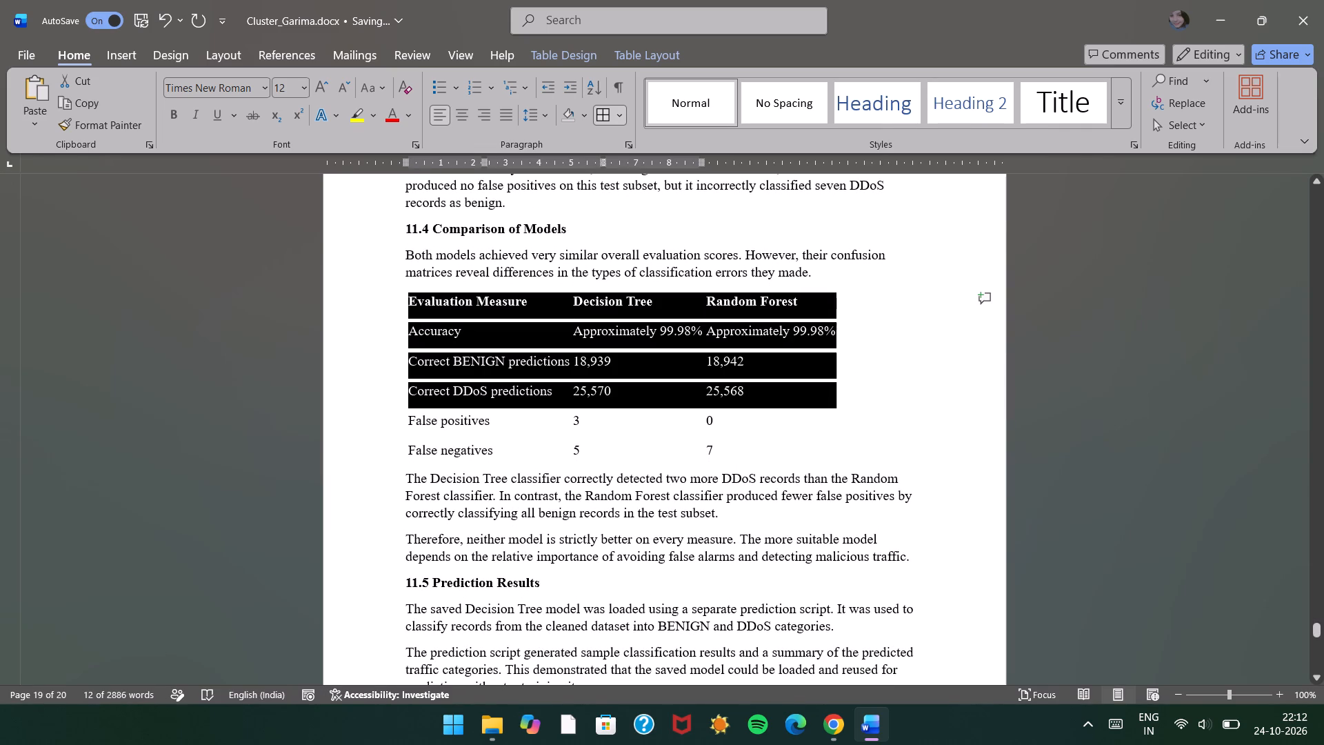
{"action": "left_click_drag", "start_coordinate": [713, 413], "coordinate": [750, 457]}
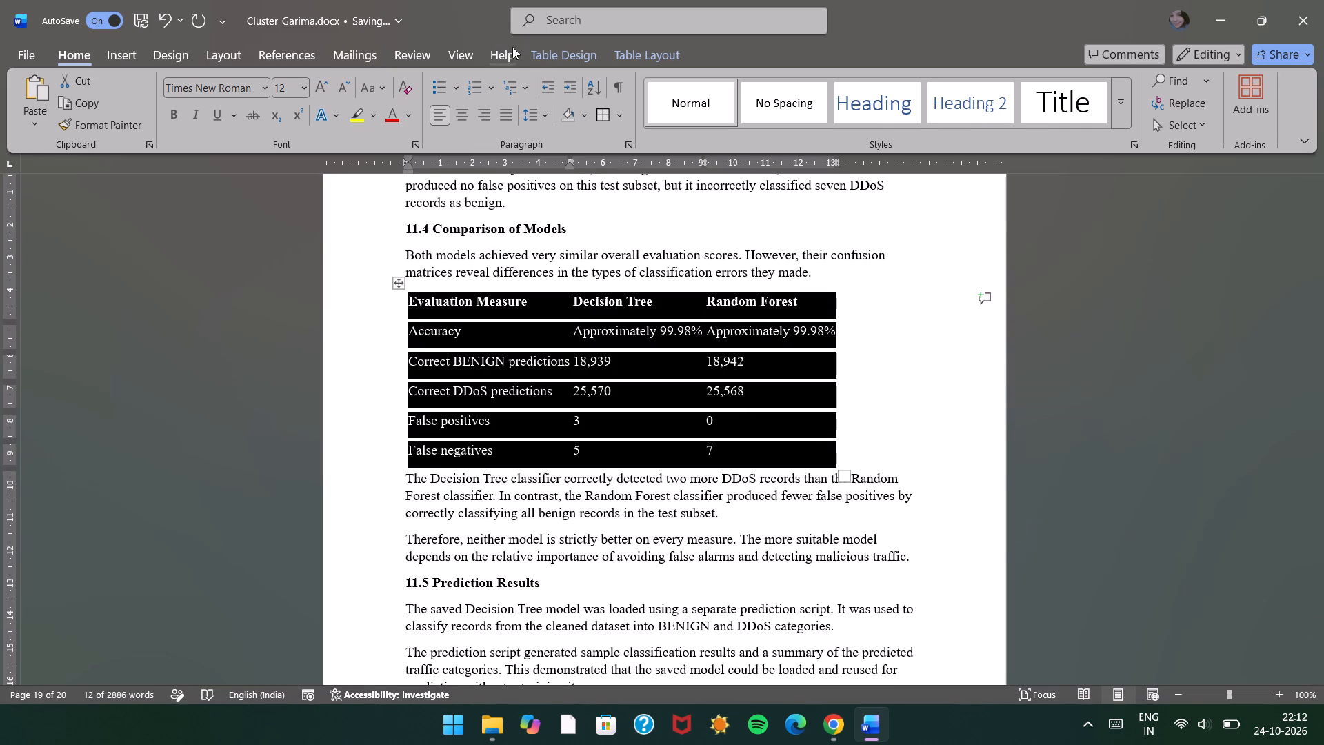
{"action": "left_click", "coordinate": [598, 110]}
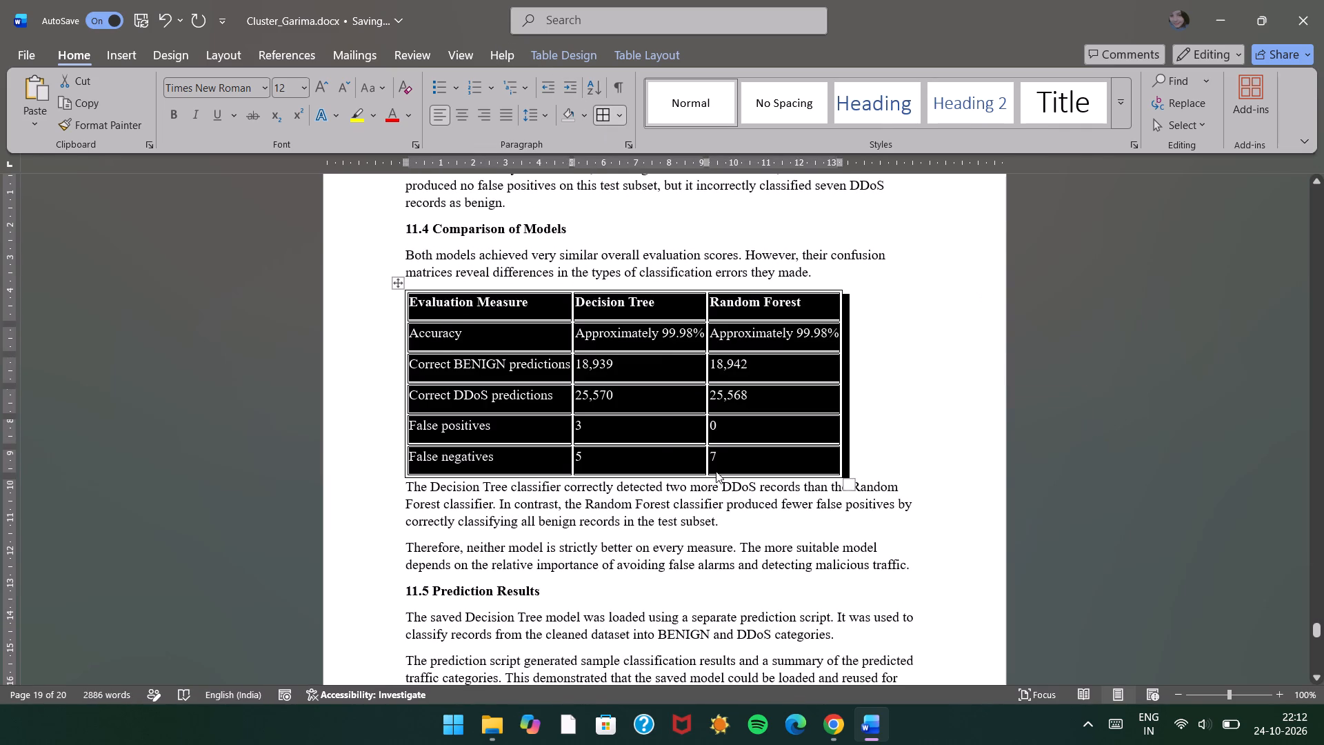
Review the layout of the remaining pages, from section 11.5 Prediction Results through the end of 12. Conclusion.
{"action": "scroll", "coordinate": [716, 471], "scroll_direction": "down", "scroll_amount": 6}
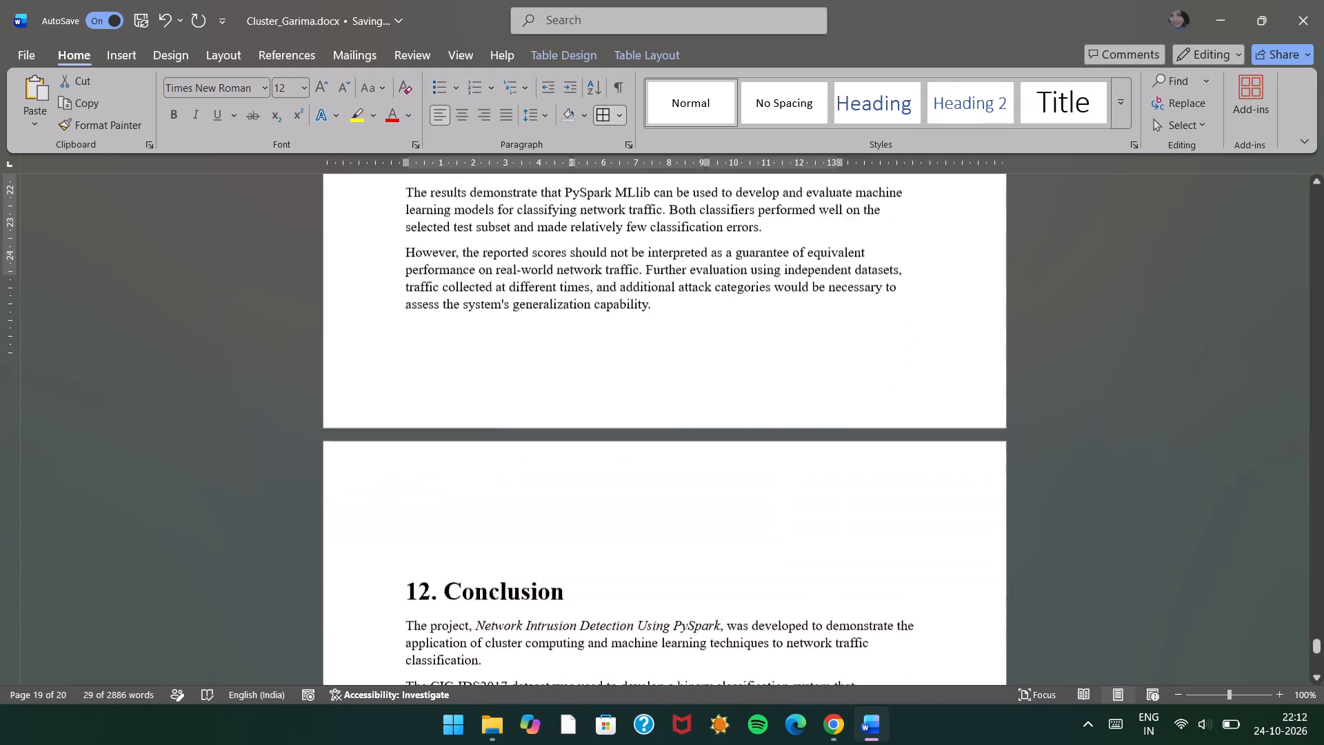
{"action": "scroll", "coordinate": [716, 471], "scroll_direction": "down", "scroll_amount": 6}
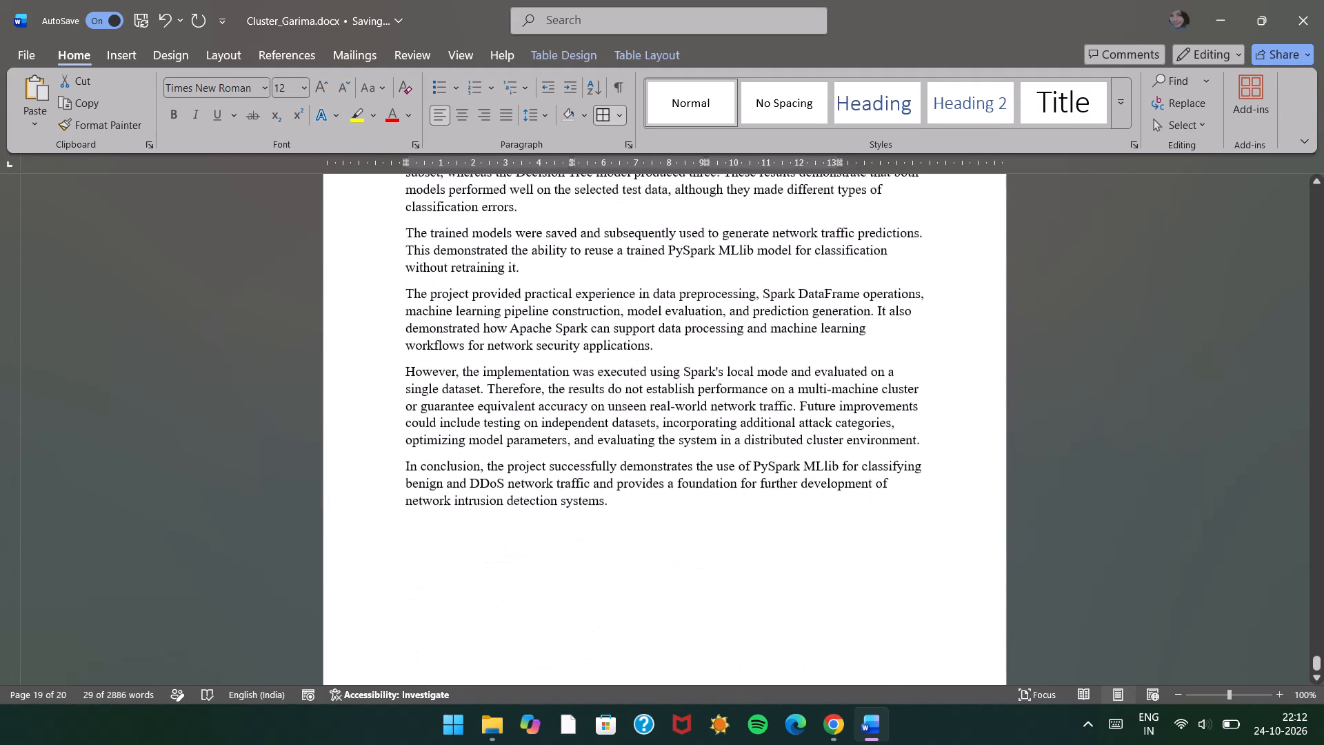
{"action": "scroll", "coordinate": [716, 471], "scroll_direction": "down", "scroll_amount": 3}
{"action": "scroll", "coordinate": [716, 471], "scroll_direction": "up", "scroll_amount": 3}
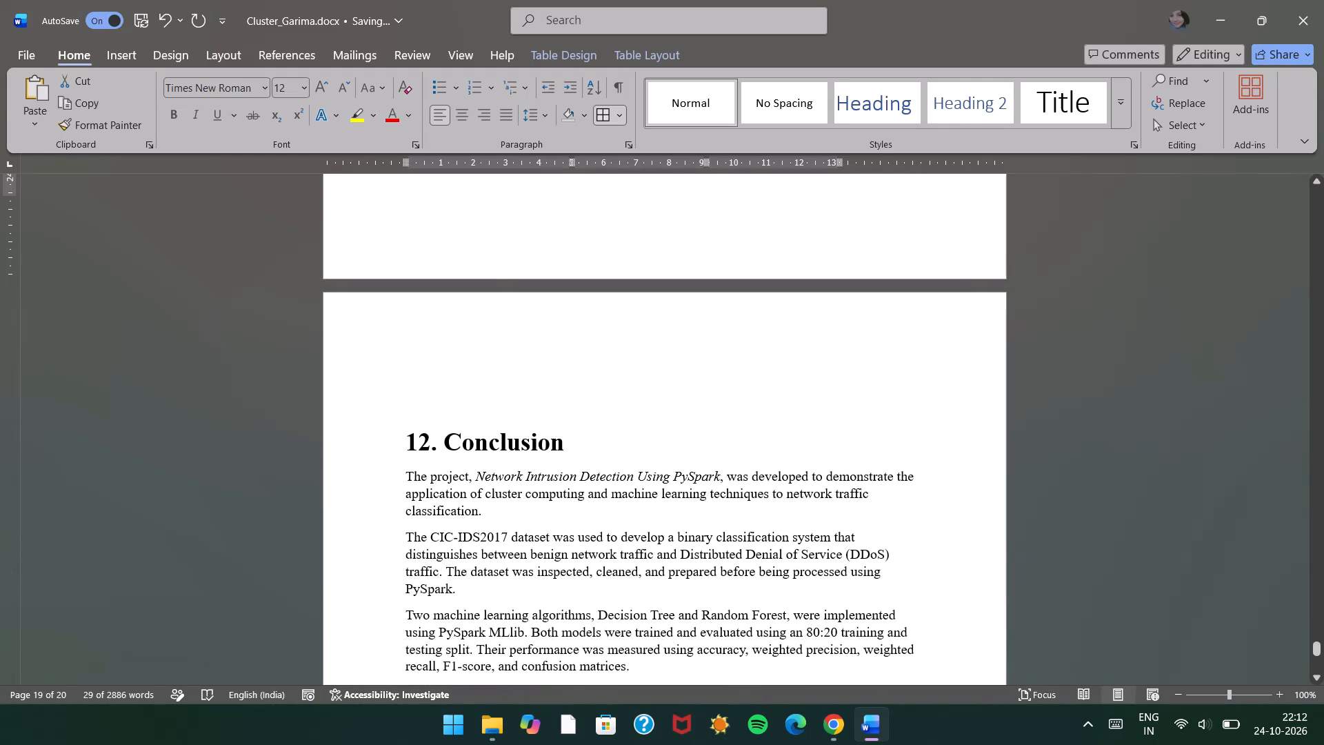
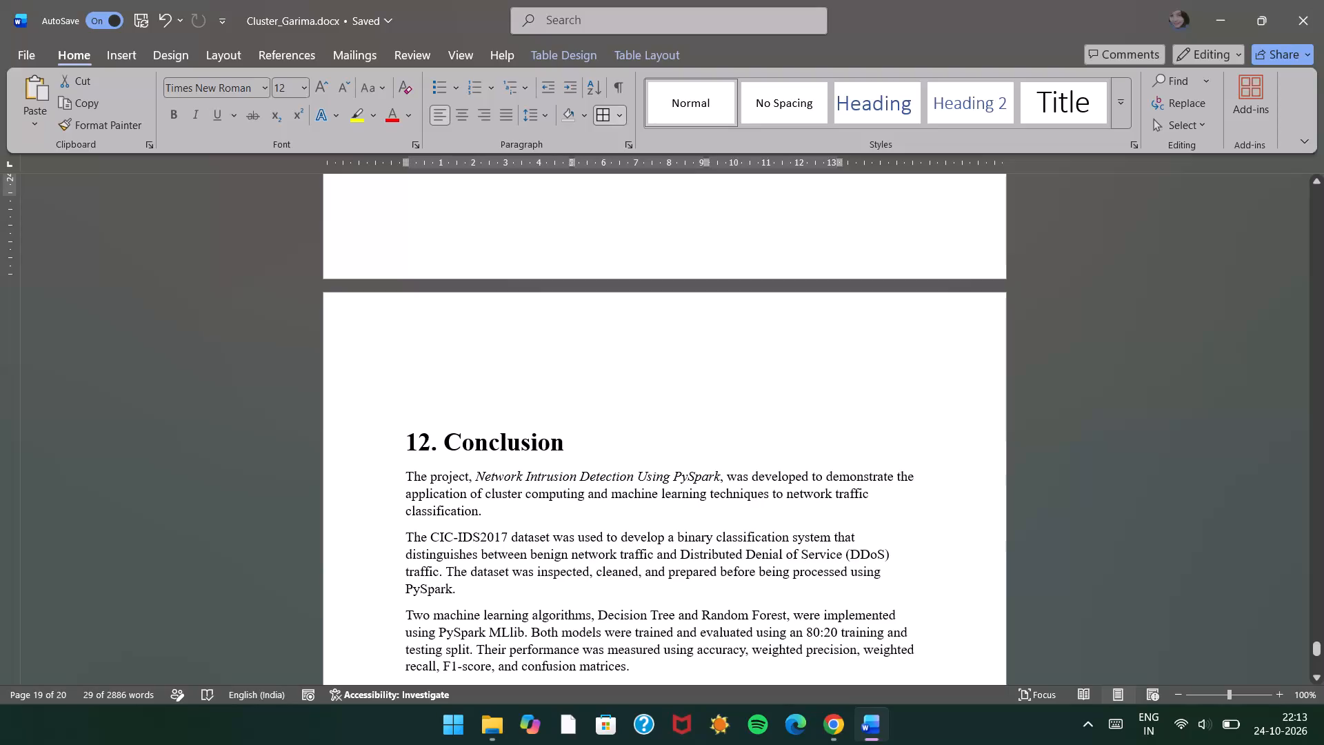
Deselect the model comparison table and review the layout of the closing pages, from the prediction script screenshots through 12. Conclusion, in a multi-page overview.
{"action": "scroll", "coordinate": [712, 446], "scroll_direction": "down", "scroll_amount": 4}
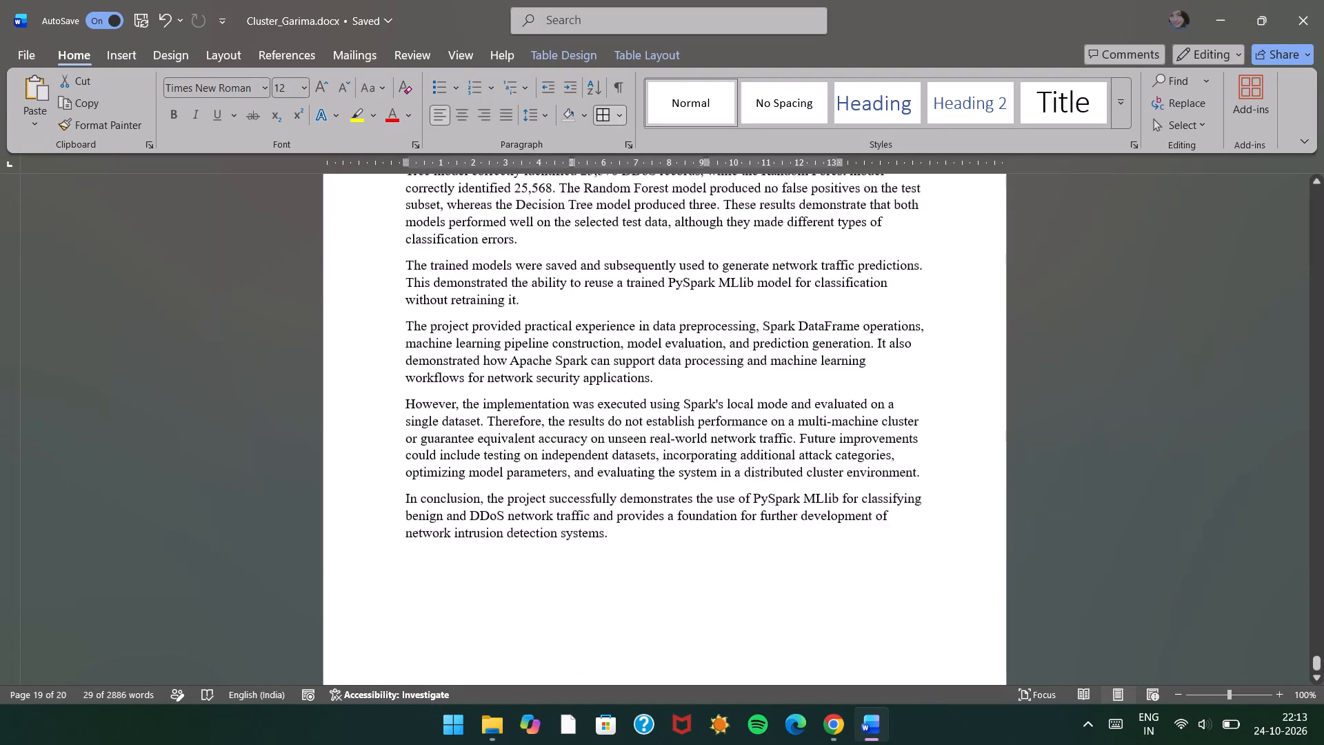
{"action": "scroll", "coordinate": [712, 446], "scroll_direction": "up", "scroll_amount": 8}
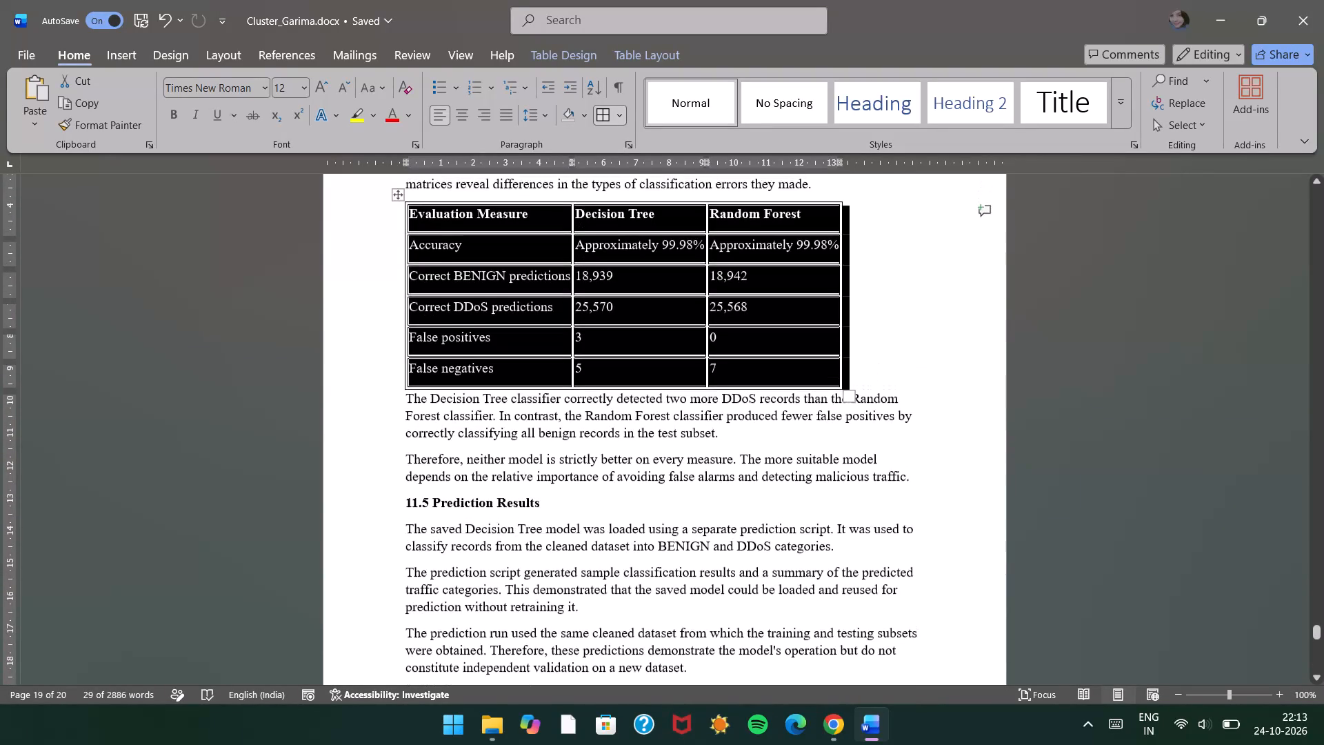
{"action": "left_click", "coordinate": [712, 446]}
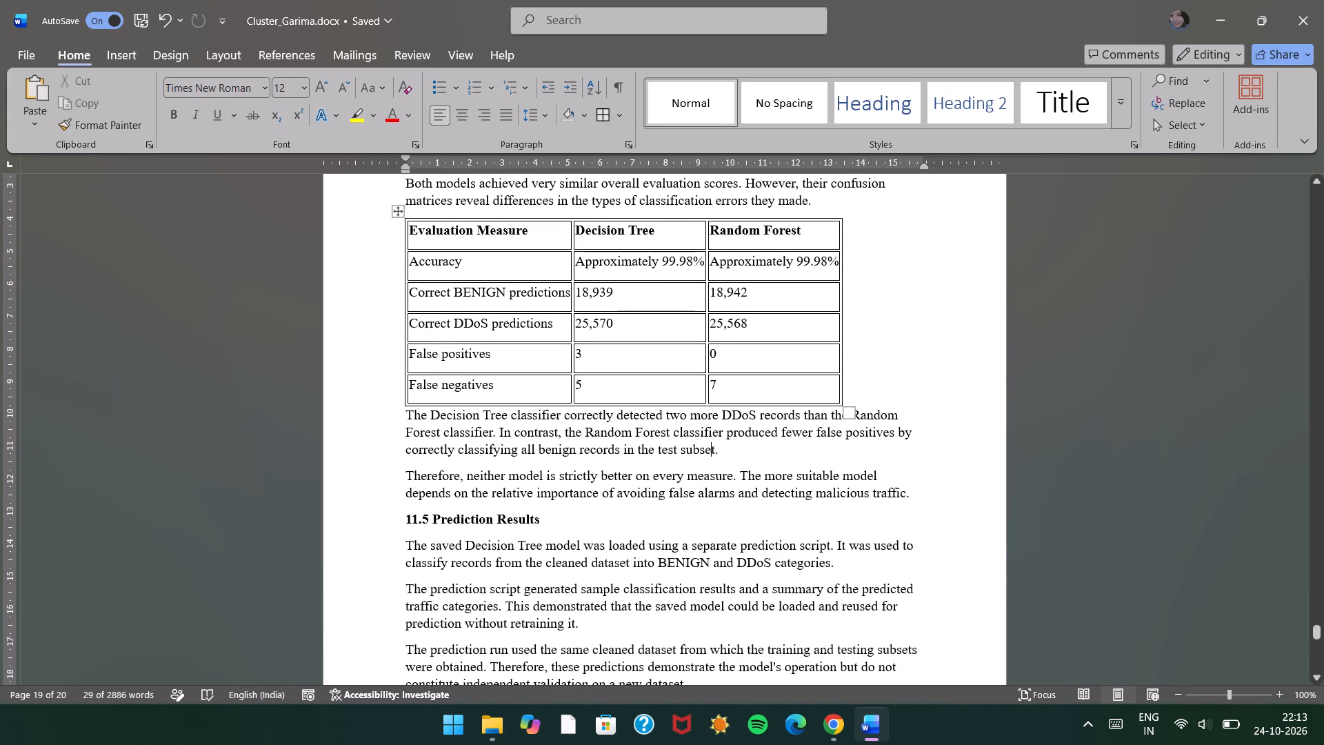
{"action": "scroll", "coordinate": [920, 496], "scroll_direction": "down", "scroll_amount": 4}
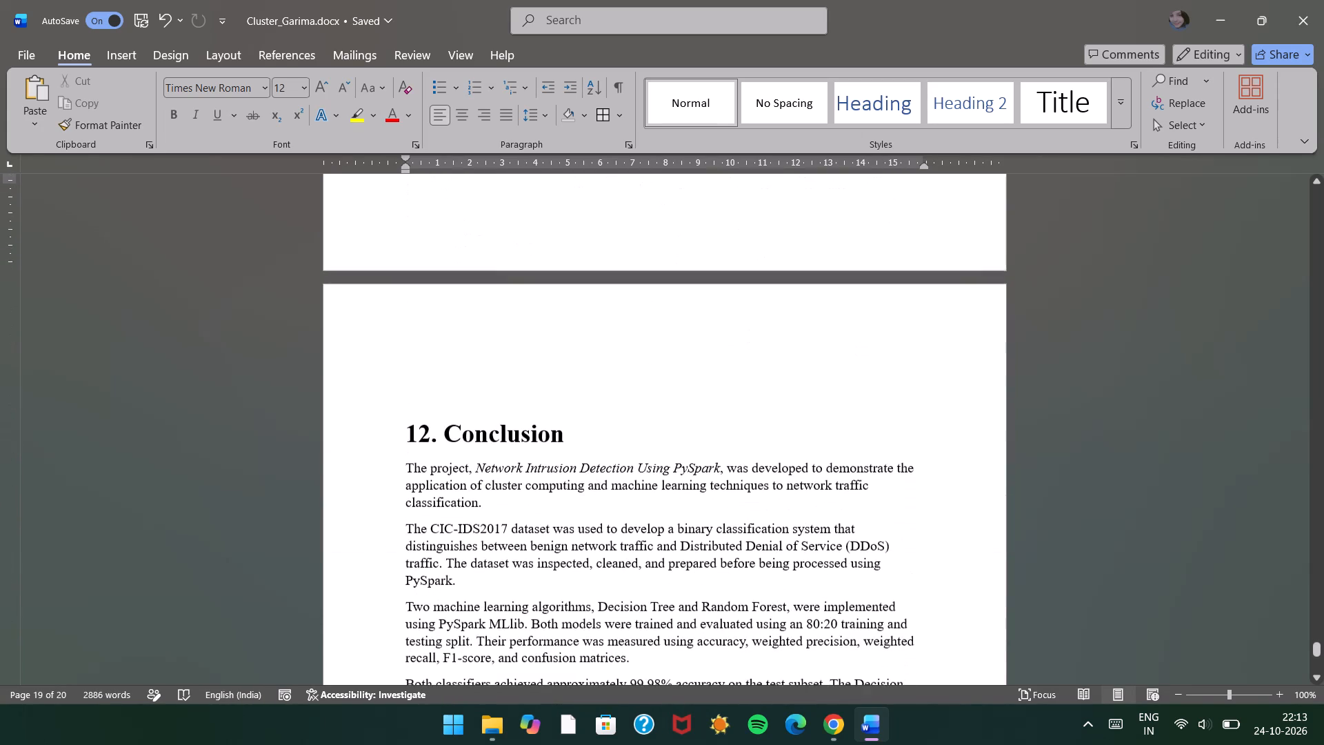
{"action": "scroll", "coordinate": [920, 496], "scroll_direction": "down", "scroll_amount": 5}
{"action": "scroll", "coordinate": [920, 496], "scroll_direction": "down", "scroll_amount": 4, "text": "ctrl"}
{"action": "scroll", "coordinate": [920, 496], "scroll_direction": "up", "scroll_amount": 5, "text": "ctrl"}
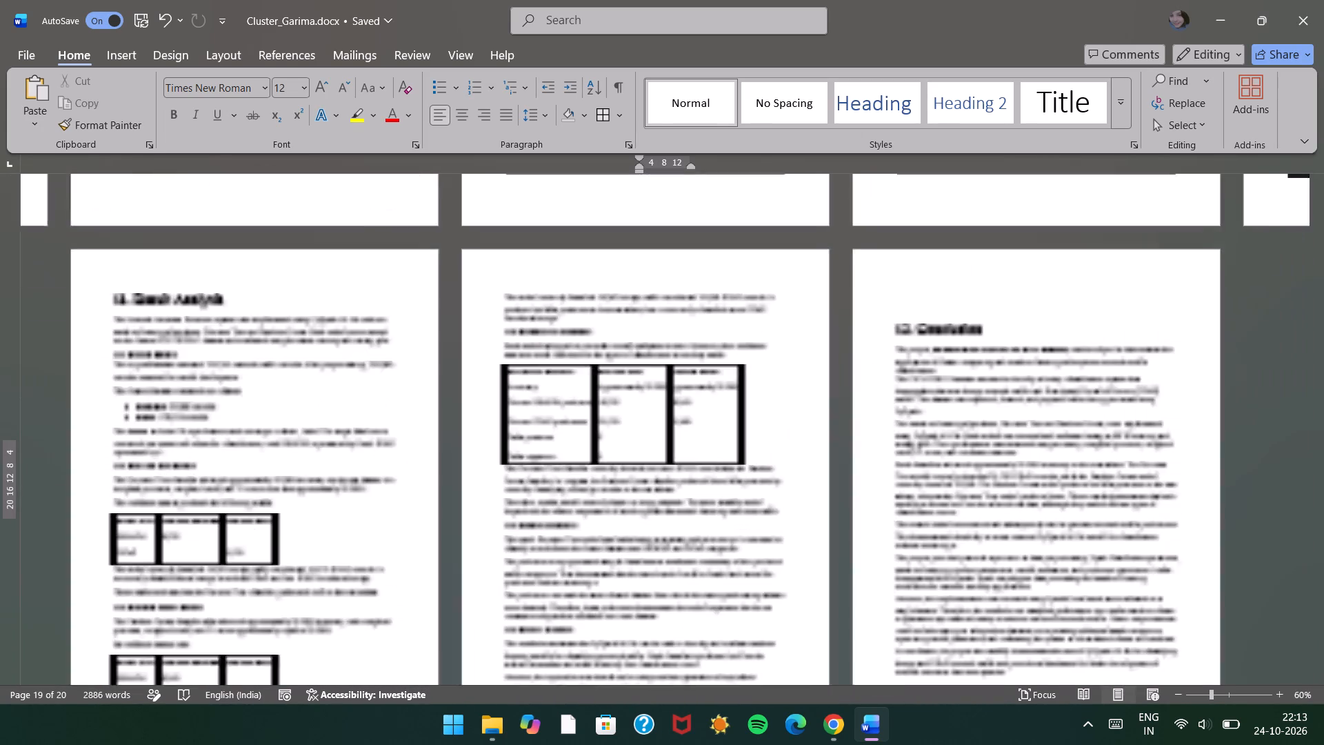
{"action": "scroll", "coordinate": [920, 496], "scroll_direction": "down", "scroll_amount": 1, "text": "ctrl"}
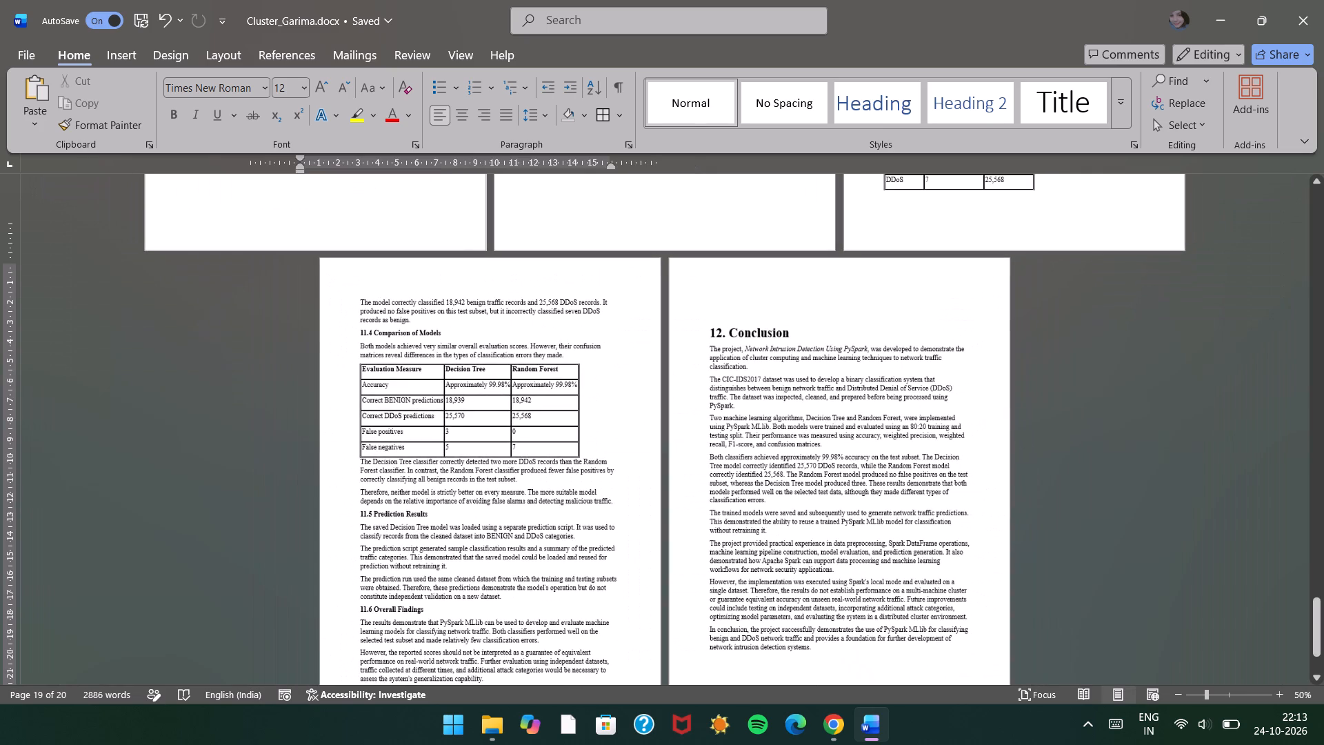
{"action": "scroll", "coordinate": [920, 496], "scroll_direction": "up", "scroll_amount": 5}
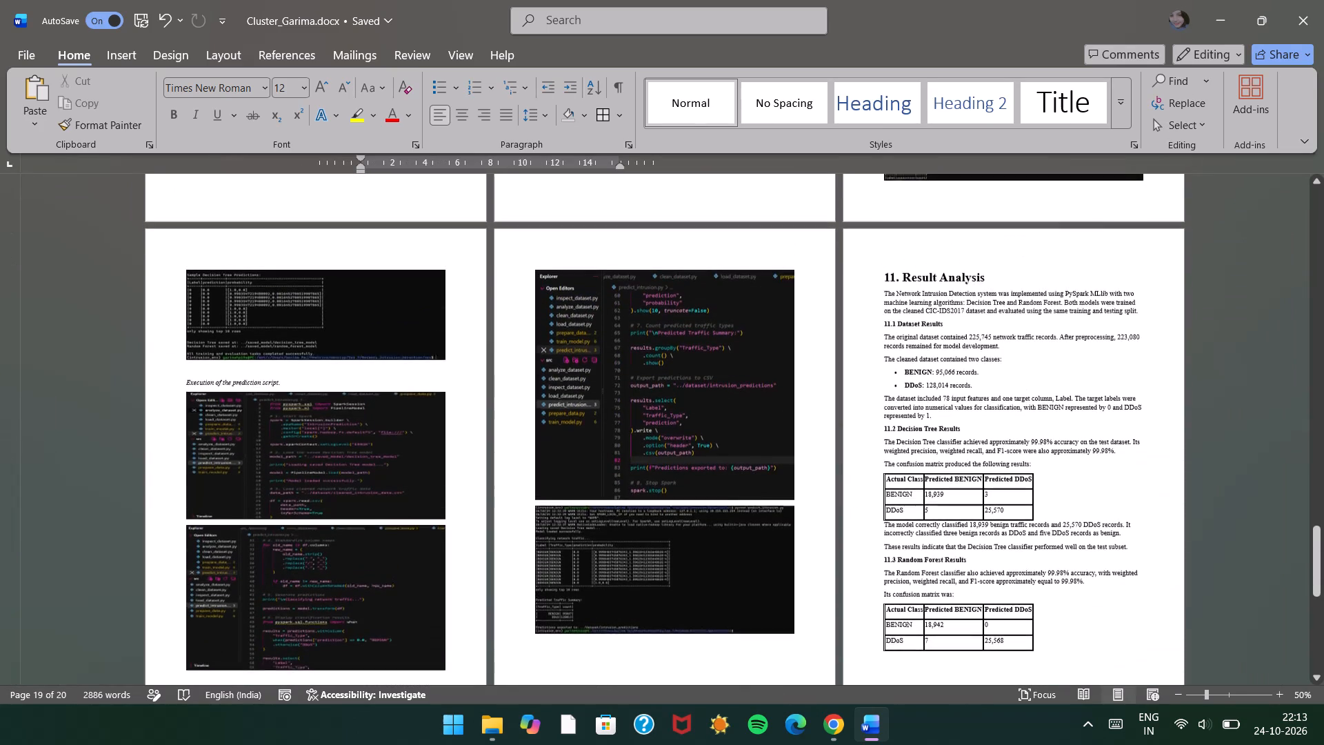
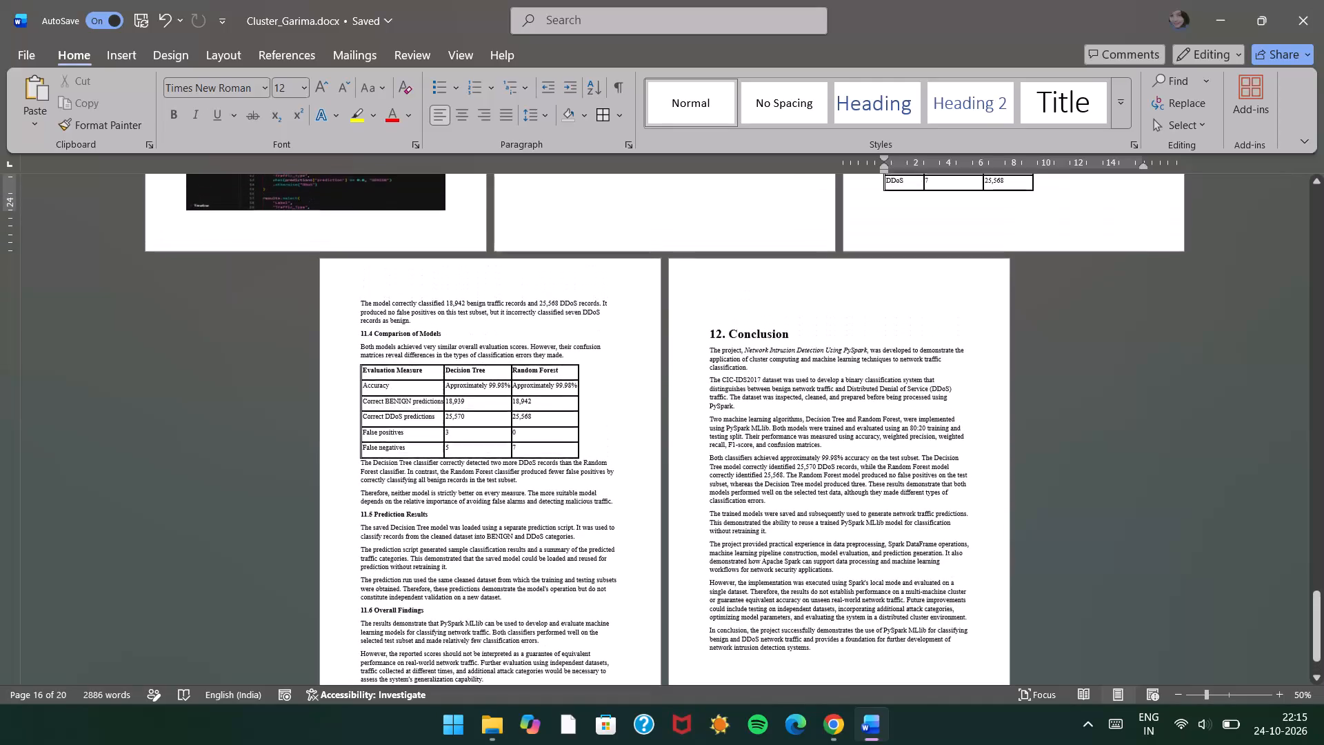
Review the page layout of the whole report in the multi-page overview, from the Result Analysis pages back to the title page.
{"action": "scroll", "coordinate": [745, 481], "scroll_direction": "up", "scroll_amount": 6}
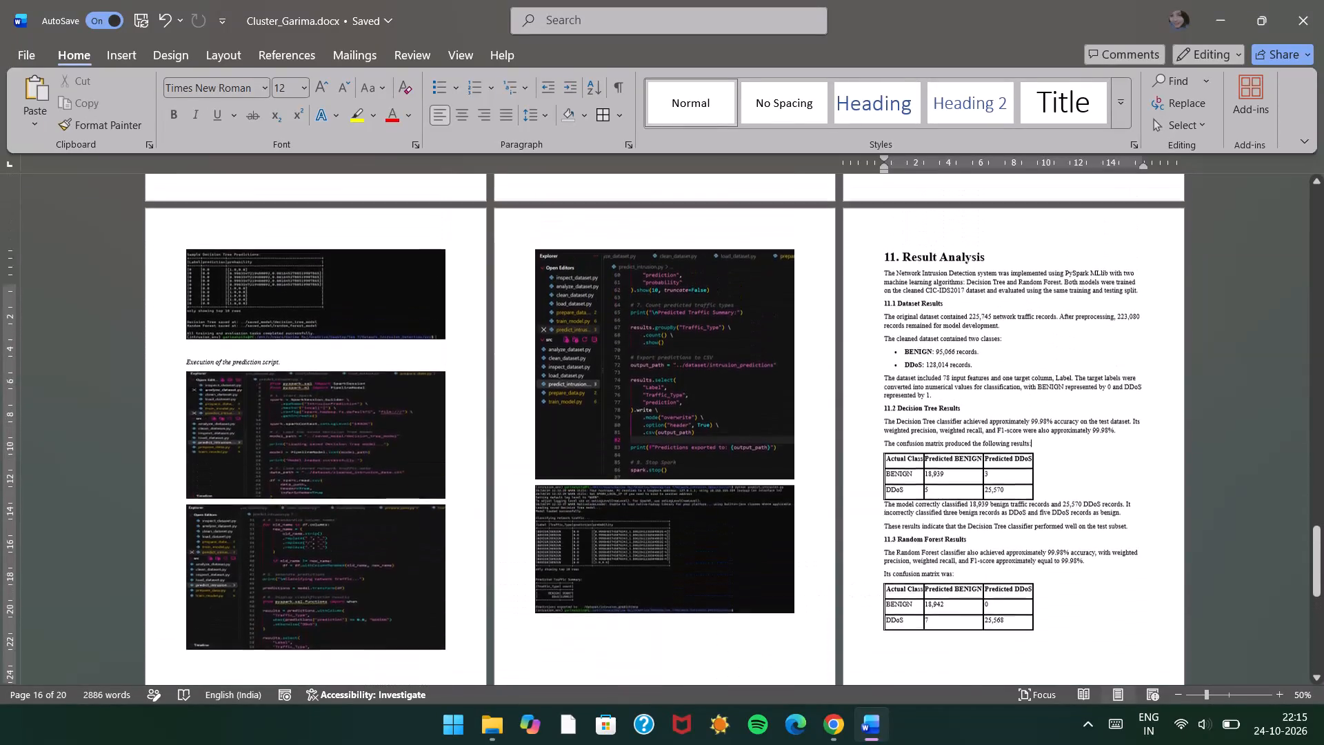
{"action": "scroll", "coordinate": [745, 481], "scroll_direction": "up", "scroll_amount": 1}
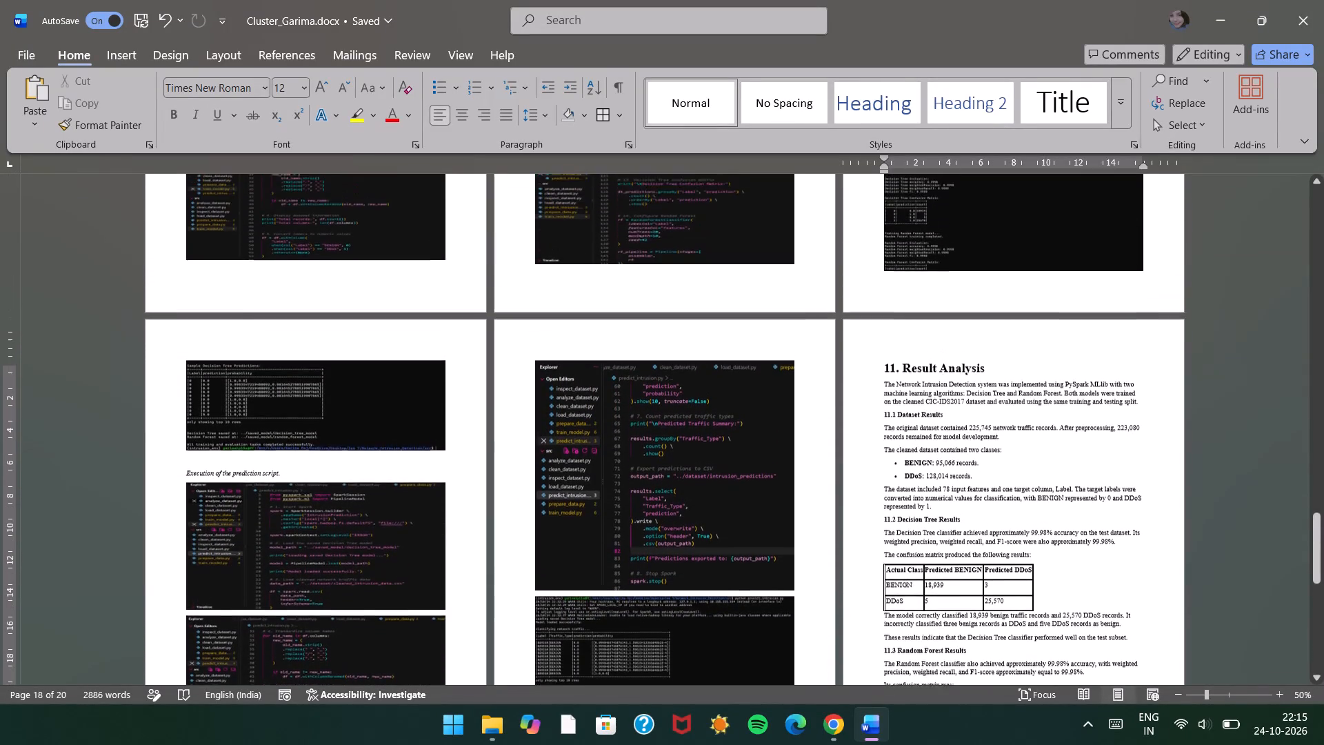
{"action": "scroll", "coordinate": [745, 481], "scroll_direction": "up", "scroll_amount": 3}
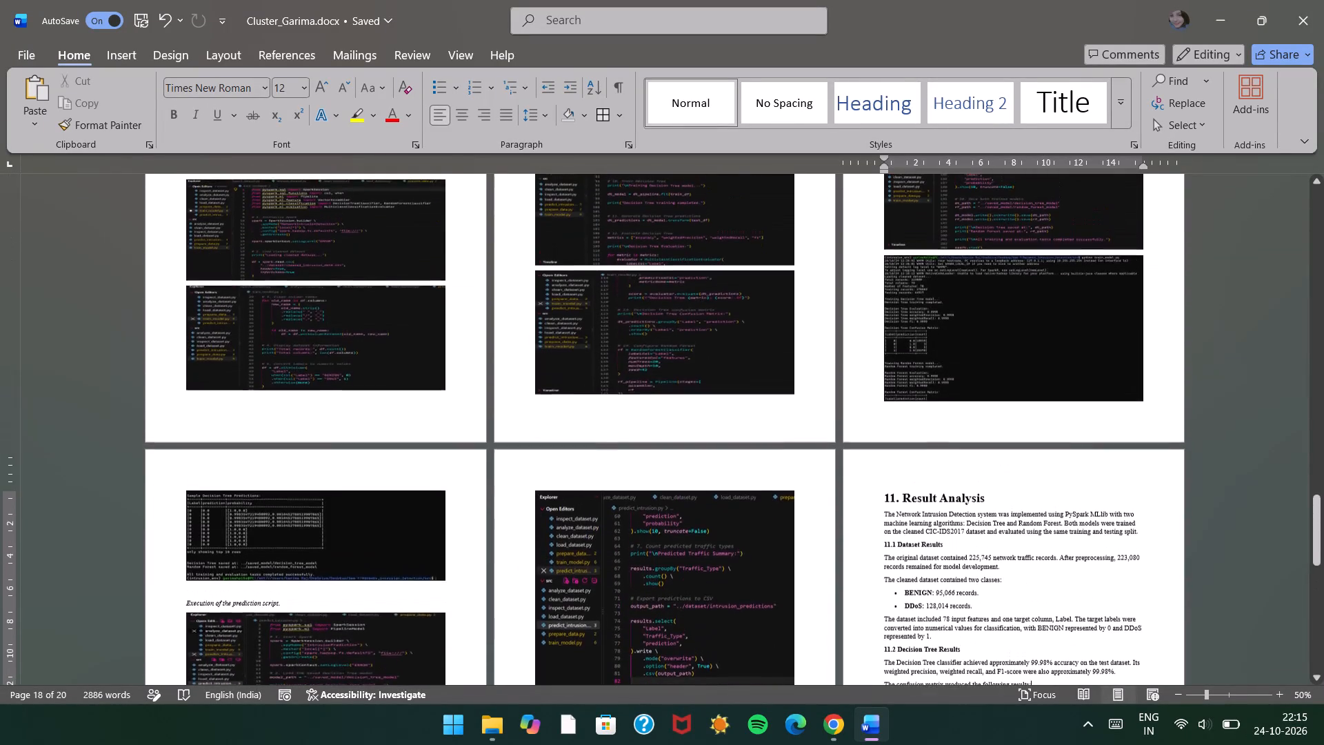
{"action": "scroll", "coordinate": [745, 481], "scroll_direction": "up", "scroll_amount": 3}
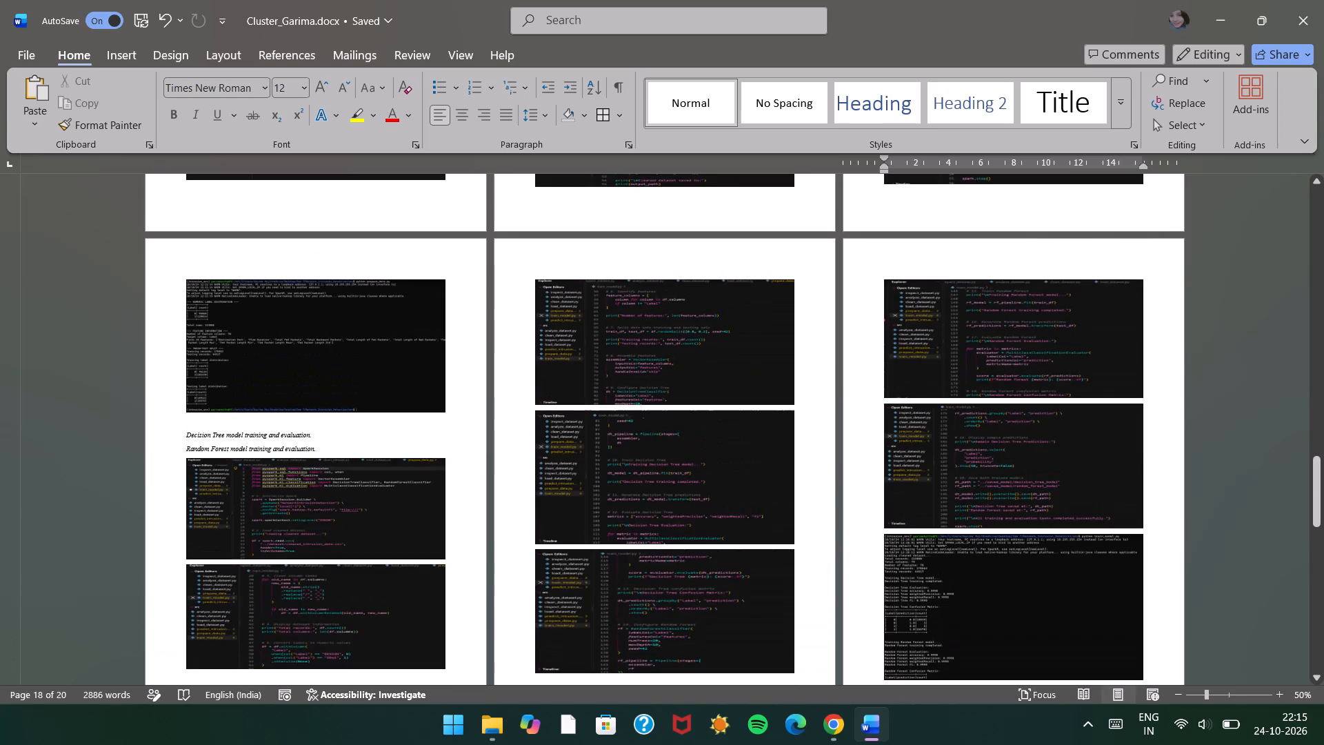
{"action": "scroll", "coordinate": [745, 481], "scroll_direction": "up", "scroll_amount": 6}
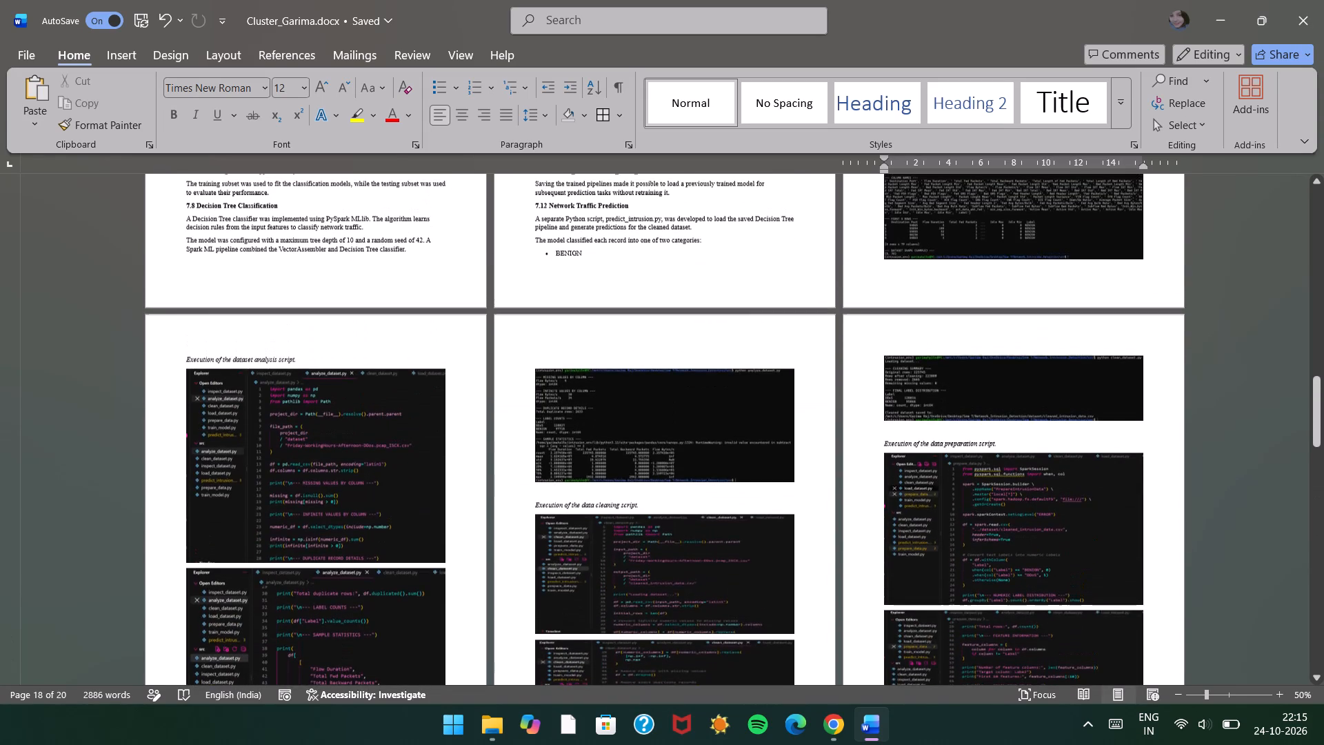
{"action": "scroll", "coordinate": [745, 481], "scroll_direction": "up", "scroll_amount": 5}
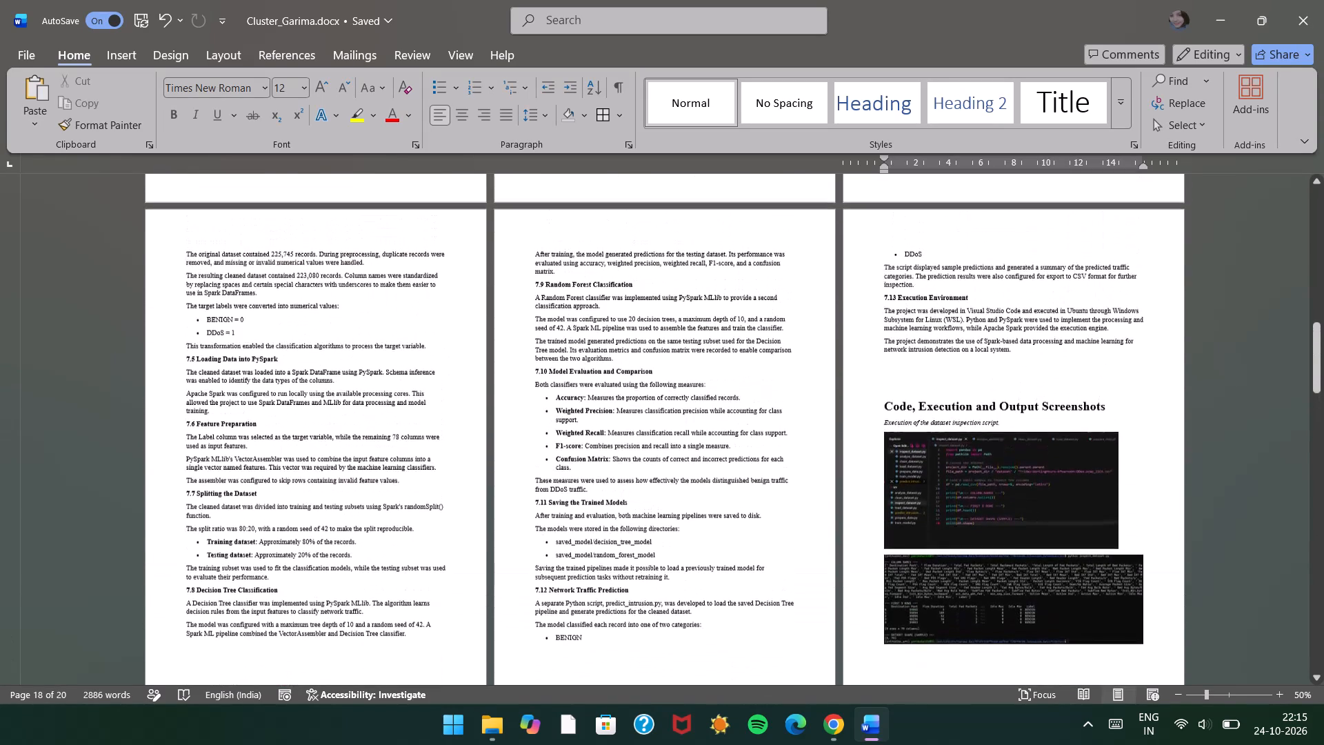
{"action": "scroll", "coordinate": [745, 481], "scroll_direction": "up", "scroll_amount": 5}
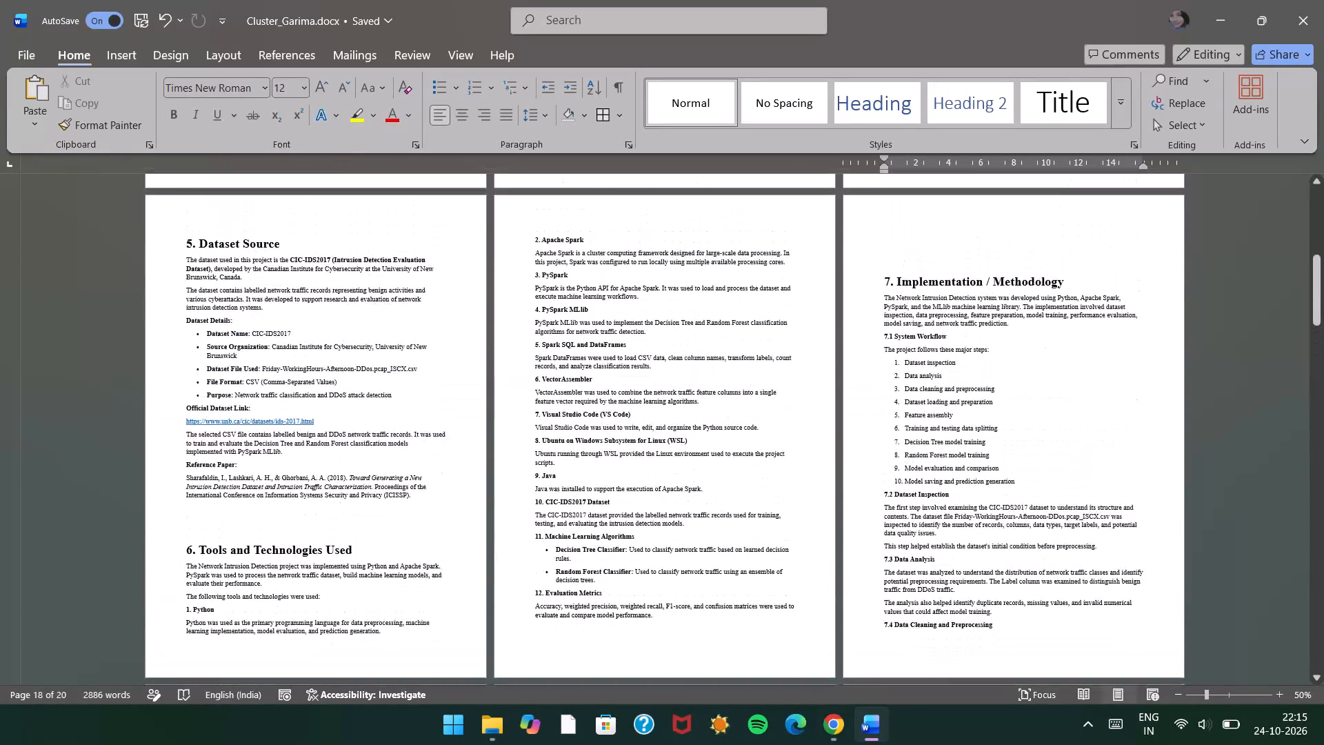
{"action": "scroll", "coordinate": [745, 481], "scroll_direction": "up", "scroll_amount": 5}
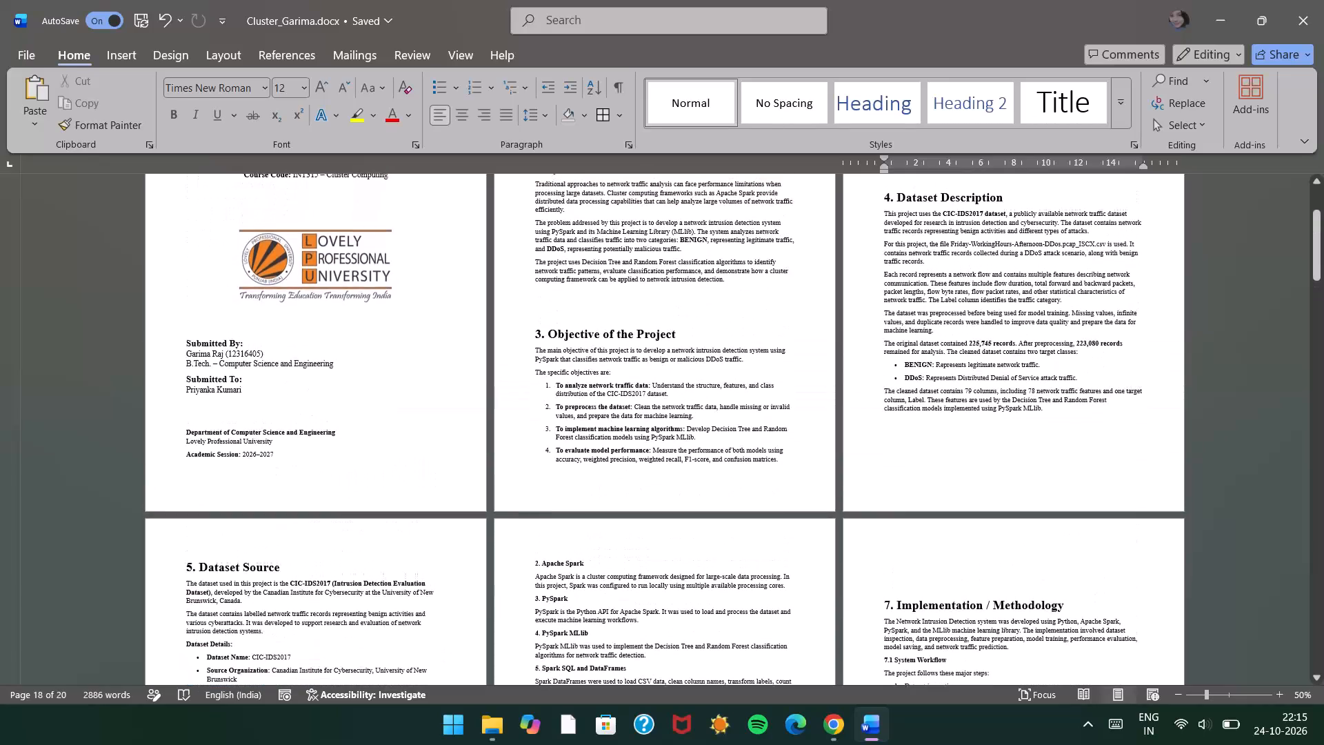
{"action": "scroll", "coordinate": [745, 481], "scroll_direction": "up", "scroll_amount": 3}
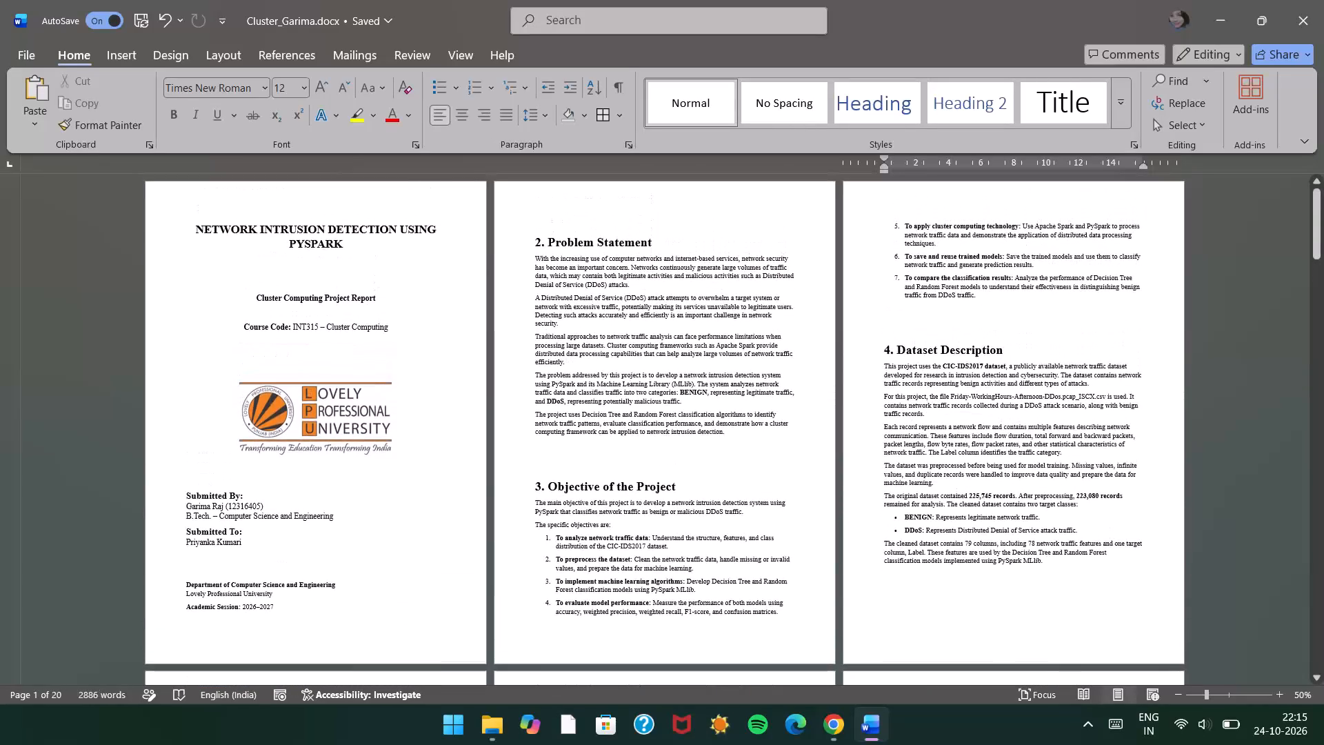
Export the report as the PDF Cluster_Garima.pdf to the Desktop, optimized for minimum size.
{"action": "left_click", "coordinate": [28, 52]}
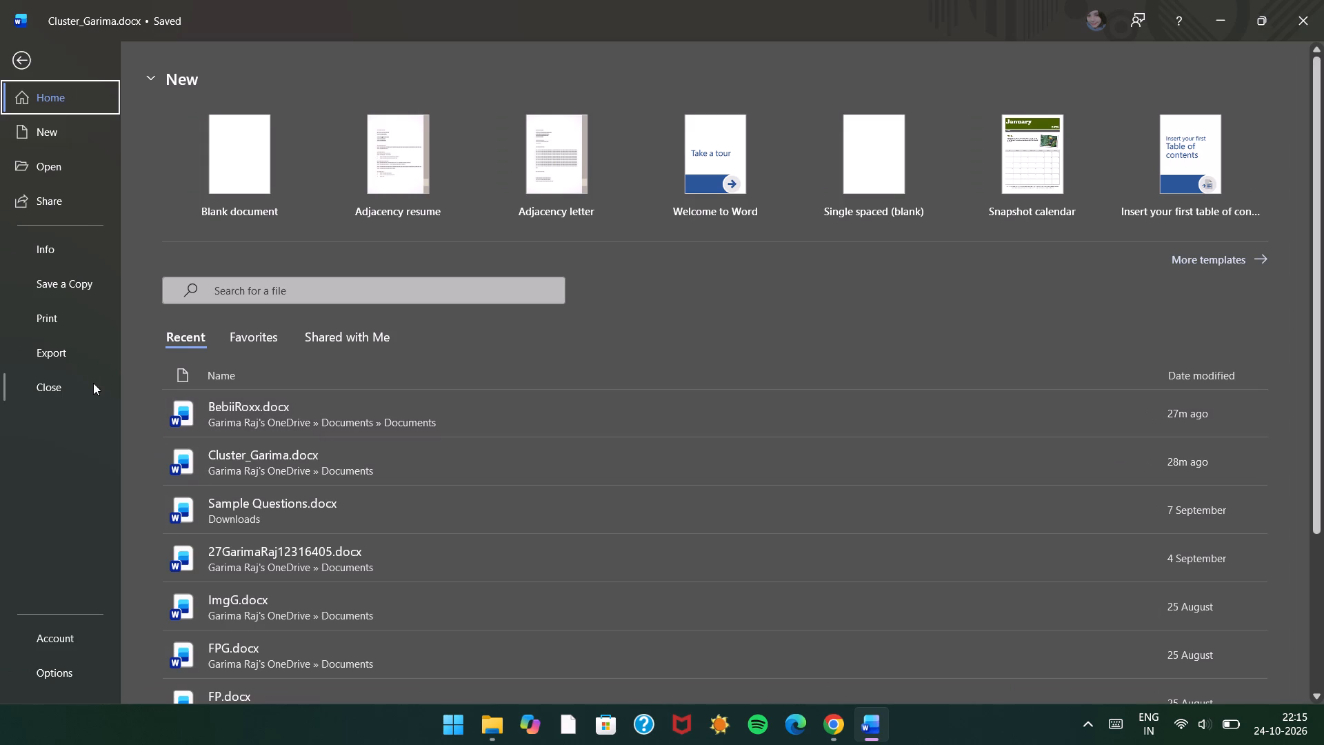
{"action": "left_click", "coordinate": [53, 345]}
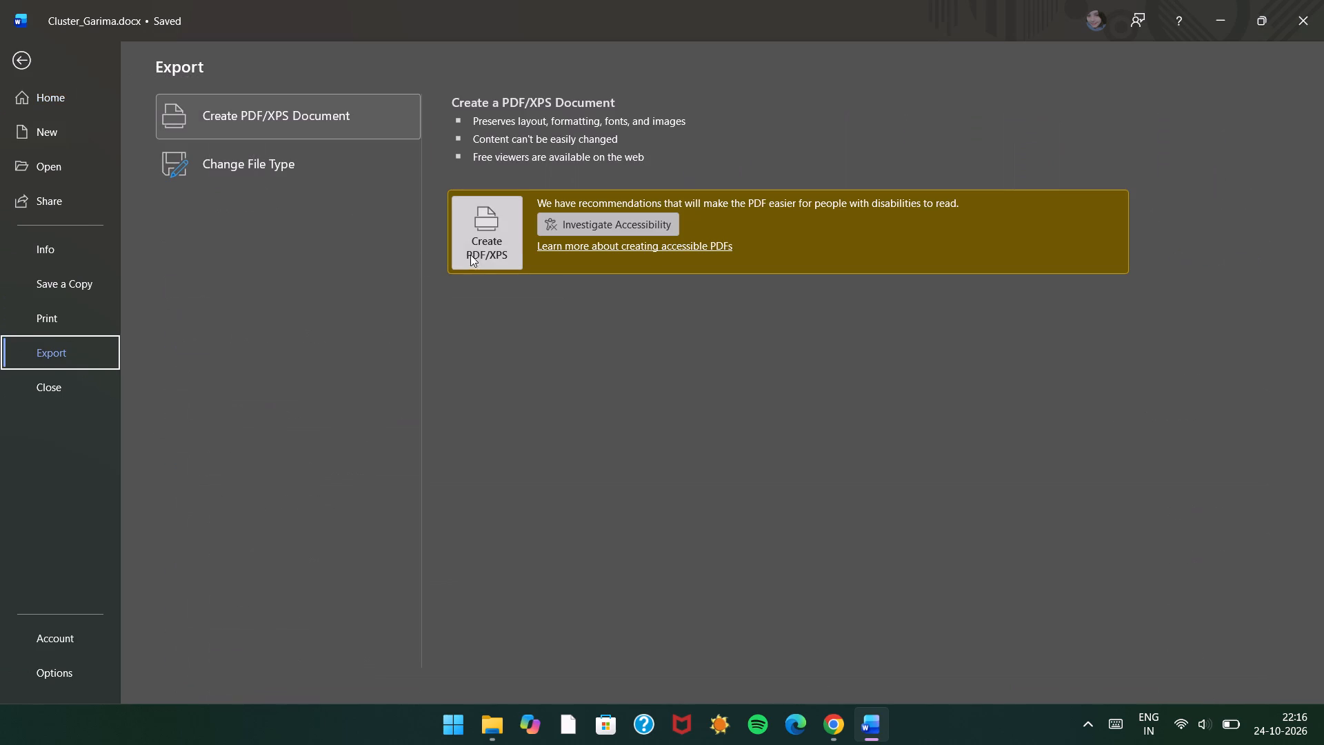
{"action": "left_click", "coordinate": [475, 250]}
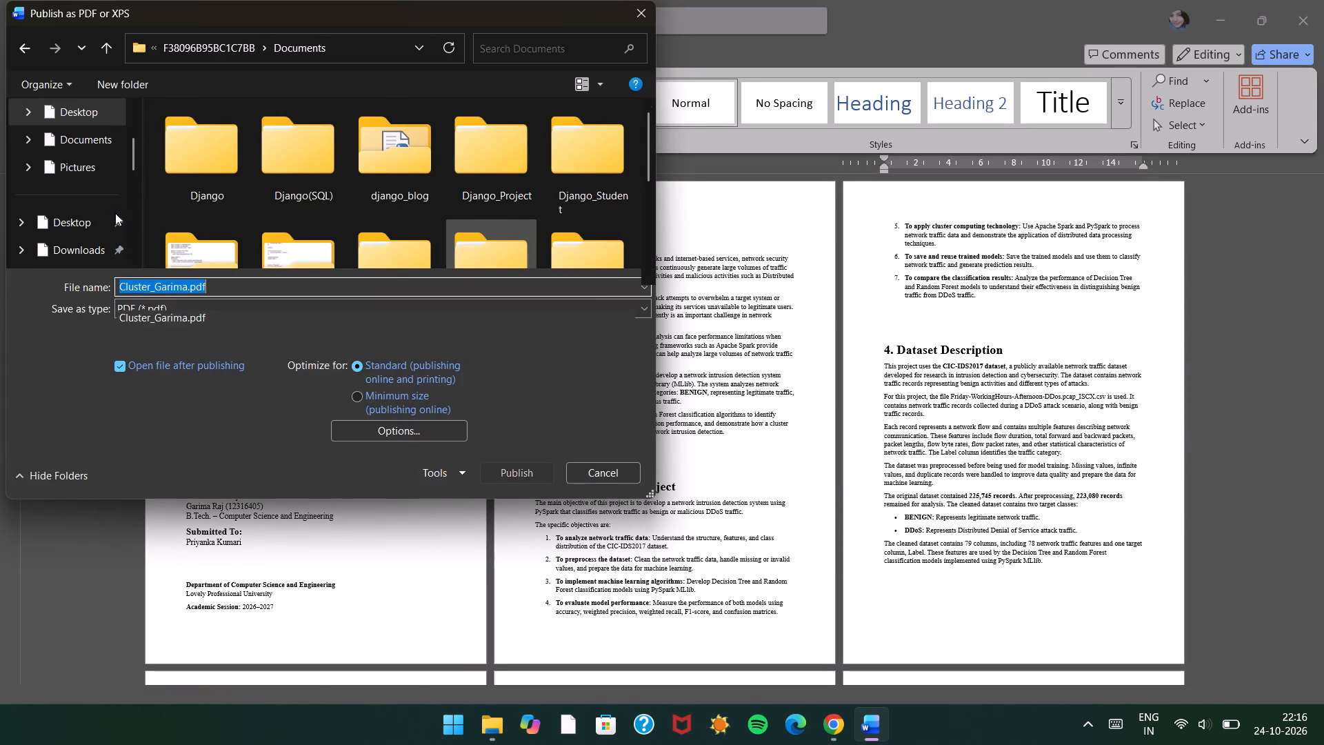
{"action": "double_click", "coordinate": [66, 219]}
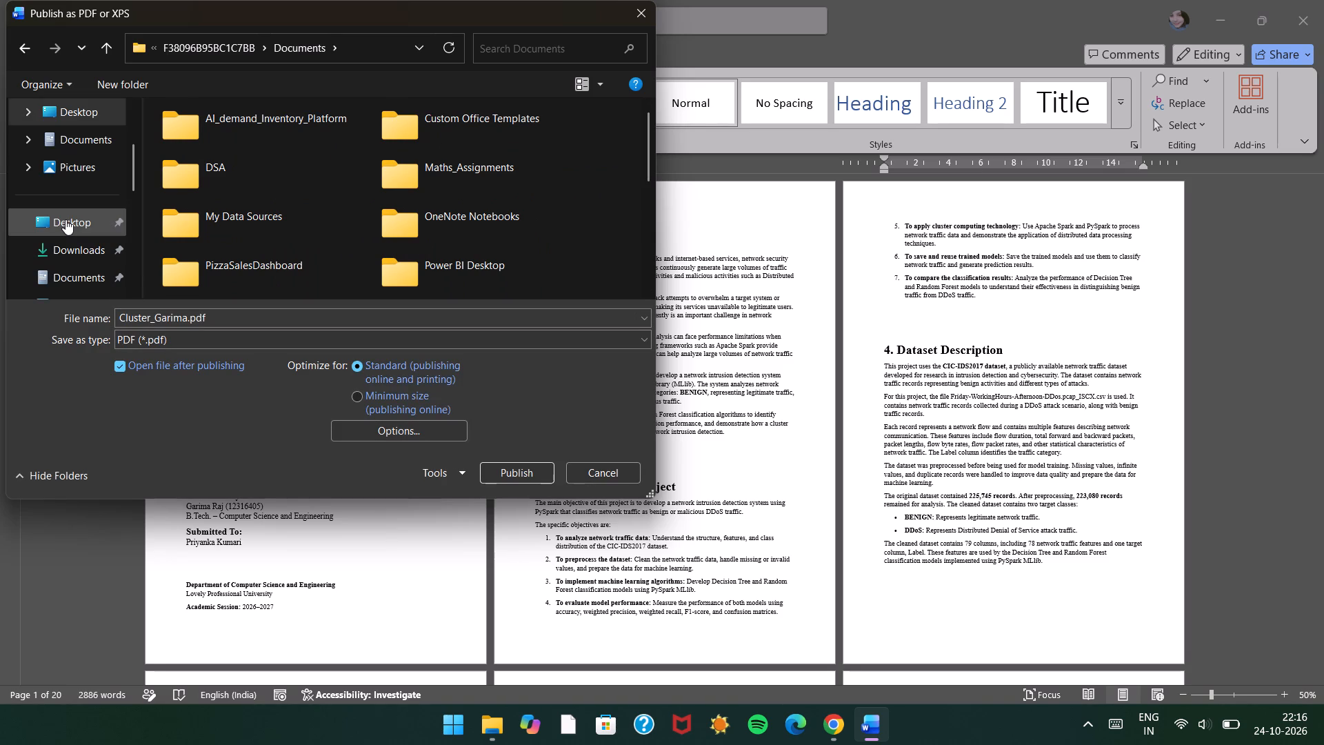
{"action": "left_click", "coordinate": [66, 219]}
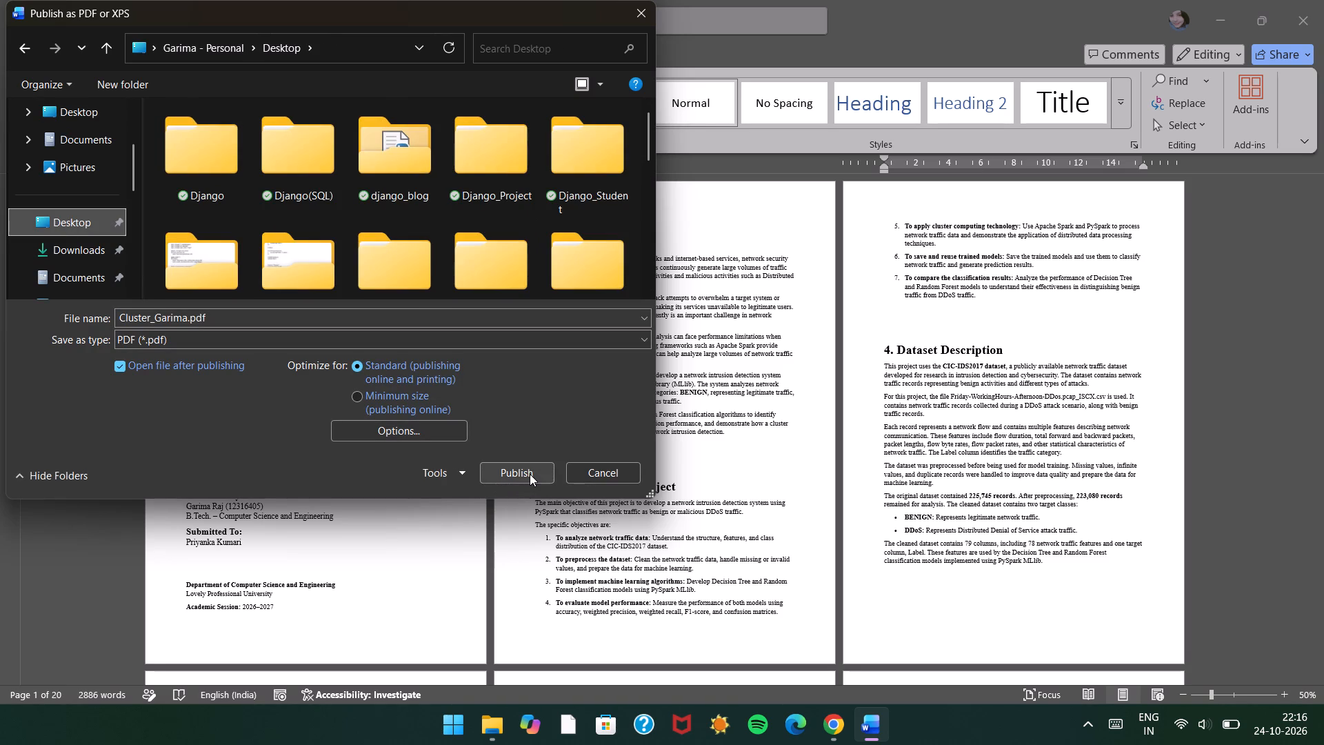
{"action": "left_click", "coordinate": [359, 397]}
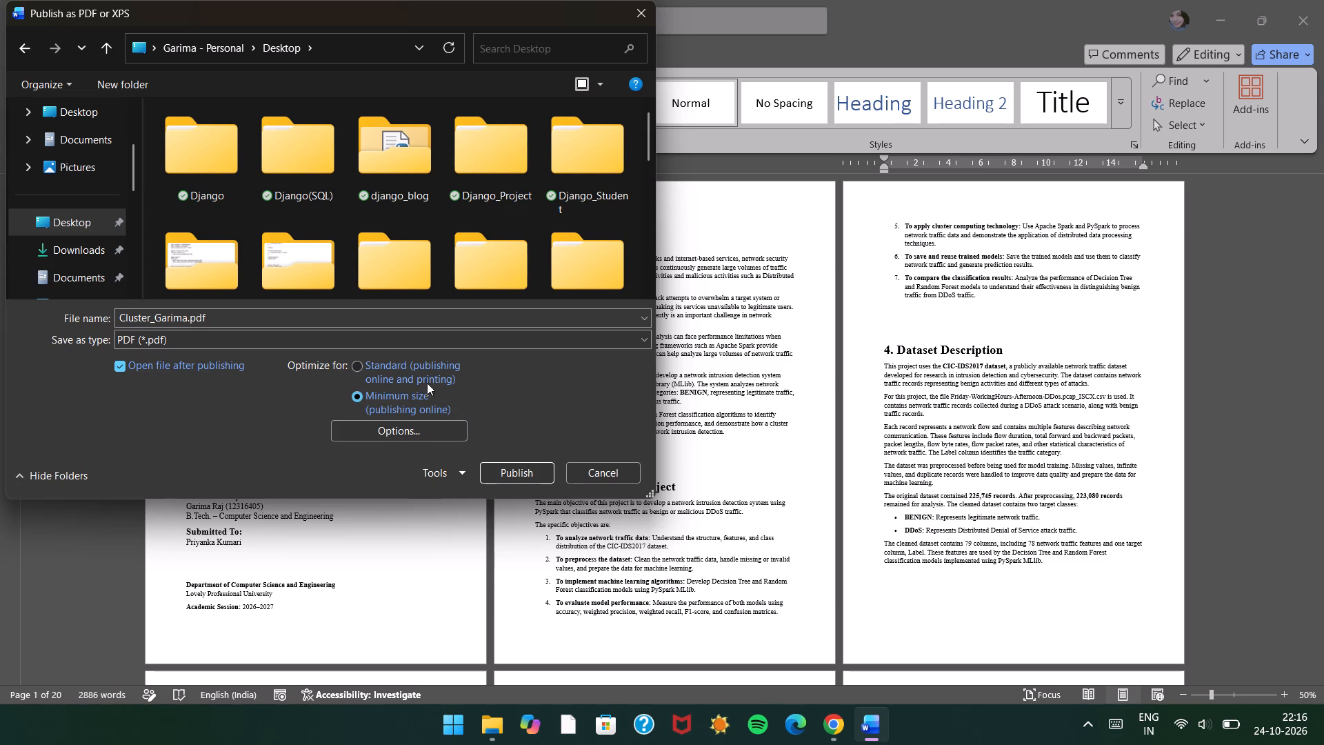
{"action": "left_click", "coordinate": [516, 469]}
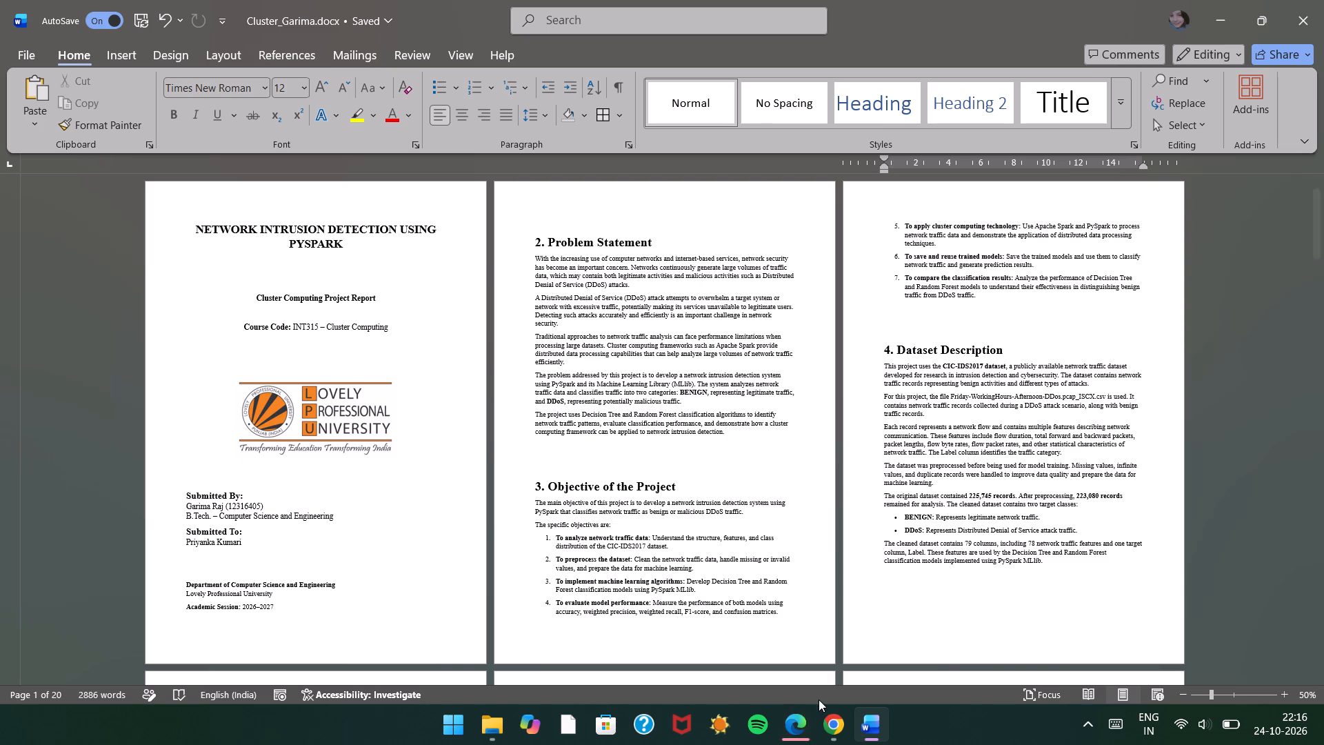
Switch to Edge and check the exported PDF's title page and text sections, from Problem Statement through Implementation / Methodology.
{"action": "left_click", "coordinate": [793, 721]}
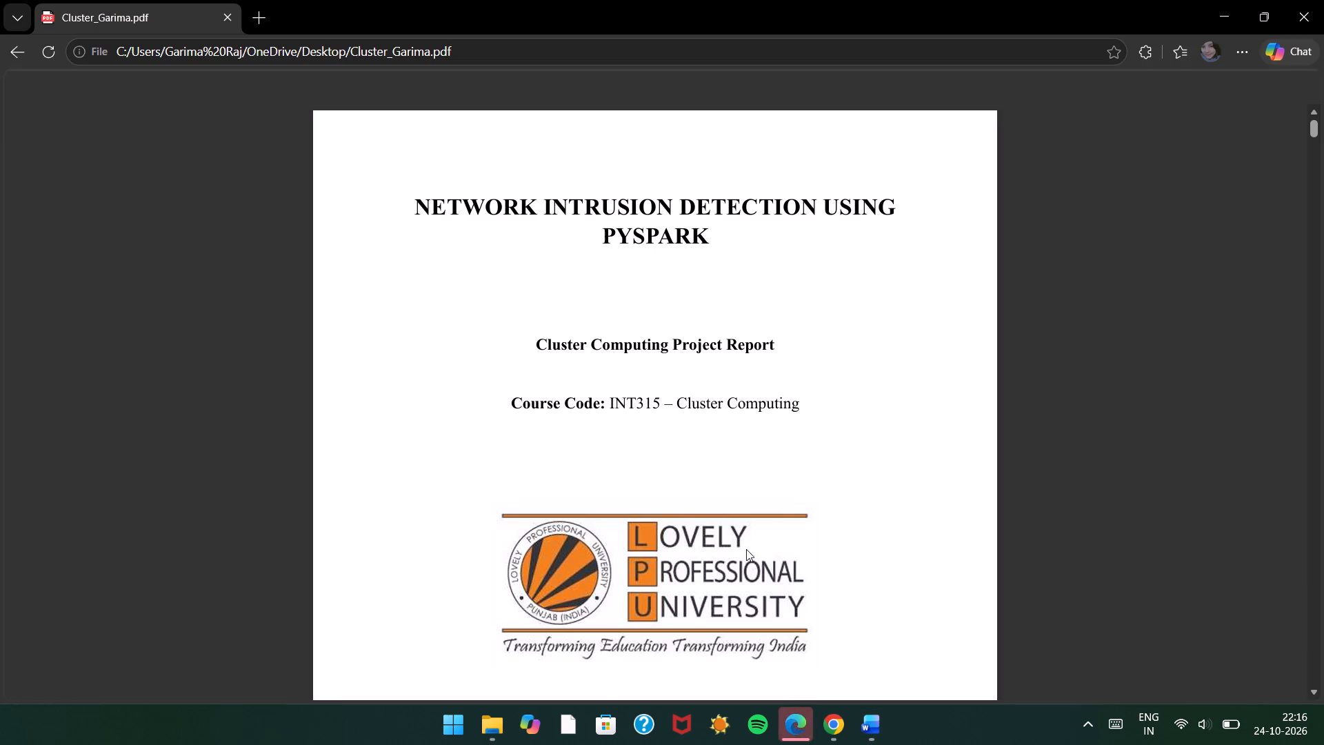
{"action": "scroll", "coordinate": [748, 539], "scroll_direction": "down", "scroll_amount": 6}
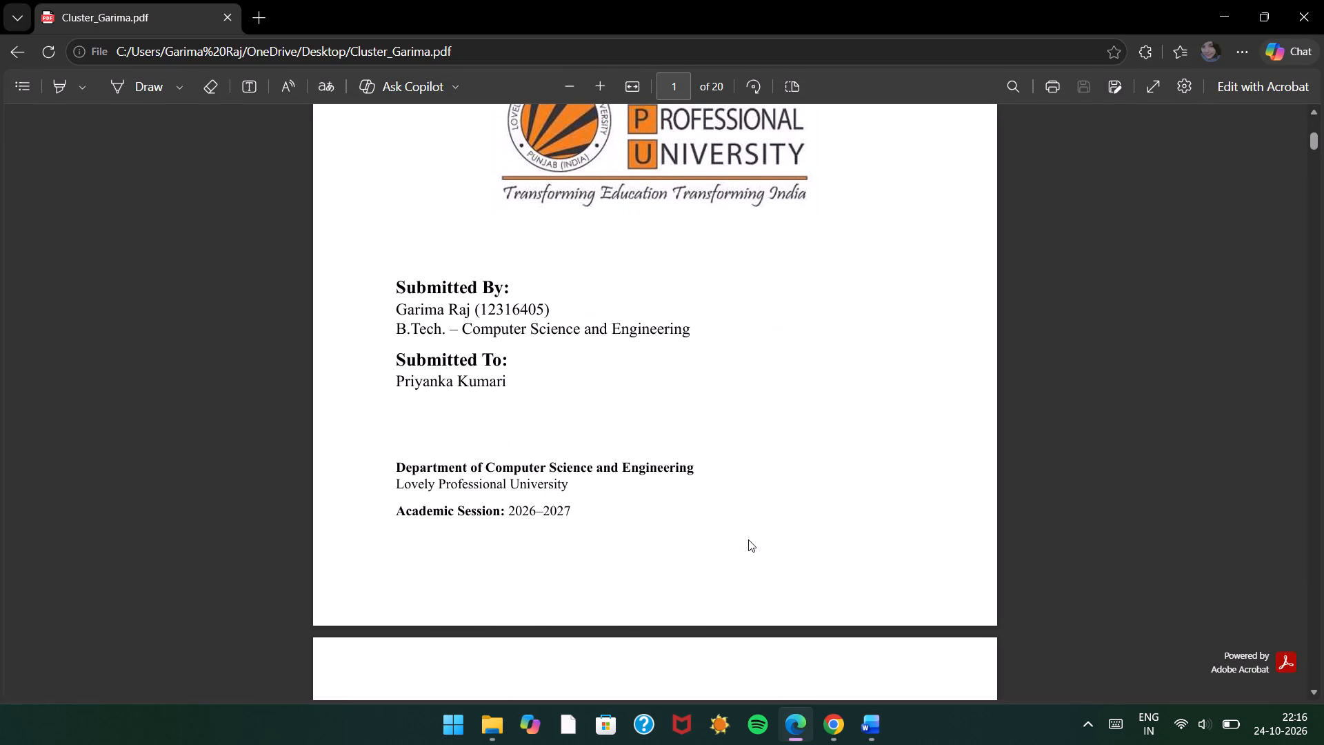
{"action": "scroll", "coordinate": [748, 539], "scroll_direction": "down", "scroll_amount": 14}
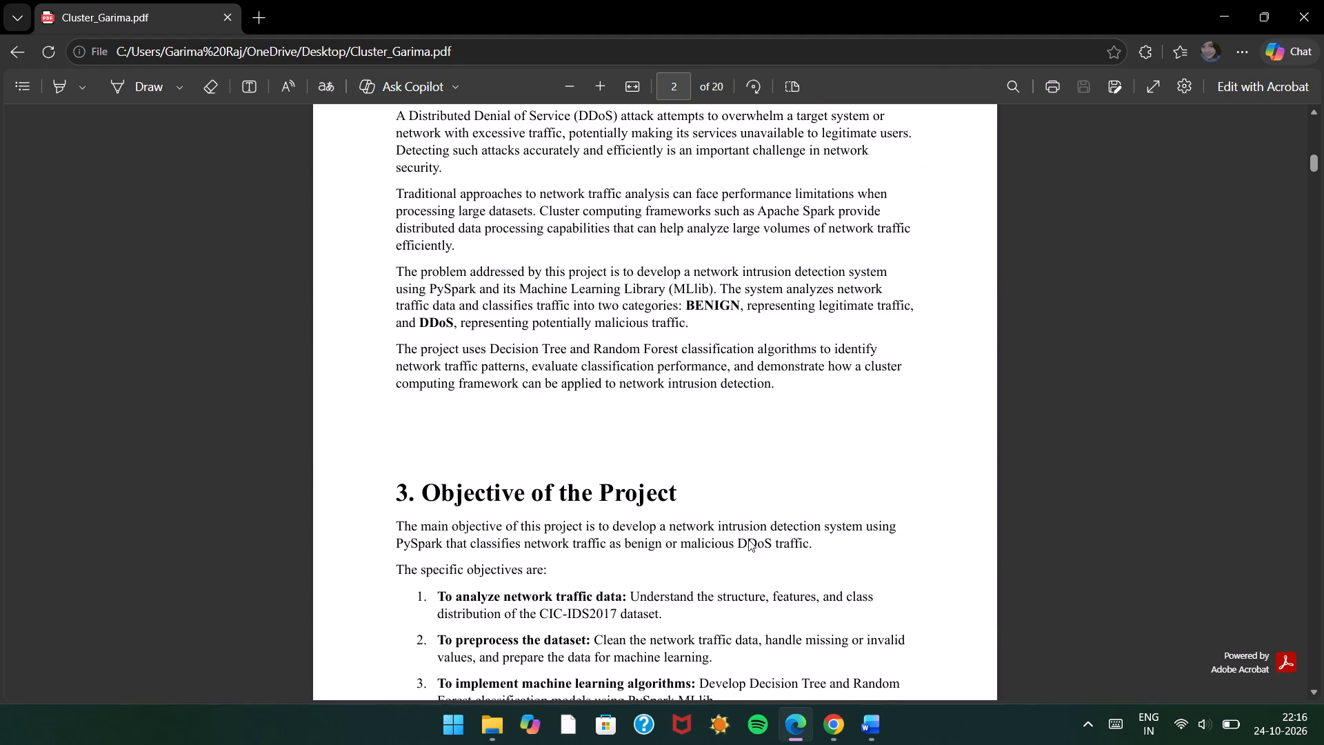
{"action": "scroll", "coordinate": [748, 539], "scroll_direction": "down", "scroll_amount": 1}
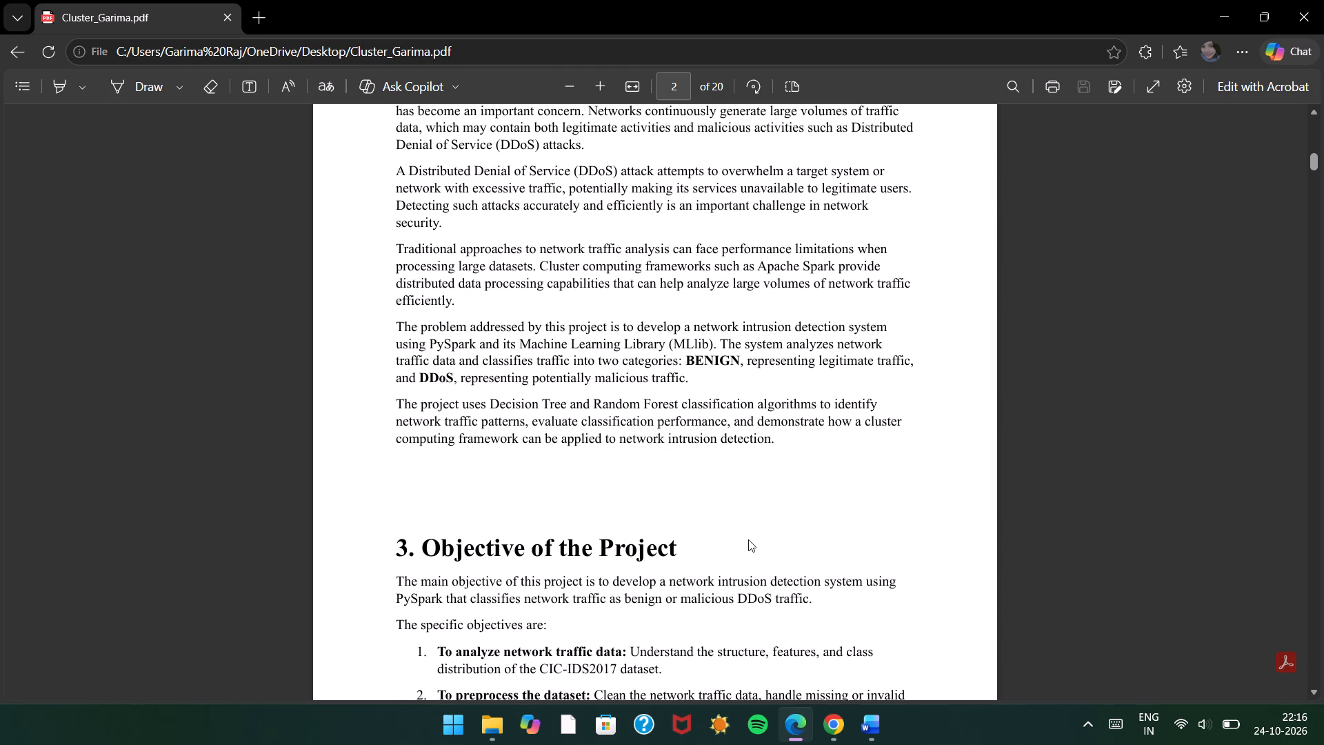
{"action": "scroll", "coordinate": [748, 539], "scroll_direction": "down", "scroll_amount": 1}
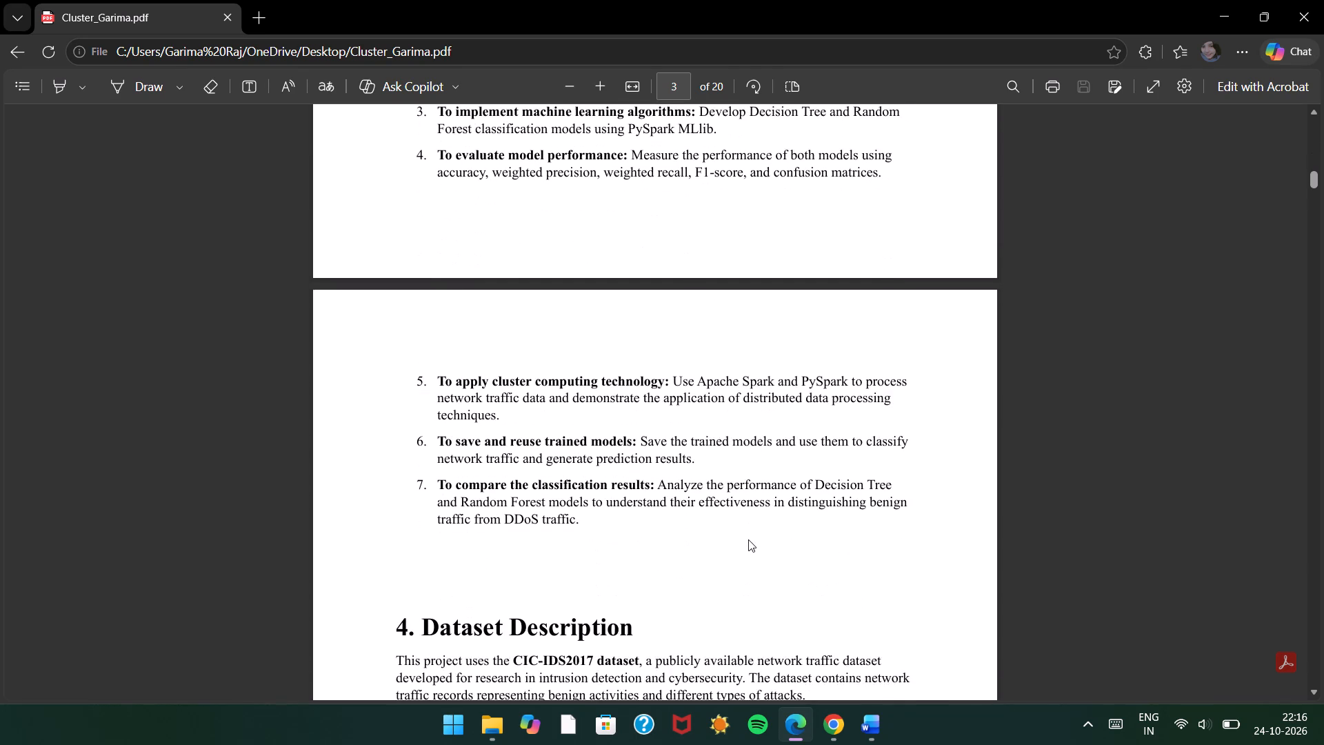
{"action": "scroll", "coordinate": [748, 539], "scroll_direction": "down", "scroll_amount": 10}
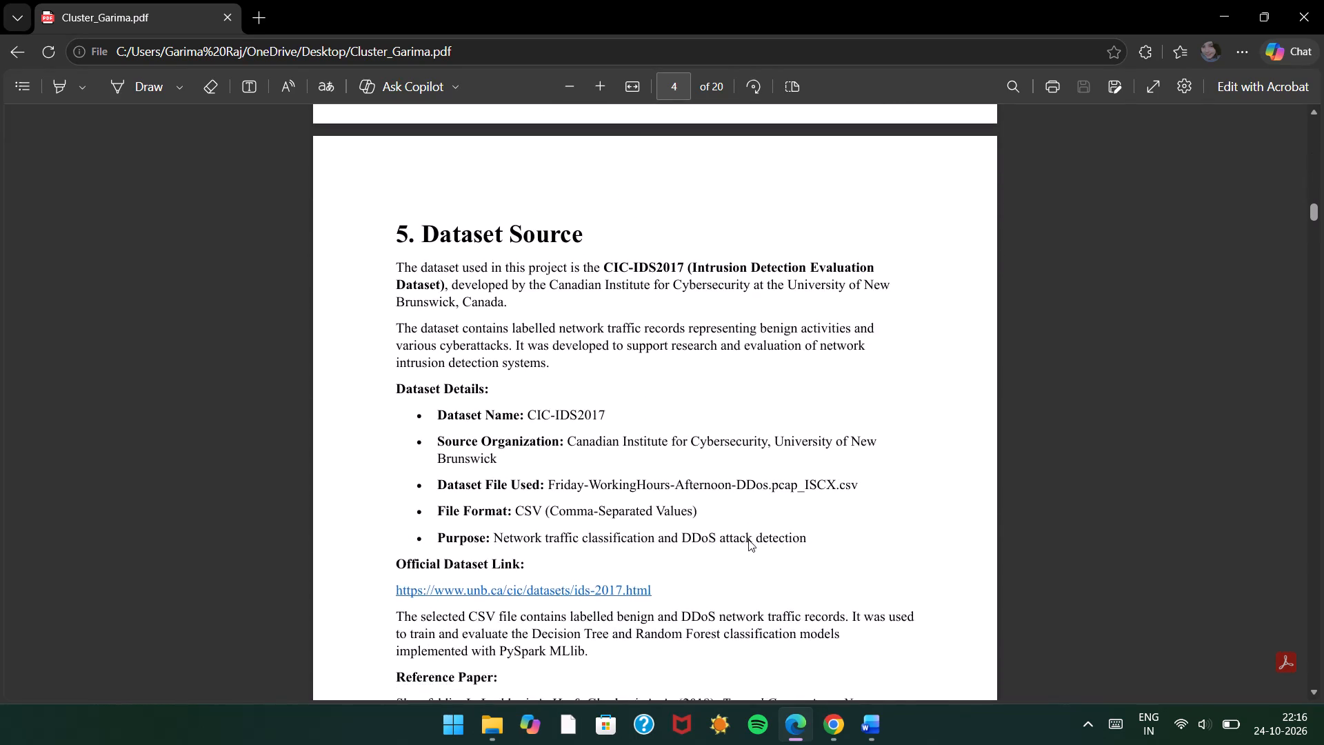
{"action": "scroll", "coordinate": [748, 539], "scroll_direction": "down", "scroll_amount": 7}
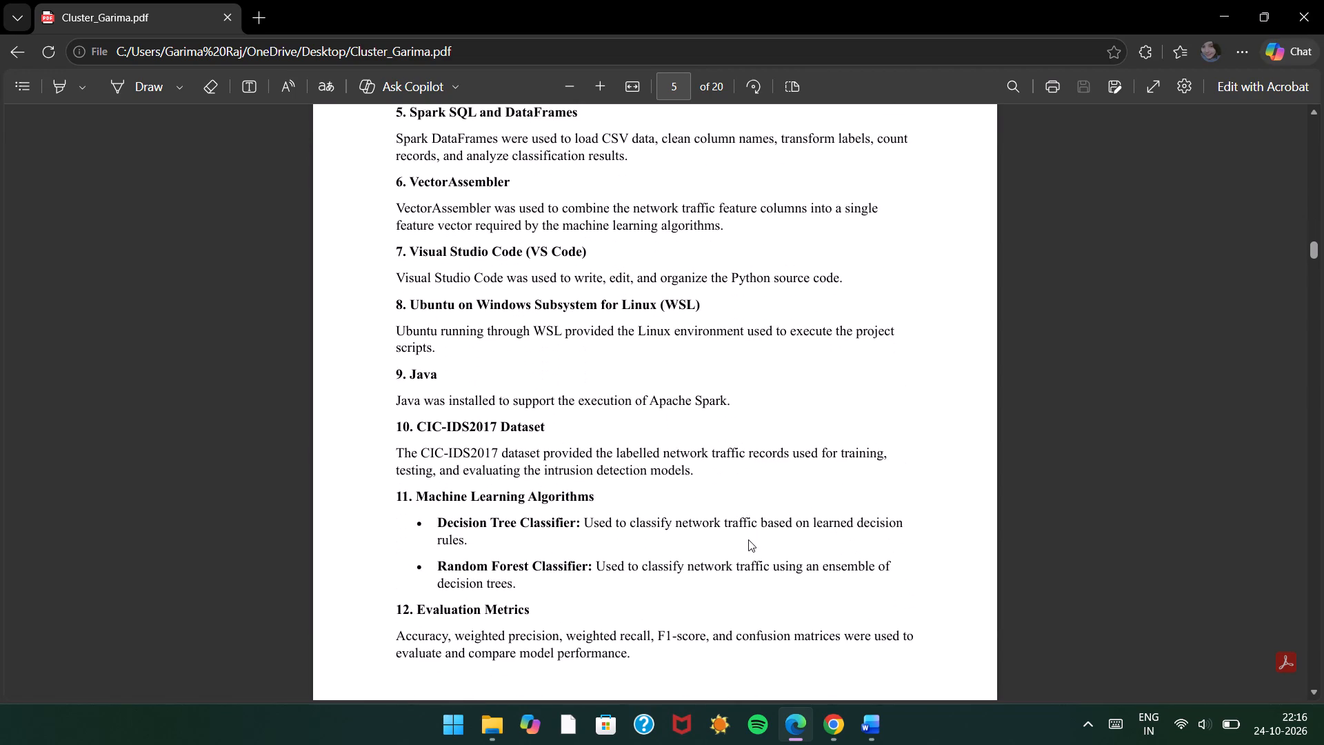
{"action": "scroll", "coordinate": [748, 539], "scroll_direction": "down", "scroll_amount": 7}
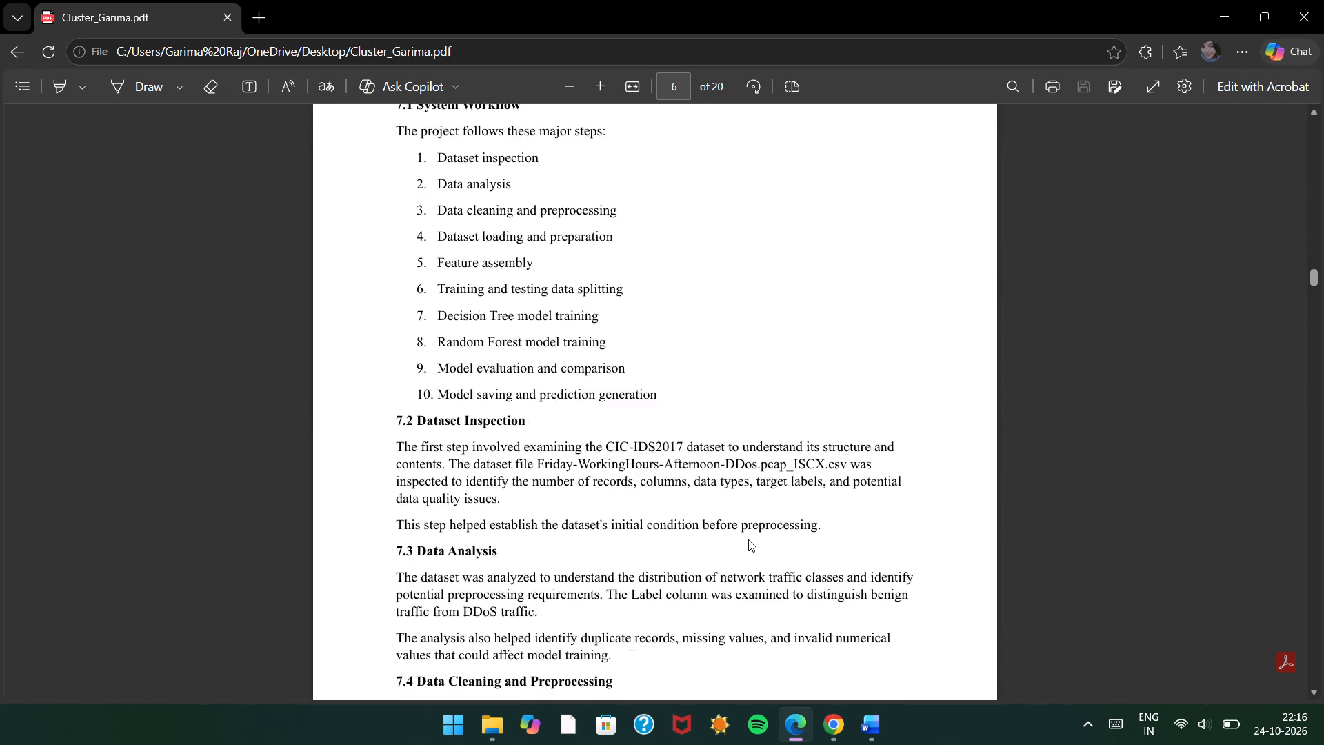
{"action": "scroll", "coordinate": [748, 539], "scroll_direction": "down", "scroll_amount": 11}
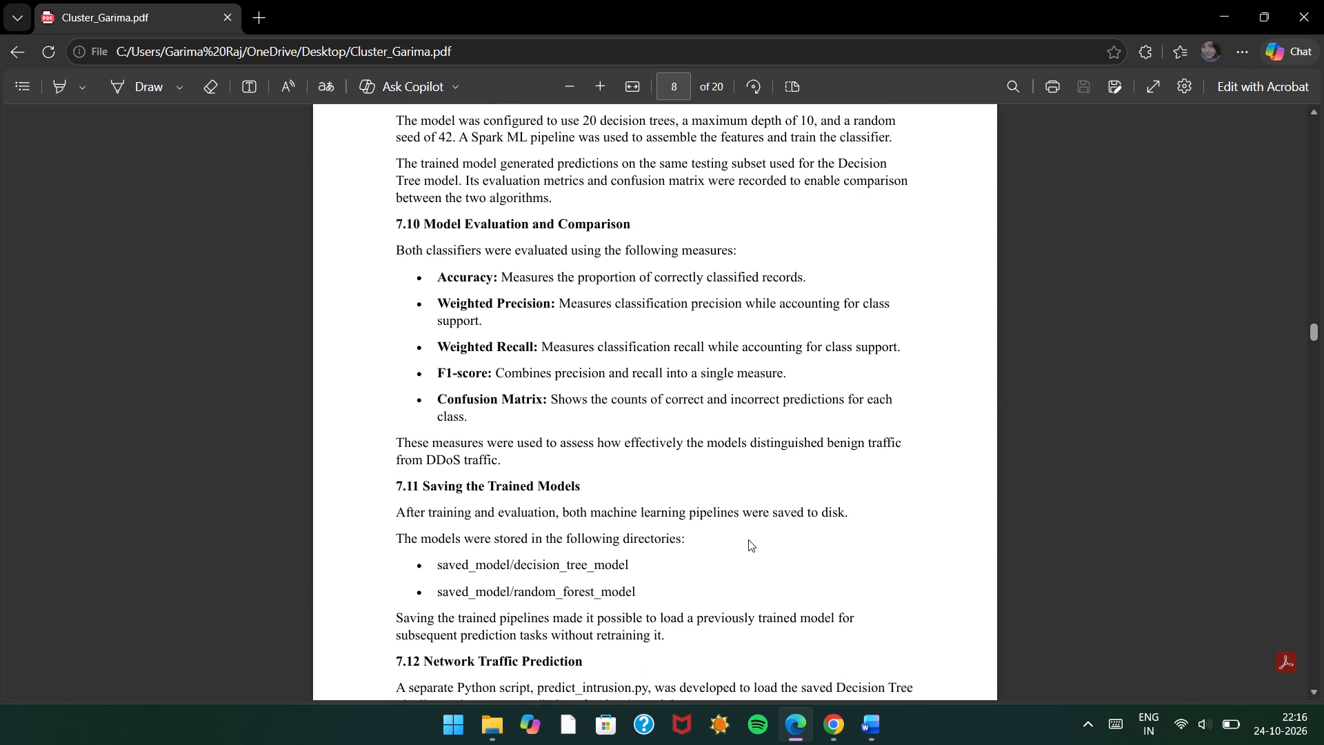
Check the PDF's Code, Execution and Output Screenshots pages, covering the dataset inspection and dataset analysis scripts.
{"action": "scroll", "coordinate": [748, 539], "scroll_direction": "down", "scroll_amount": 10}
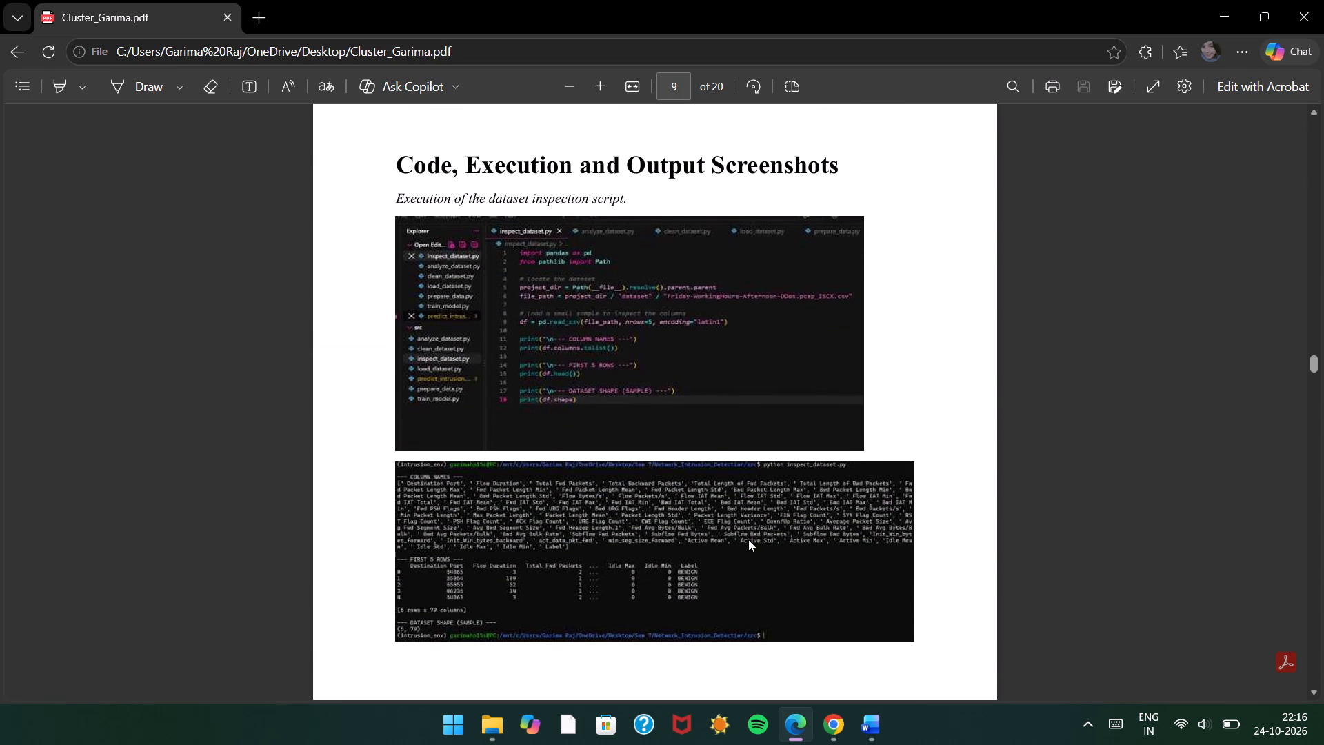
{"action": "scroll", "coordinate": [748, 539], "scroll_direction": "down", "scroll_amount": 4}
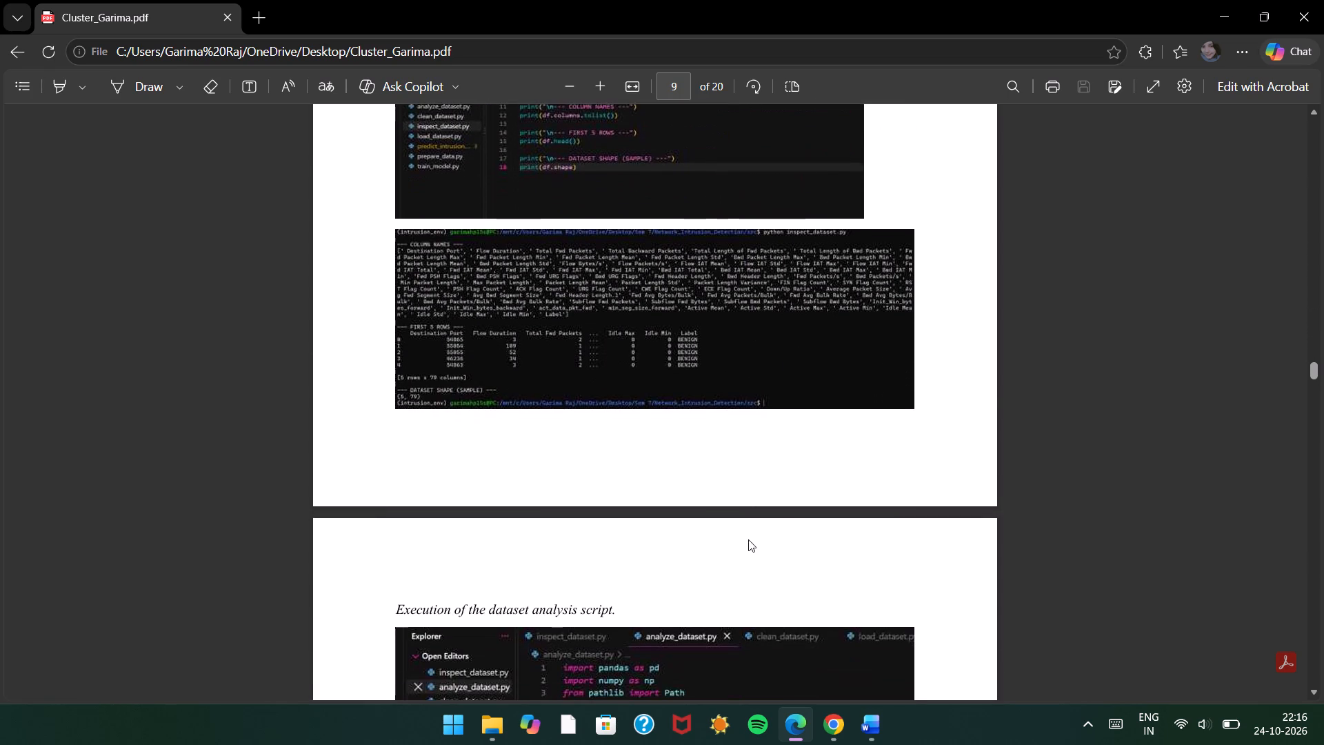
{"action": "scroll", "coordinate": [748, 539], "scroll_direction": "down", "scroll_amount": 5}
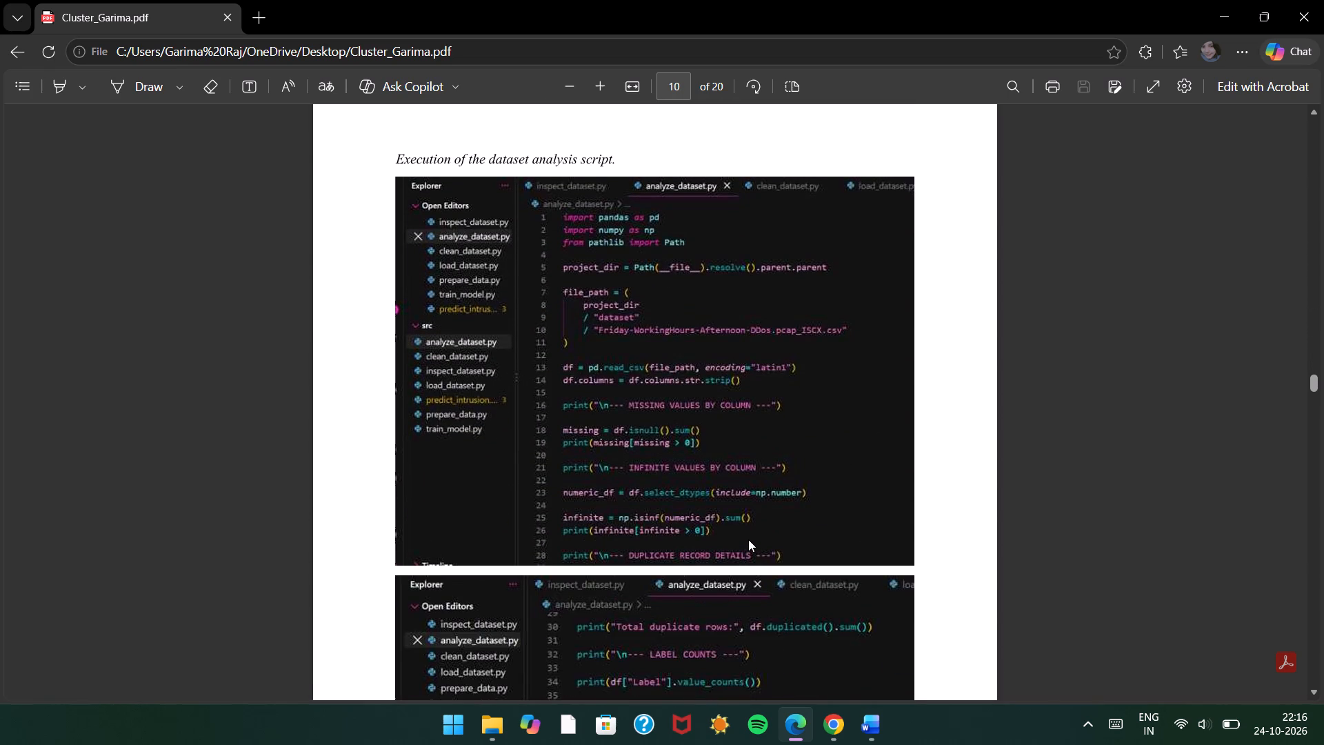
{"action": "scroll", "coordinate": [748, 539], "scroll_direction": "down", "scroll_amount": 6}
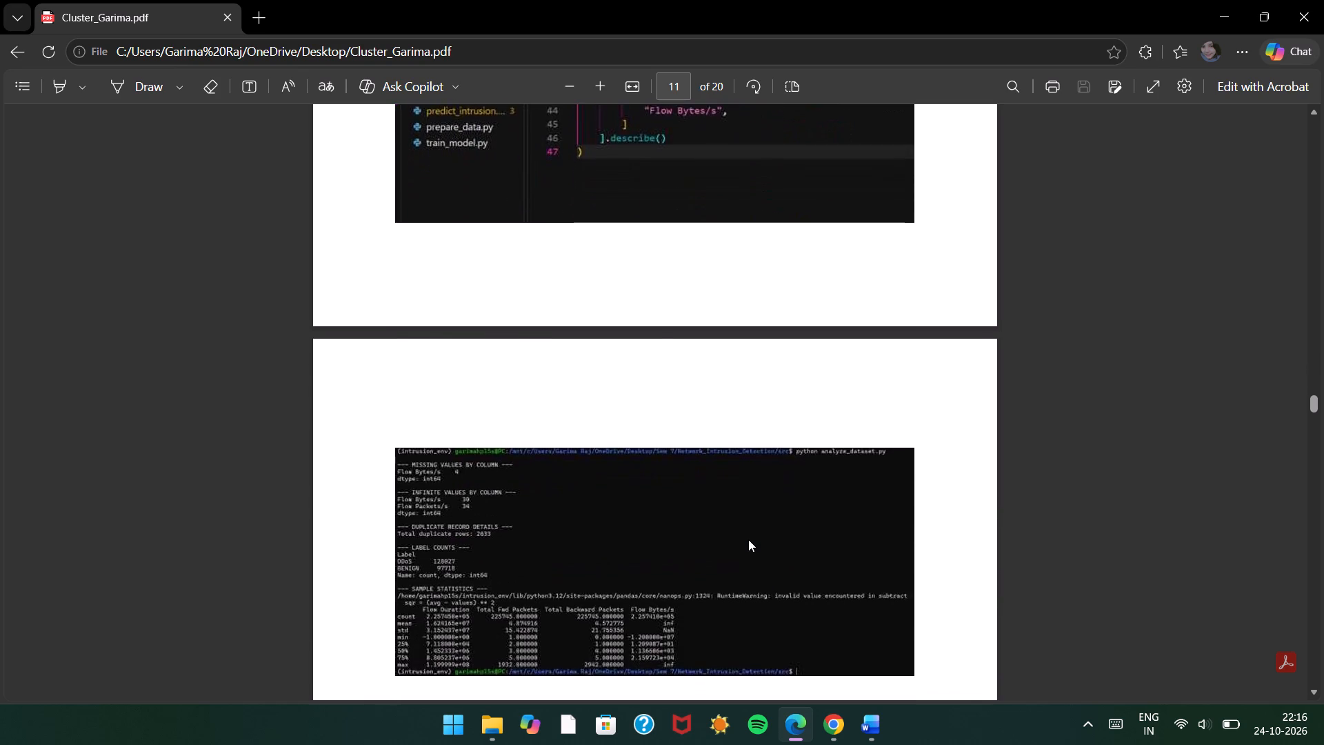
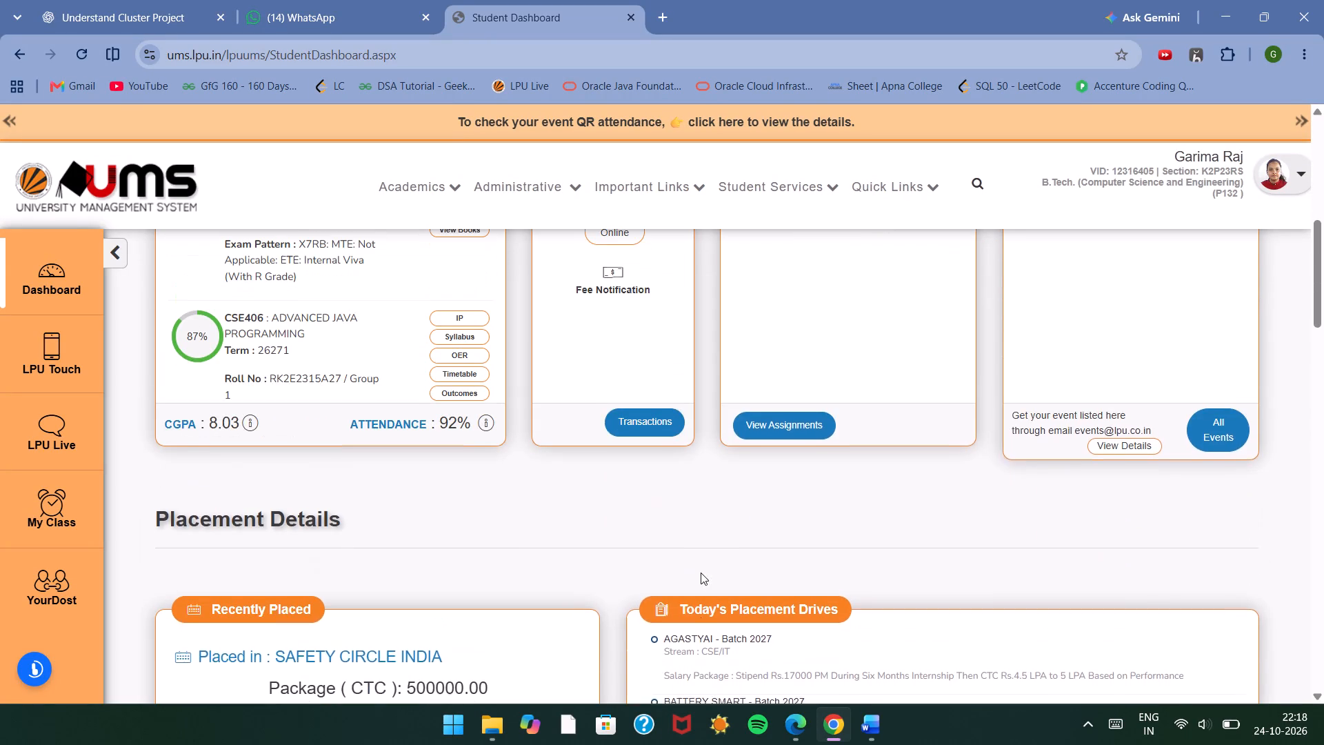
In Chrome, find the pending INT315 project on the UMS student dashboard and open its assignment upload page.
{"action": "scroll", "coordinate": [701, 573], "scroll_direction": "down", "scroll_amount": 1}
{"action": "scroll", "coordinate": [720, 494], "scroll_direction": "up", "scroll_amount": 6}
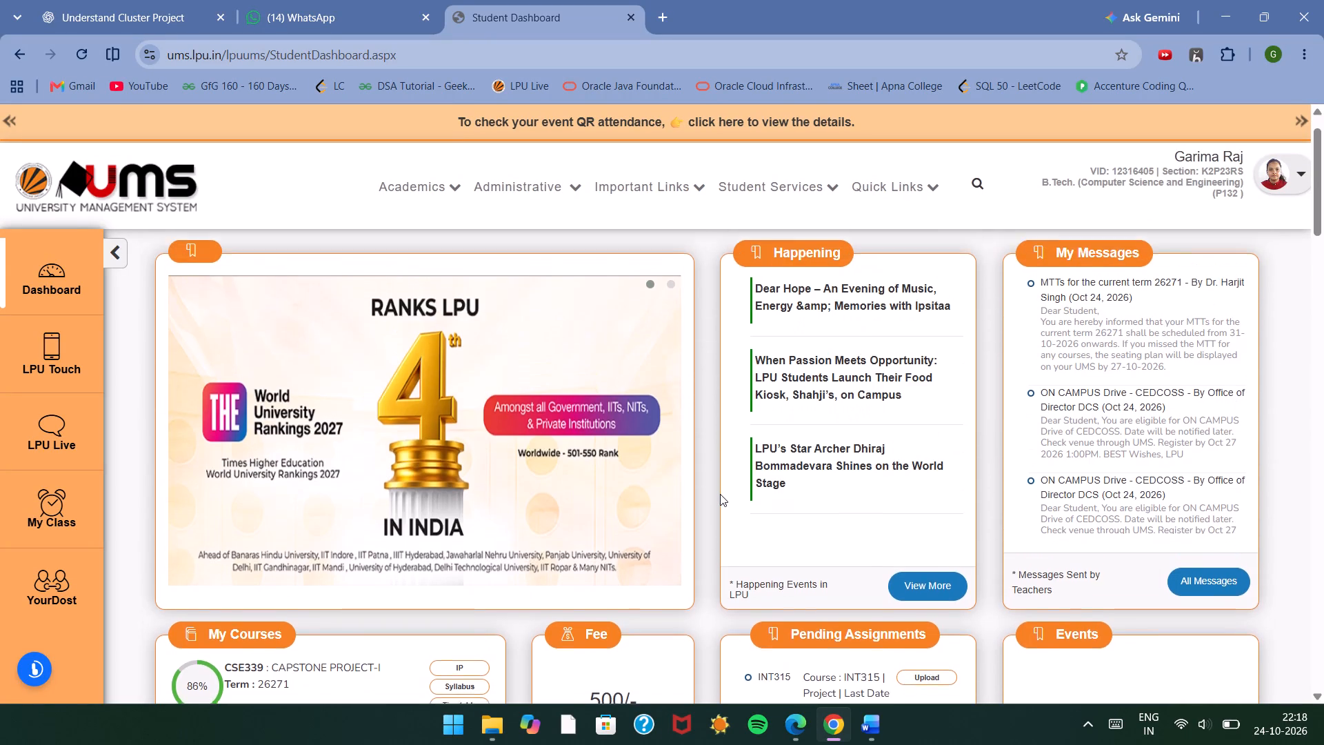
{"action": "scroll", "coordinate": [707, 470], "scroll_direction": "up", "scroll_amount": 4}
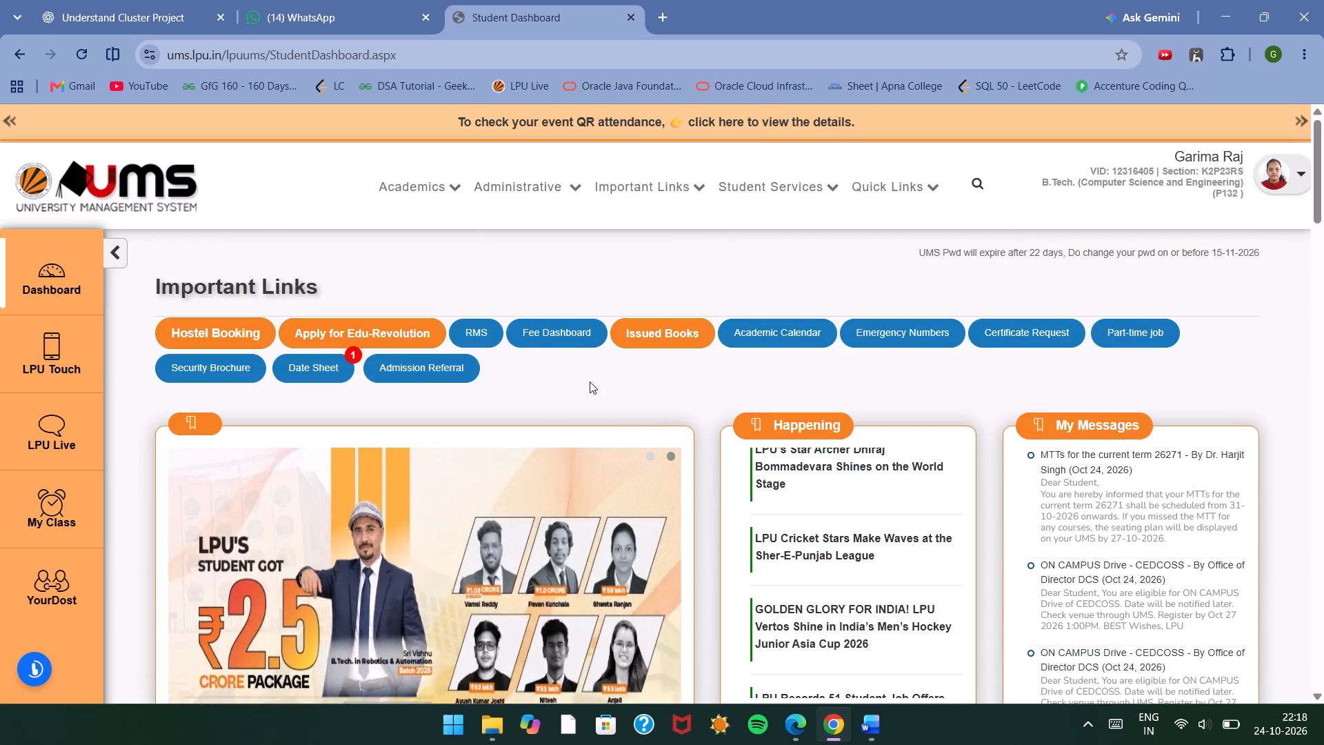
{"action": "scroll", "coordinate": [712, 493], "scroll_direction": "down", "scroll_amount": 5}
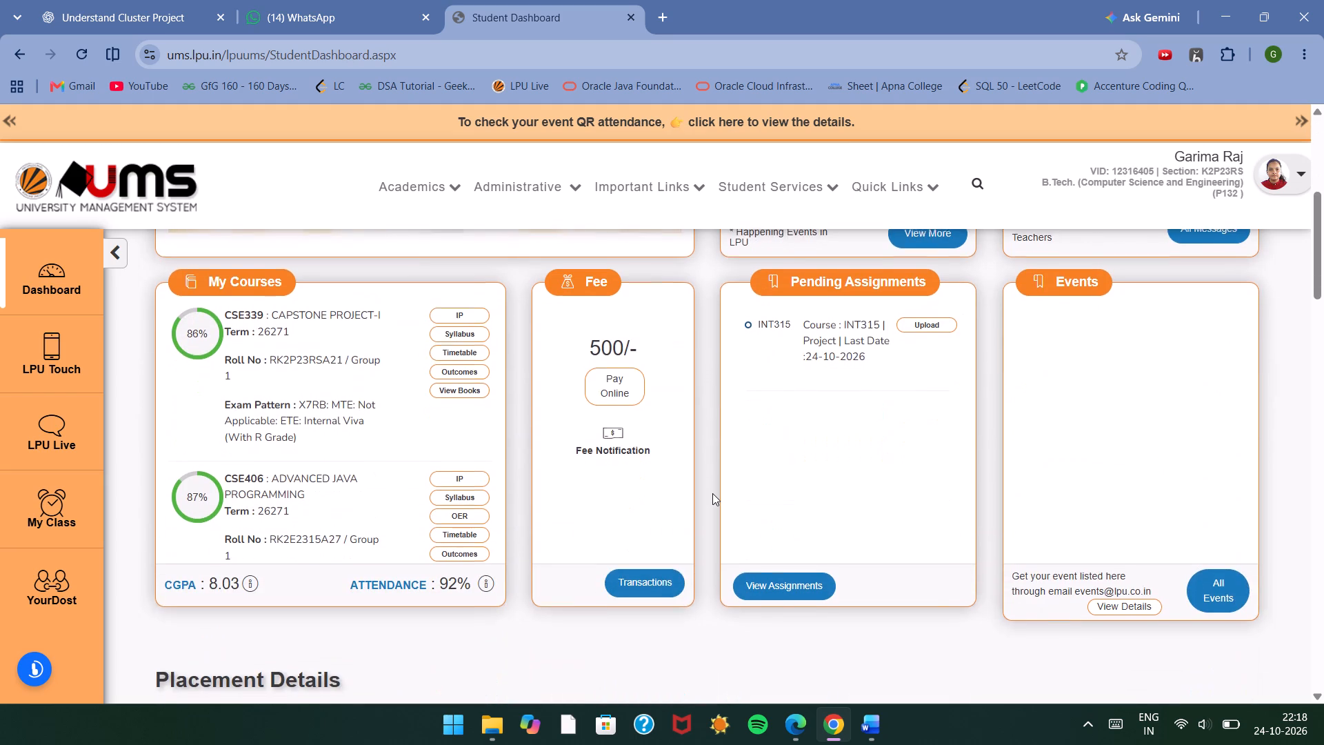
{"action": "scroll", "coordinate": [712, 493], "scroll_direction": "down", "scroll_amount": 1}
{"action": "left_click", "coordinate": [931, 329]}
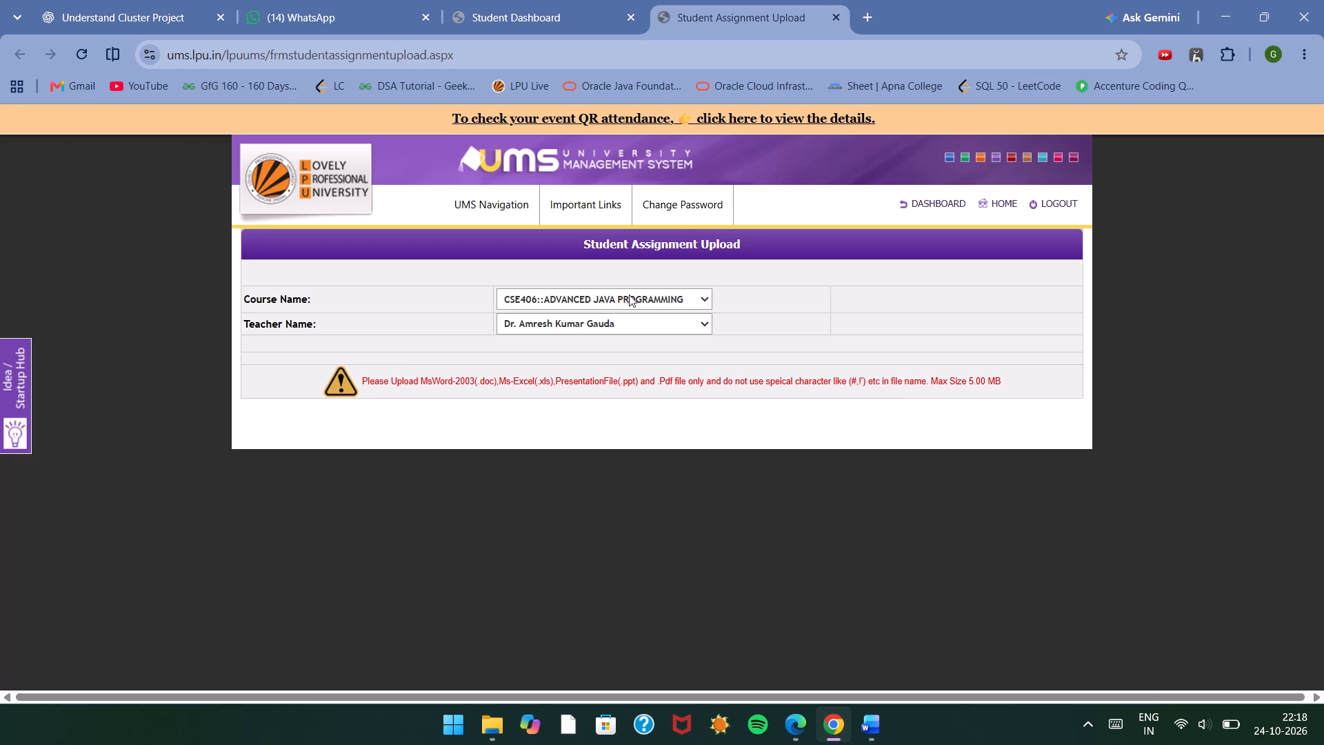
Set the course name on the assignment upload page to INT315::CLUSTER COMPUTING.
{"action": "left_click", "coordinate": [629, 295]}
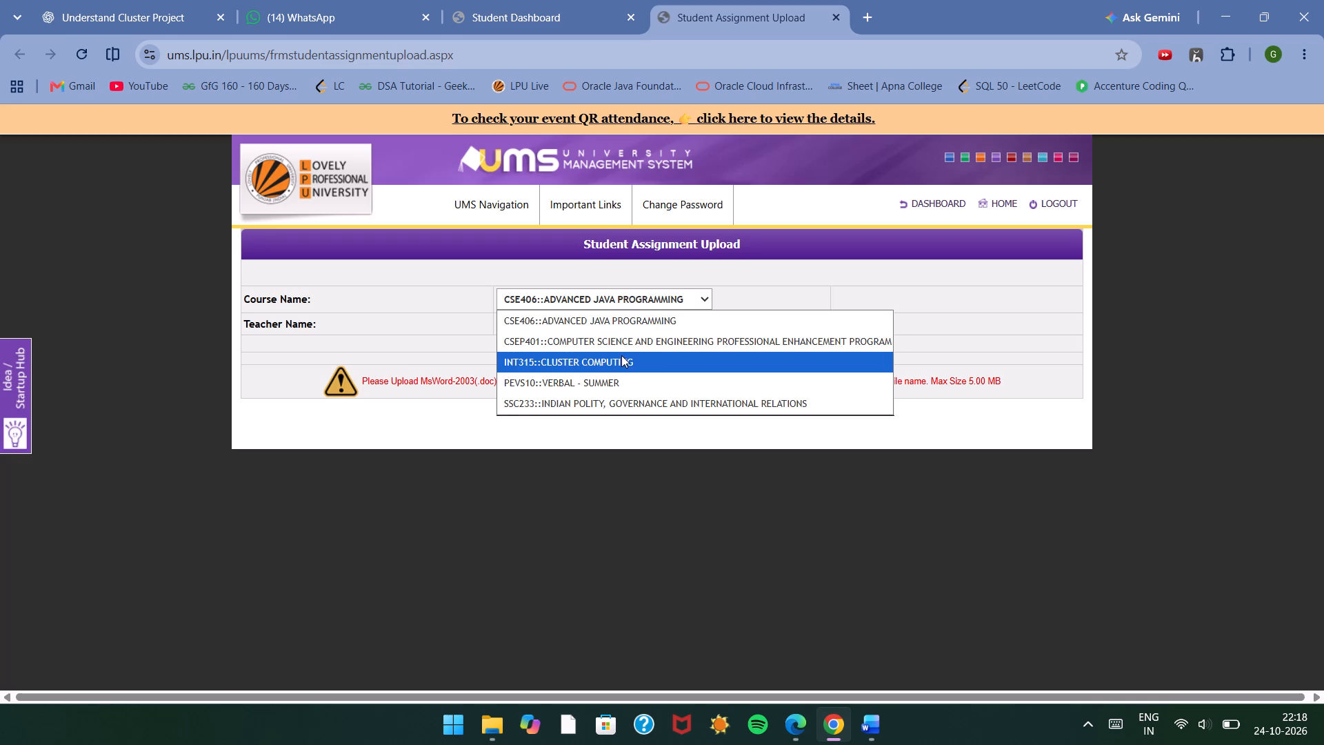
{"action": "left_click", "coordinate": [621, 355]}
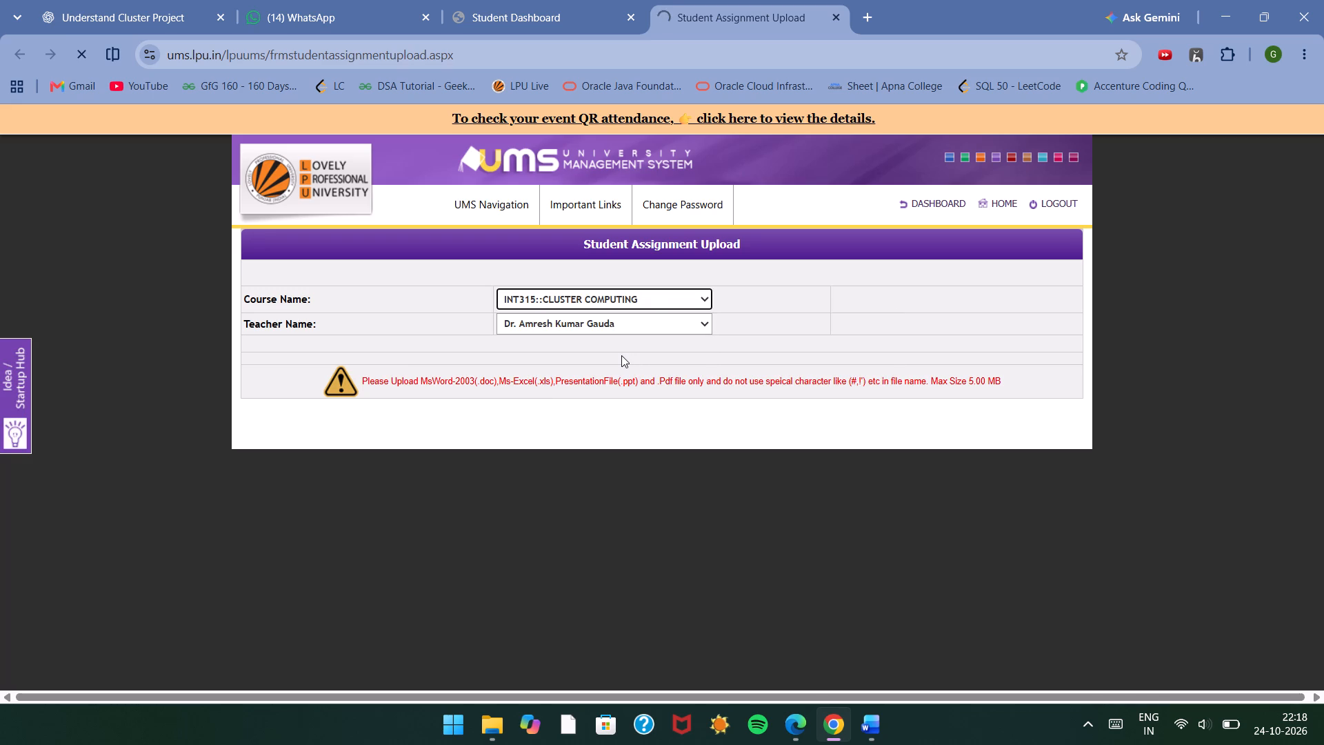
Close the report document Cluster_Garima.docx in Word.
{"action": "left_click", "coordinate": [861, 724]}
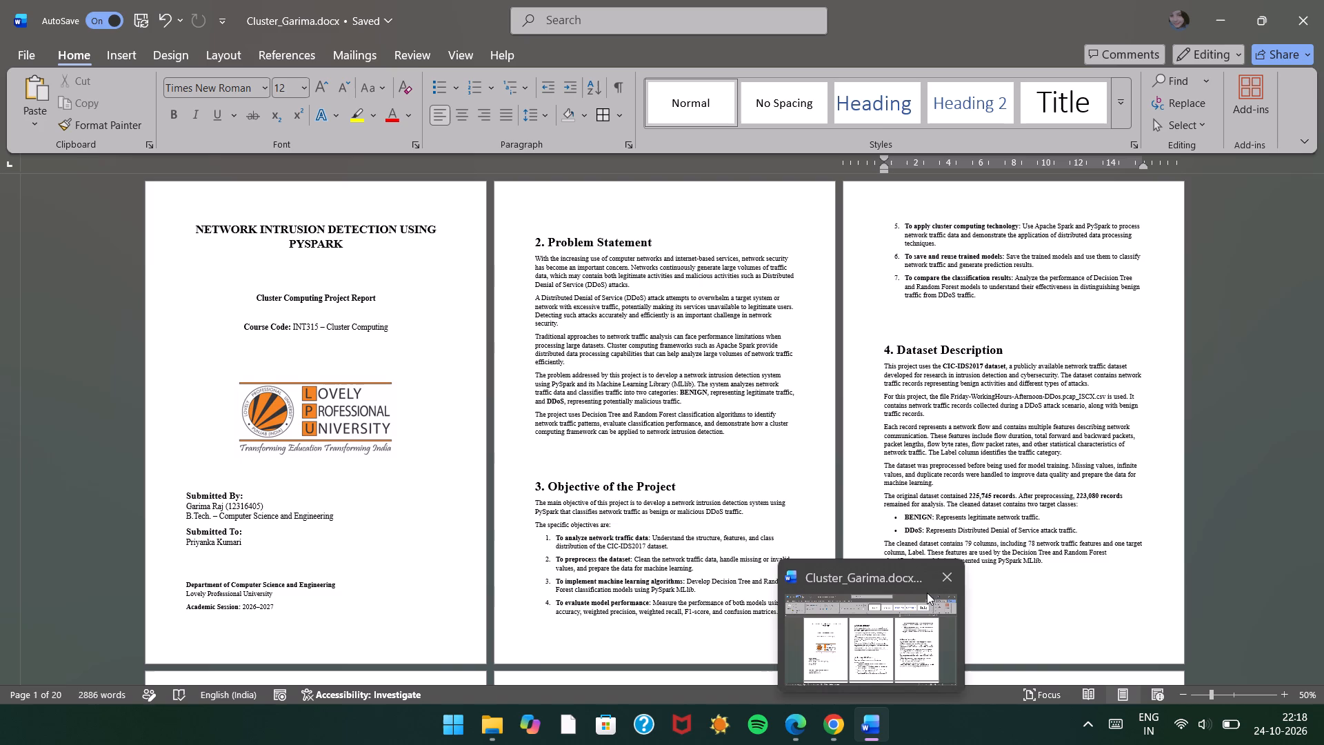
{"action": "left_click", "coordinate": [947, 575]}
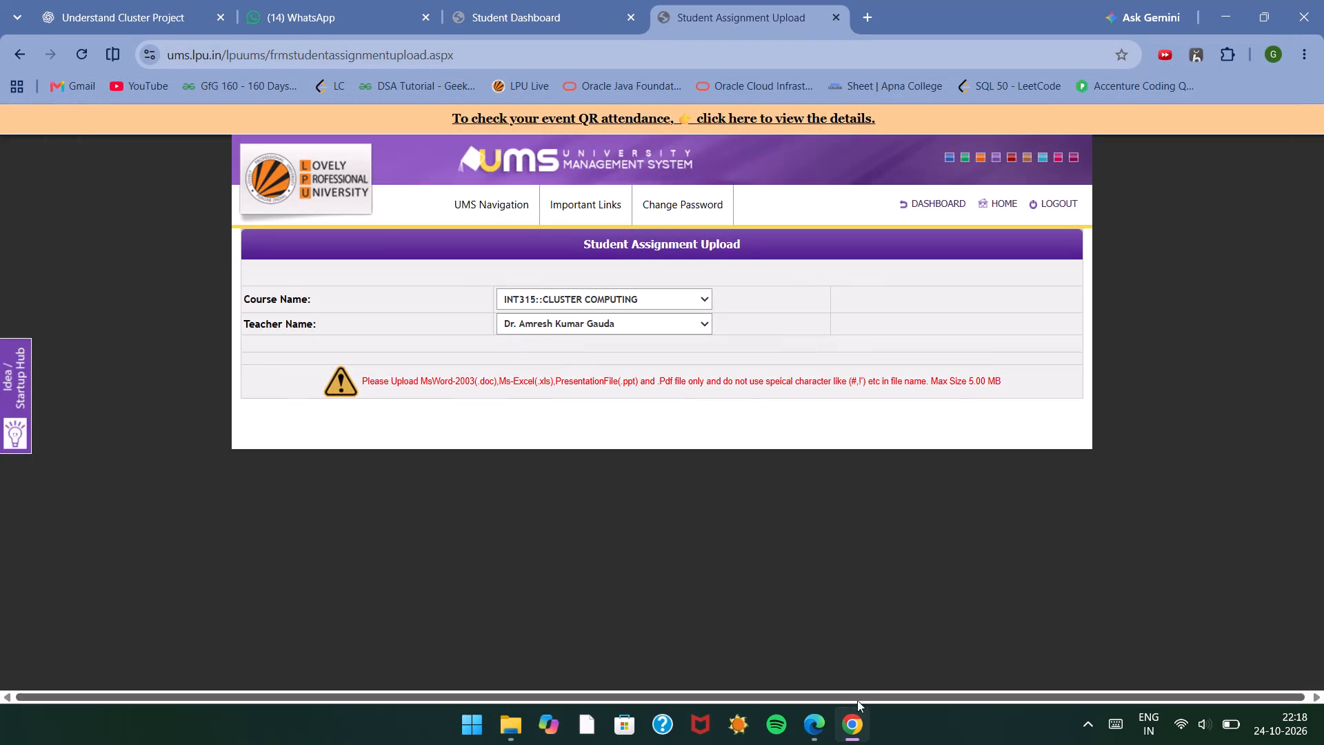
Set the teacher name to the Cluster Computing teacher given under Submitted To on the report's title page.
{"action": "left_click", "coordinate": [677, 326]}
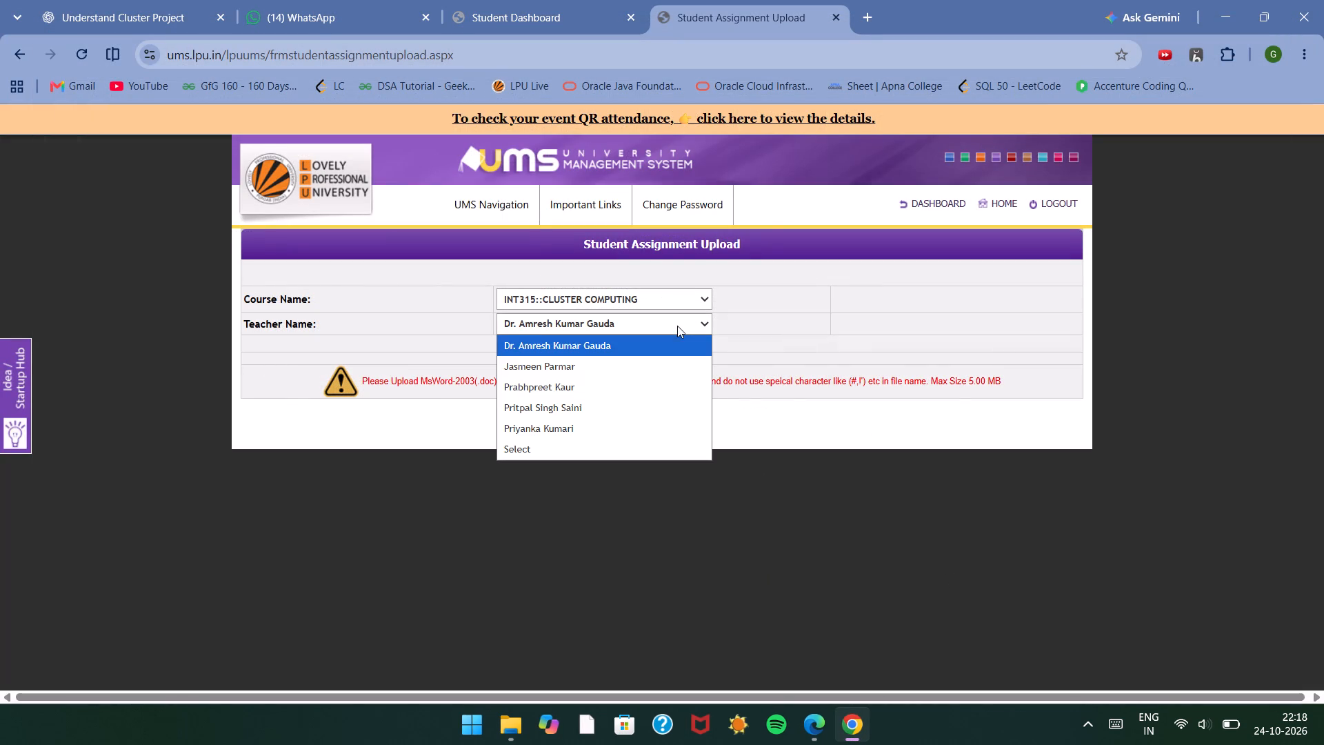
{"action": "left_click", "coordinate": [593, 420]}
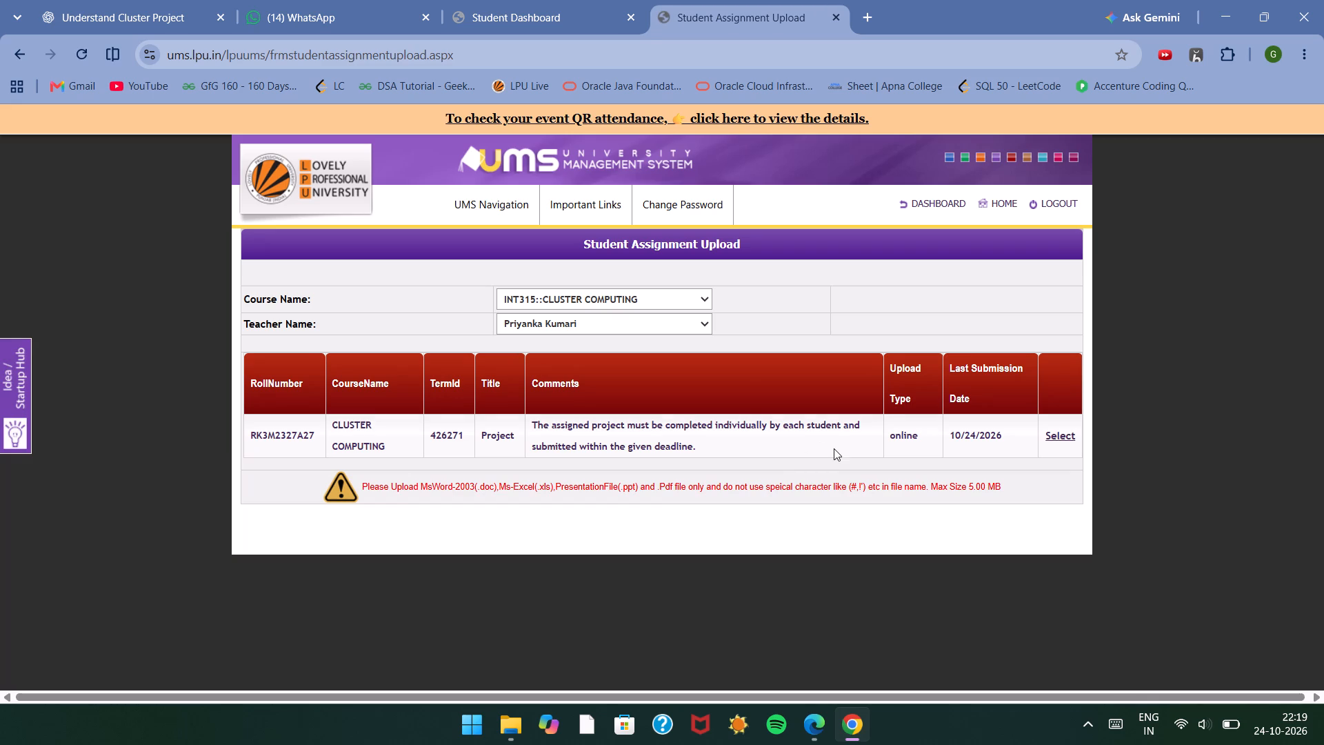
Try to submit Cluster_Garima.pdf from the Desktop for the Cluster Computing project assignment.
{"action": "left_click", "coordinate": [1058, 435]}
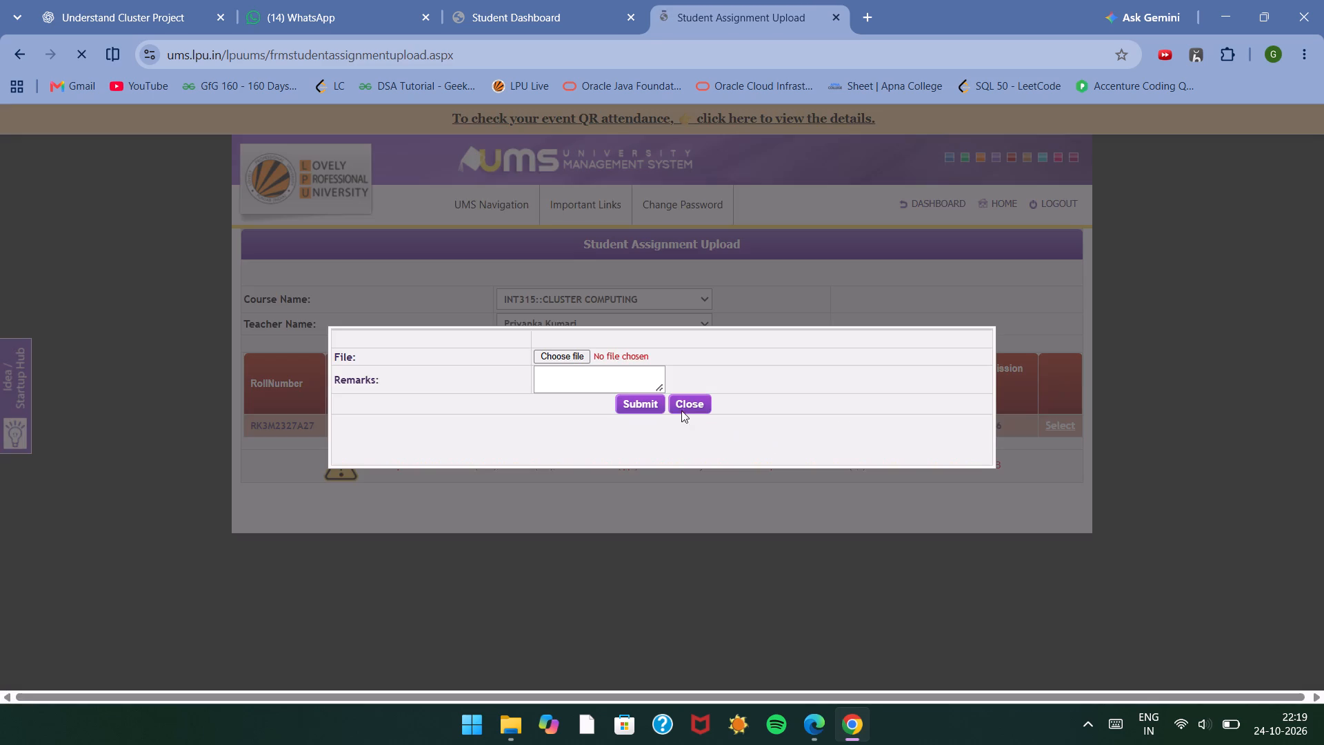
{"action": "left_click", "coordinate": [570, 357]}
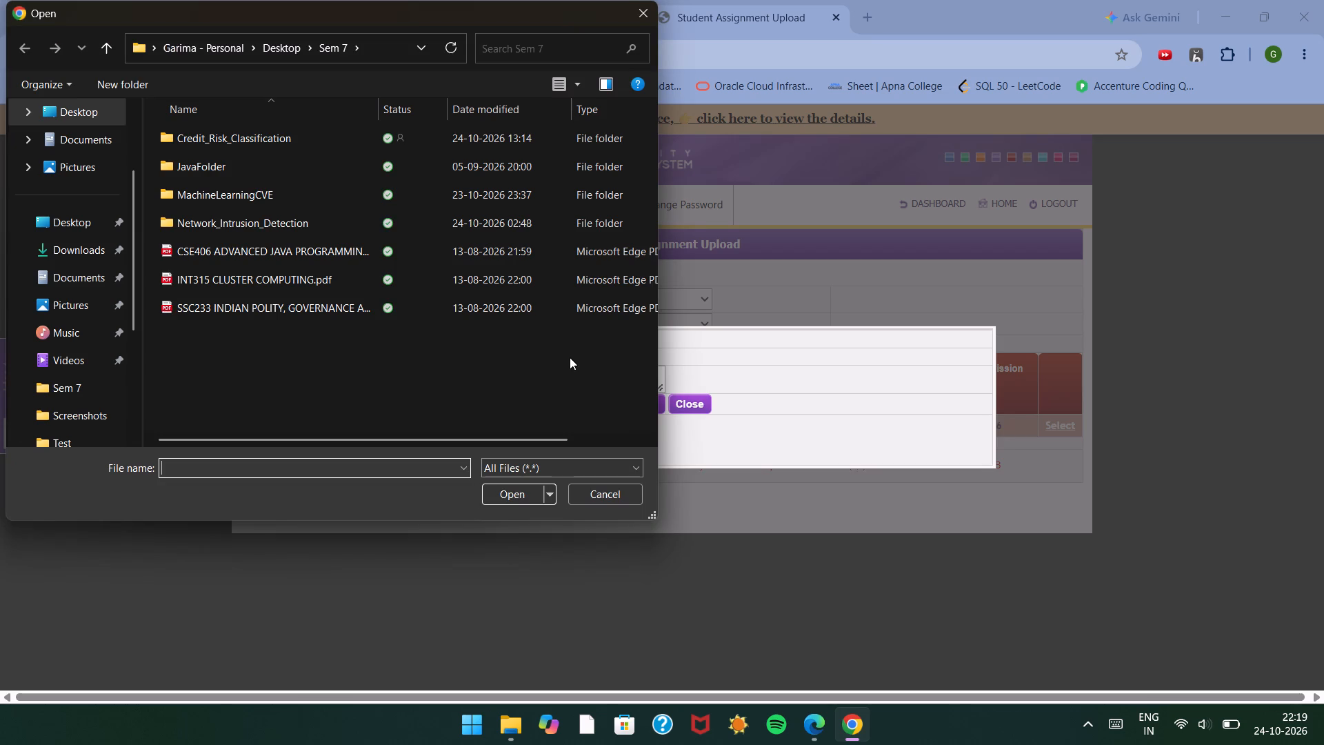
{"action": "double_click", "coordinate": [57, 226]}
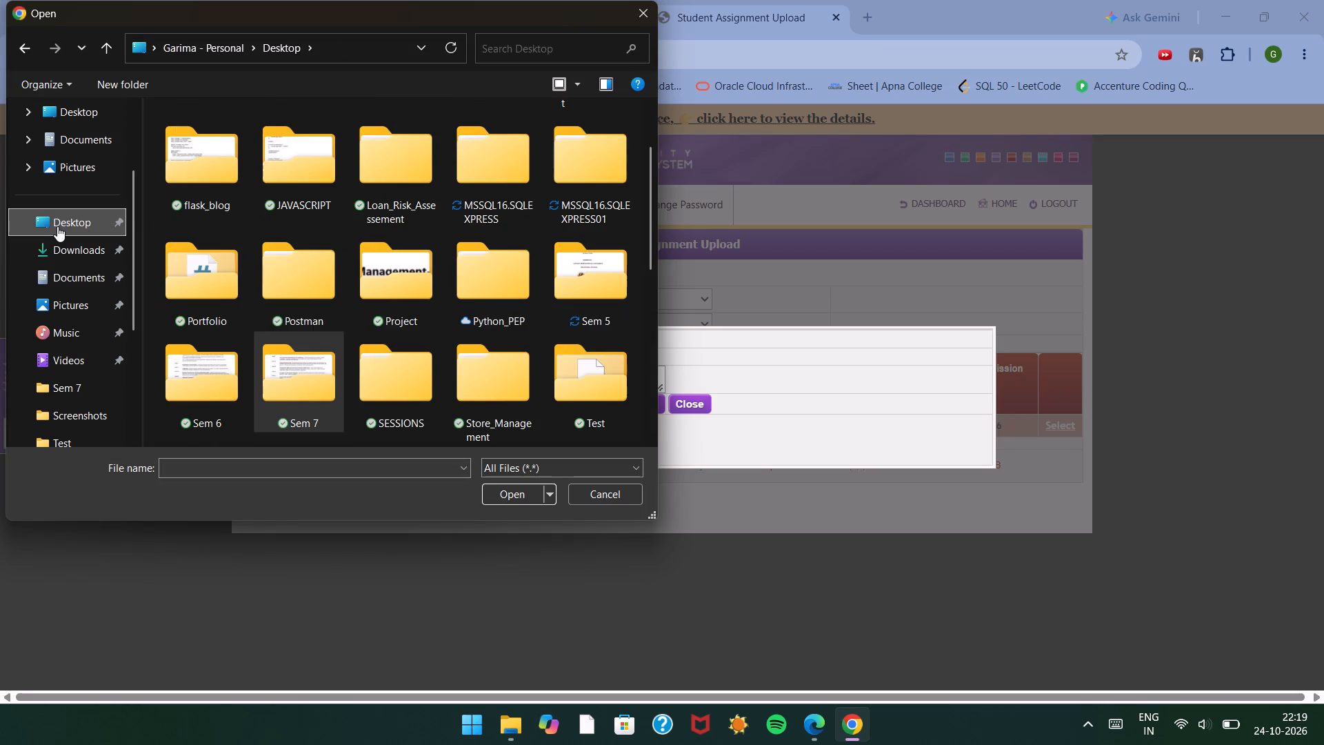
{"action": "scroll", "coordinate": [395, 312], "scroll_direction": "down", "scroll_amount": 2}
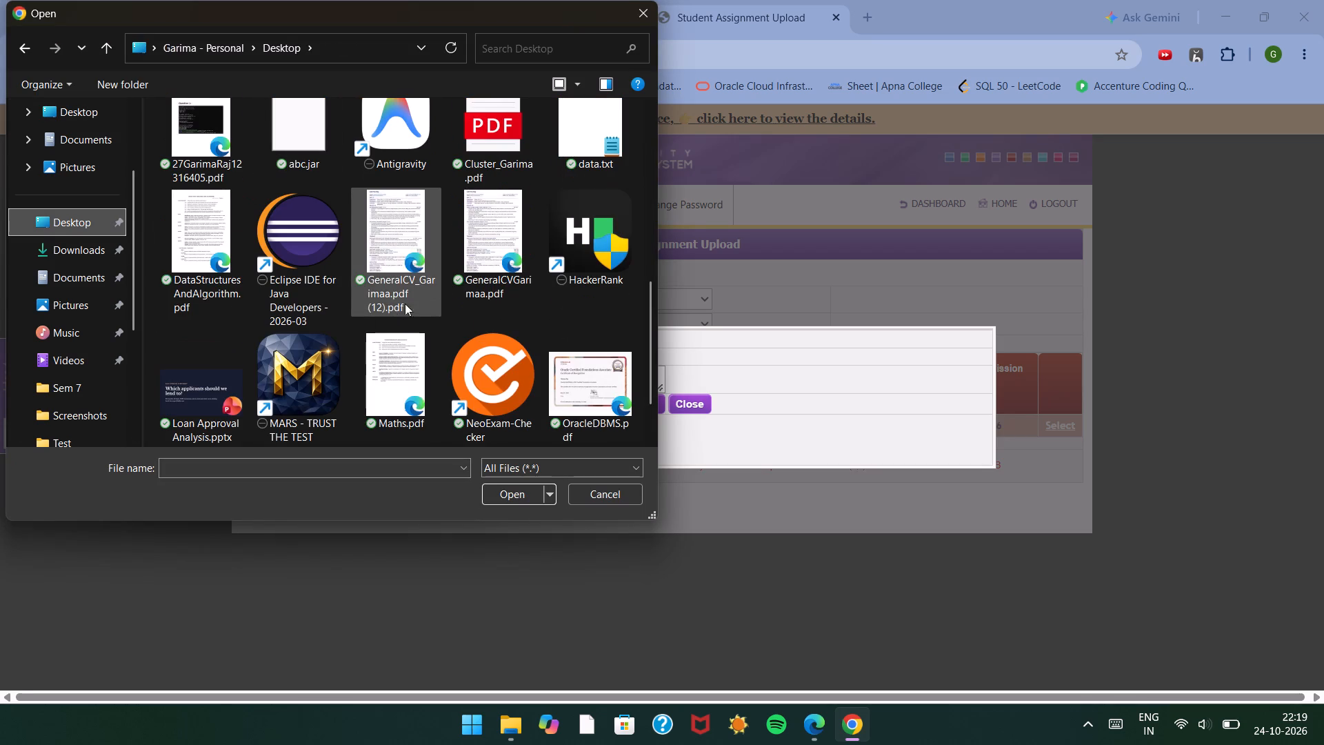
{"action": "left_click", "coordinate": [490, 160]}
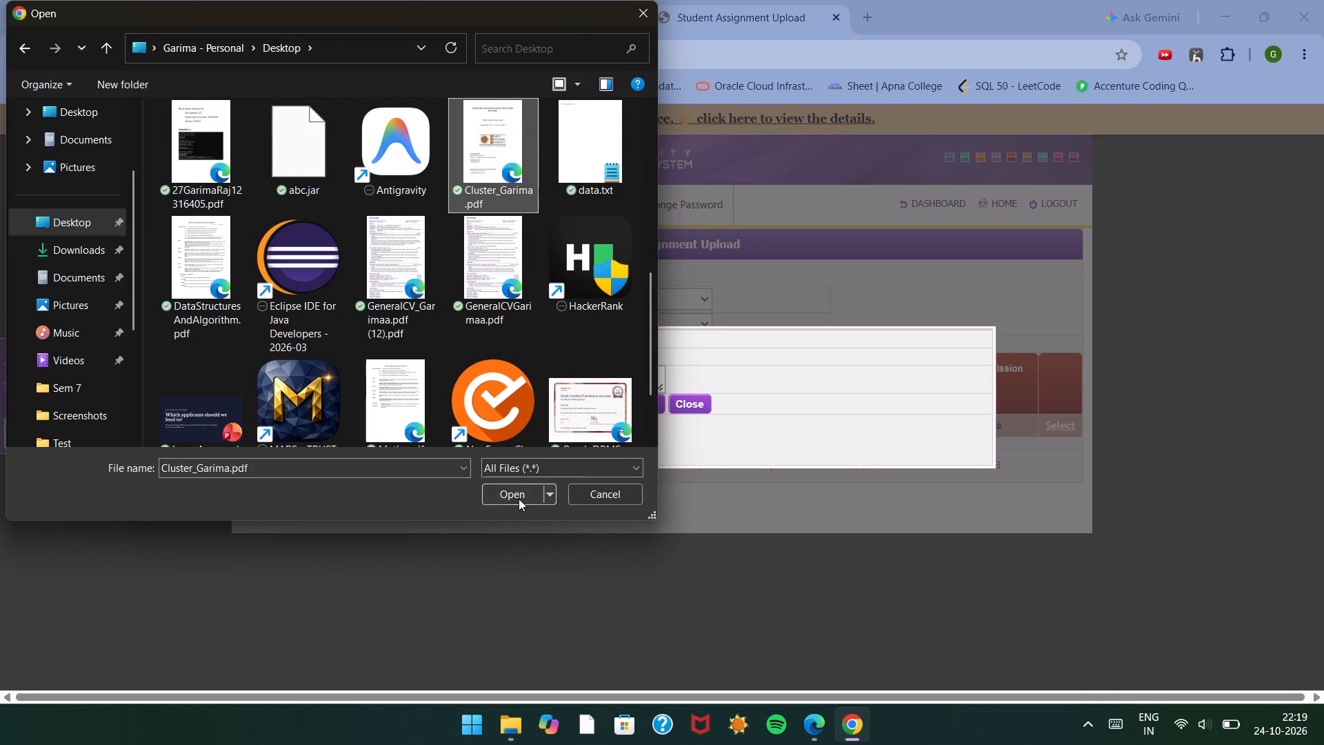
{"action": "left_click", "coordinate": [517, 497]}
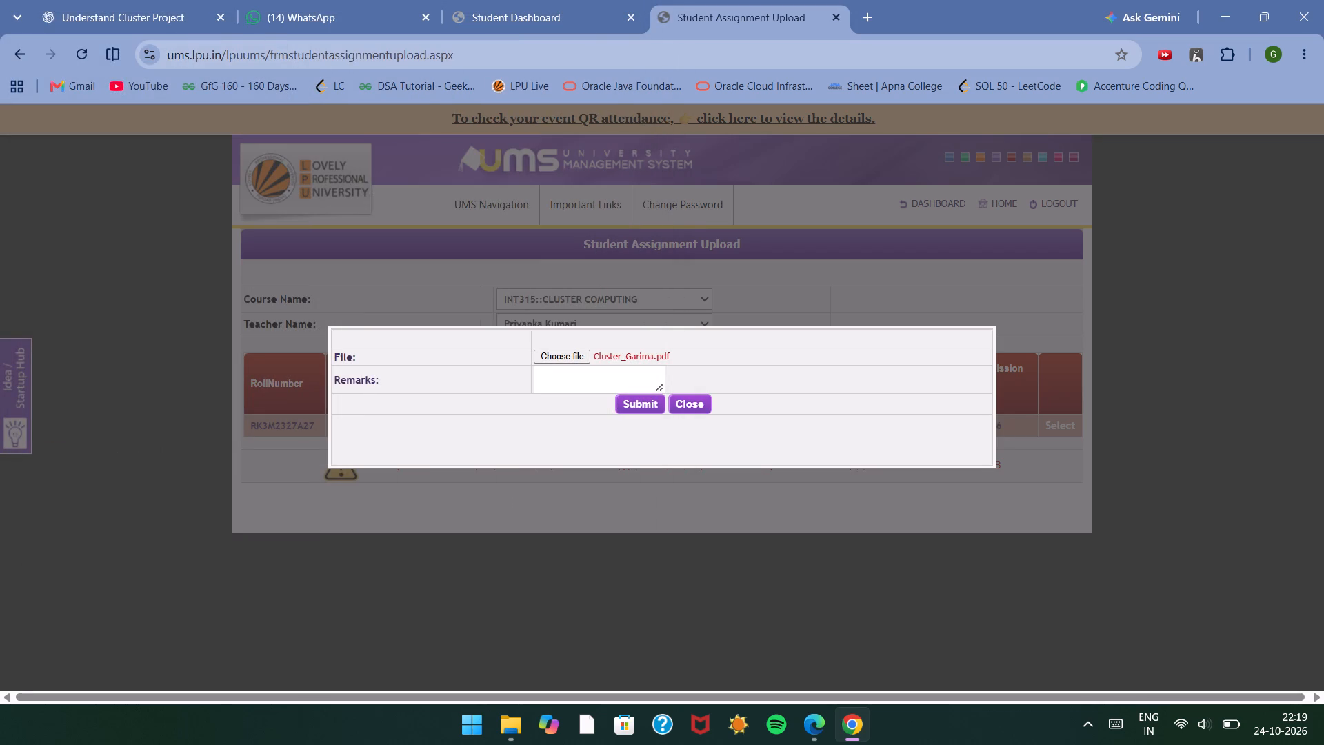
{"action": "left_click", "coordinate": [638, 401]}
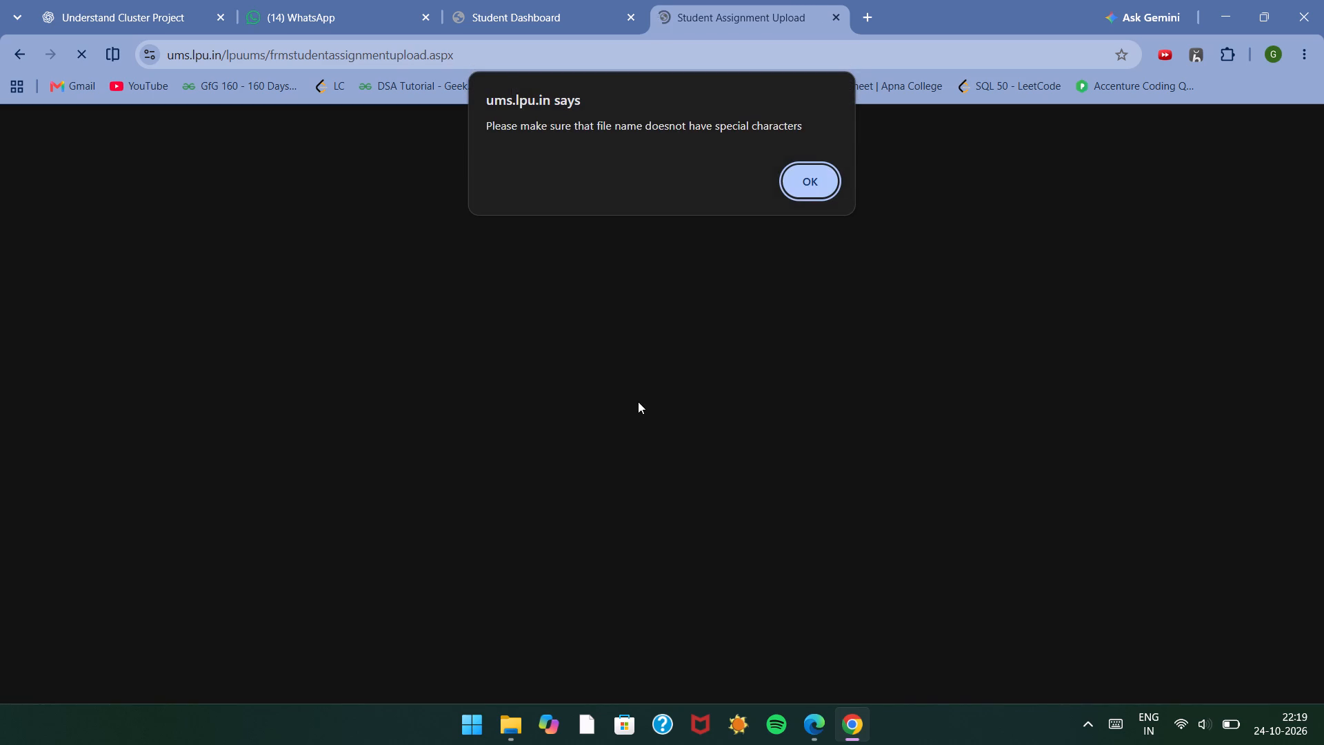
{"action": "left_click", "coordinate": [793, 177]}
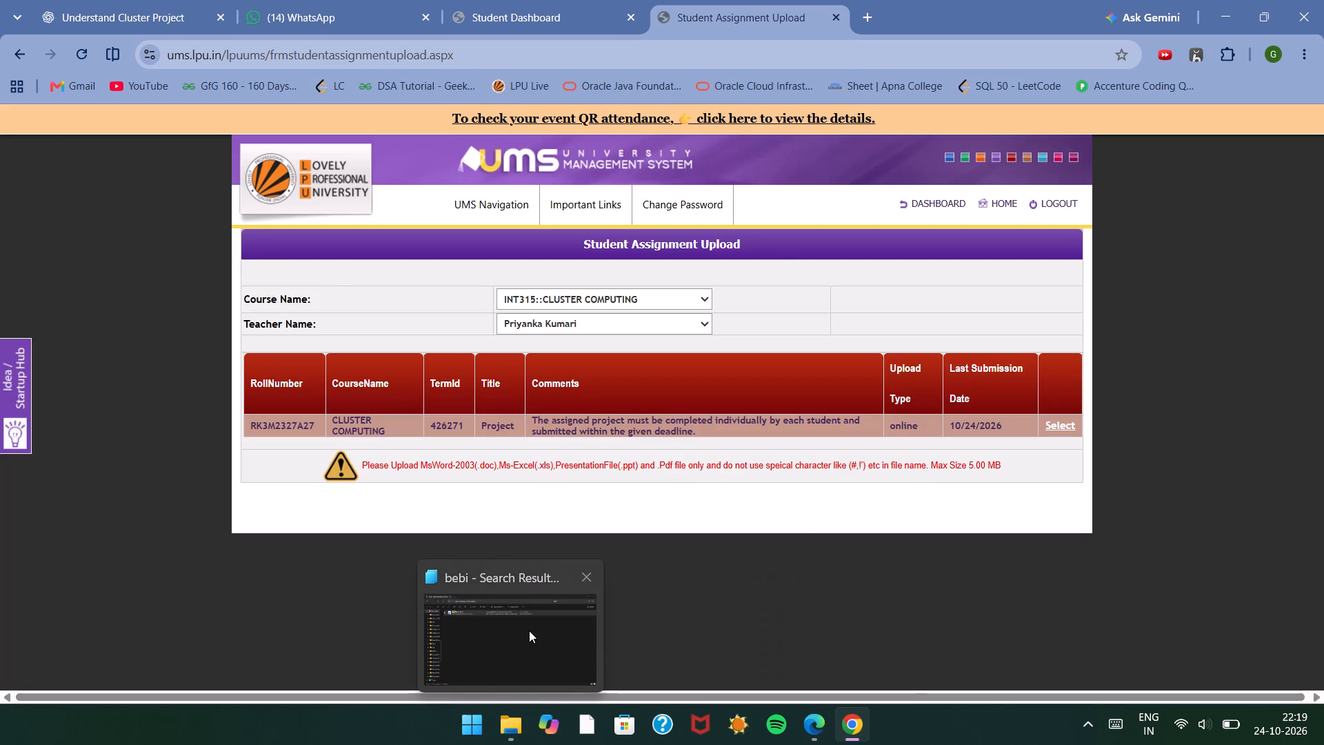
In File Explorer, rename Cluster_Garima.pdf on the Desktop to ClusterComputing followed directly by the student registration number.
{"action": "left_click", "coordinate": [519, 704]}
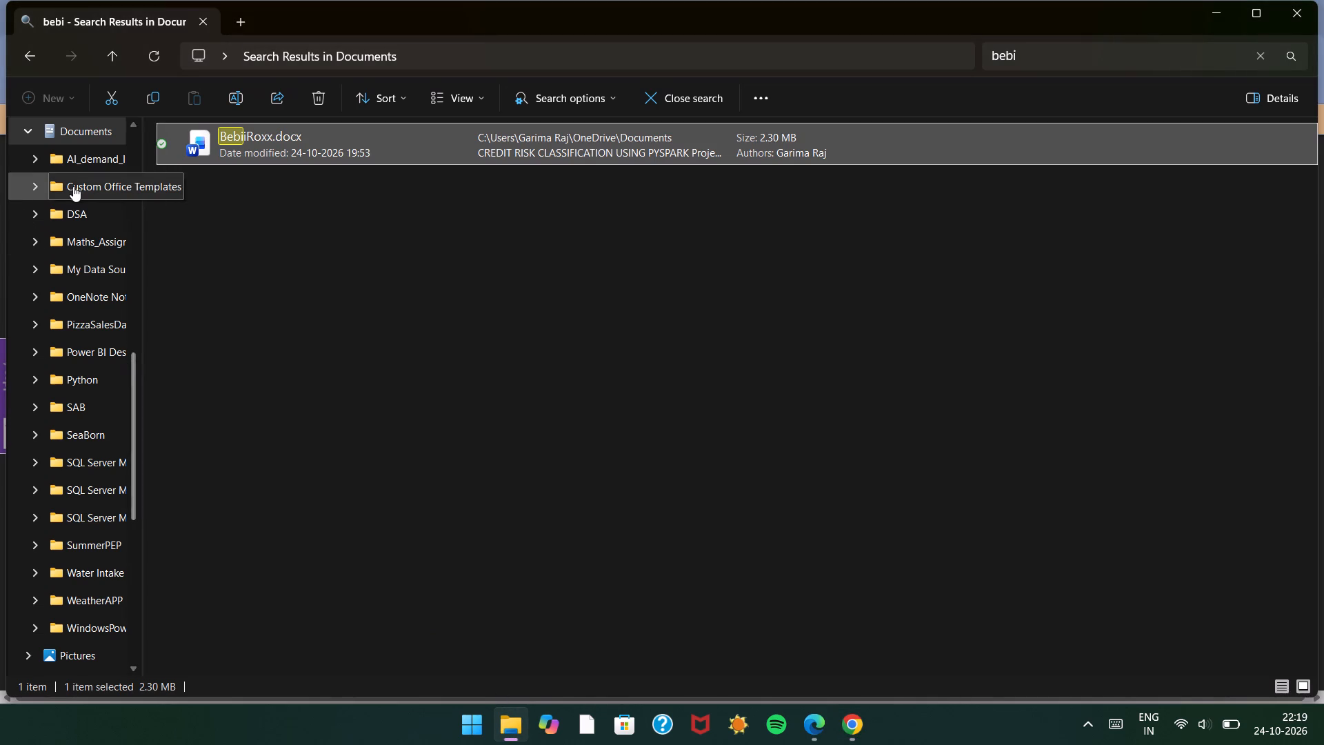
{"action": "scroll", "coordinate": [74, 186], "scroll_direction": "down", "scroll_amount": 3}
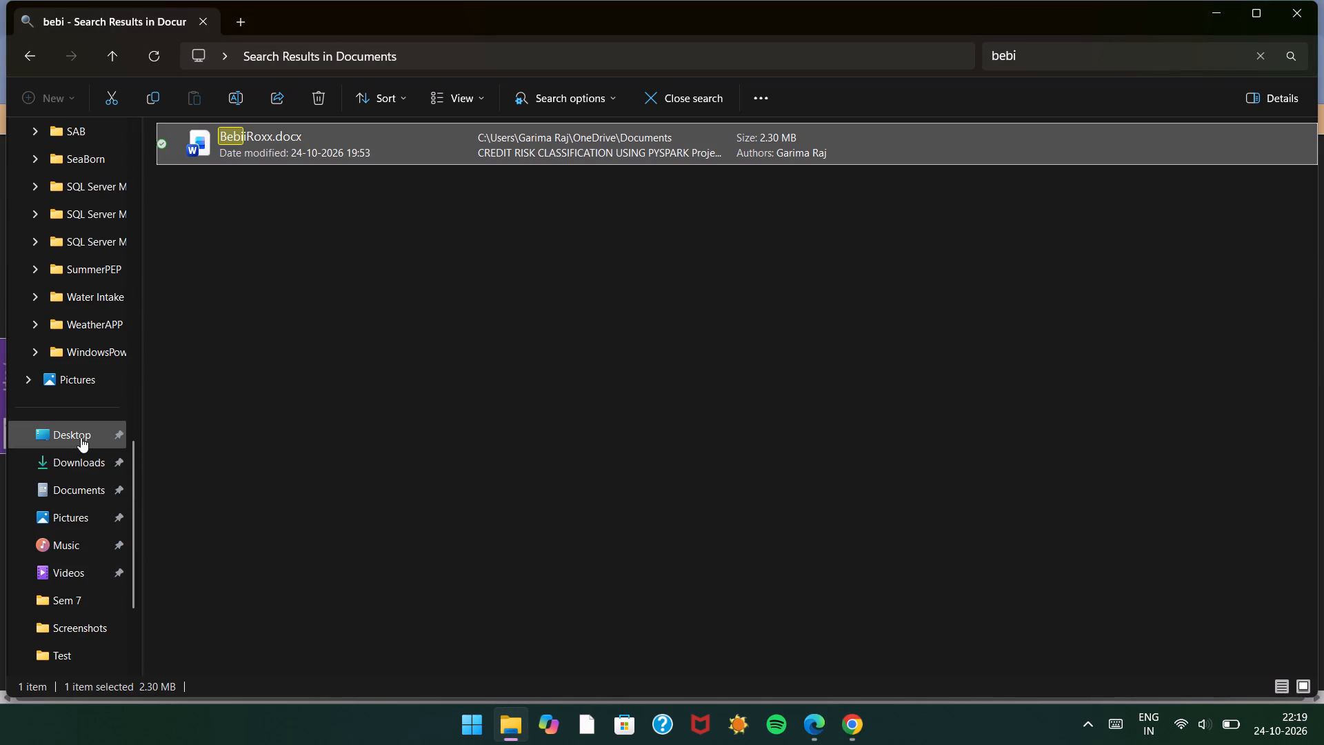
{"action": "double_click", "coordinate": [81, 437]}
{"action": "scroll", "coordinate": [310, 397], "scroll_direction": "down", "scroll_amount": 3}
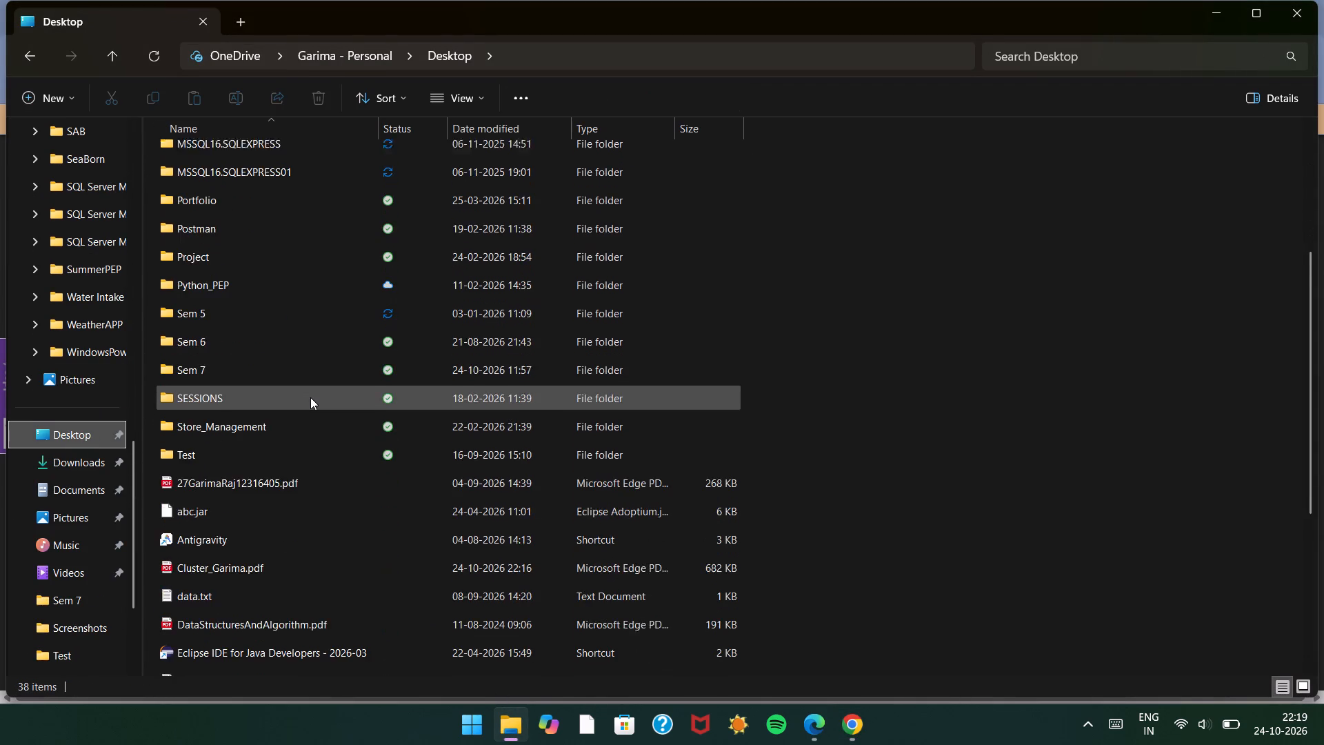
{"action": "scroll", "coordinate": [310, 397], "scroll_direction": "down", "scroll_amount": 1}
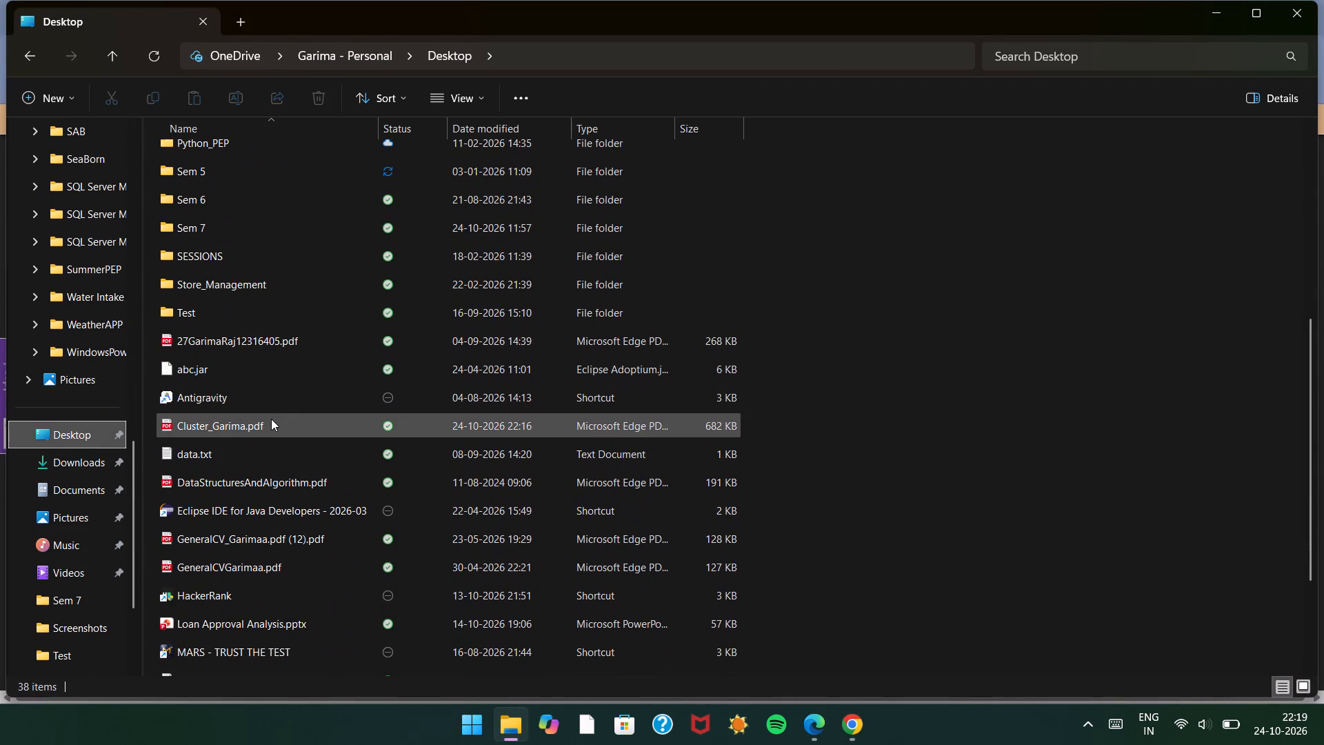
{"action": "right_click", "coordinate": [271, 419]}
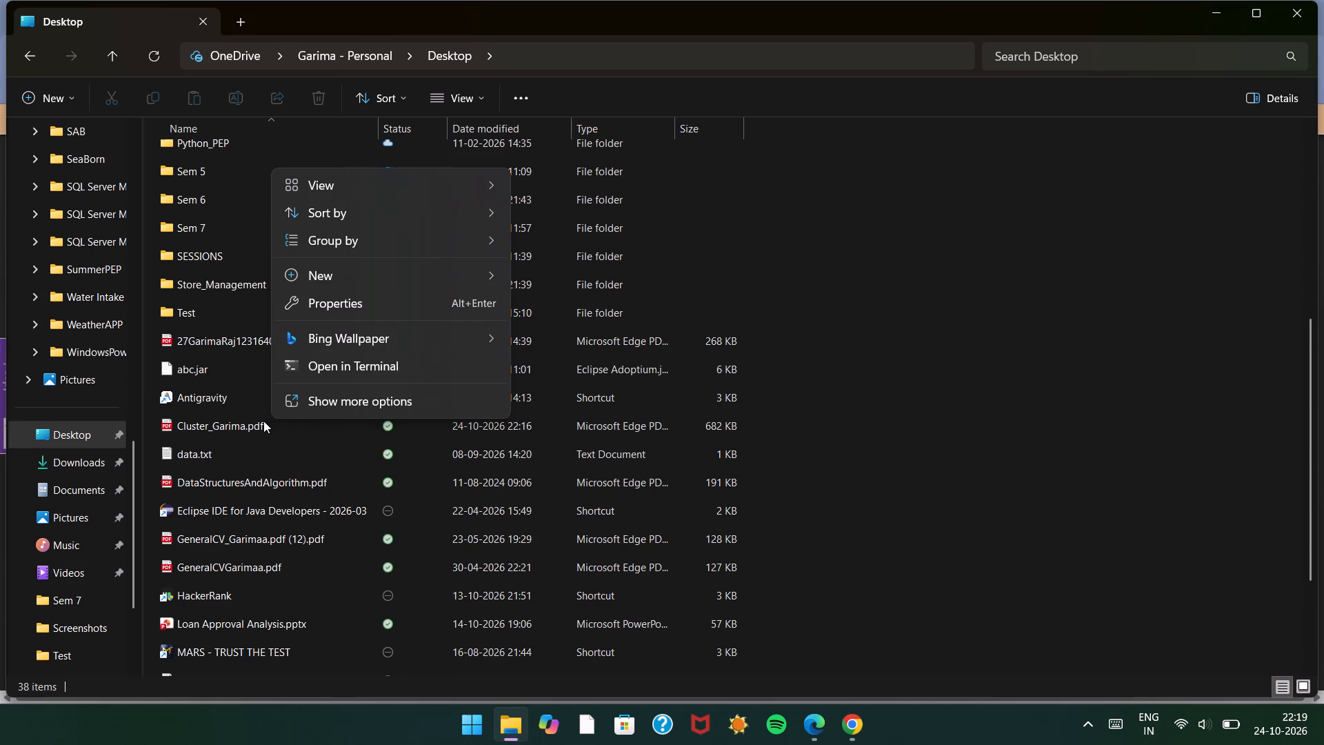
{"action": "left_click", "coordinate": [321, 399]}
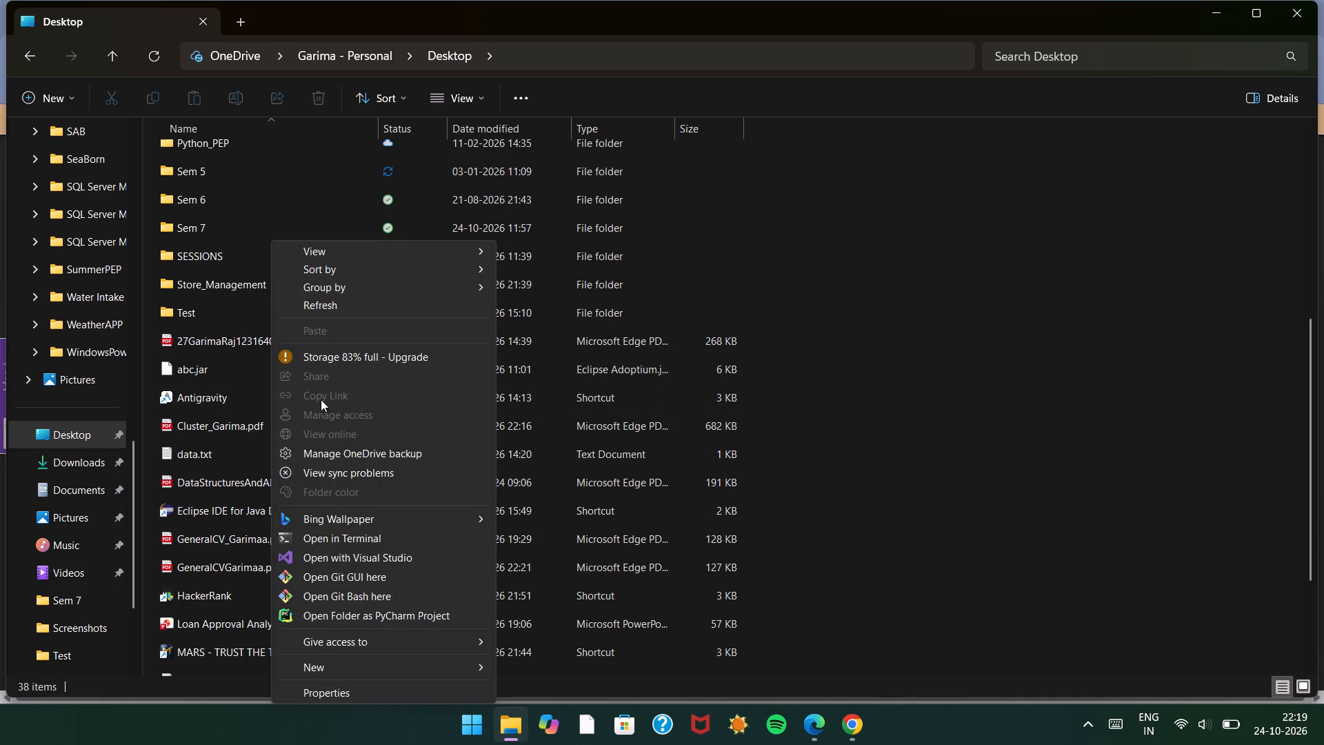
{"action": "scroll", "coordinate": [365, 592], "scroll_direction": "down", "scroll_amount": 3}
{"action": "left_click", "coordinate": [199, 431]}
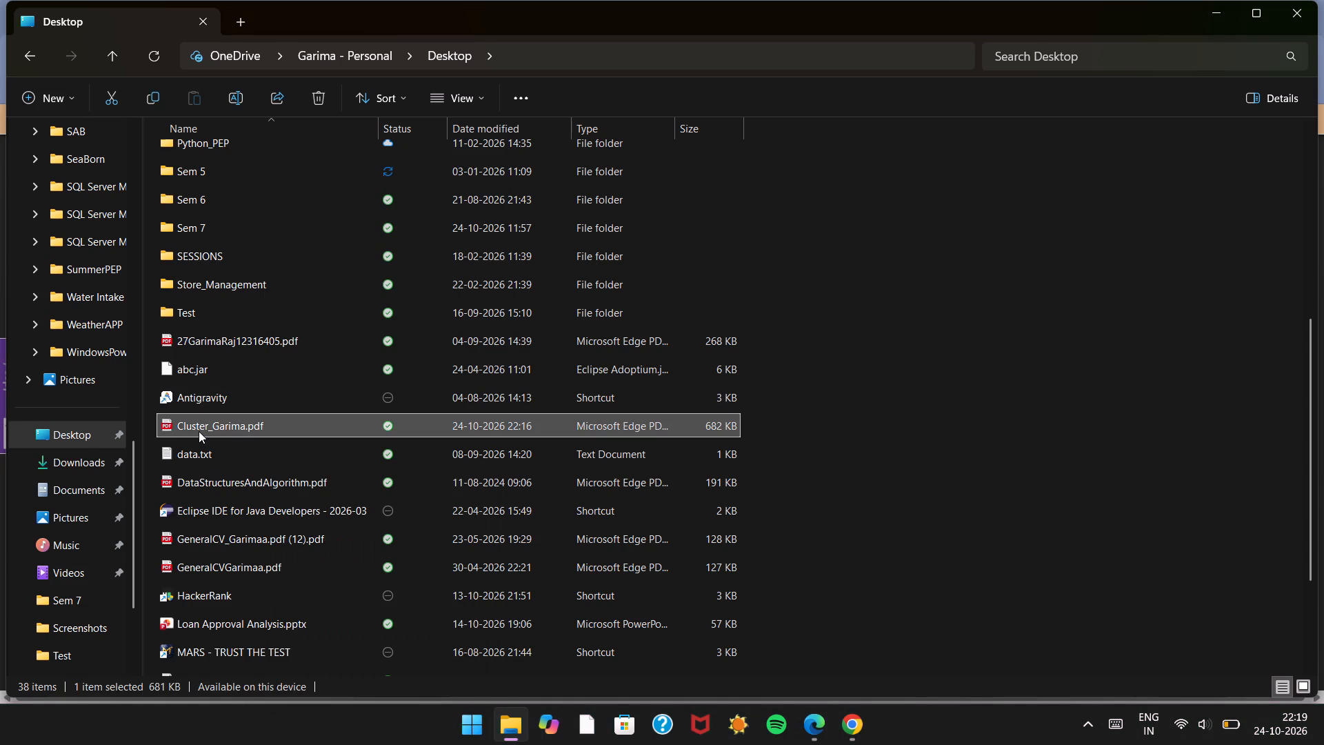
{"action": "left_click", "coordinate": [241, 103]}
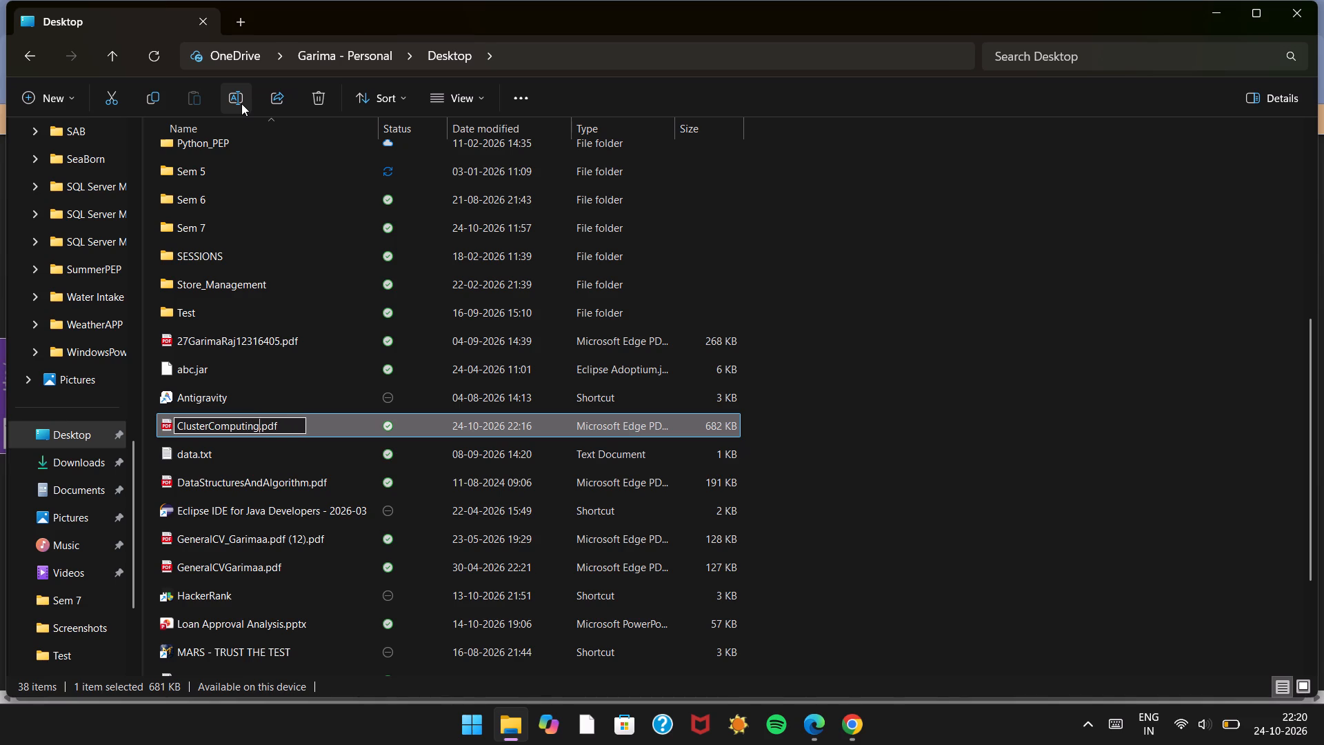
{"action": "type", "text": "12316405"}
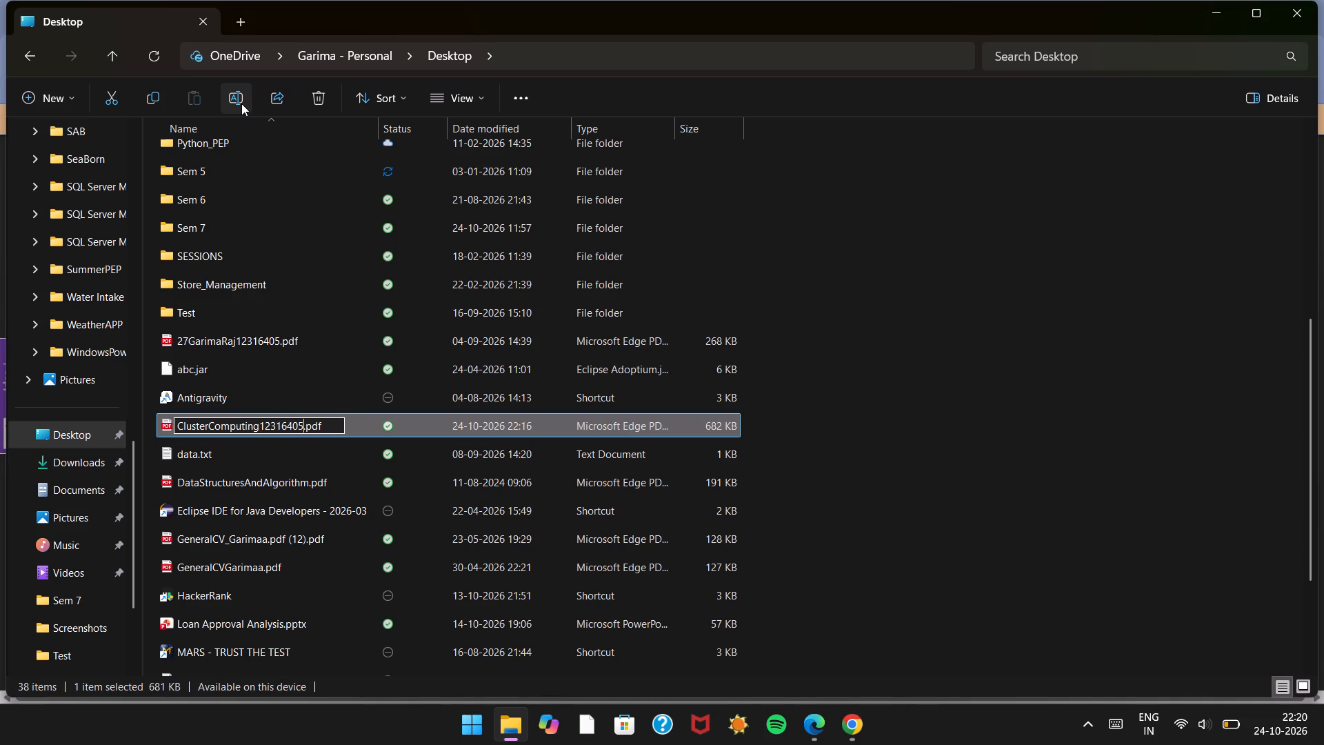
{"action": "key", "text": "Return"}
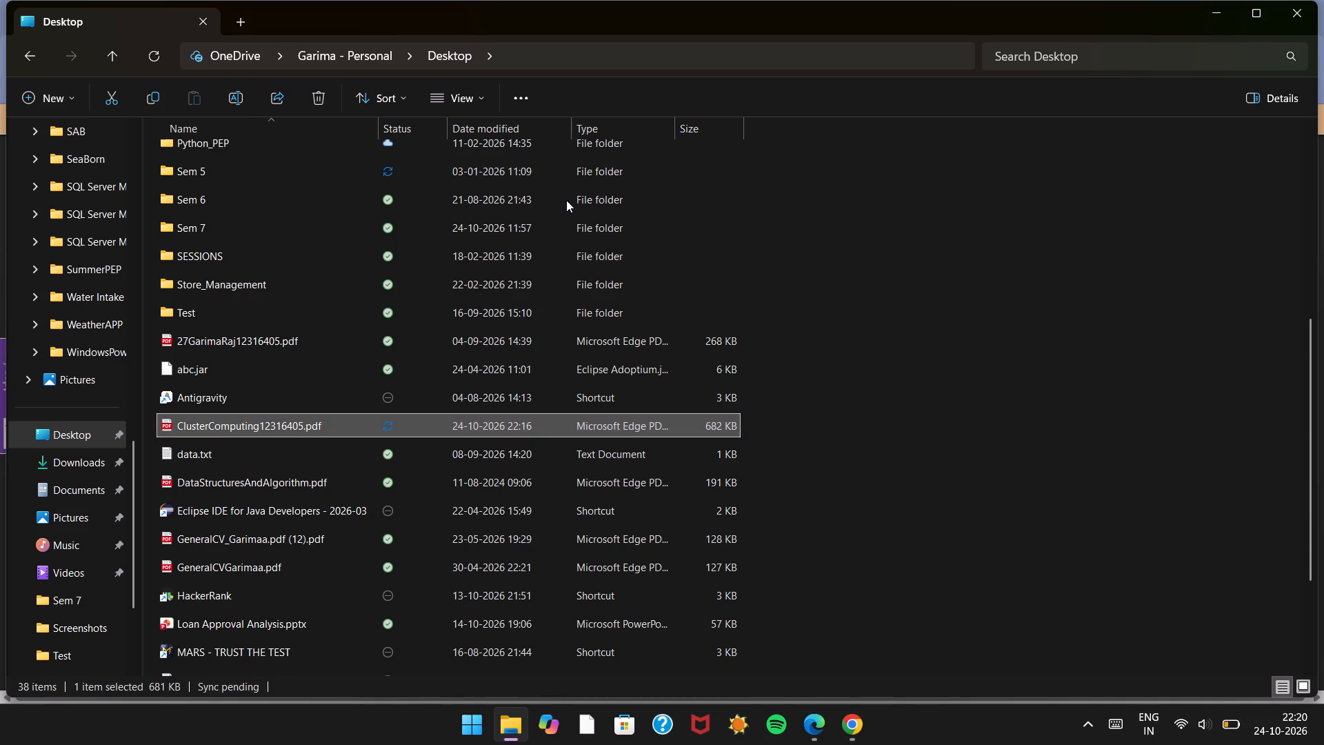
In Chrome, submit the renamed ClusterComputing PDF from the Desktop for the Cluster Computing project assignment, and close the assignment upload page.
{"action": "left_click", "coordinate": [845, 718]}
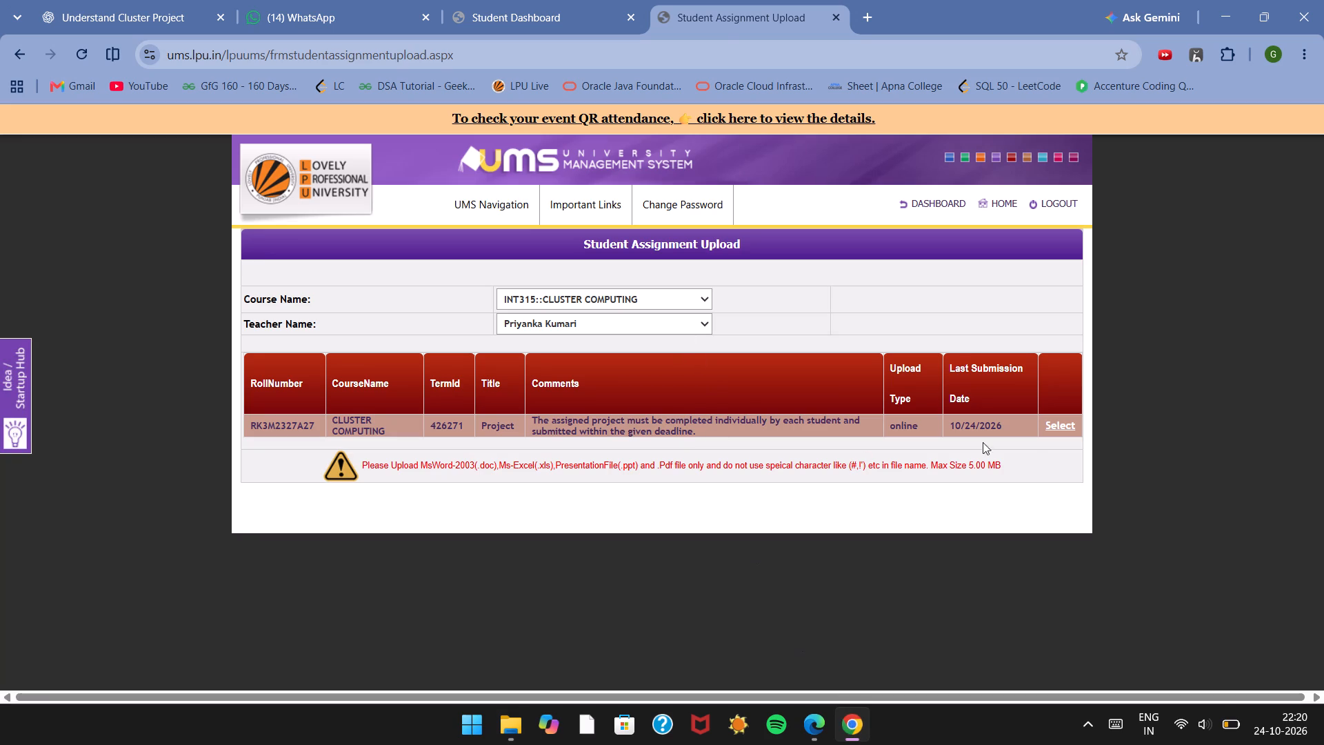
{"action": "left_click", "coordinate": [1060, 421]}
{"action": "left_click", "coordinate": [568, 352]}
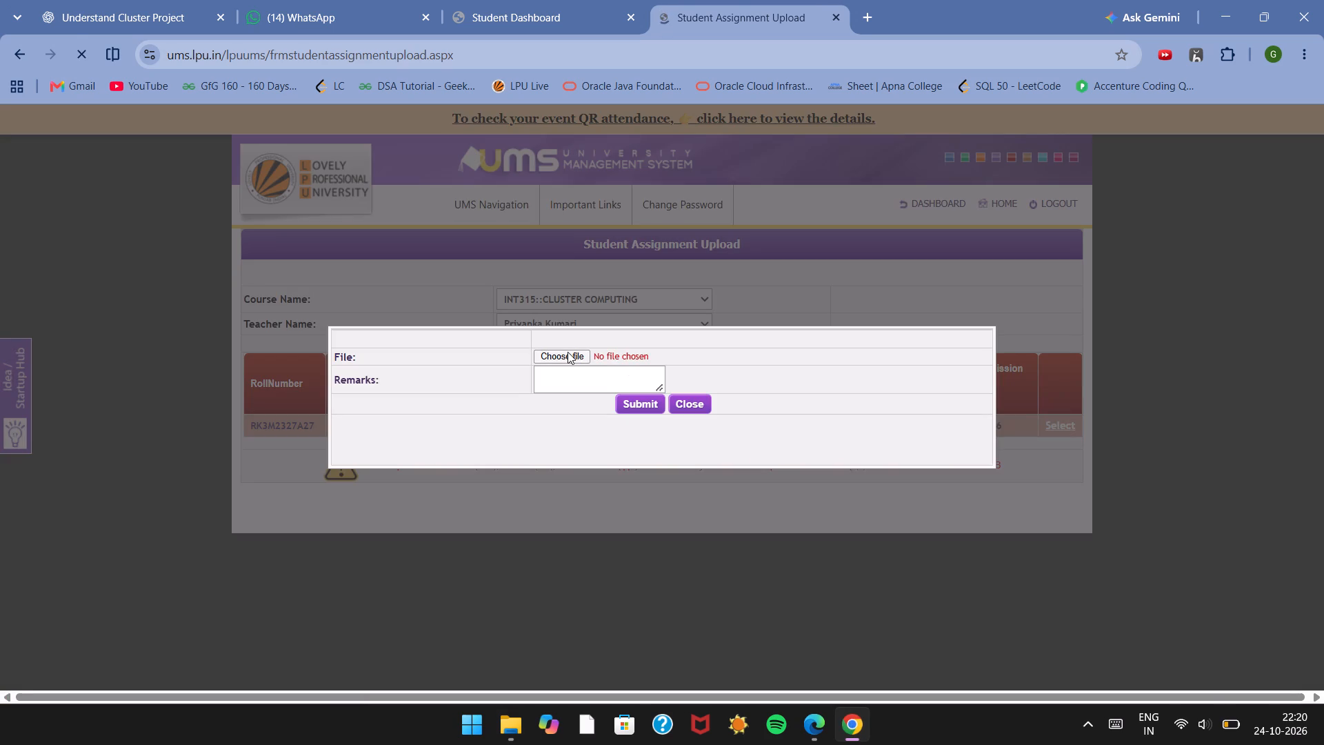
{"action": "scroll", "coordinate": [423, 272], "scroll_direction": "down", "scroll_amount": 3}
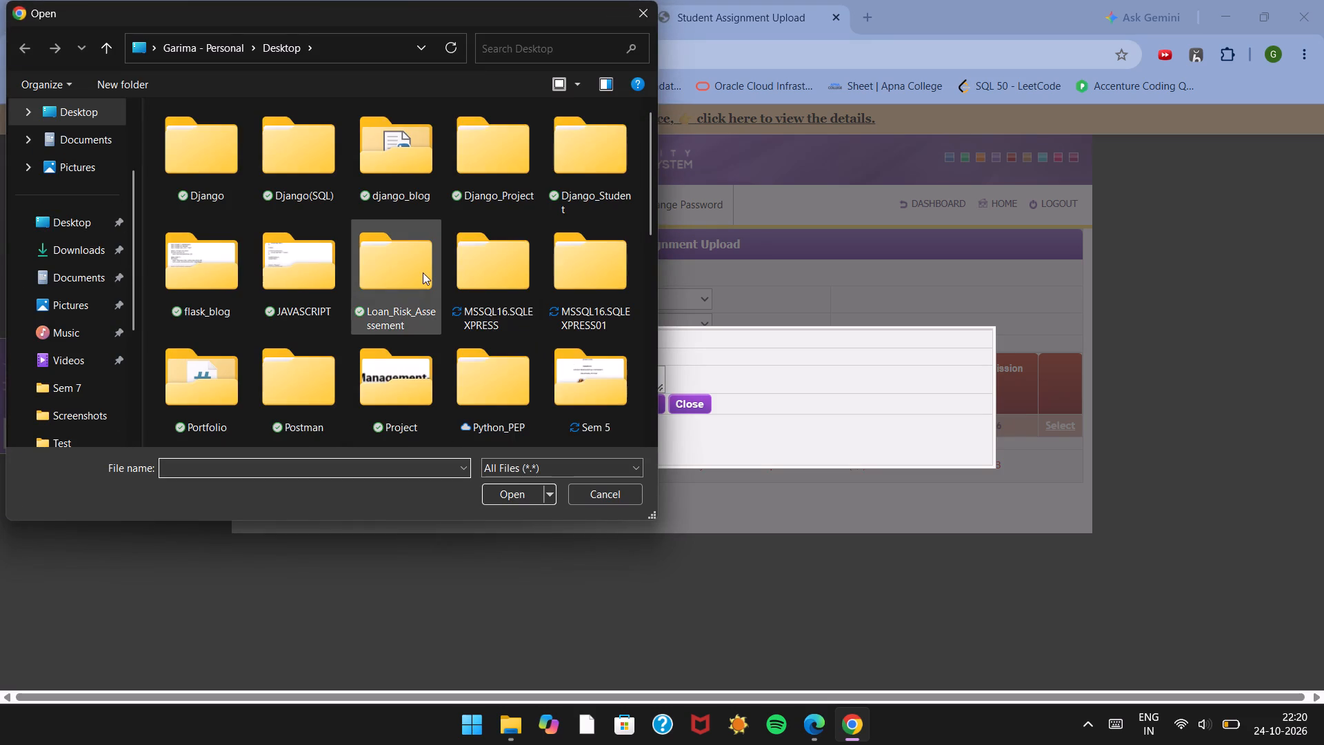
{"action": "scroll", "coordinate": [423, 272], "scroll_direction": "down", "scroll_amount": 5}
{"action": "scroll", "coordinate": [423, 272], "scroll_direction": "up", "scroll_amount": 1}
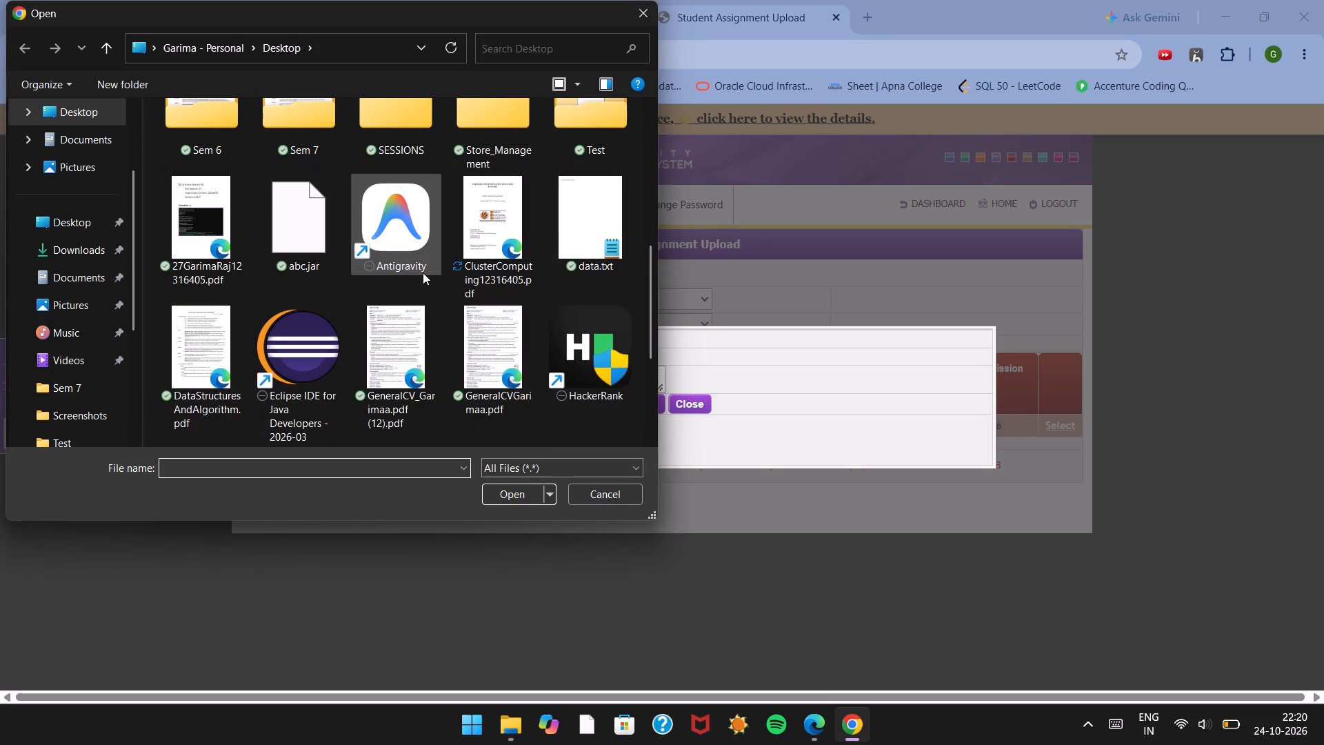
{"action": "scroll", "coordinate": [467, 238], "scroll_direction": "up", "scroll_amount": 1}
{"action": "scroll", "coordinate": [467, 238], "scroll_direction": "down", "scroll_amount": 1}
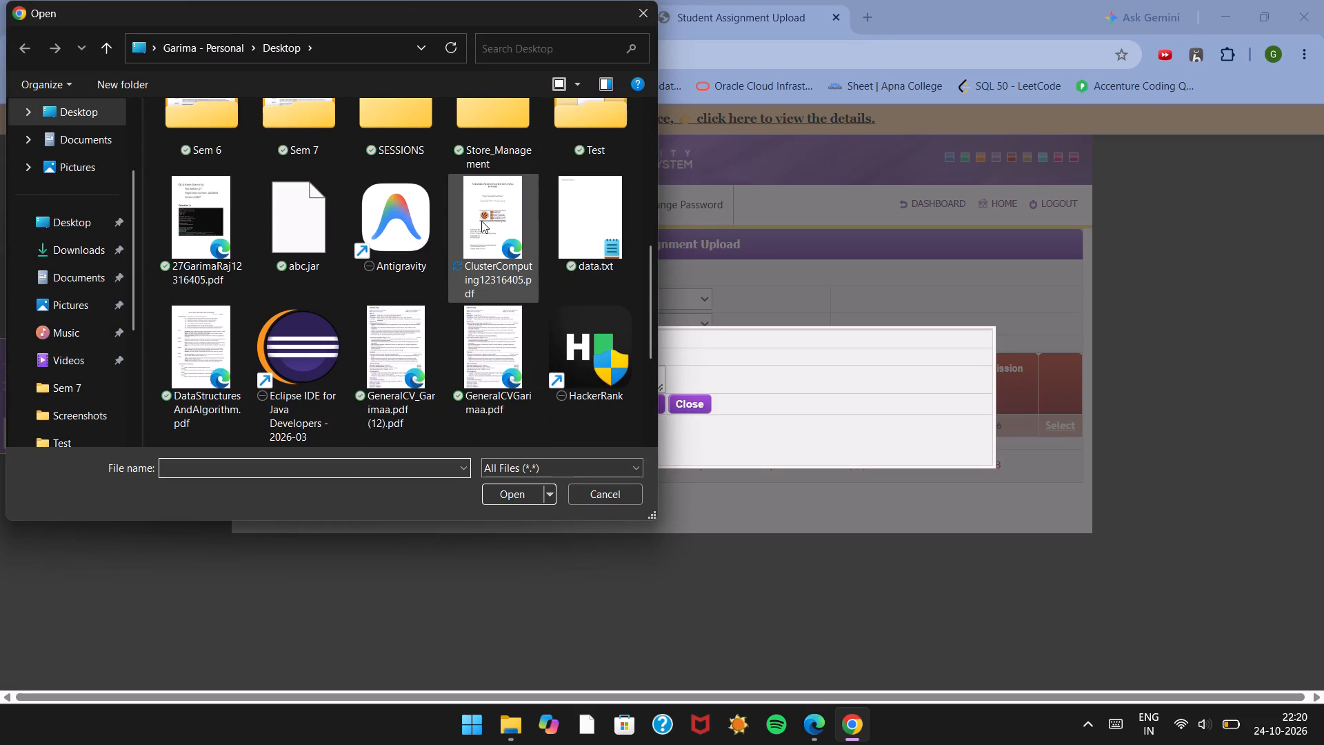
{"action": "left_click", "coordinate": [481, 221]}
{"action": "left_click", "coordinate": [515, 493]}
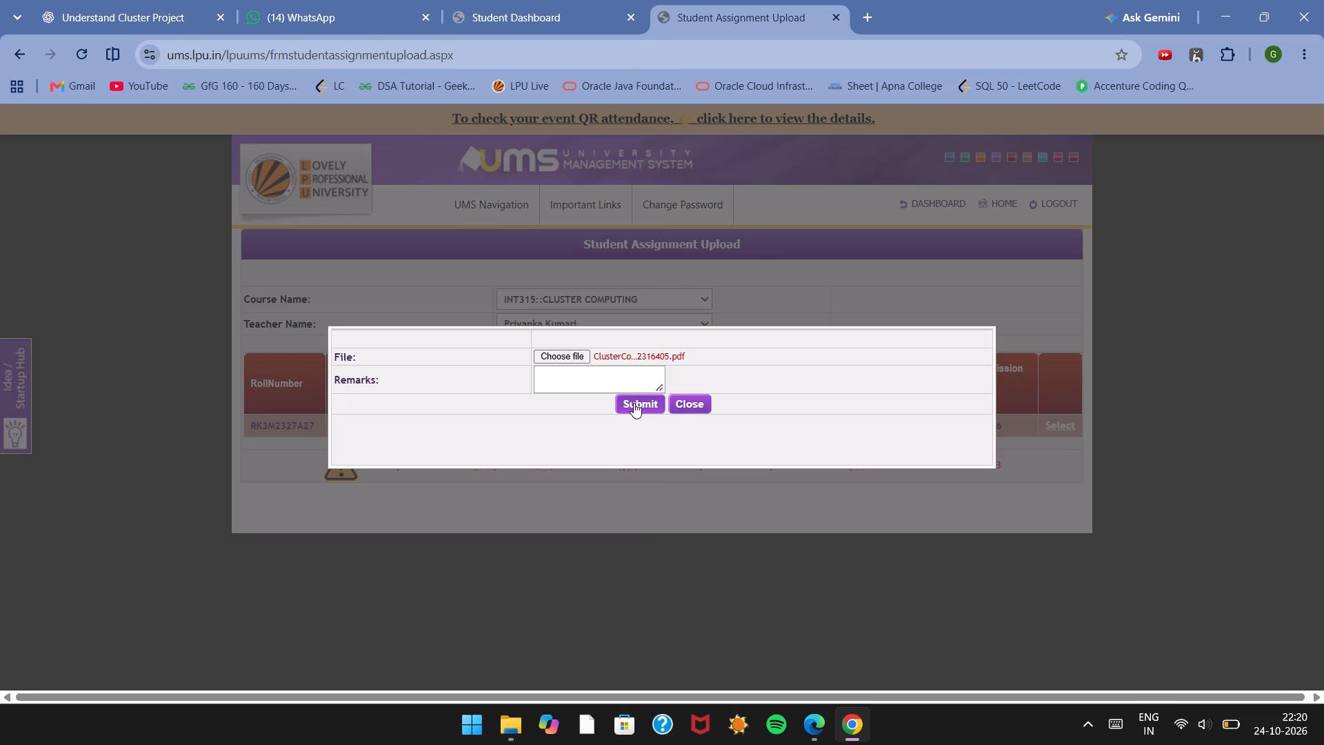
{"action": "left_click", "coordinate": [634, 403]}
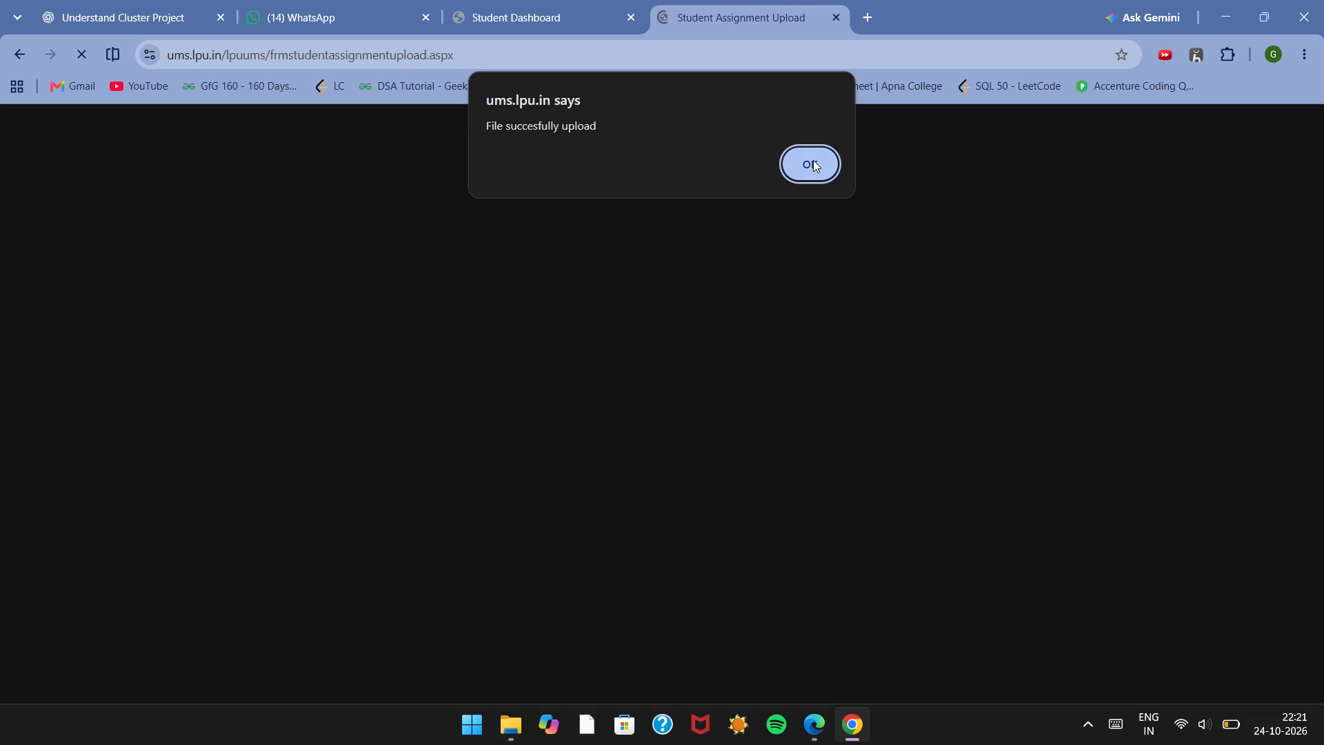
{"action": "left_click", "coordinate": [813, 160]}
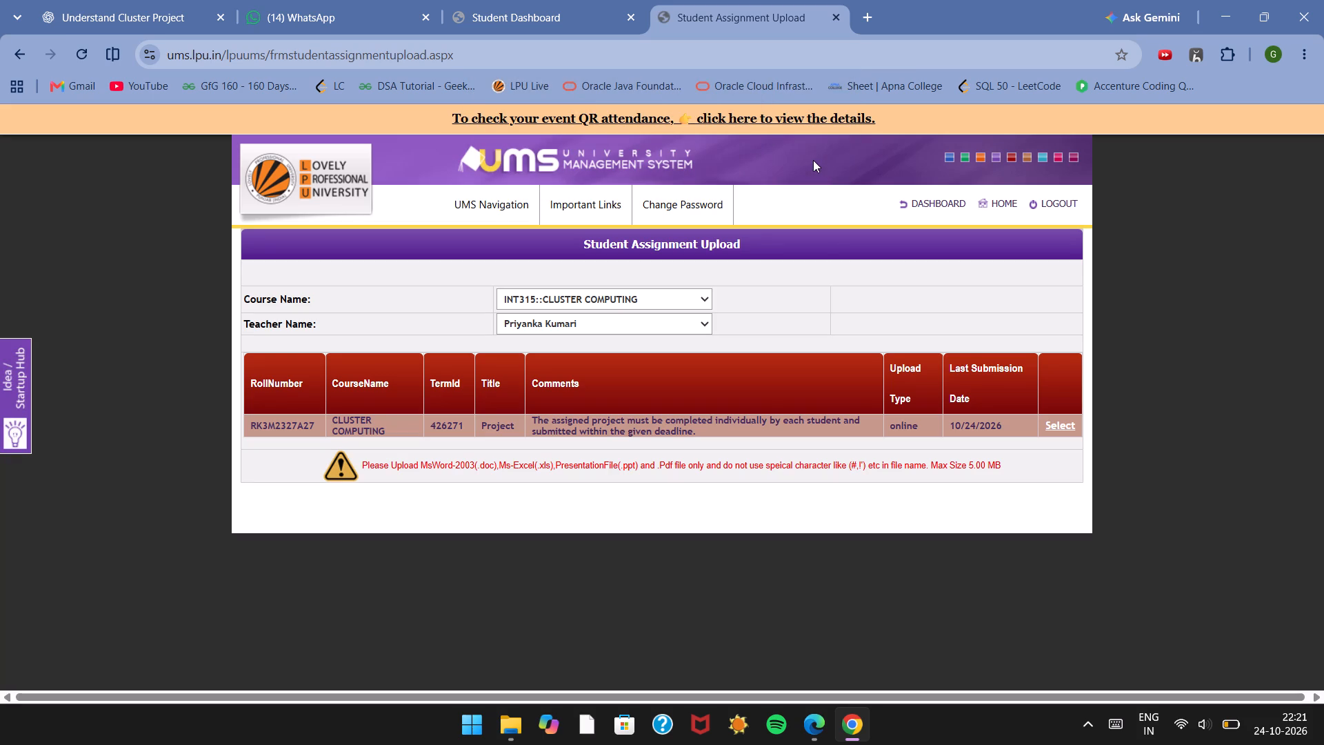
{"action": "left_click", "coordinate": [839, 21]}
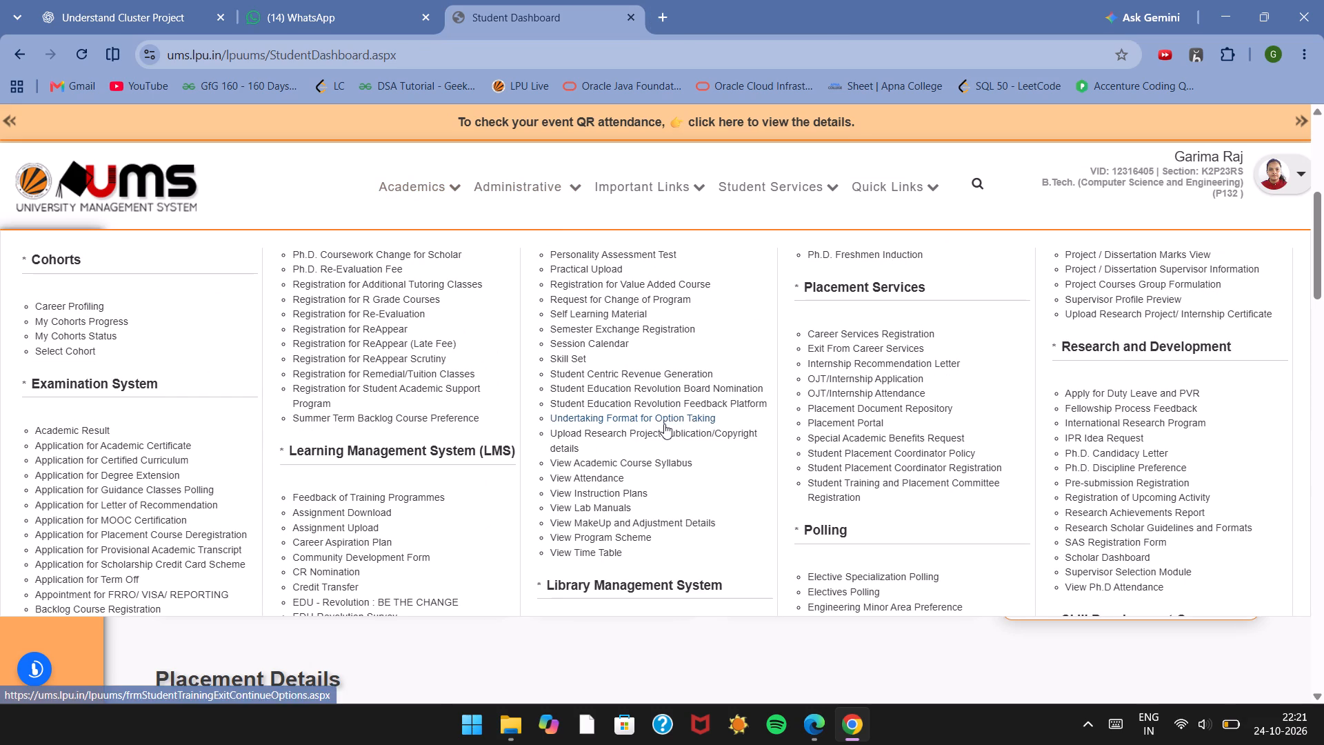
Open the UMS Placement Portal's Drive Registration list and look through the companies' placement drives.
{"action": "left_click", "coordinate": [856, 424]}
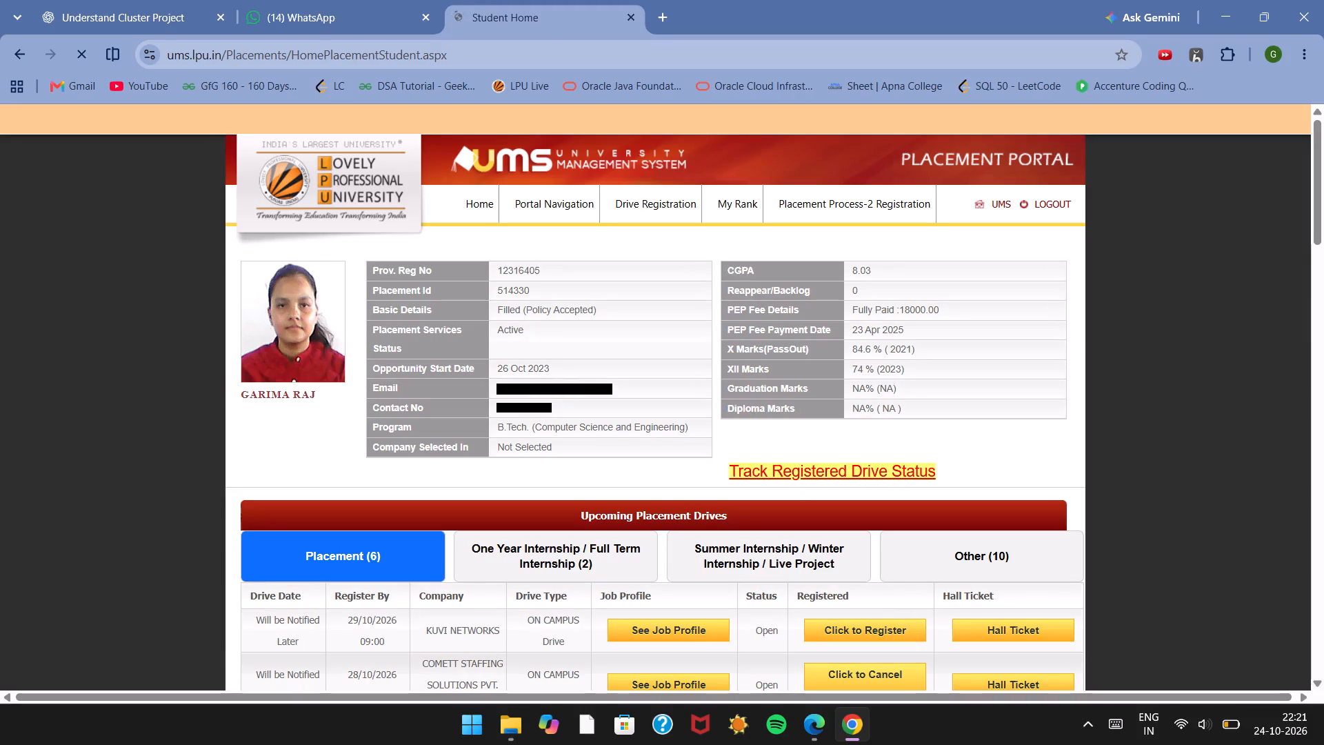
{"action": "left_click", "coordinate": [658, 203]}
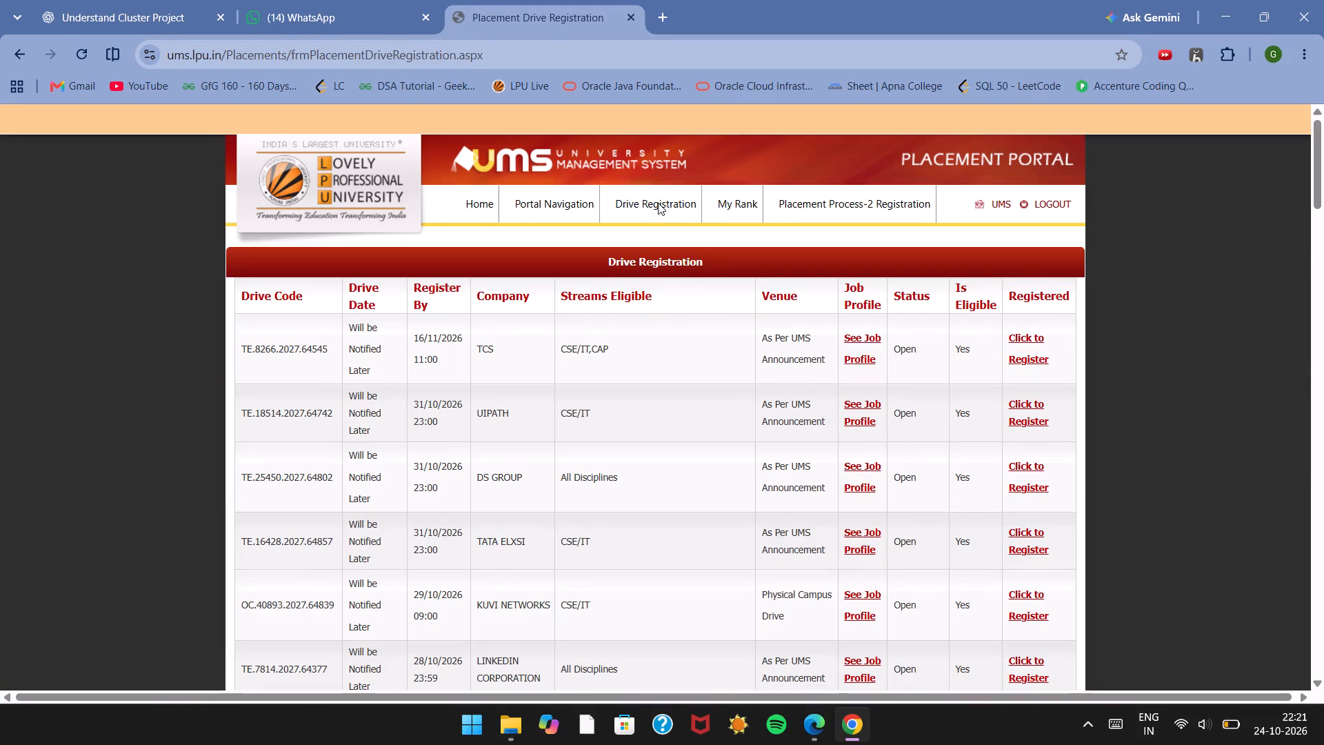
{"action": "scroll", "coordinate": [682, 441], "scroll_direction": "down", "scroll_amount": 2}
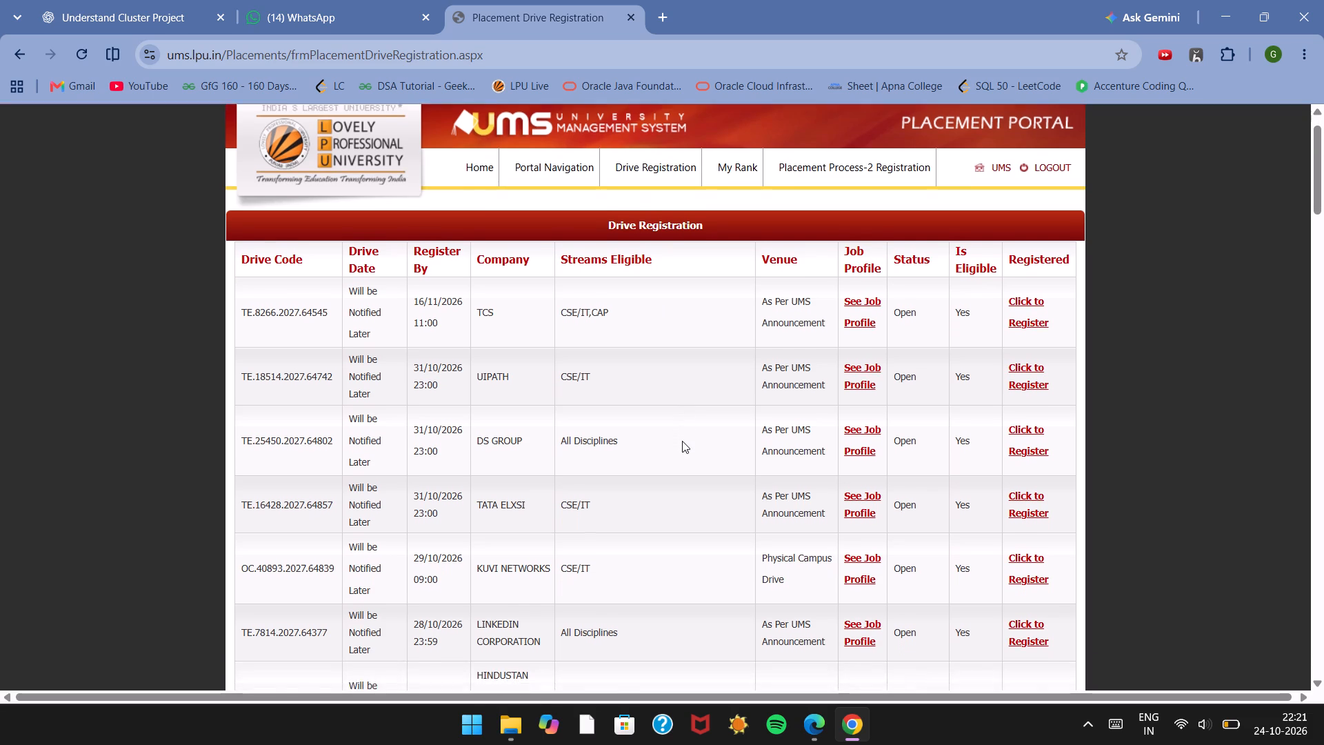
{"action": "scroll", "coordinate": [682, 441], "scroll_direction": "down", "scroll_amount": 5}
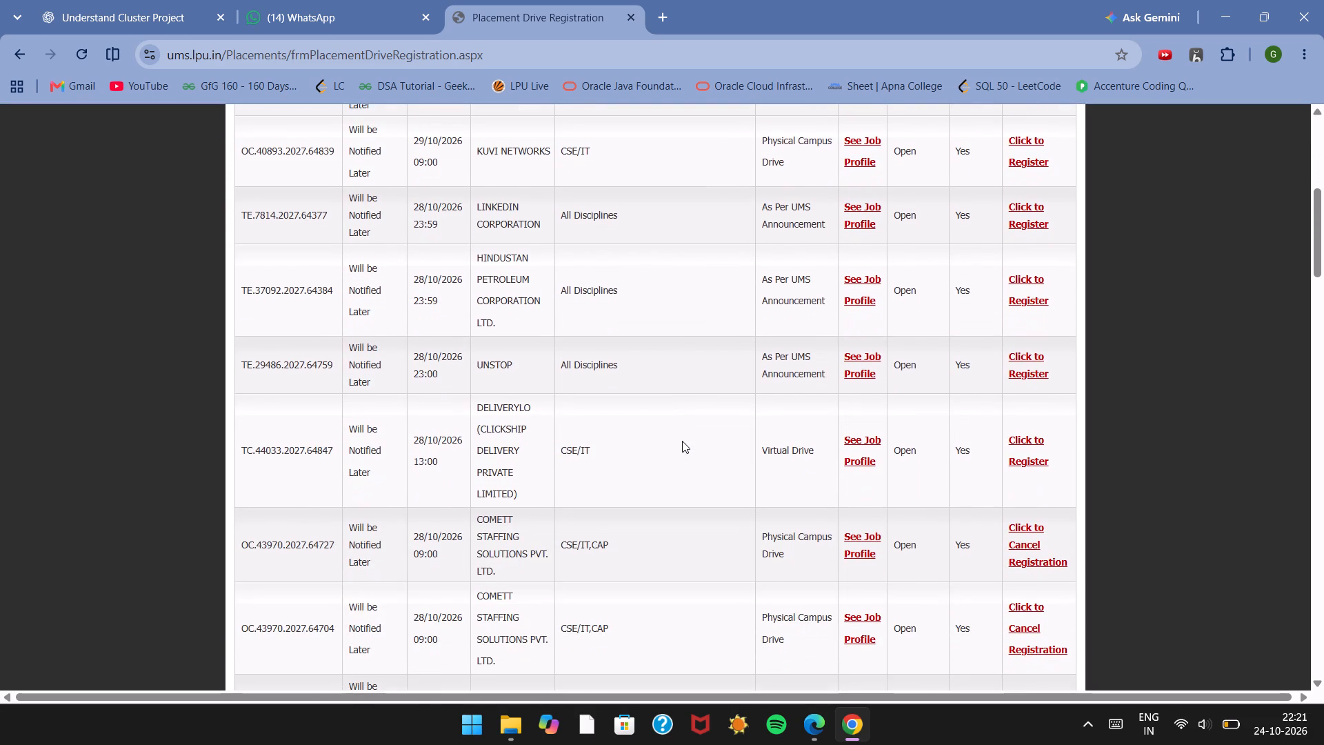
{"action": "scroll", "coordinate": [682, 441], "scroll_direction": "down", "scroll_amount": 1}
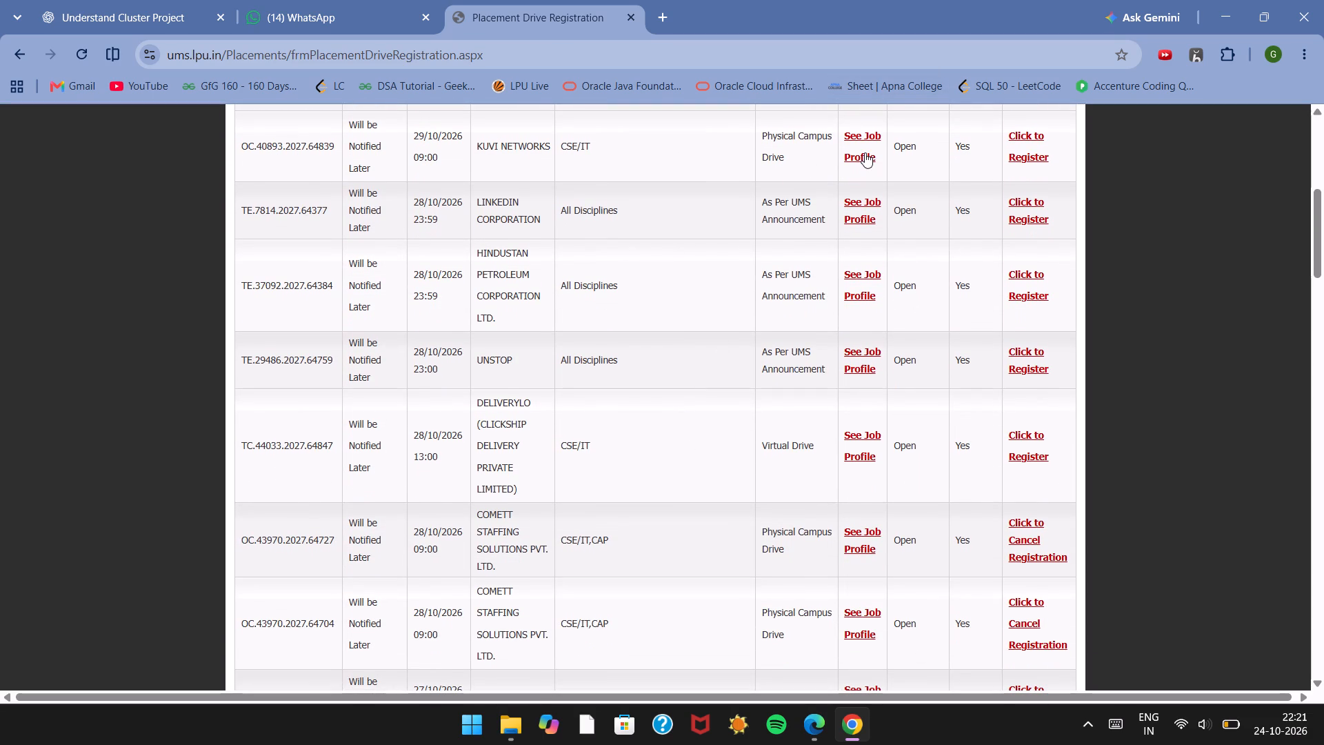
Open the KUVI NETWORKS drive's job profile and read its responsibilities, requirements and salary description.
{"action": "left_click", "coordinate": [863, 153]}
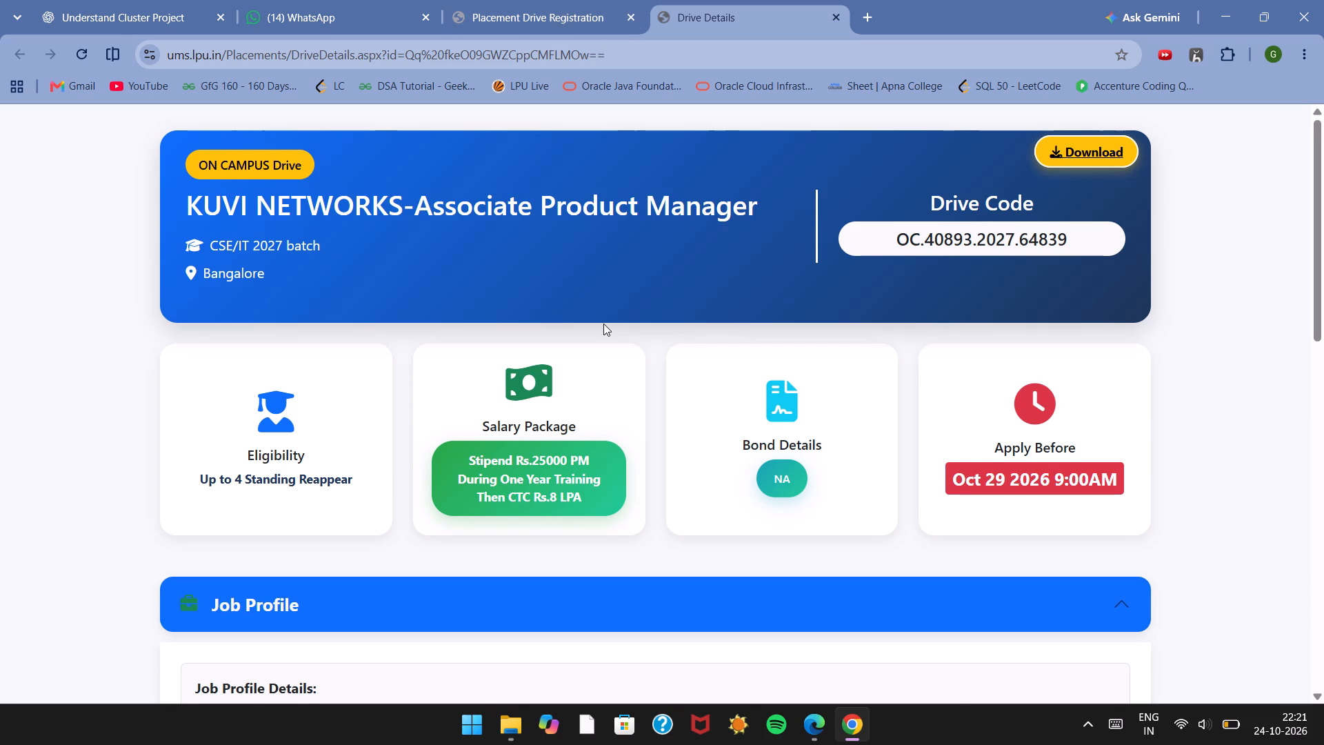
{"action": "scroll", "coordinate": [603, 324], "scroll_direction": "down", "scroll_amount": 5}
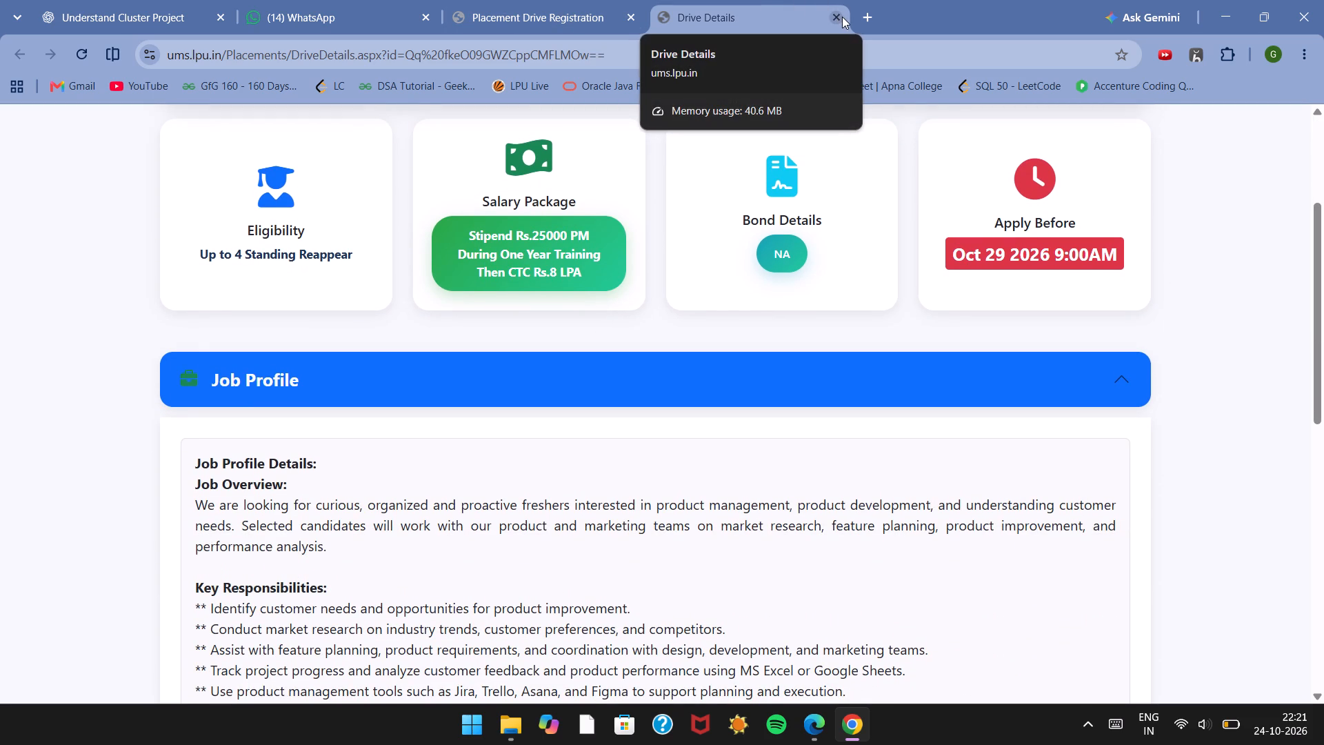
{"action": "scroll", "coordinate": [679, 497], "scroll_direction": "down", "scroll_amount": 3}
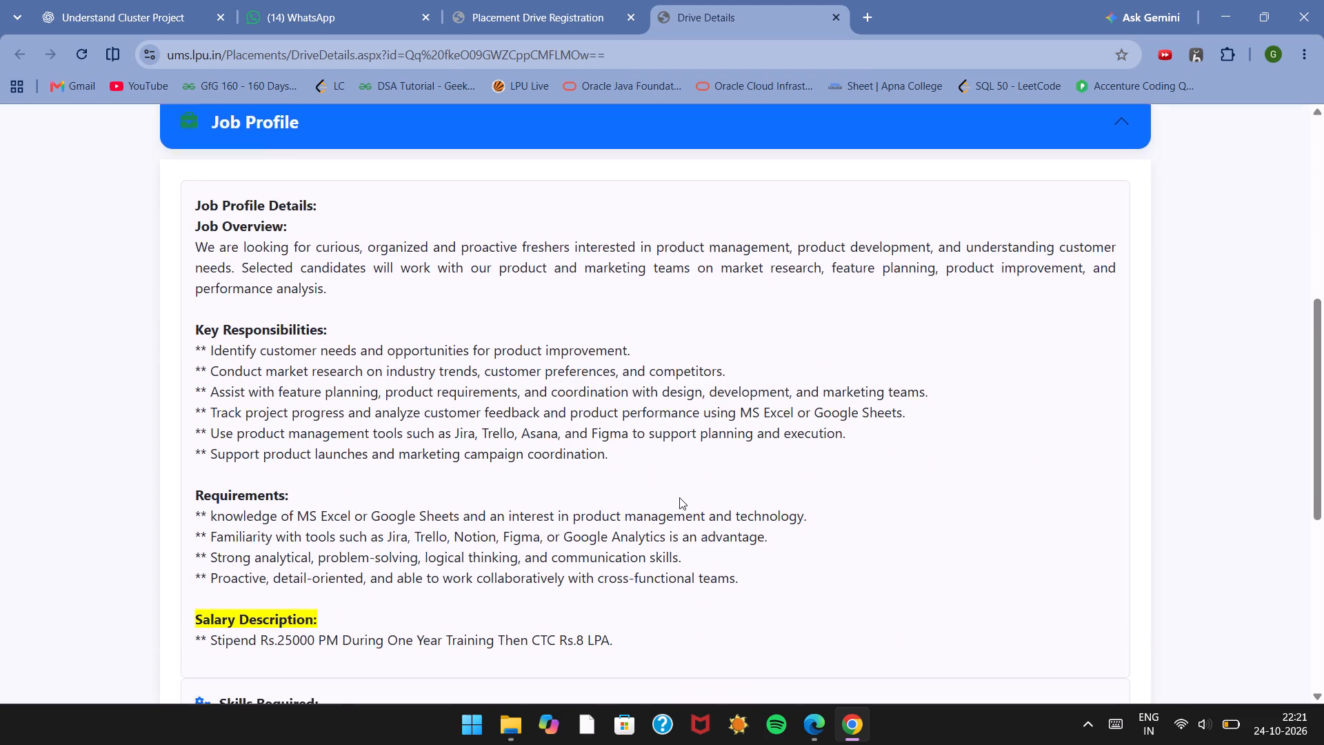
Check the skills required in the KUVI NETWORKS job profile and close its drive details page.
{"action": "scroll", "coordinate": [679, 497], "scroll_direction": "down", "scroll_amount": 1}
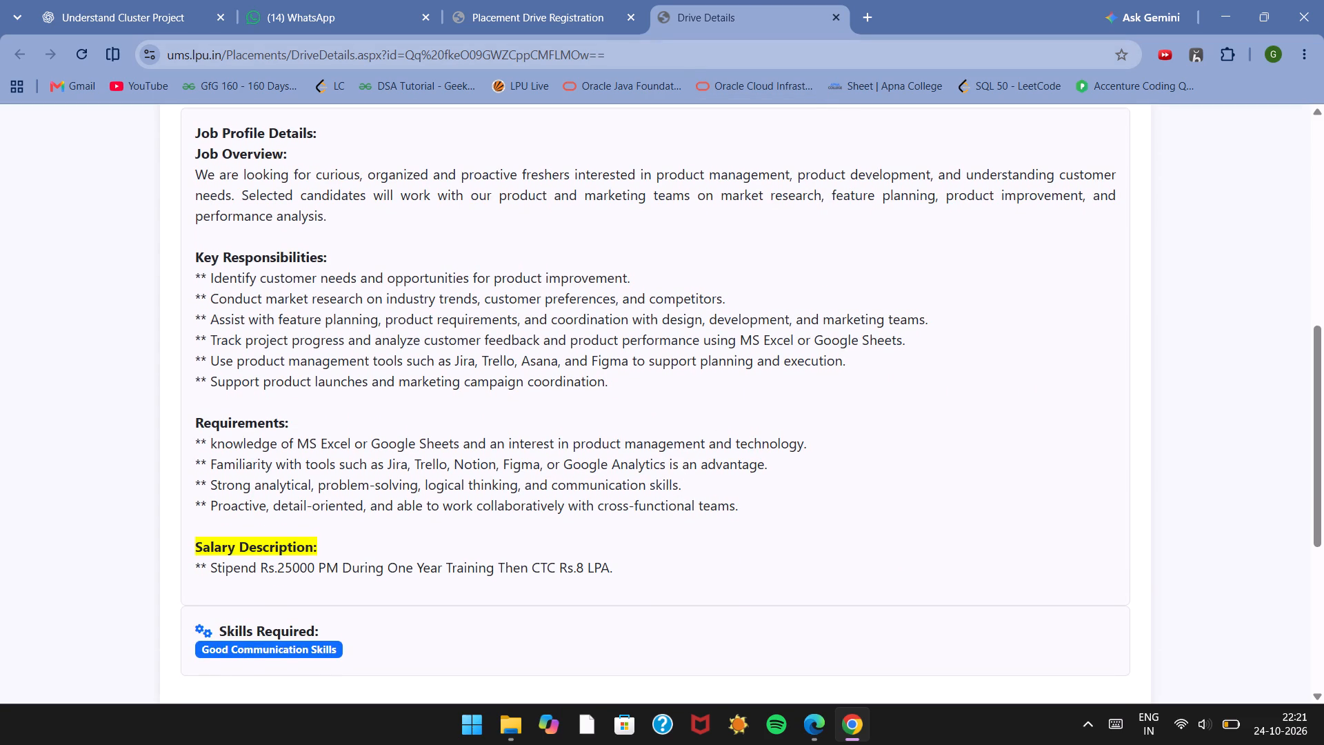
{"action": "left_click", "coordinate": [835, 15]}
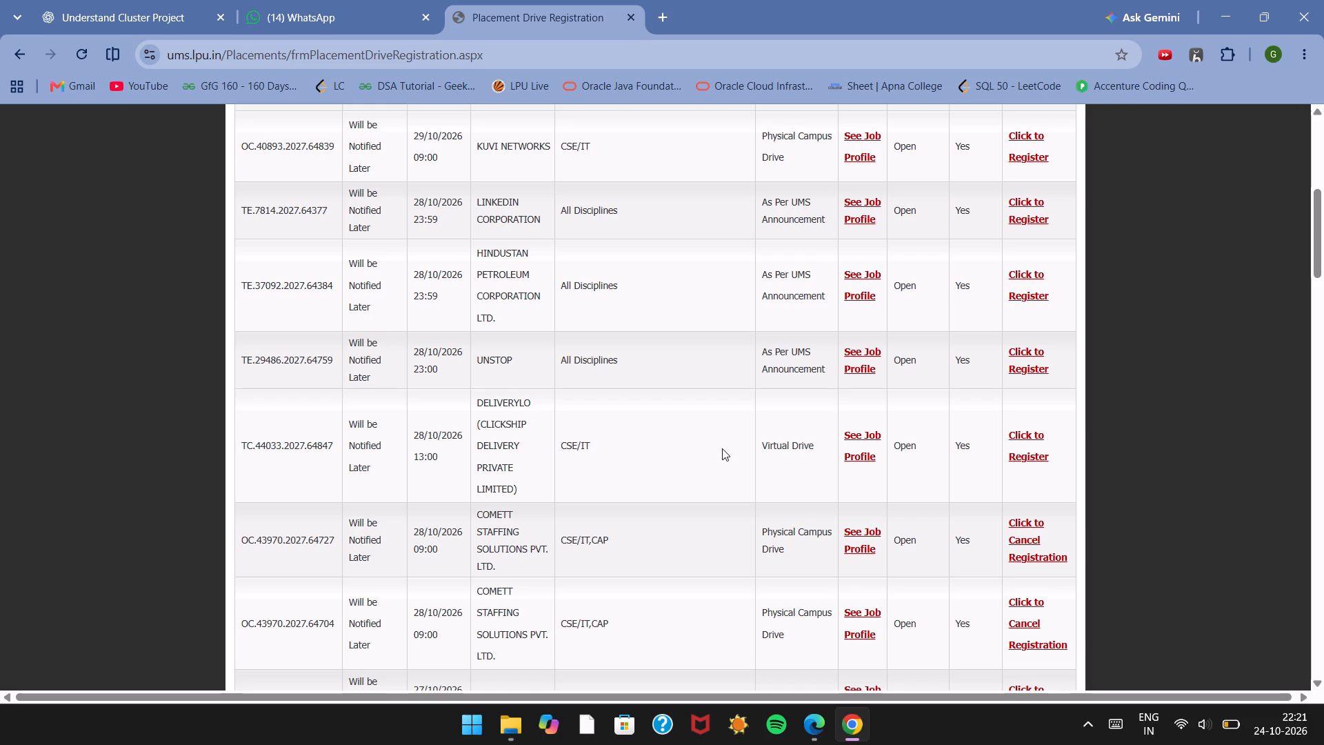
Open the DELIVERYLO (CLICKSHIP DELIVERY PRIVATE LIMITED) drive's job profile and close the Placement Drive Registration page.
{"action": "left_click", "coordinate": [860, 455]}
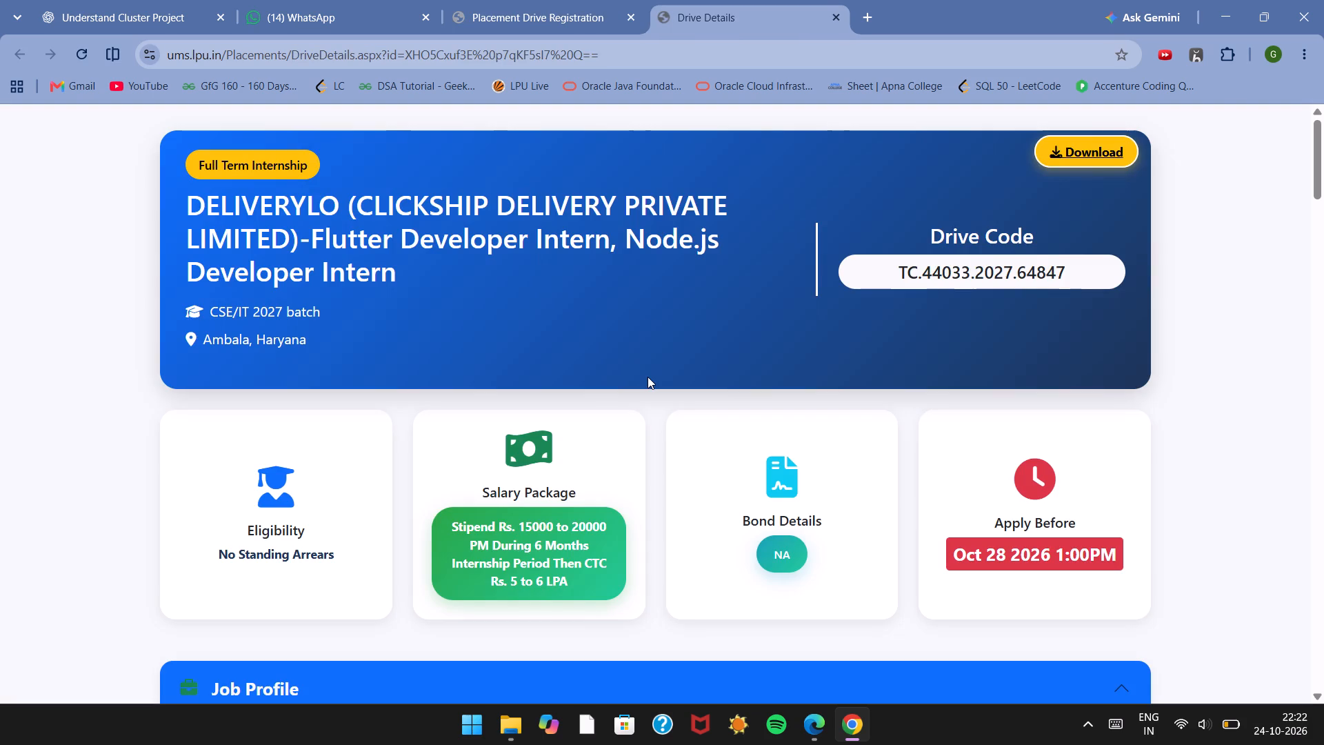
{"action": "left_click", "coordinate": [631, 18]}
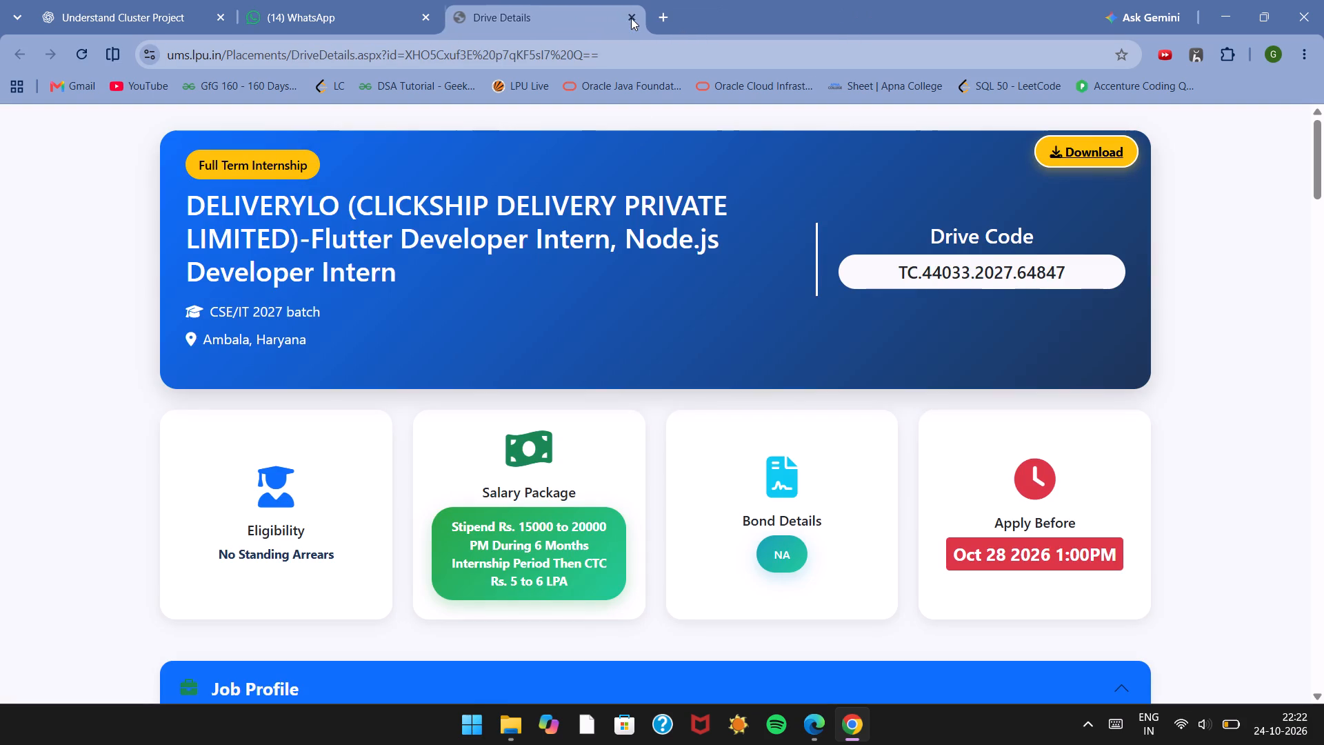